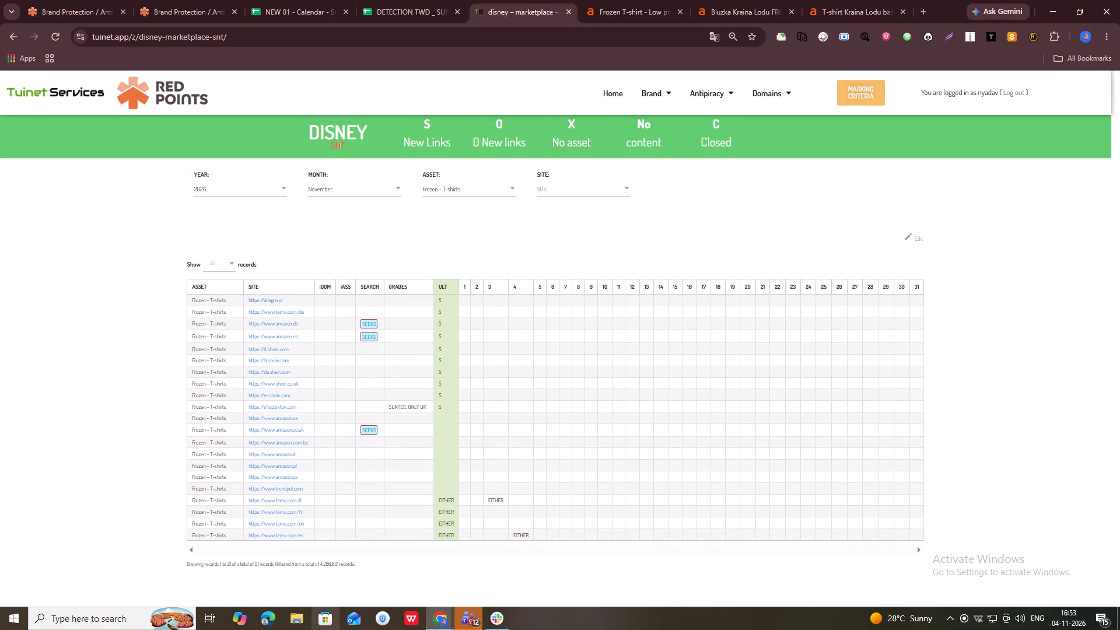
Examine the FROZEN 104 blouse product page with its size variants, and close it.
left_click(614, 0)
left_click(738, 0)
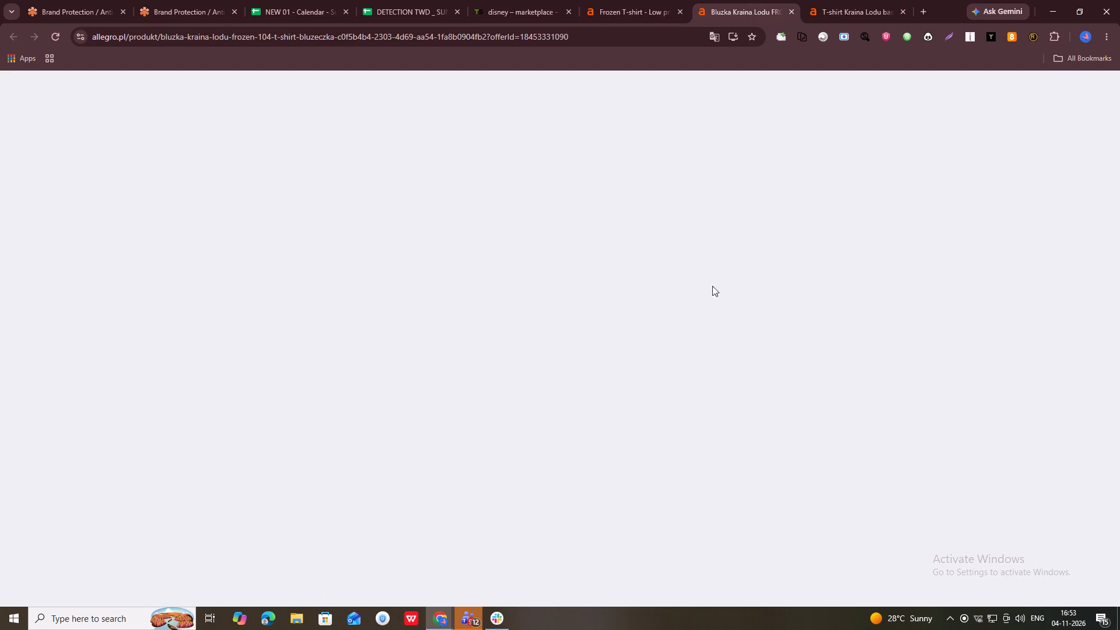
scroll(859, 391, "down", 8)
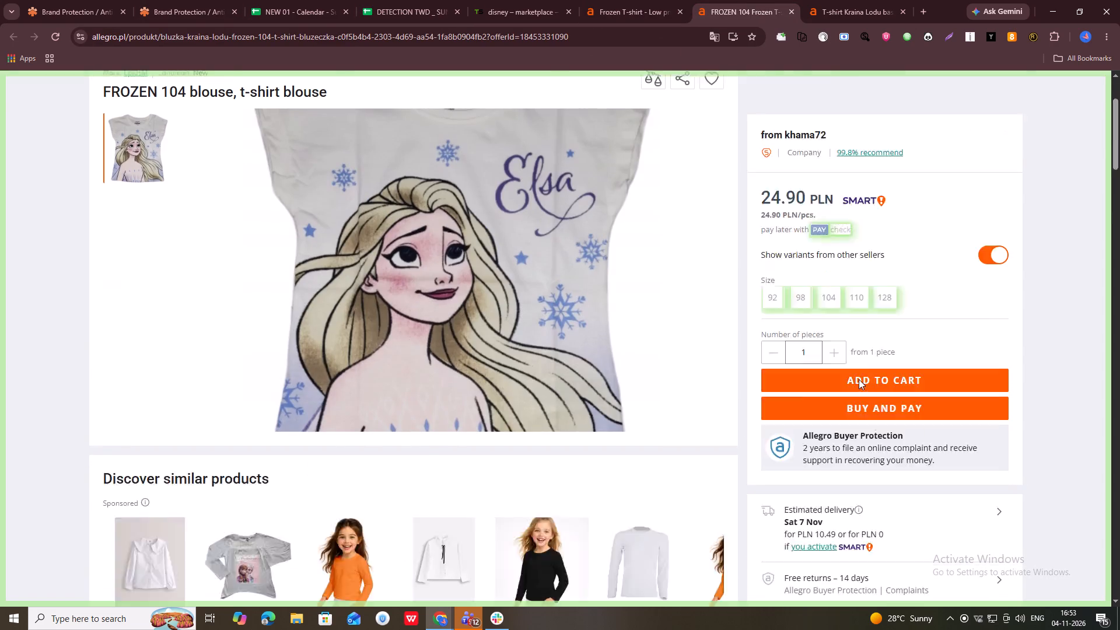
scroll(859, 379, "up", 8)
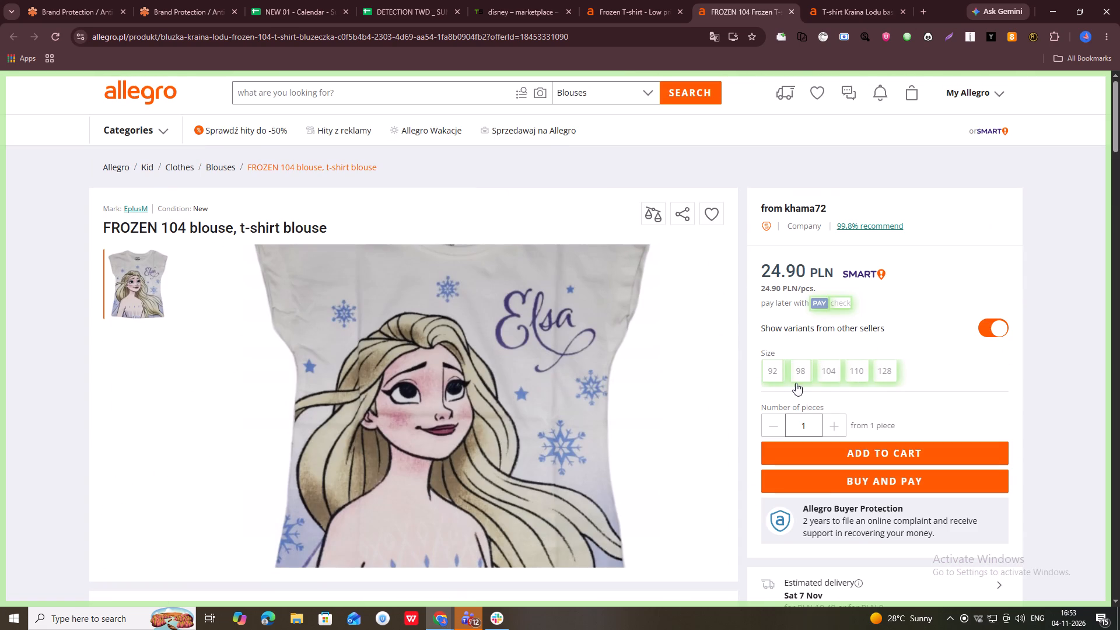
scroll(870, 466, "down", 15)
scroll(867, 453, "down", 9)
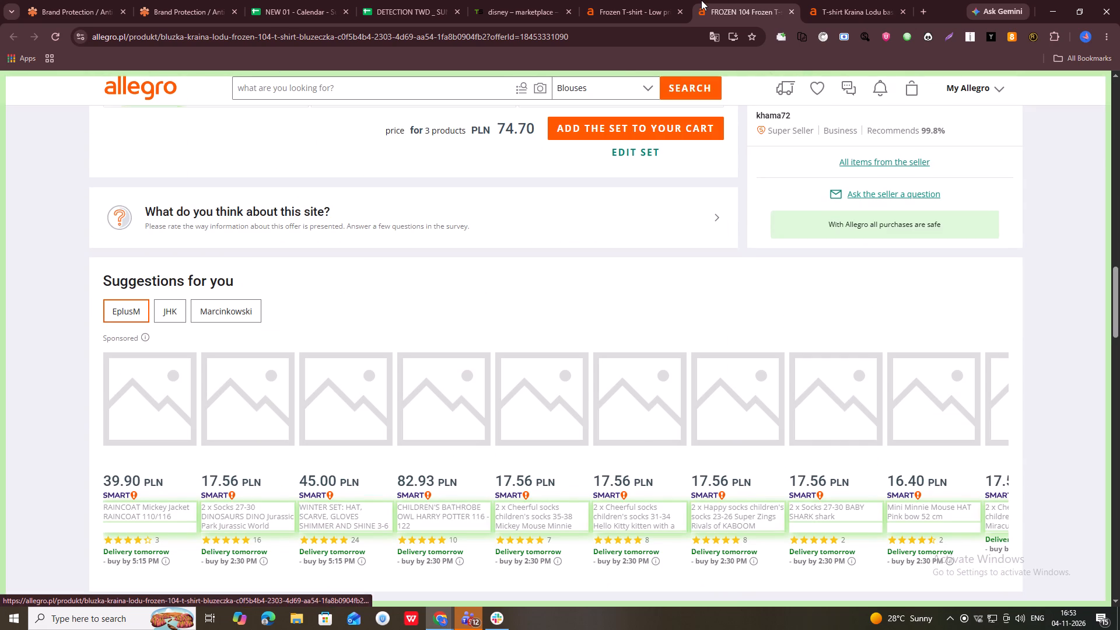
middle_click(738, 0)
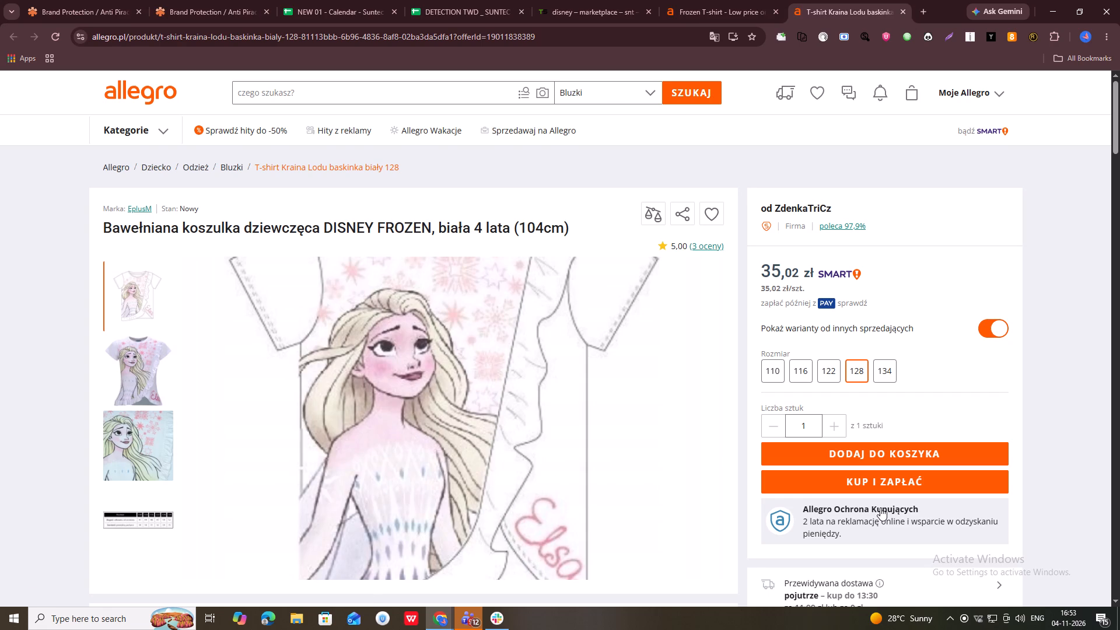
Copy the size 116 variant link of the white DISNEY FROZEN girls' T-shirt into Links cell C104431 of the Manual Detection Records sheet.
scroll(880, 508, "down", 7)
scroll(880, 508, "up", 8)
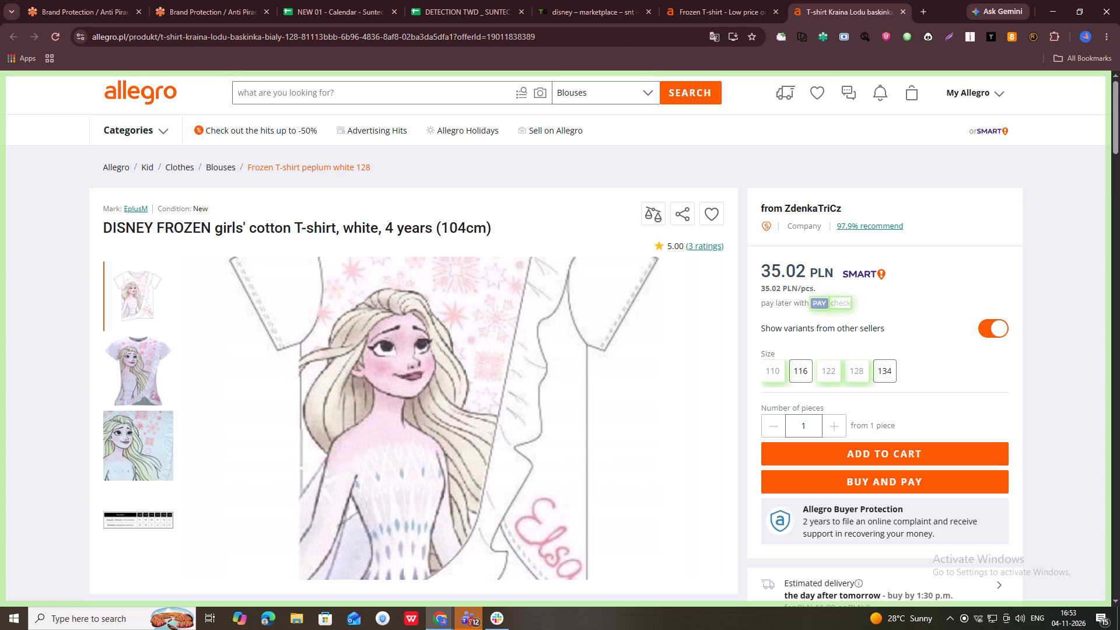
right_click(802, 371)
left_click(830, 492)
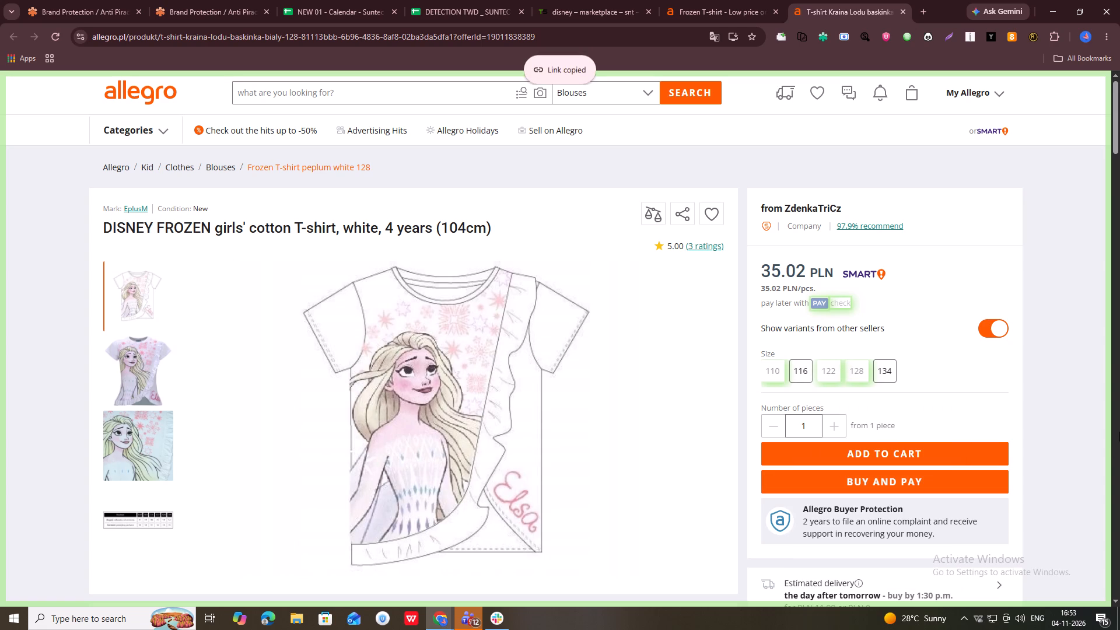
key("alt+Tab")
key("alt+Tab")
key("Down")
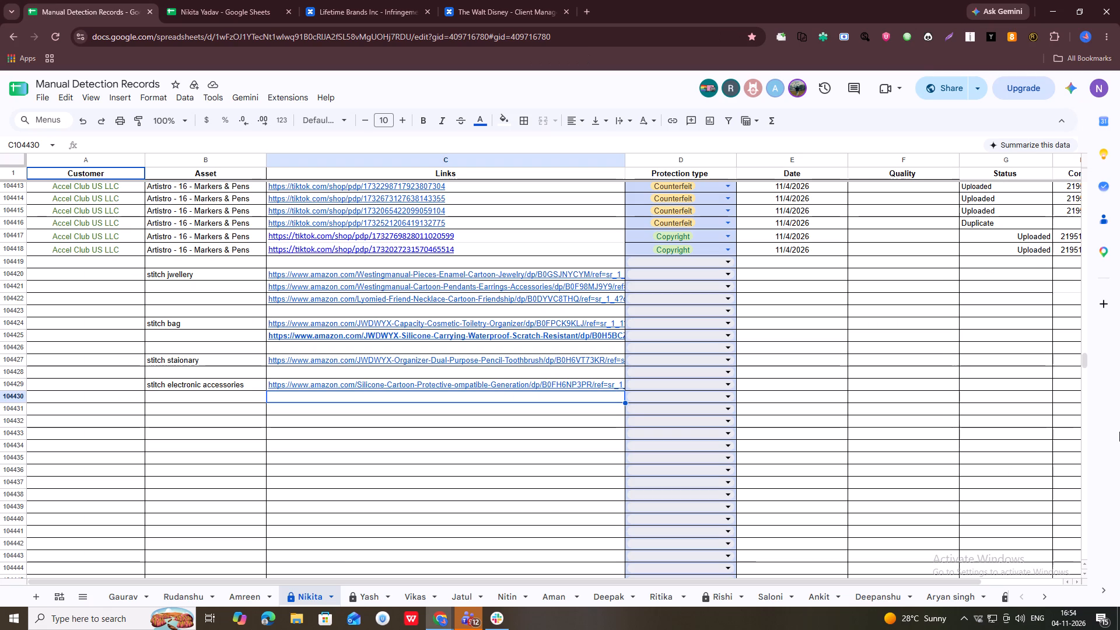
key("Down")
key("Up")
key("ctrl+v")
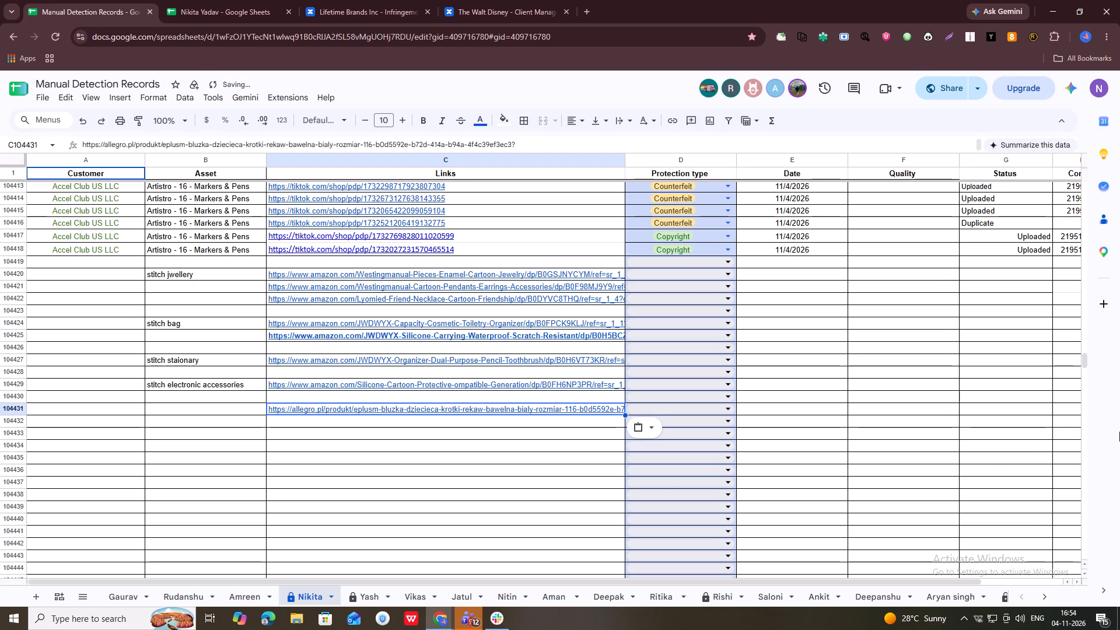
Enter "frozen tshirt" as the asset beside the pasted Allegro link in row 104431.
key("Left")
type("frozen tshirt")
key("Right")
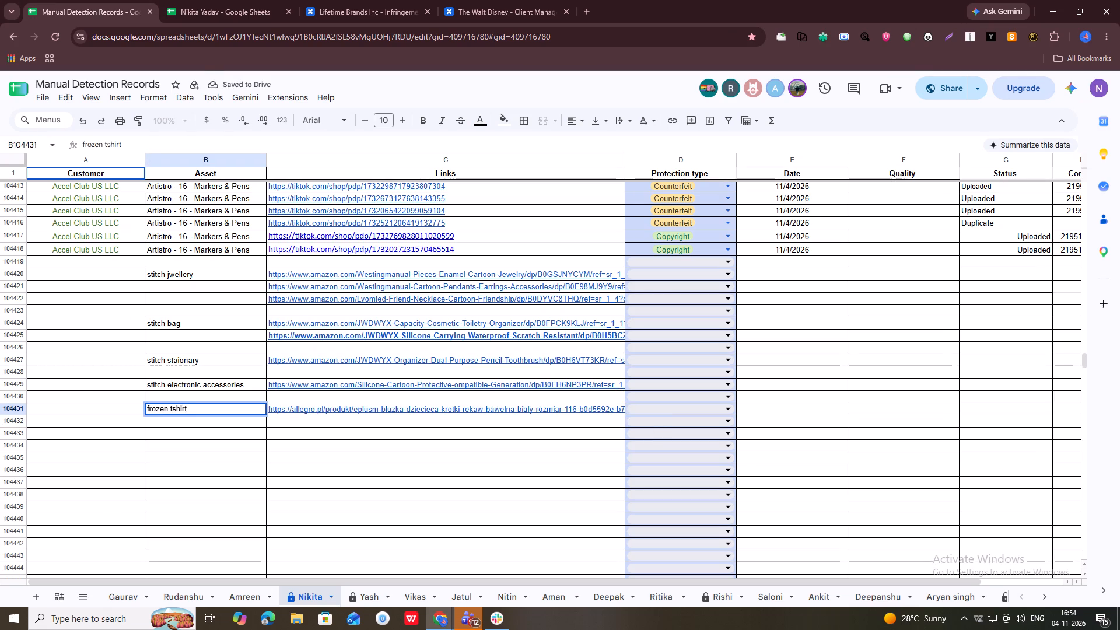
Copy the size 134 variant link of the same T-shirt into Links cell C104432 of the detection sheet.
key("Down")
key("alt+Tab")
key("Down")
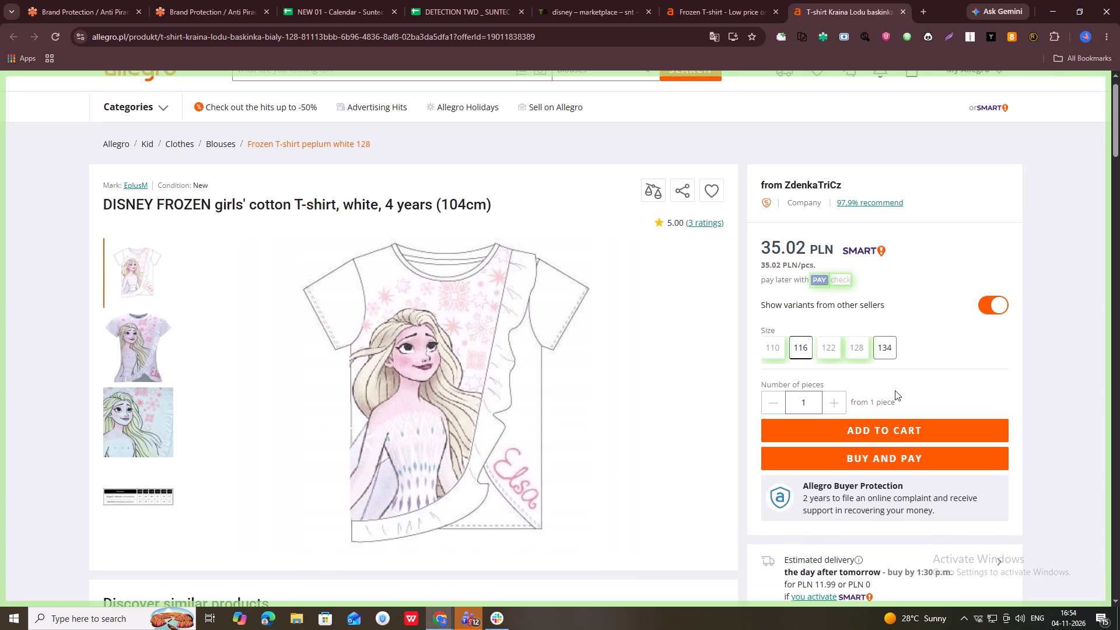
right_click(888, 354)
left_click(906, 476)
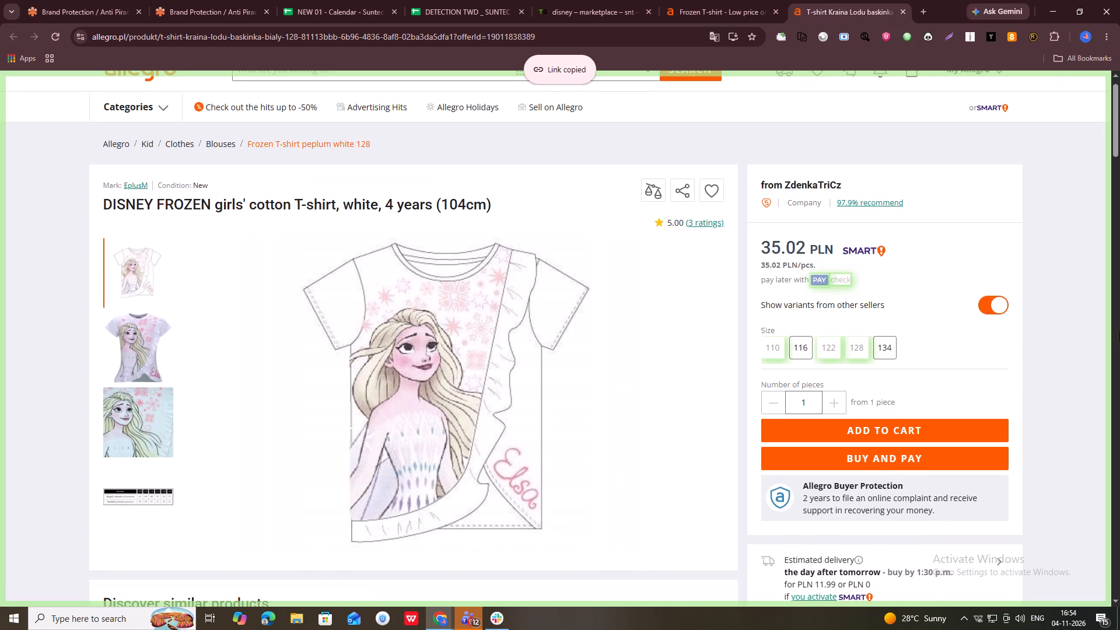
key("alt+Tab")
key("ctrl+v")
key("Down")
Open page 2 of the Allegro "frozen t-shirt" search results and close the white T-shirt's product page.
key("alt+Tab")
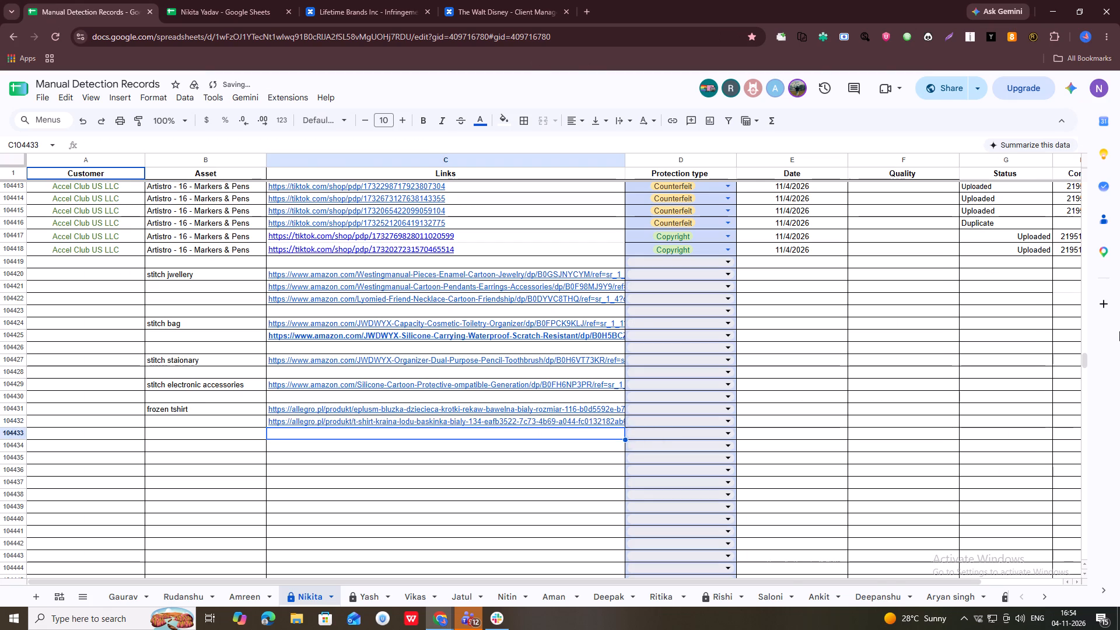
key("Down")
scroll(839, 331, "down", 4)
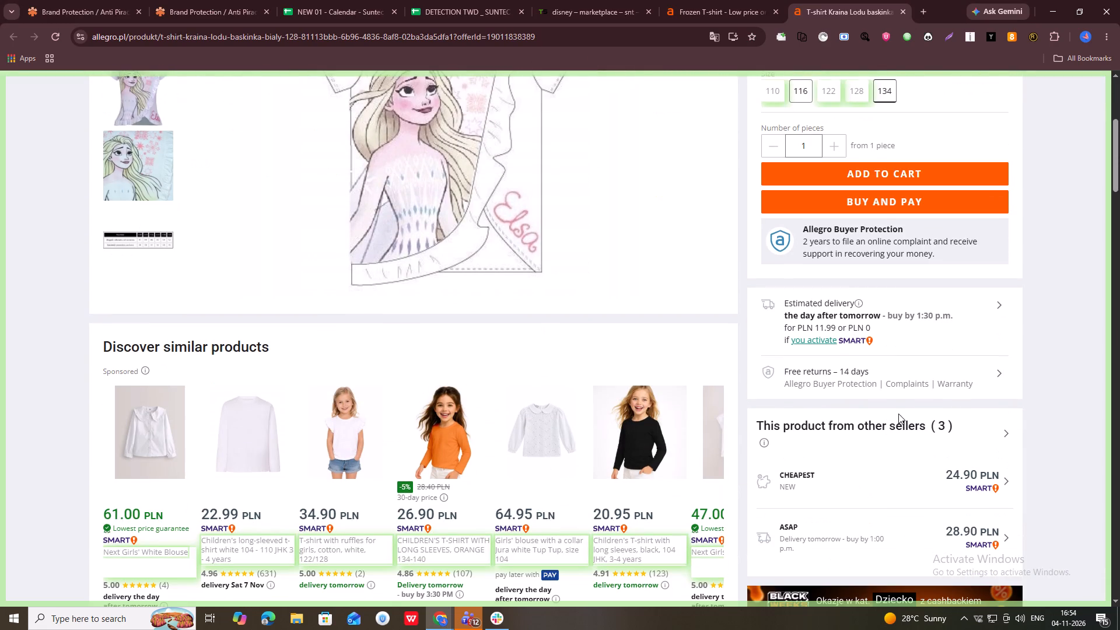
scroll(621, 418, "up", 5)
left_click(717, 0)
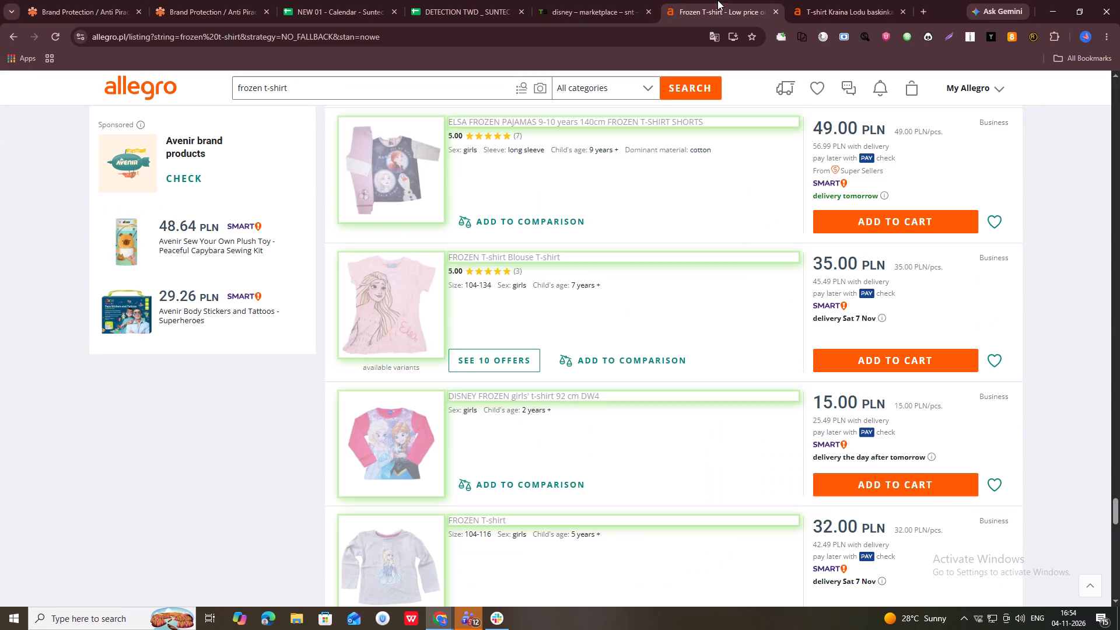
scroll(702, 409, "down", 6)
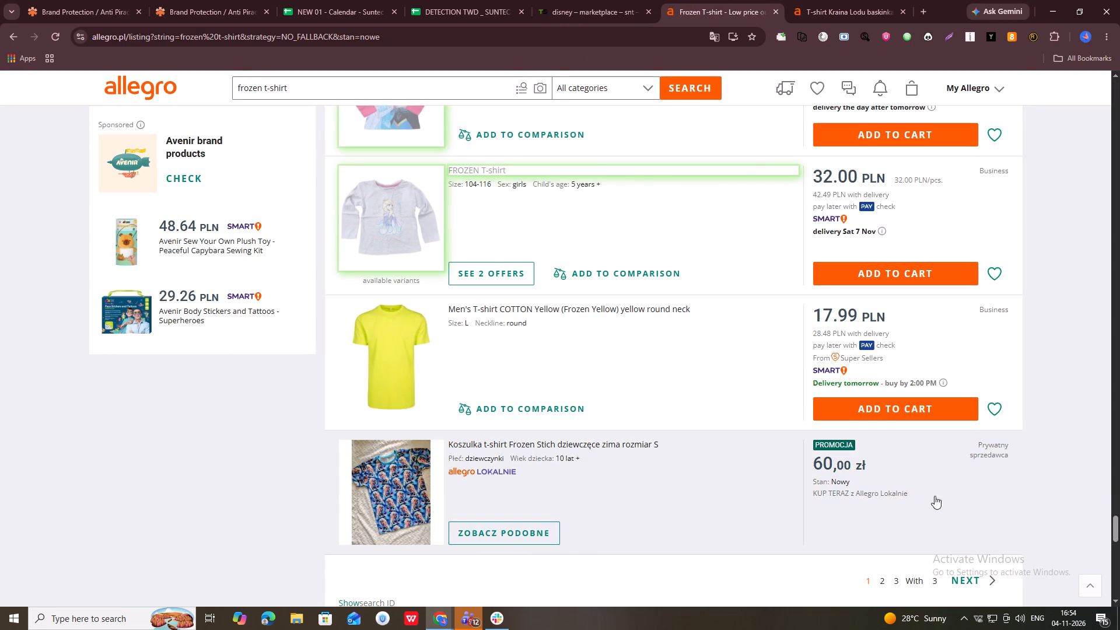
left_click(880, 581)
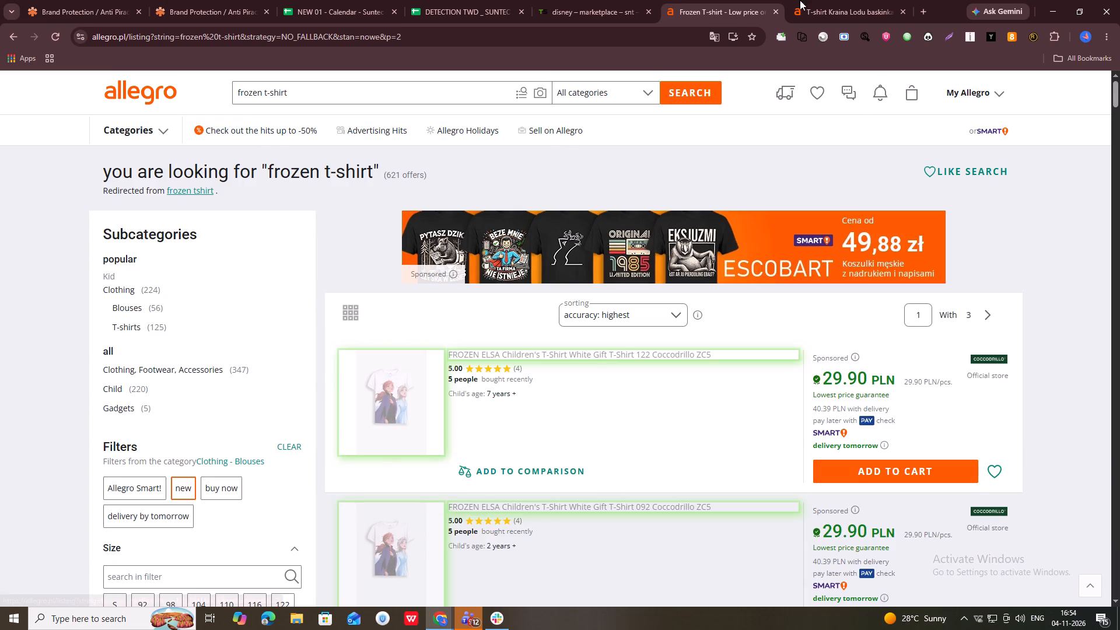
middle_click(822, 0)
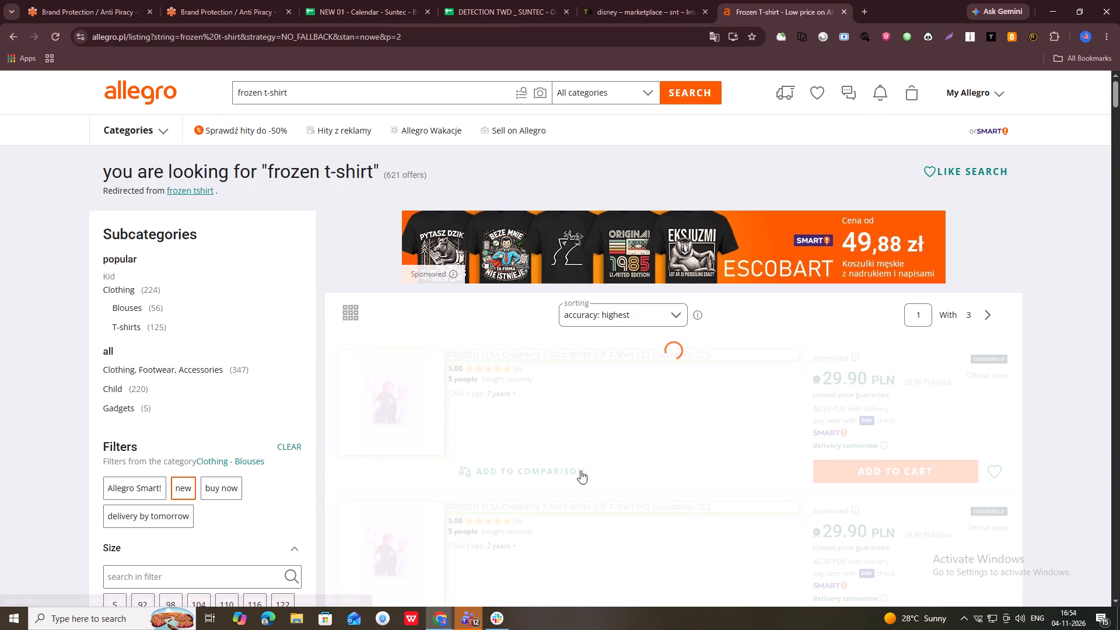
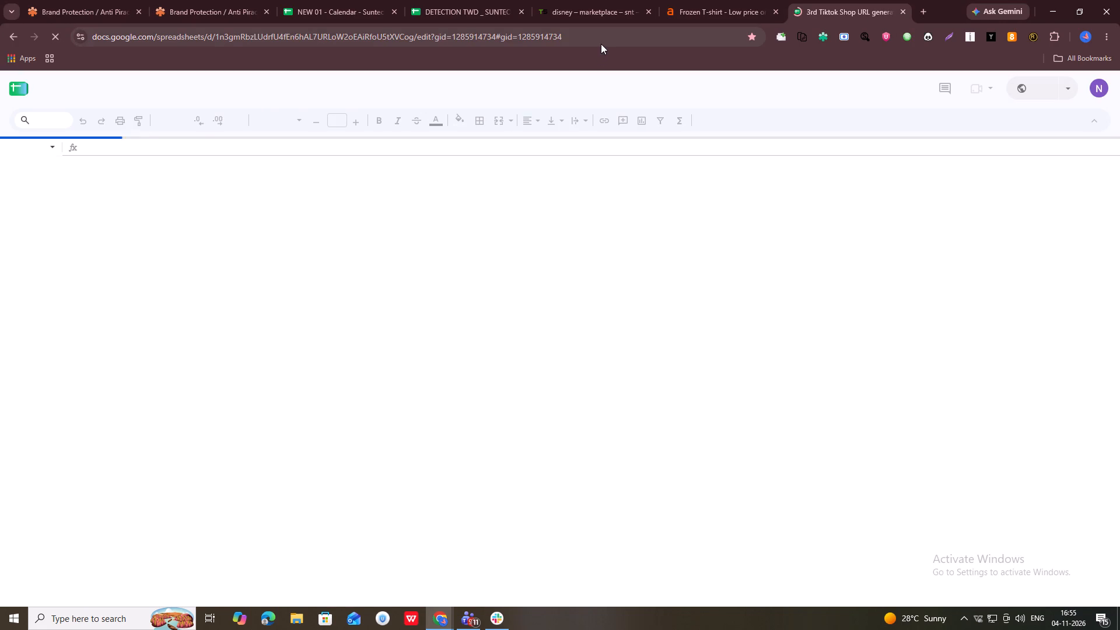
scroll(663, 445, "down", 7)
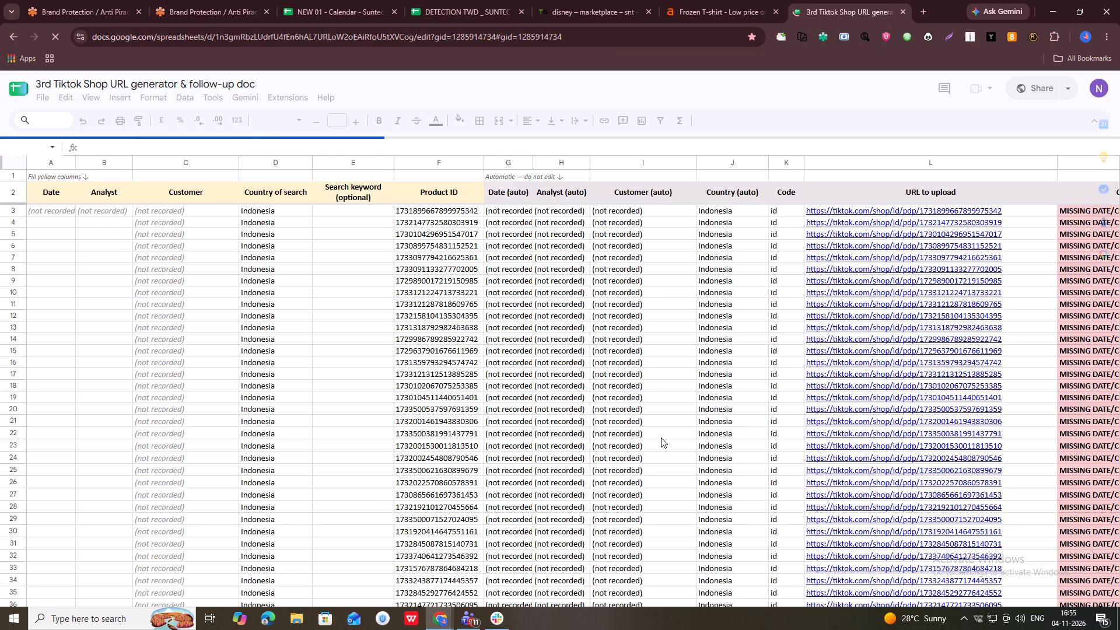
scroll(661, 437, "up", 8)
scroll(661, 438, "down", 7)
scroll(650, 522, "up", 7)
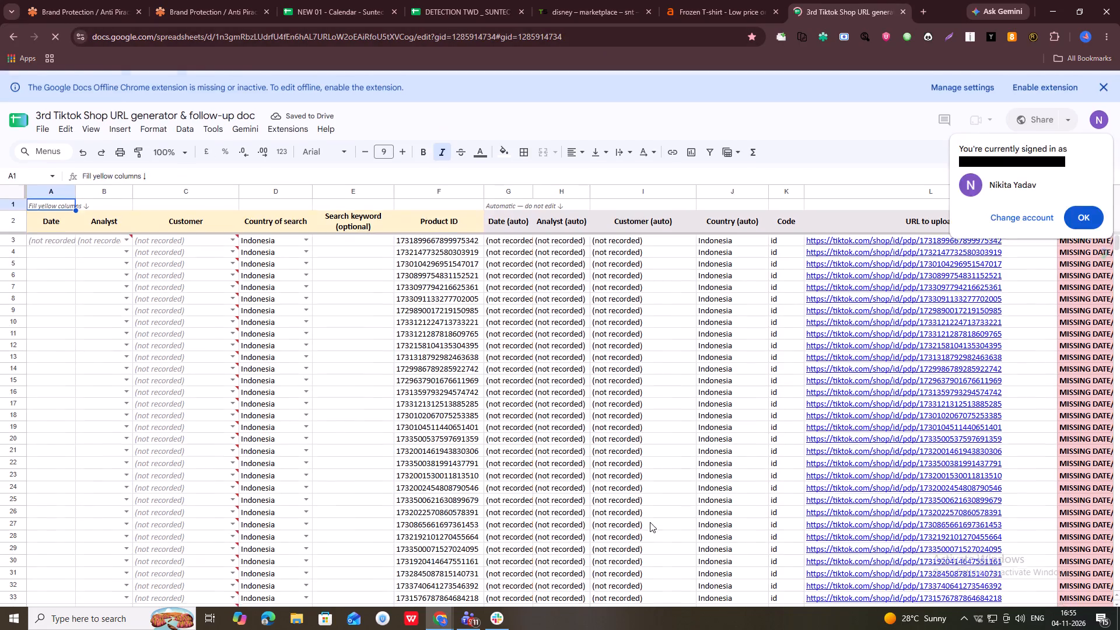
Dismiss the signed-in account notice in the 3rd Tiktok Shop URL generator & follow-up doc.
left_click(1079, 215)
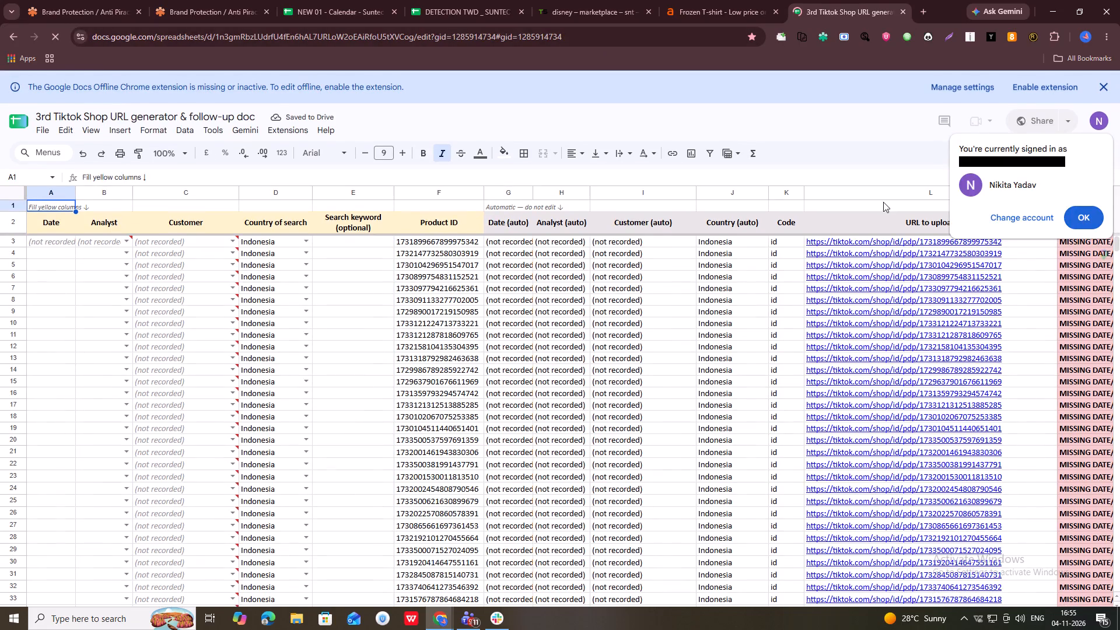
Select the full web address of the 3rd Tiktok Shop URL generator & follow-up doc.
left_click(594, 38)
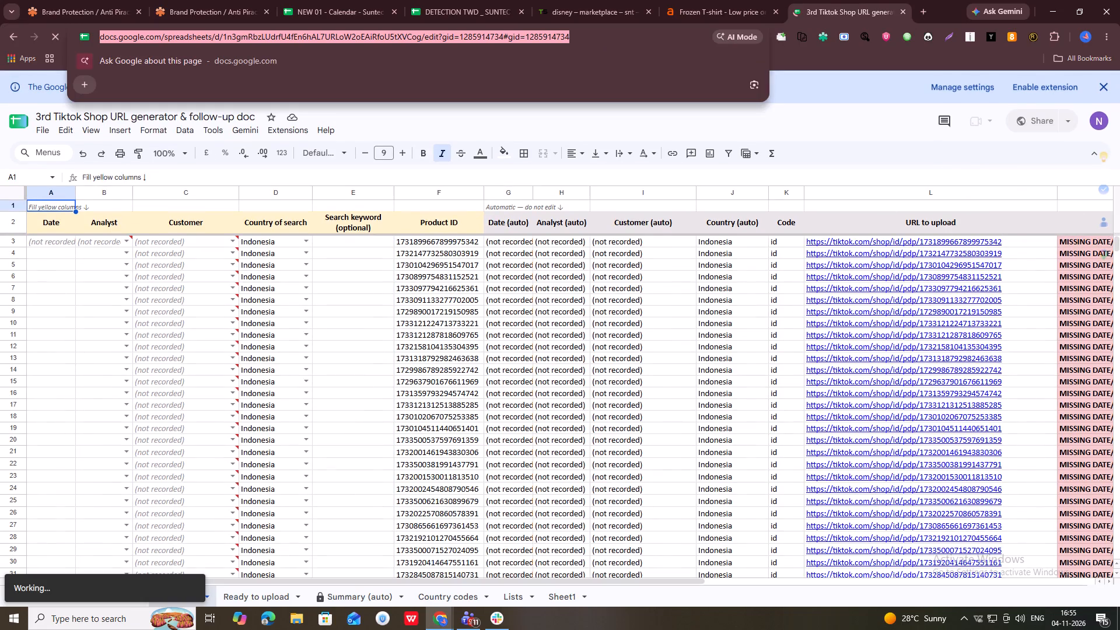
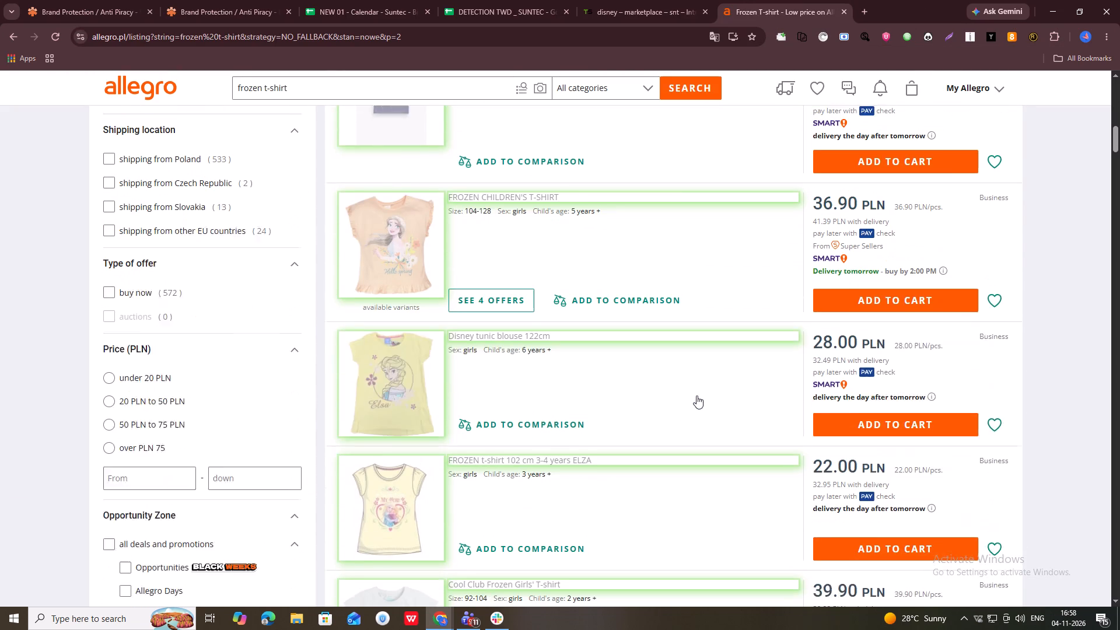
Examine the second page of Allegro results for "frozen t-shirt" for unrecorded T-shirts with suspected infringing Frozen prints.
scroll(559, 411, "down", 5)
scroll(618, 420, "down", 5)
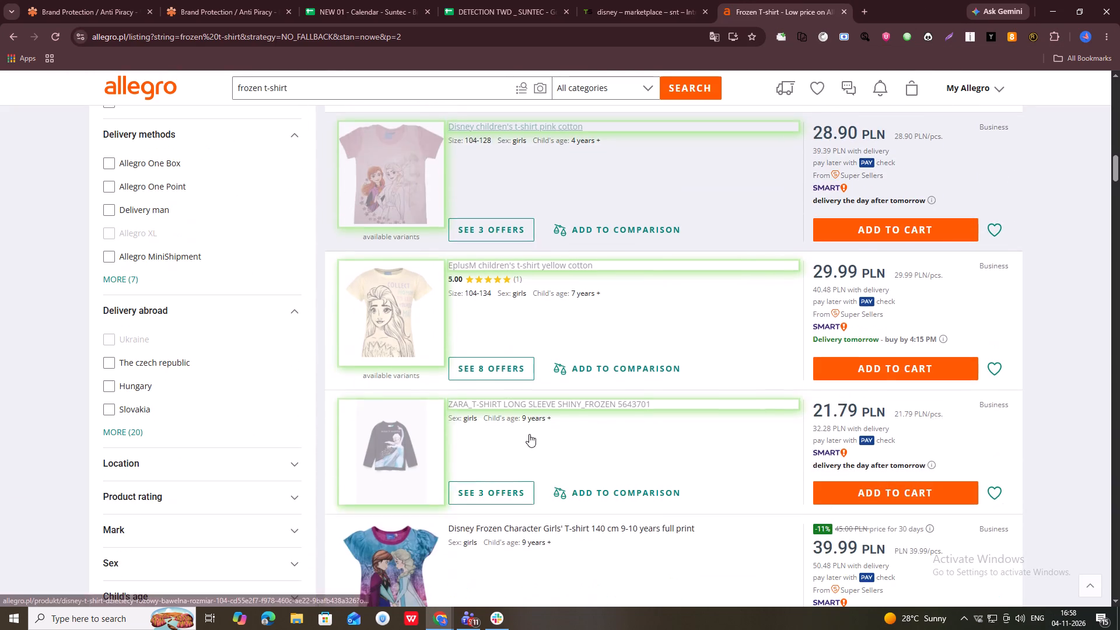
scroll(659, 433, "down", 5)
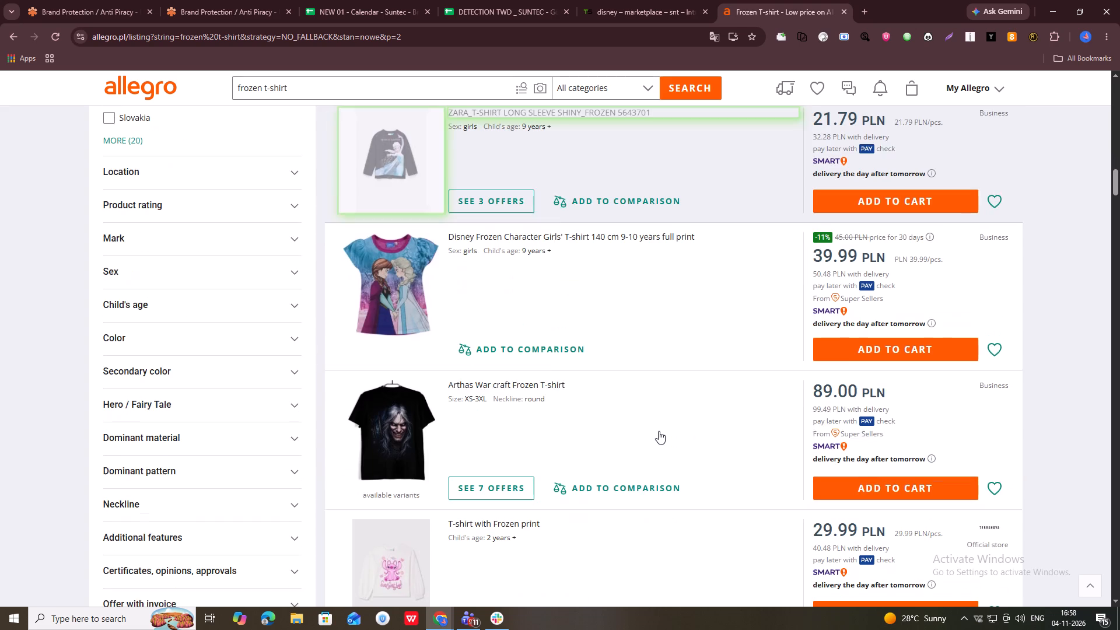
scroll(575, 365, "down", 4)
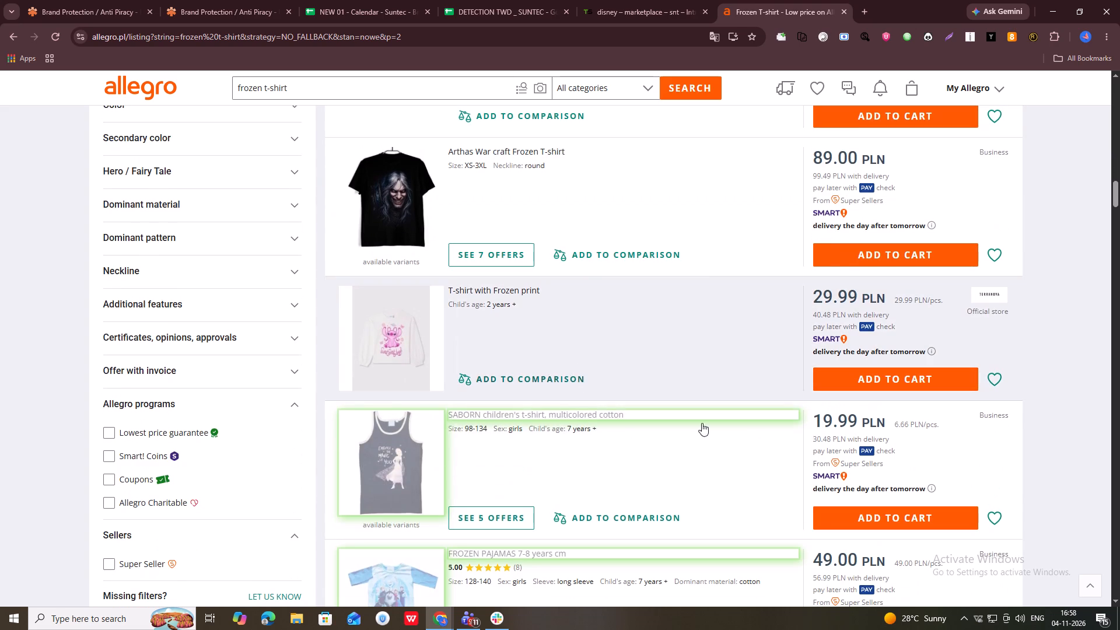
scroll(583, 430, "down", 10)
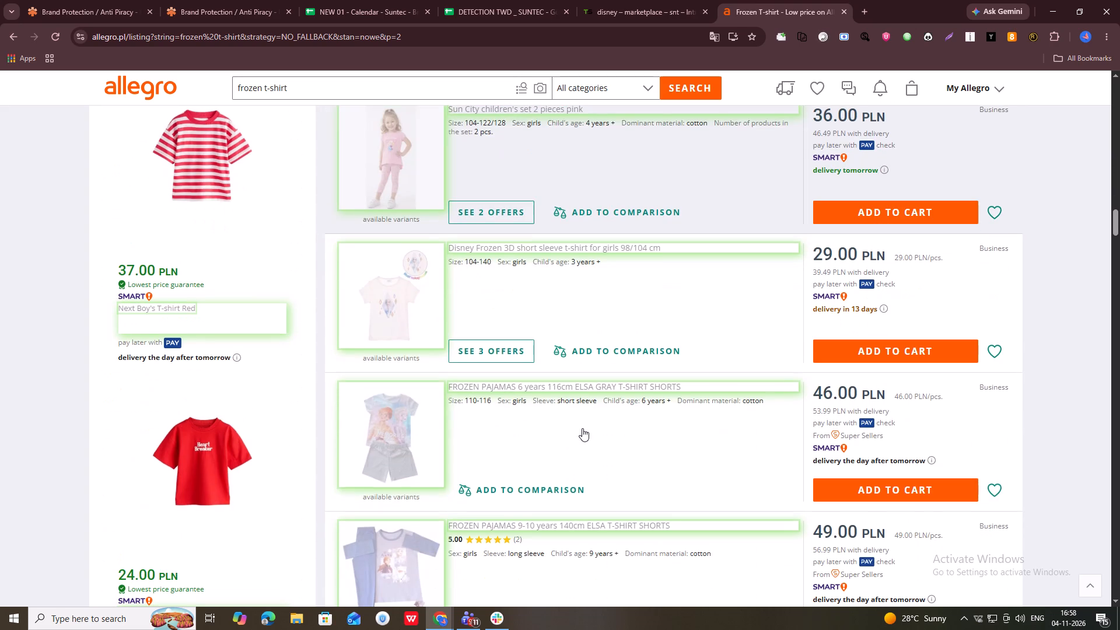
scroll(582, 428, "down", 6)
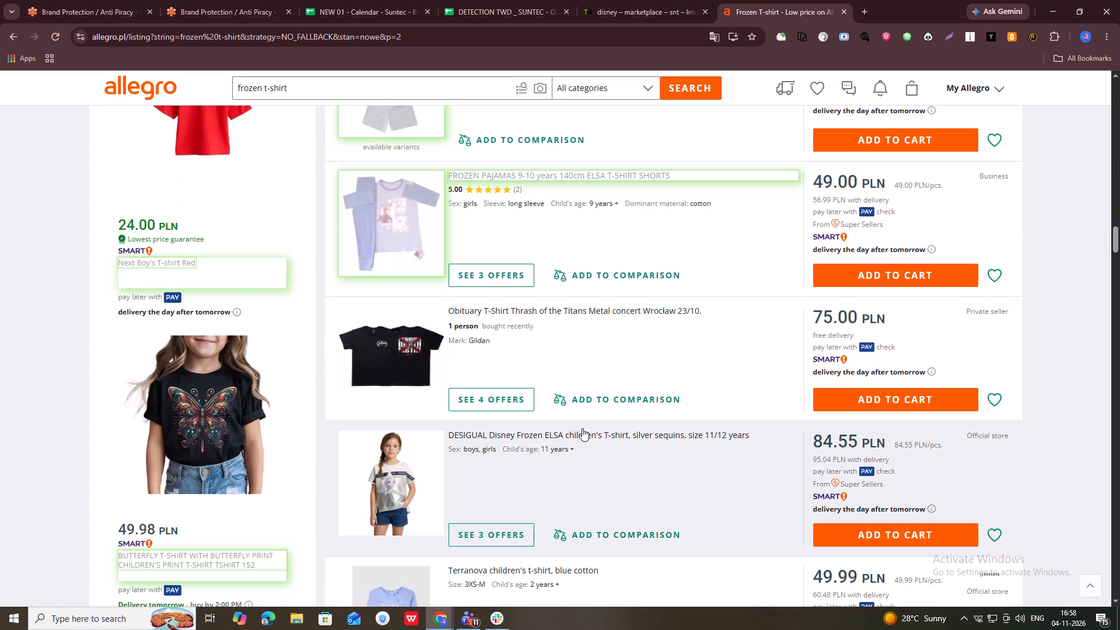
scroll(582, 428, "down", 6)
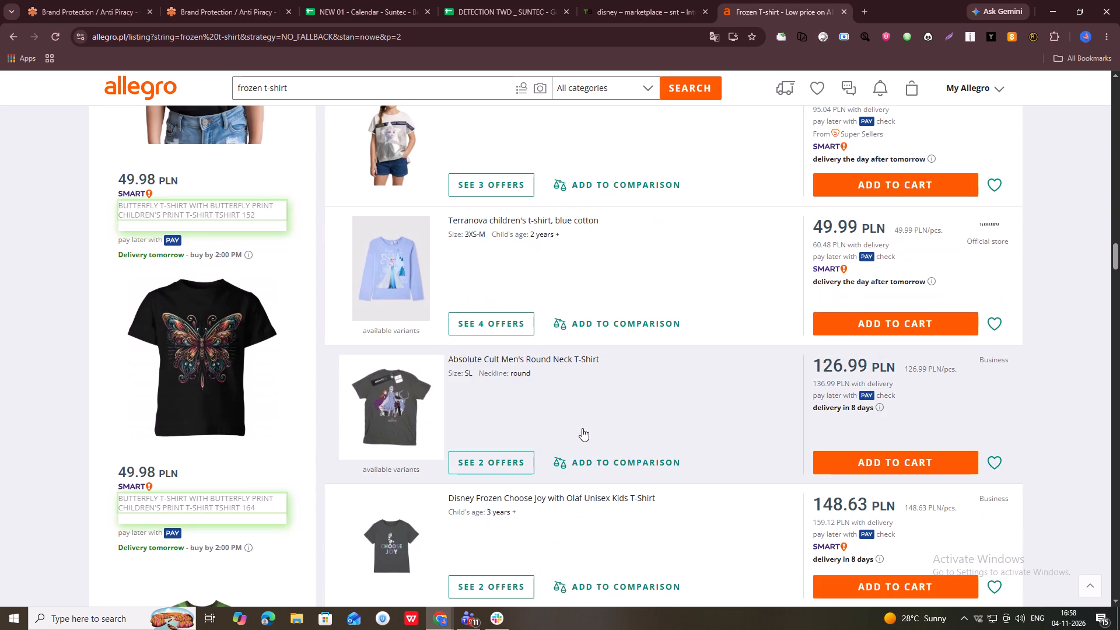
scroll(582, 428, "down", 14)
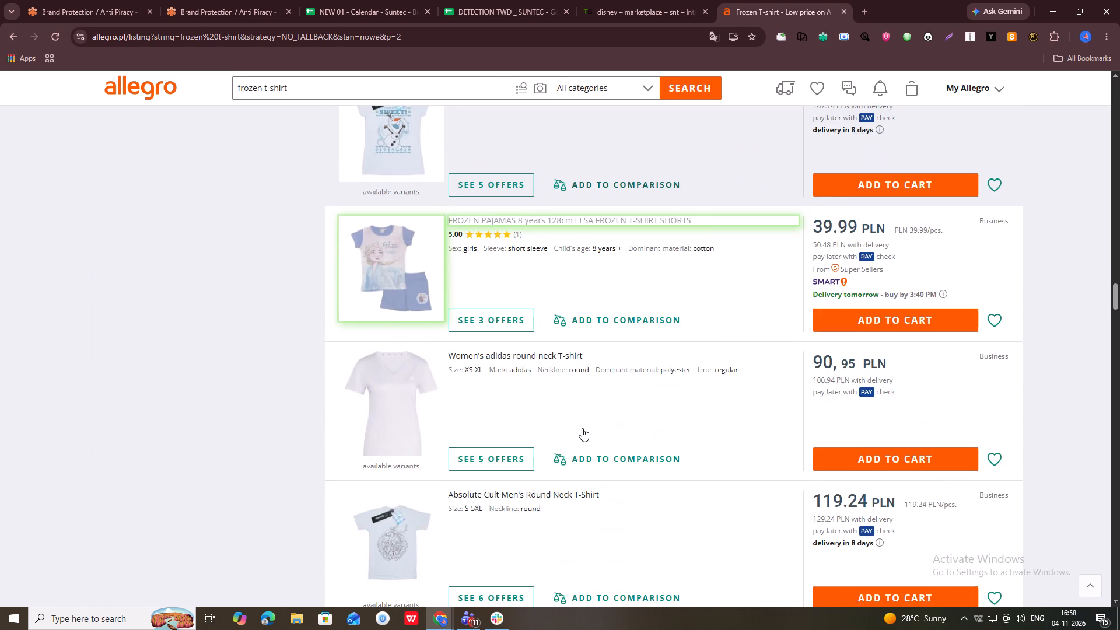
scroll(625, 423, "down", 5)
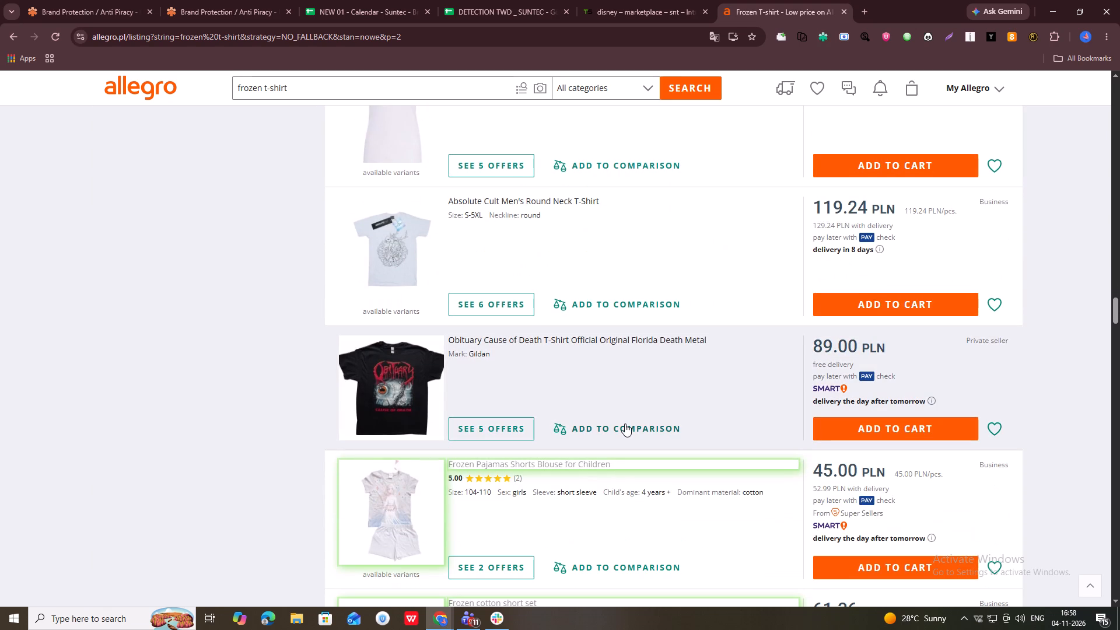
scroll(625, 423, "down", 8)
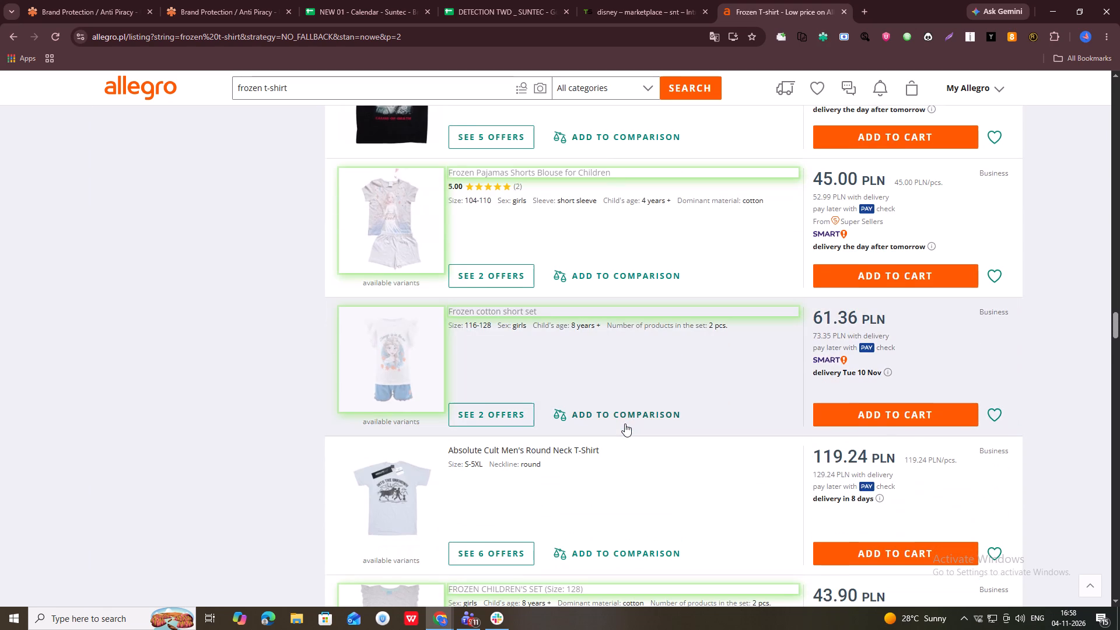
scroll(625, 423, "down", 10)
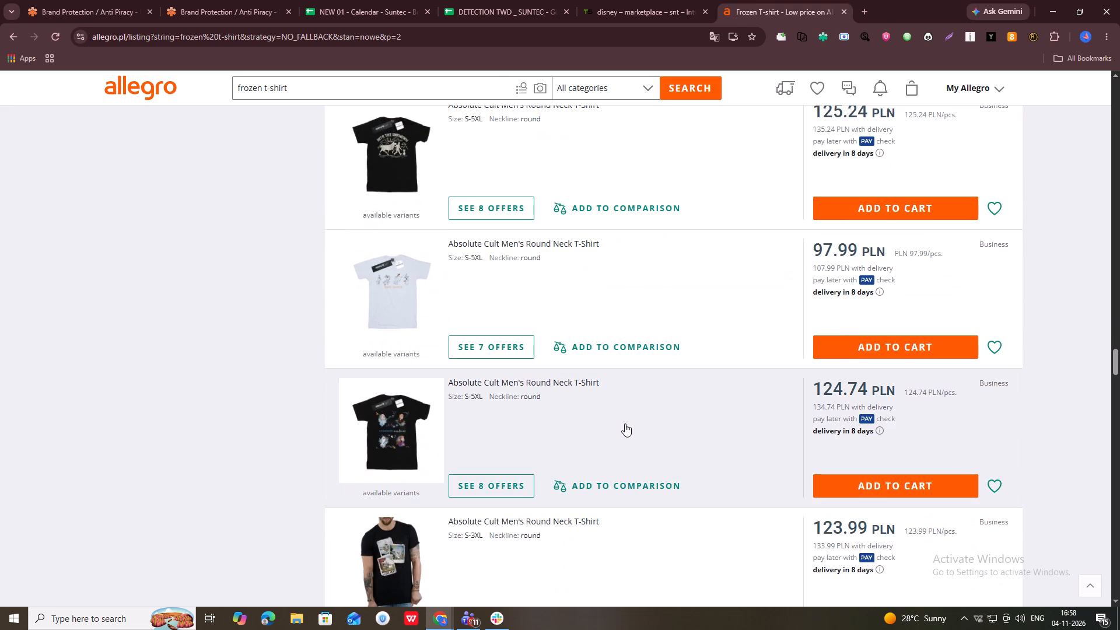
scroll(625, 423, "down", 9)
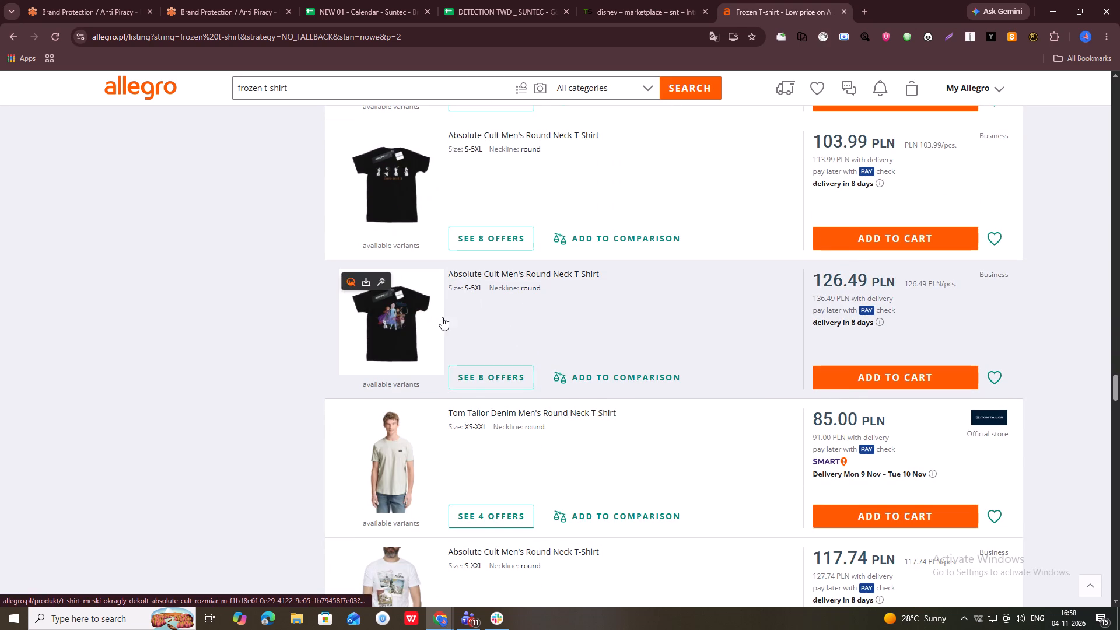
Open the Absolute Cult Men's Round Neck T-Shirt listings with Frozen character prints, priced 126.49 PLN and 120.24 PLN, in separate background tabs.
middle_click(713, 178)
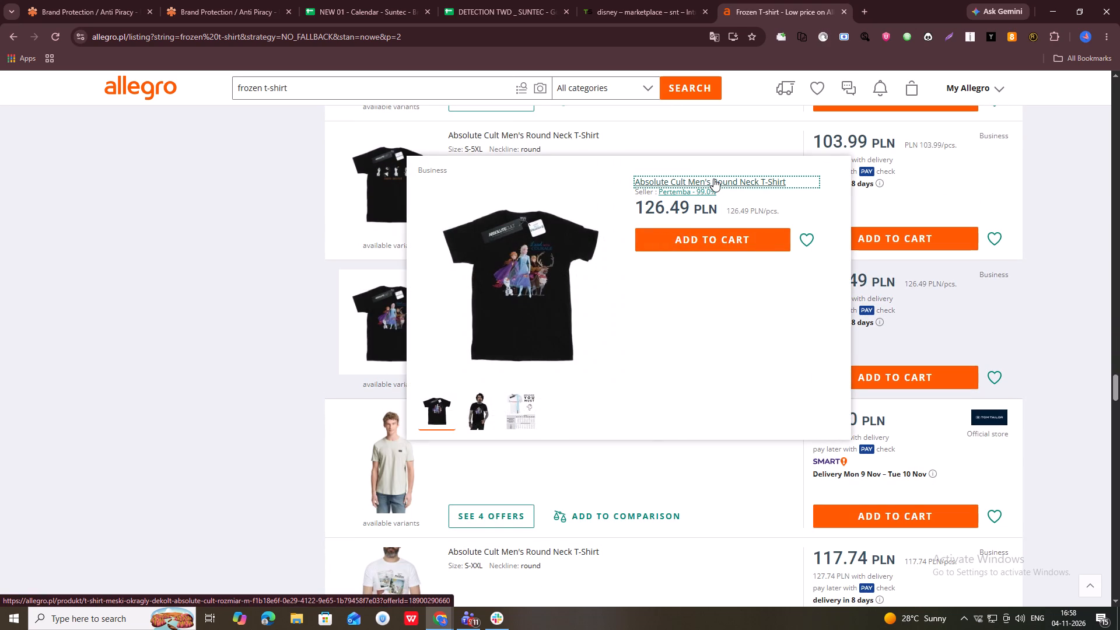
scroll(619, 467, "down", 6)
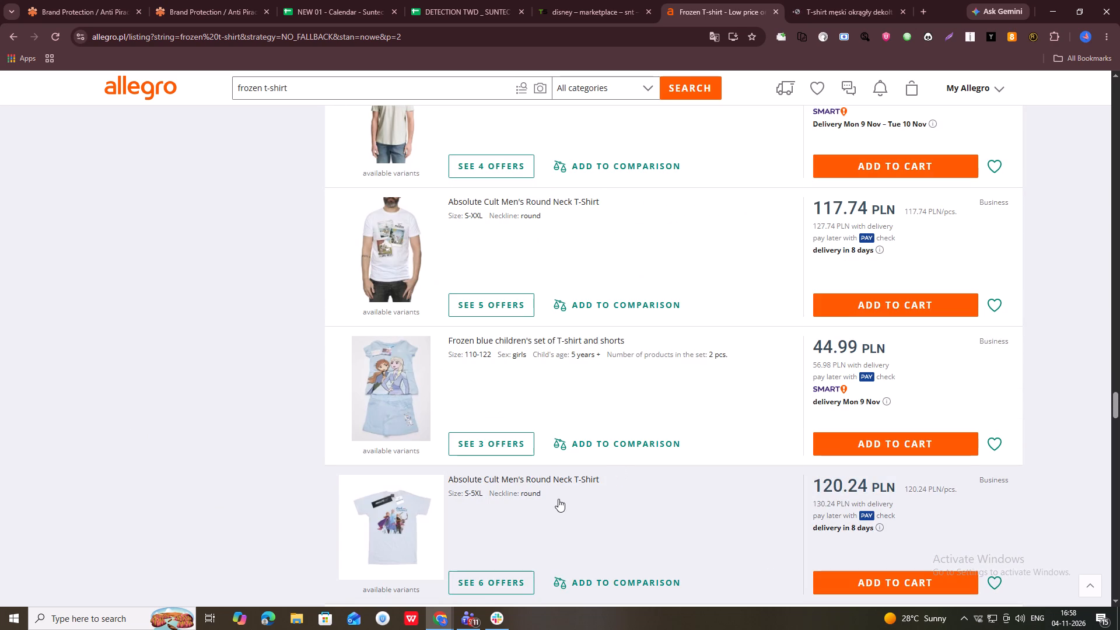
middle_click(551, 481)
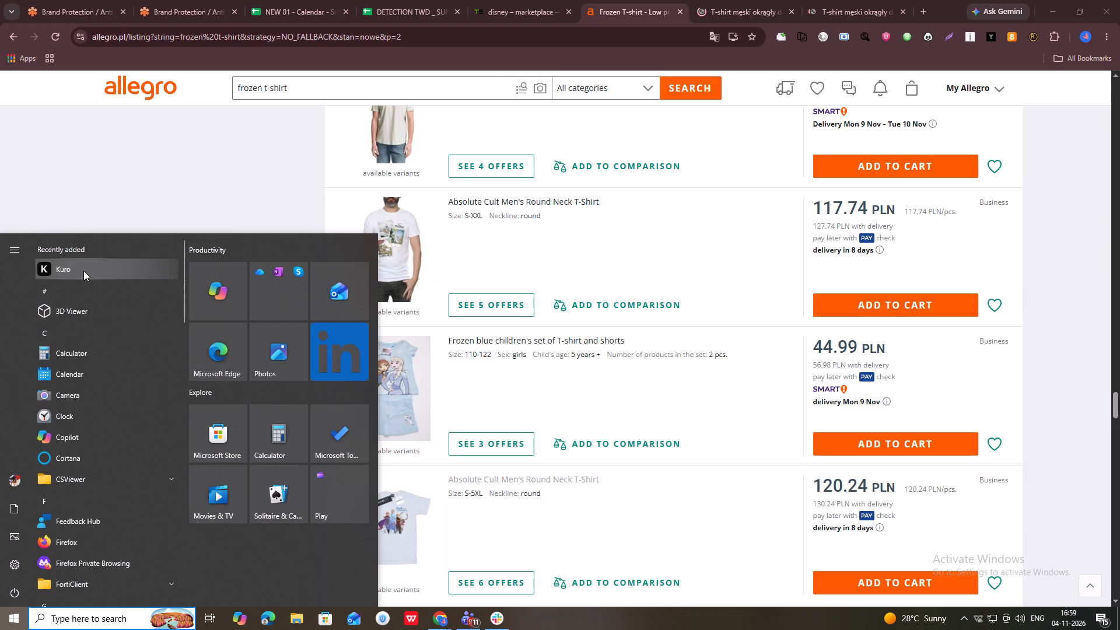
Launch the recently added Kuro app.
left_click(83, 271)
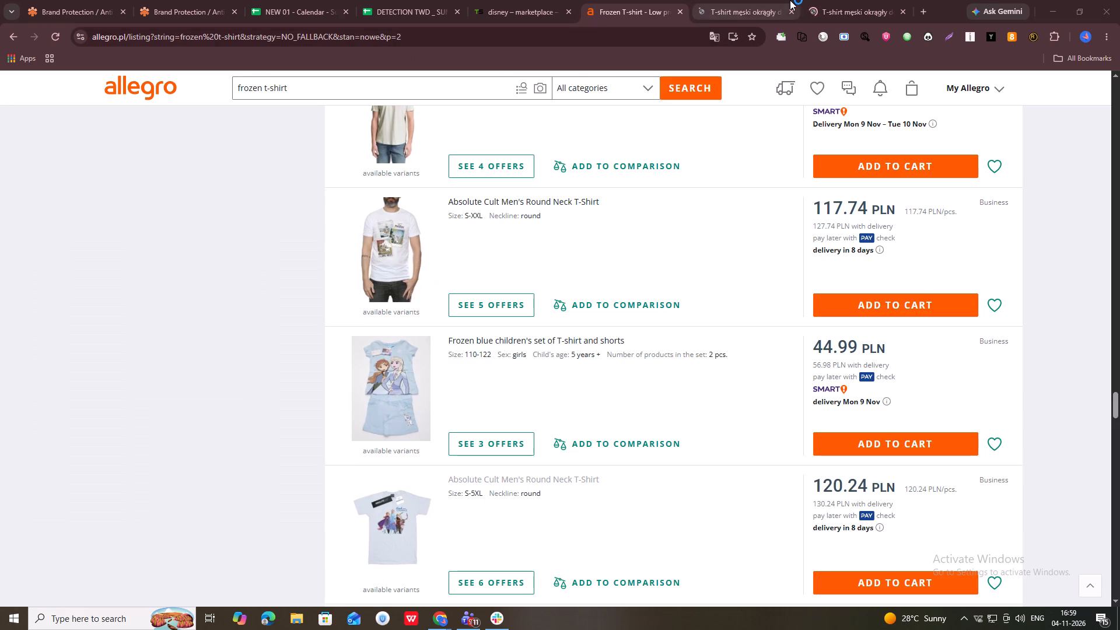
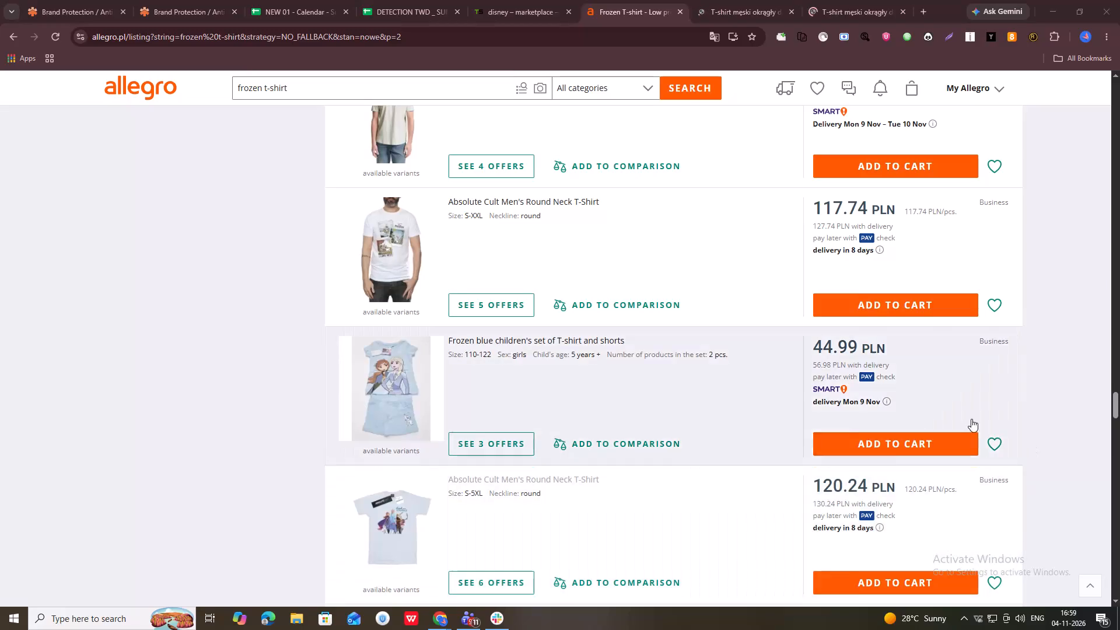
Review the product page of the 126.49 PLN Absolute Cult Frozen 2 Lead With Courage T-shirt.
scroll(971, 419, "up", 4)
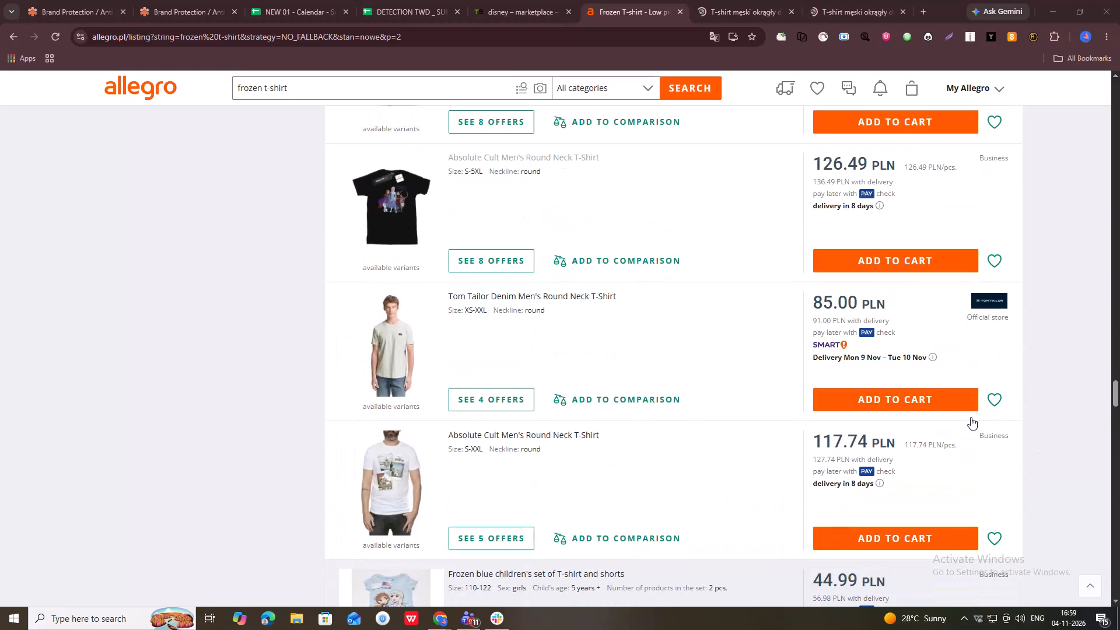
scroll(915, 378, "up", 4)
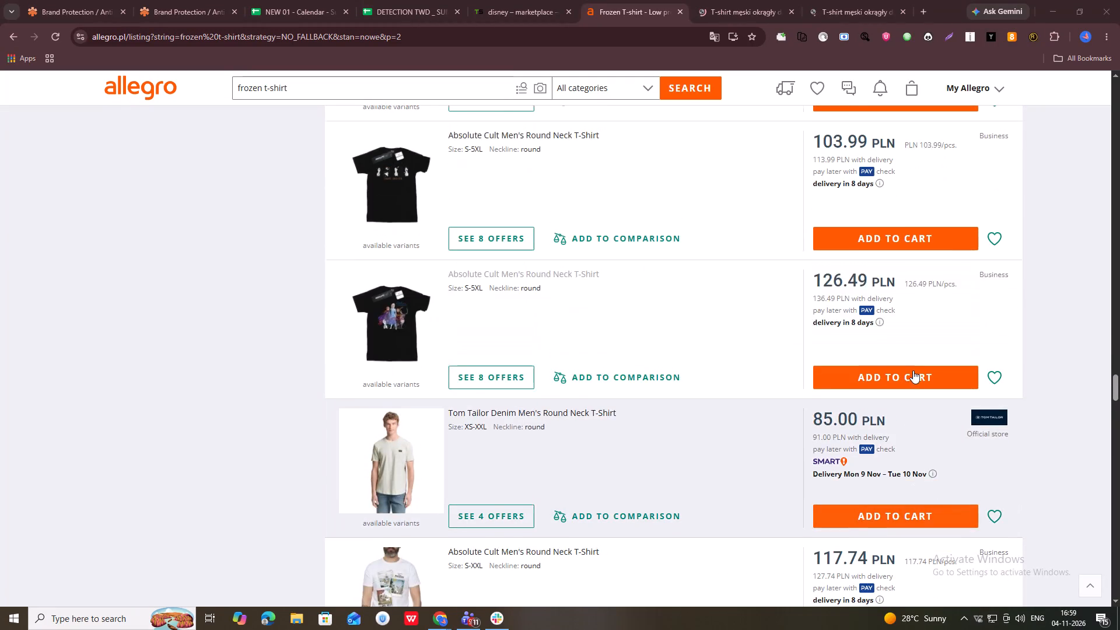
scroll(887, 346, "down", 4)
left_click(778, 0)
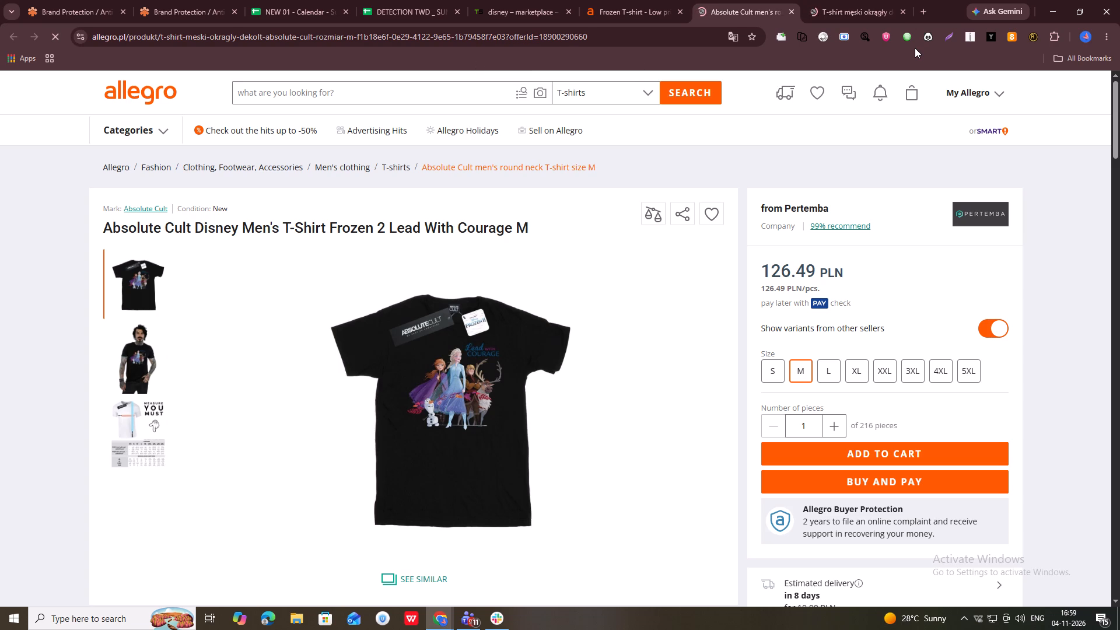
type("gg")
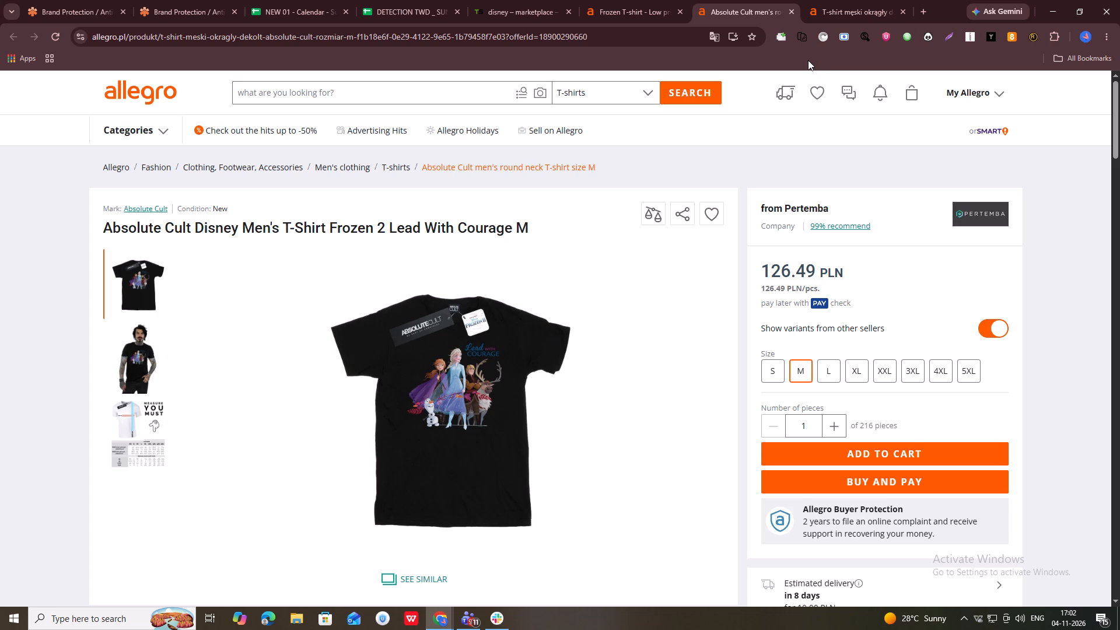
scroll(838, 331, "down", 8)
scroll(840, 328, "up", 9)
scroll(957, 331, "down", 8)
scroll(923, 342, "up", 18)
Open the RedPoints IPR Plugin for the T-shirt listing, reload its task configuration twice and minimize its window.
left_click(827, 37)
left_click_drag(571, 89, 741, 89)
left_click_drag(602, 78, 748, 87)
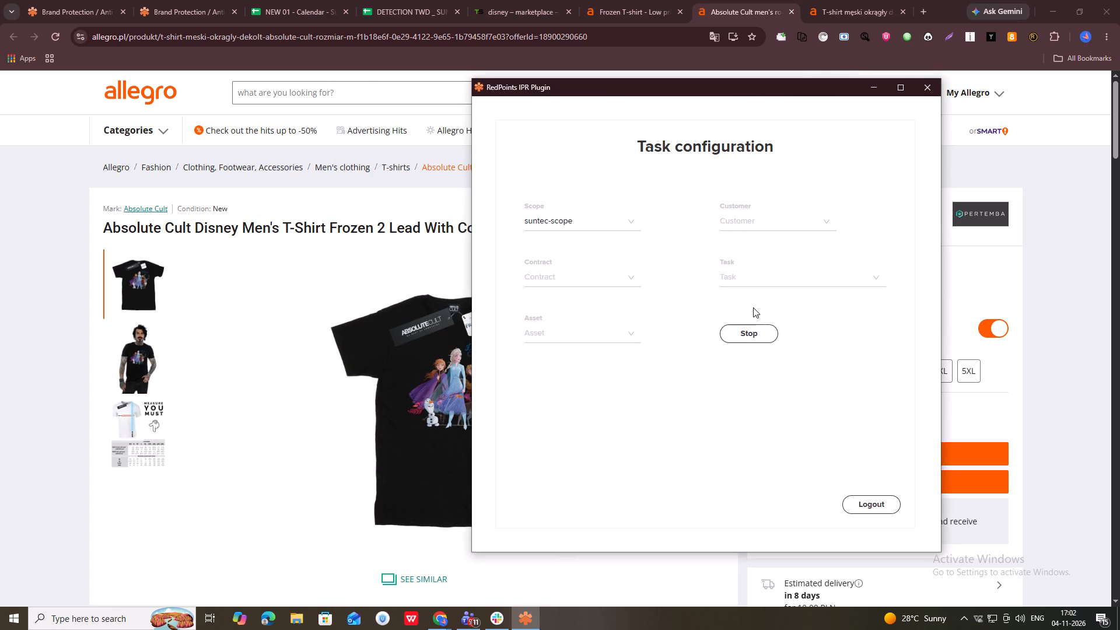
right_click(688, 287)
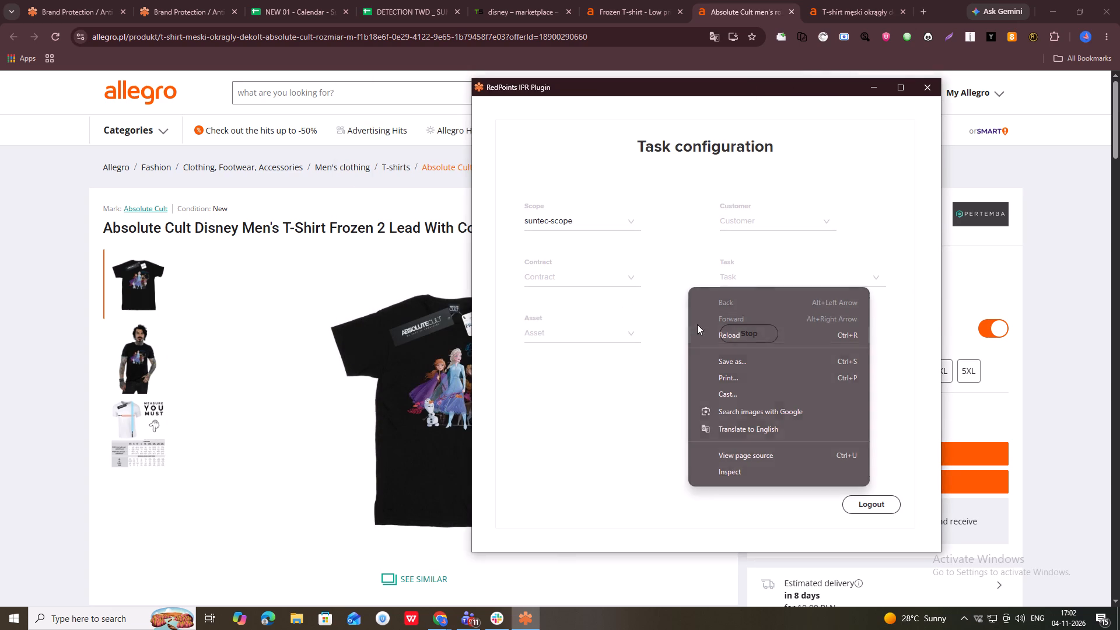
left_click(720, 333)
right_click(652, 257)
left_click(688, 307)
left_click(869, 92)
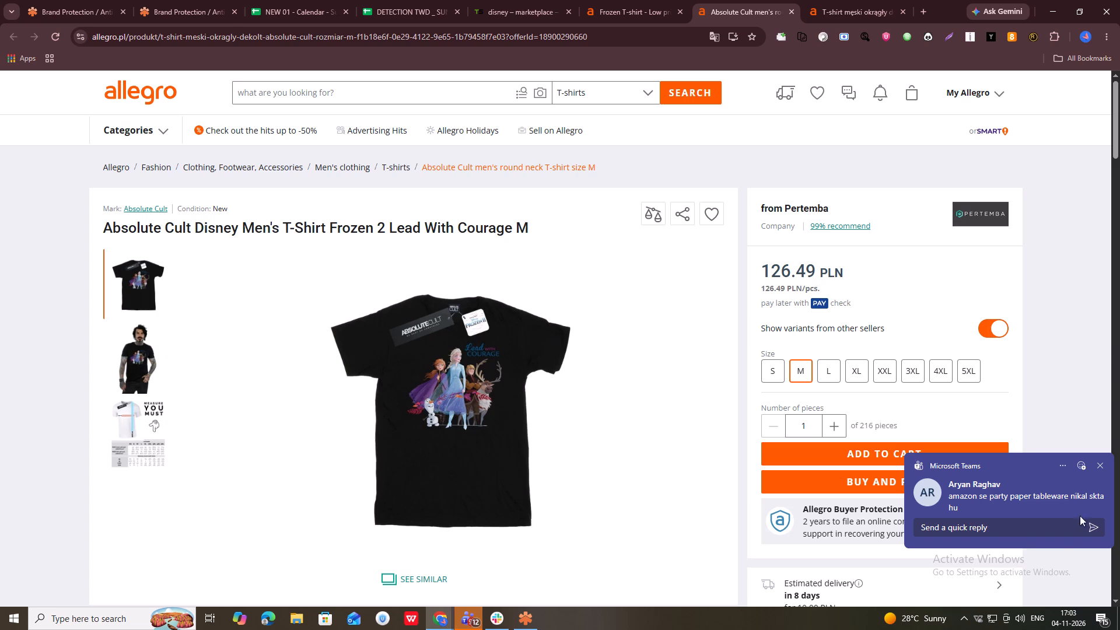
Dismiss the chat notification and examine the DETECTION TWD _ SUNTEC guidelines for the assets allowed per marketplace, including Party Paper Tablewear.
left_click(1100, 466)
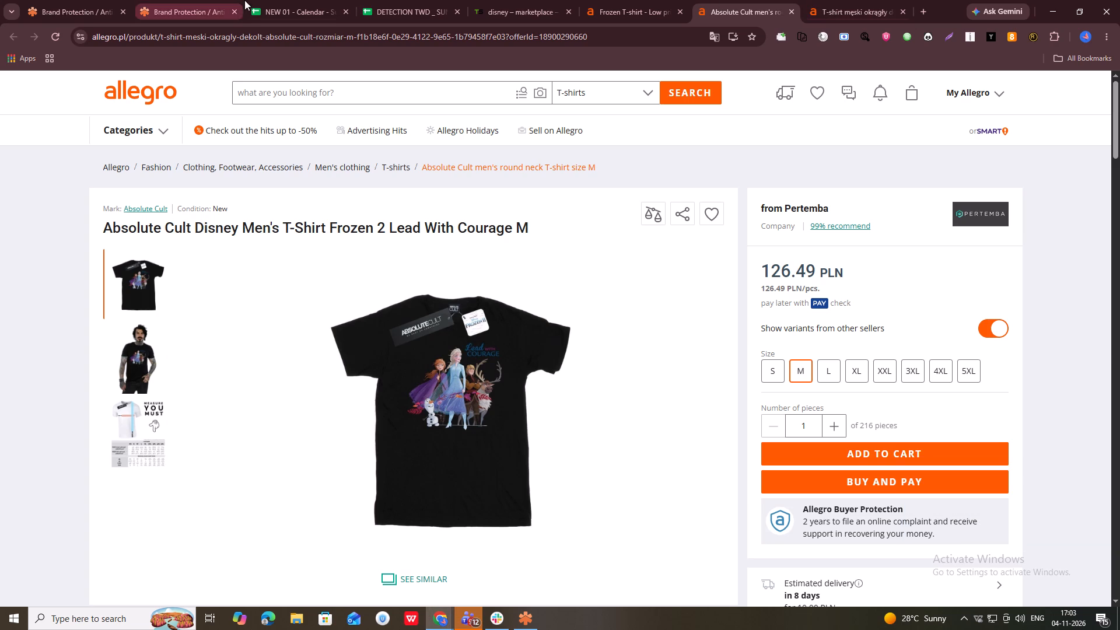
left_click(383, 0)
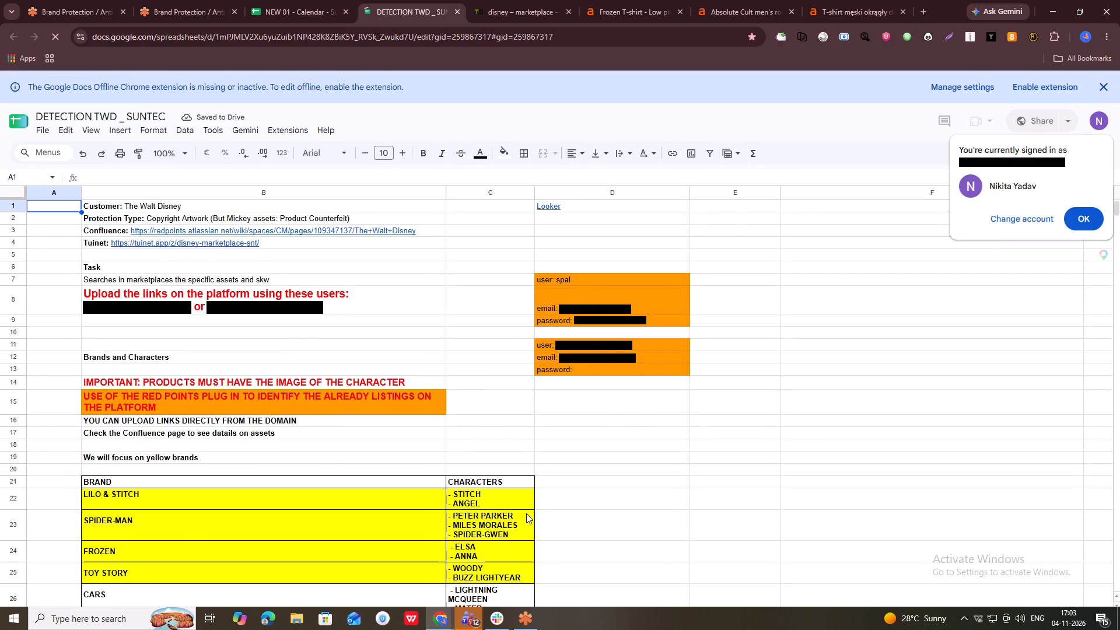
scroll(478, 469, "down", 4)
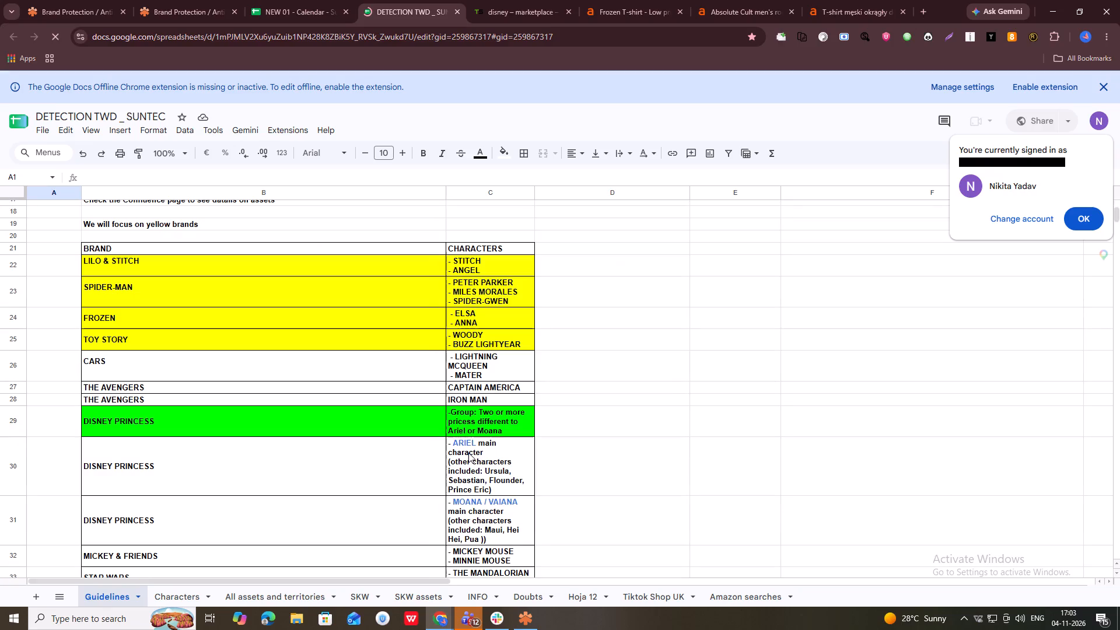
scroll(524, 421, "down", 6)
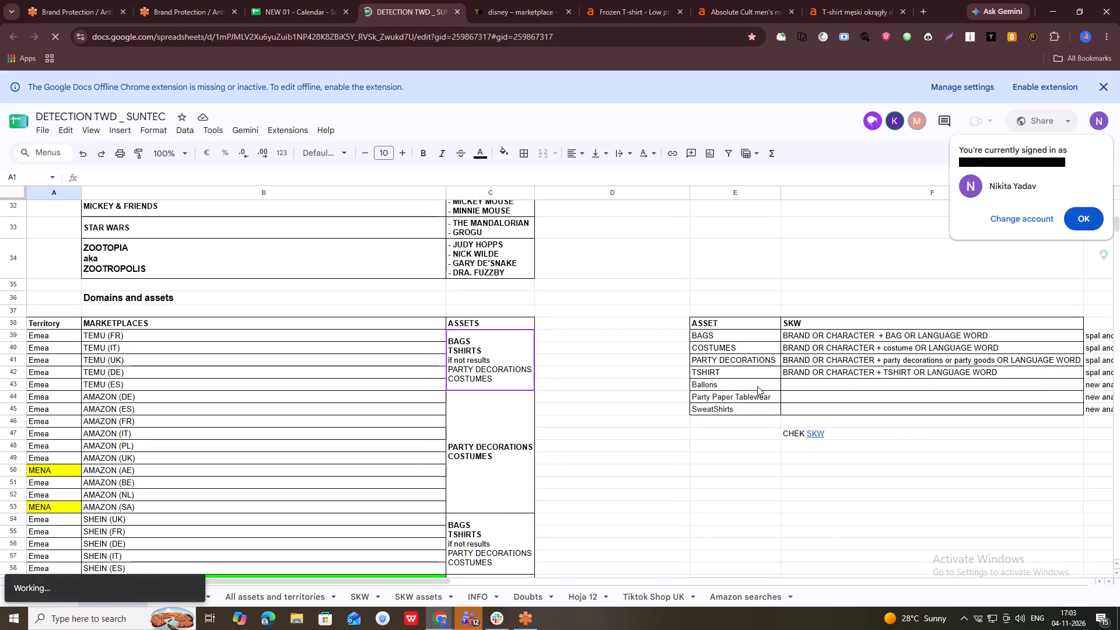
left_click_drag(720, 386, 720, 404)
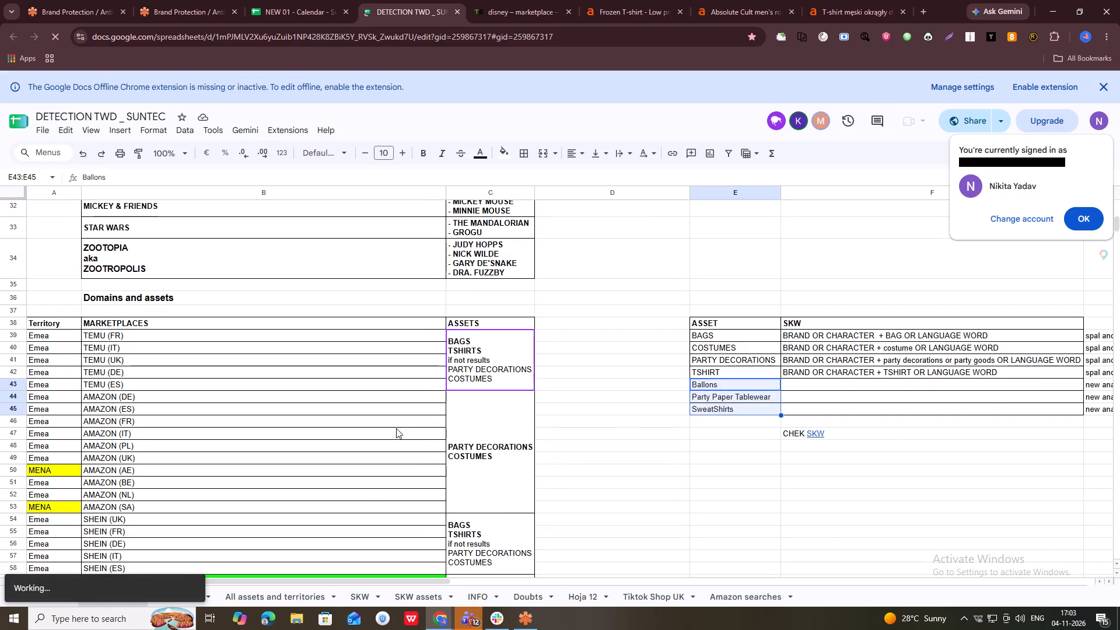
scroll(358, 426, "down", 1)
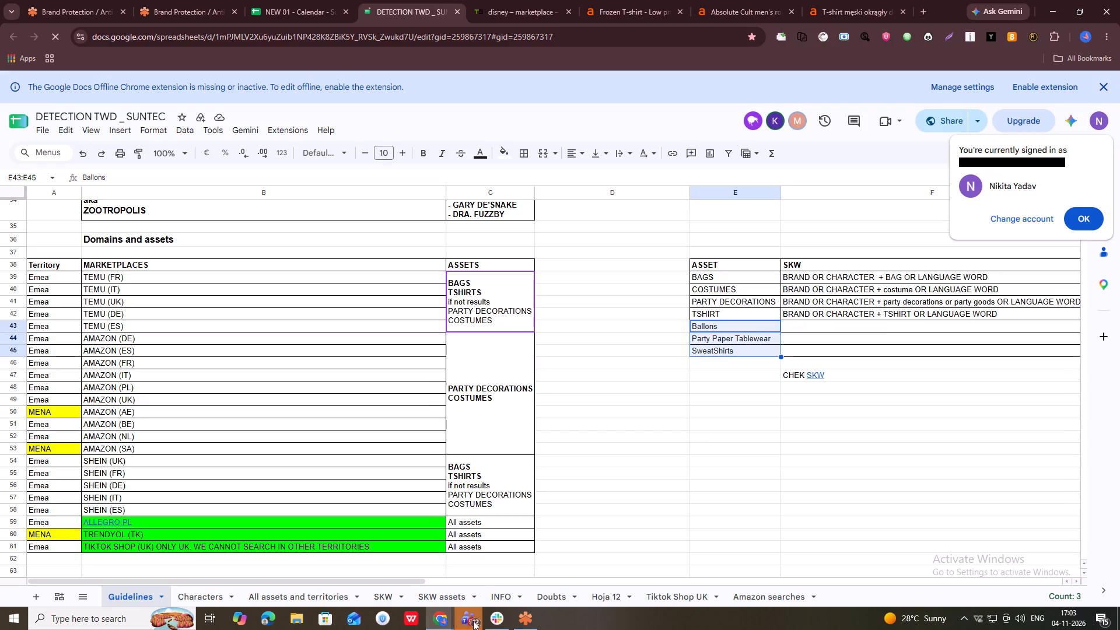
scroll(717, 423, "down", 2)
scroll(684, 438, "up", 2)
scroll(397, 480, "down", 2)
scroll(769, 431, "up", 2)
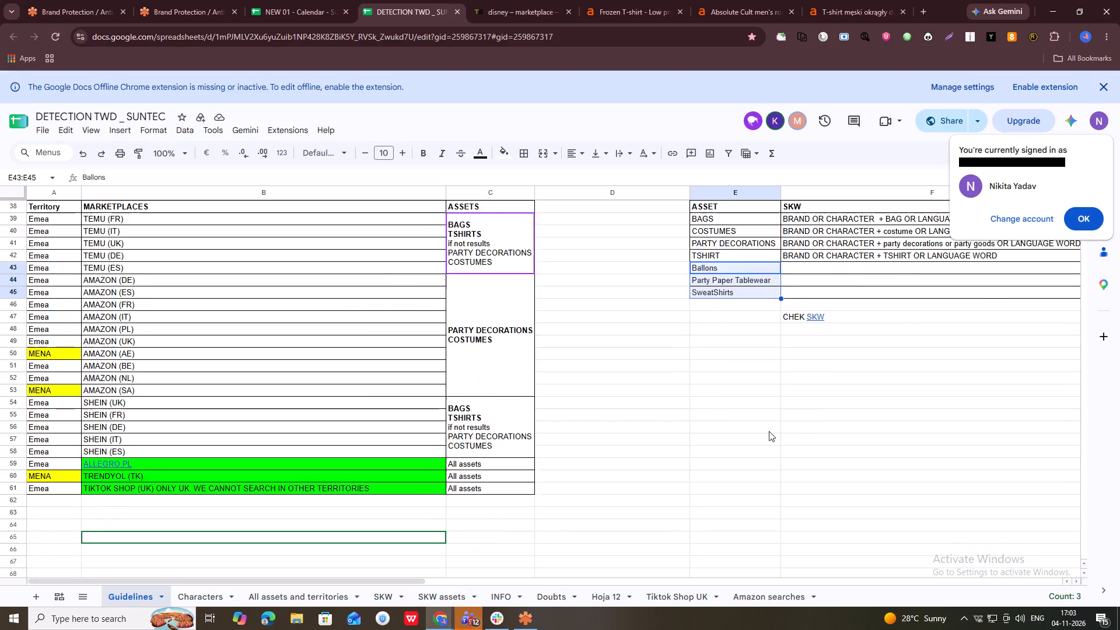
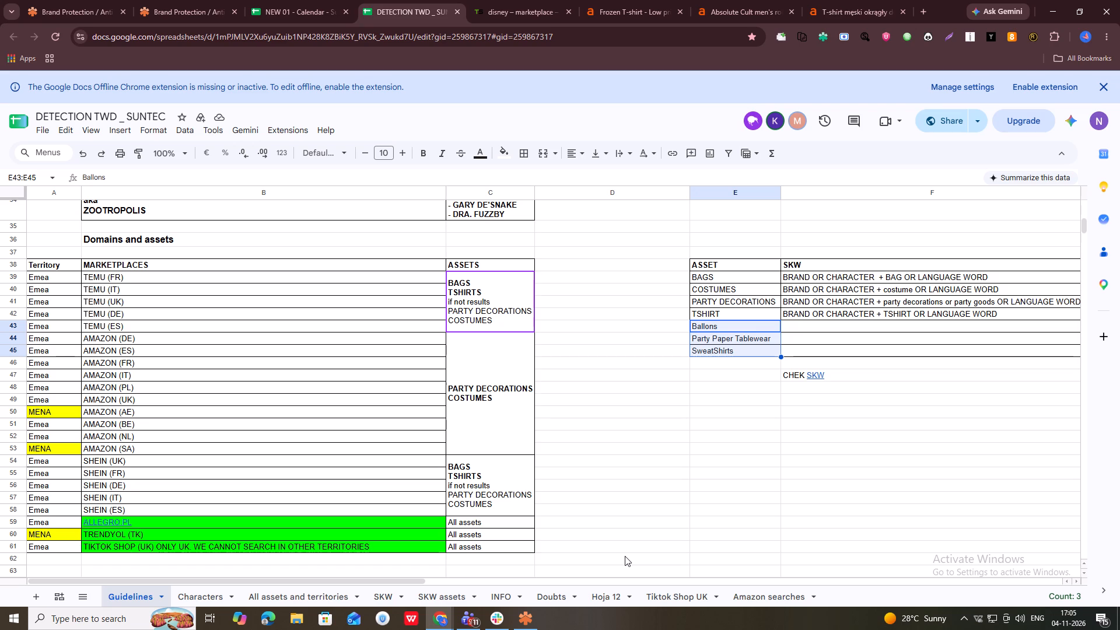
Filter the Disney marketplace tracker on Tuinet by the asset Frozen – Party Paper Tableware.
left_click(551, 0)
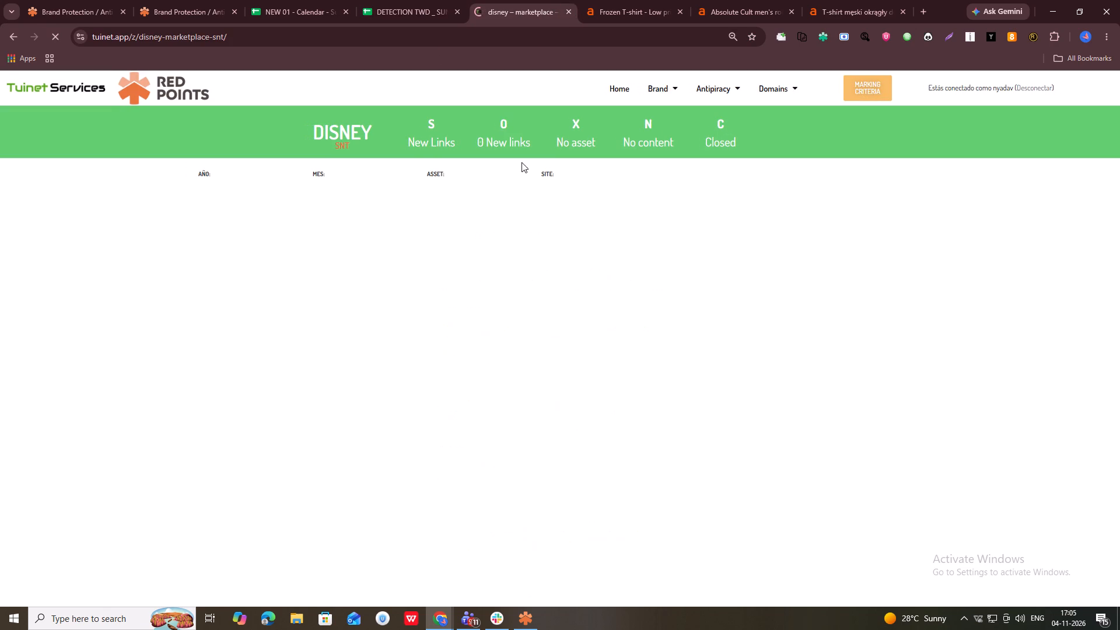
left_click(459, 188)
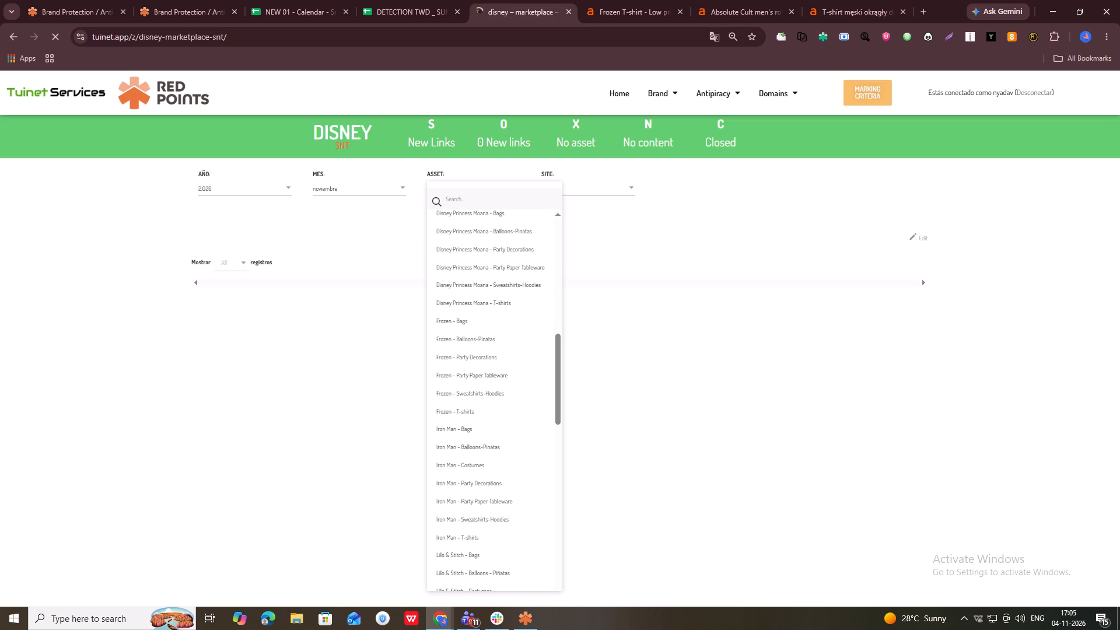
left_click(467, 375)
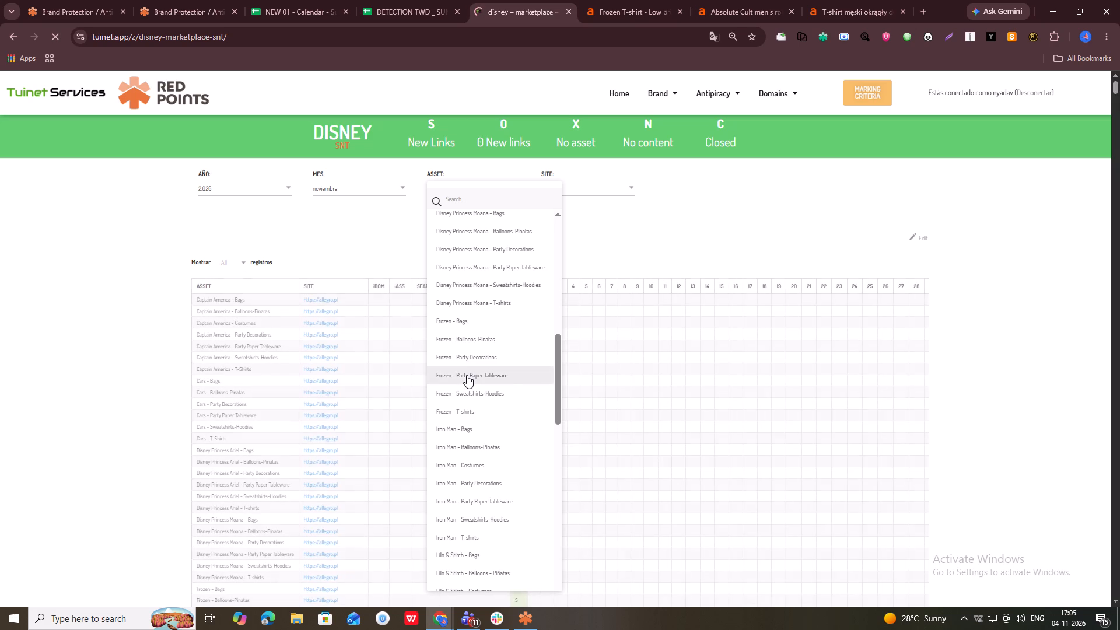
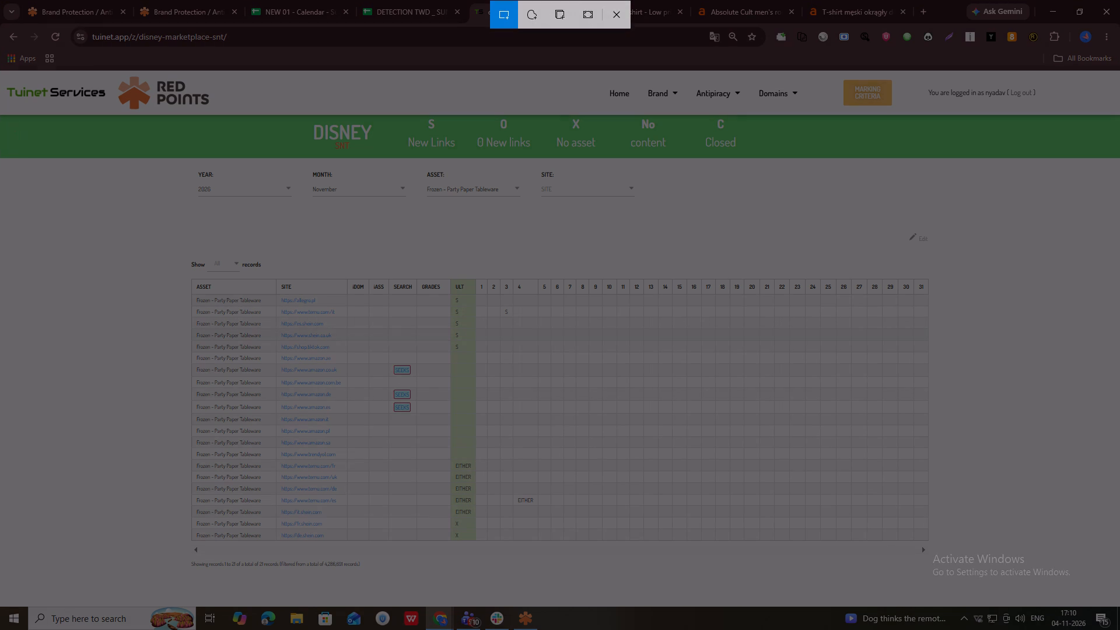
Capture a rectangular screen snip of the Disney tracker covering the green header, the filters and most of the Frozen – Party Paper Tableware rows.
left_click_drag(9, 114, 800, 497)
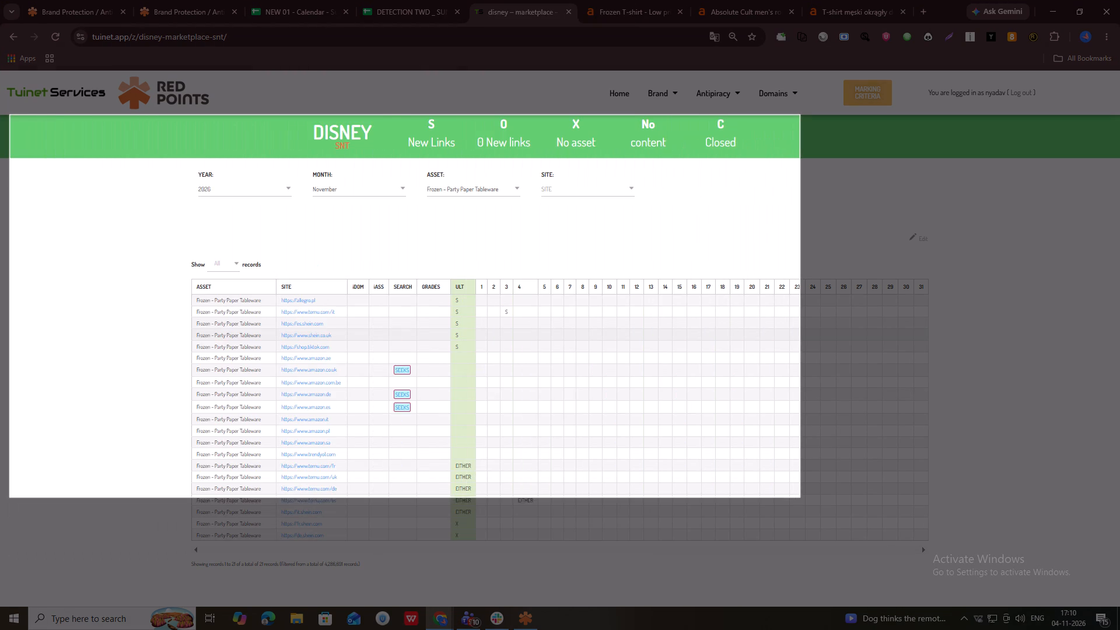
left_click_drag(800, 497, 803, 497)
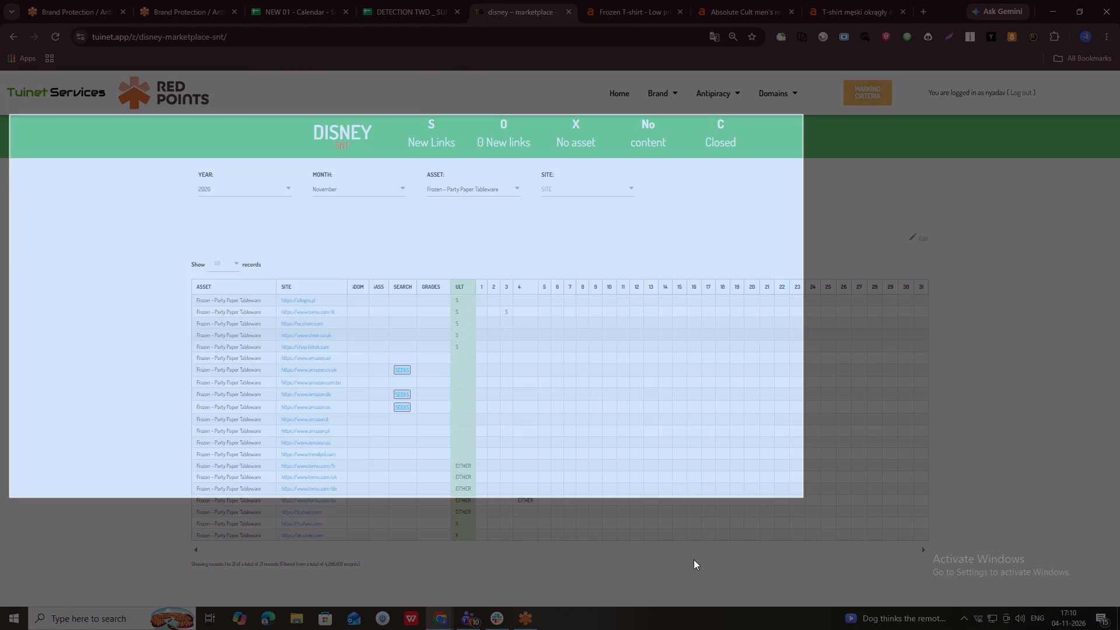
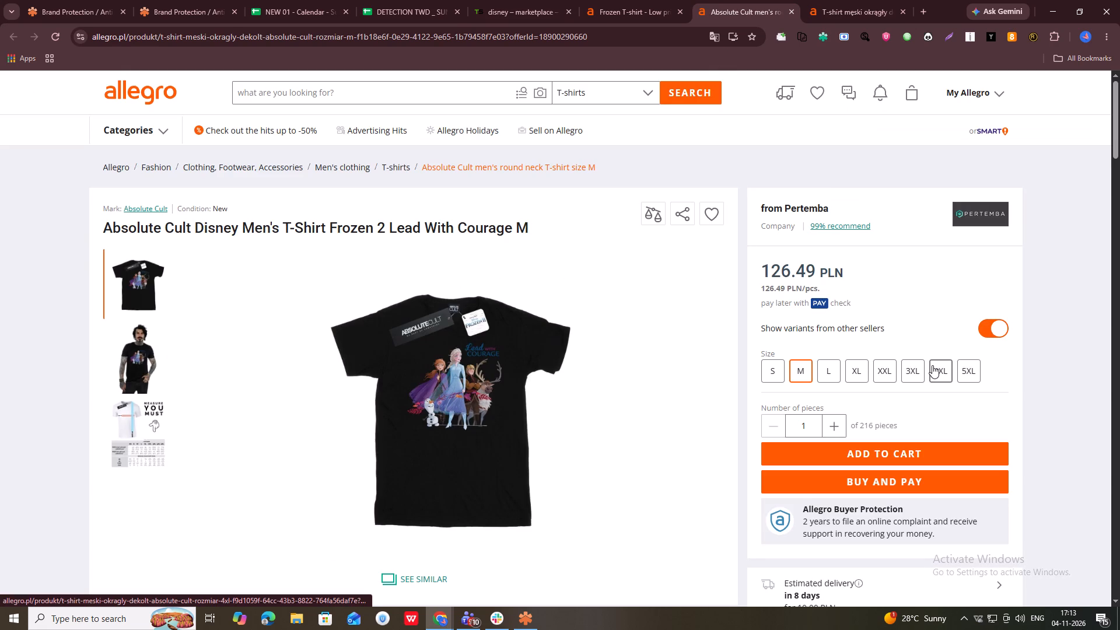
Copy the size S variant link of the black Frozen 2 T-shirt into Links cell C104433 of Manual Detection Records.
right_click(768, 377)
left_click(795, 499)
key("alt+Tab")
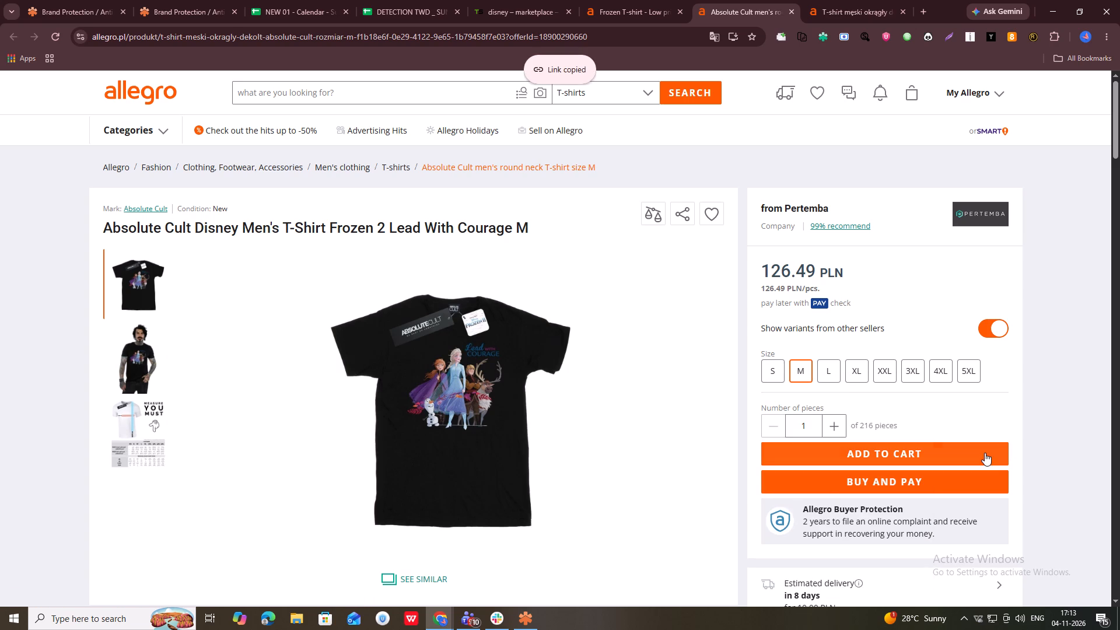
key("alt+Tab")
key("alt+Tab")
key("alt+Tab")
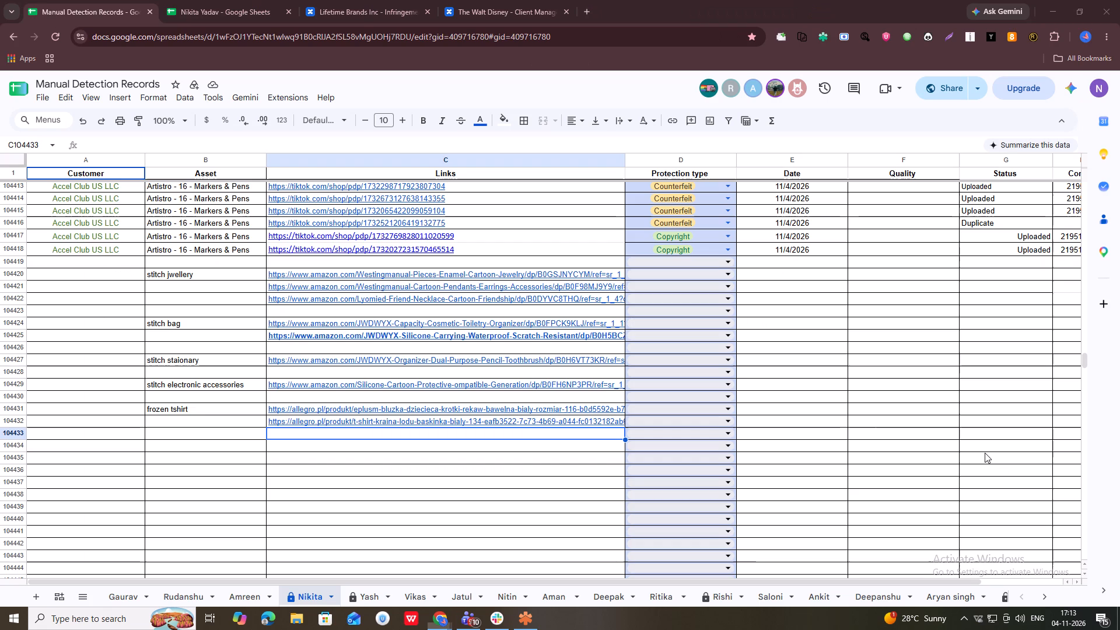
key("ctrl+v")
key("Down")
Copy the black T-shirt's size L variant link from Allegro into Links cell C104434 of Manual Detection Records.
key("alt+Tab")
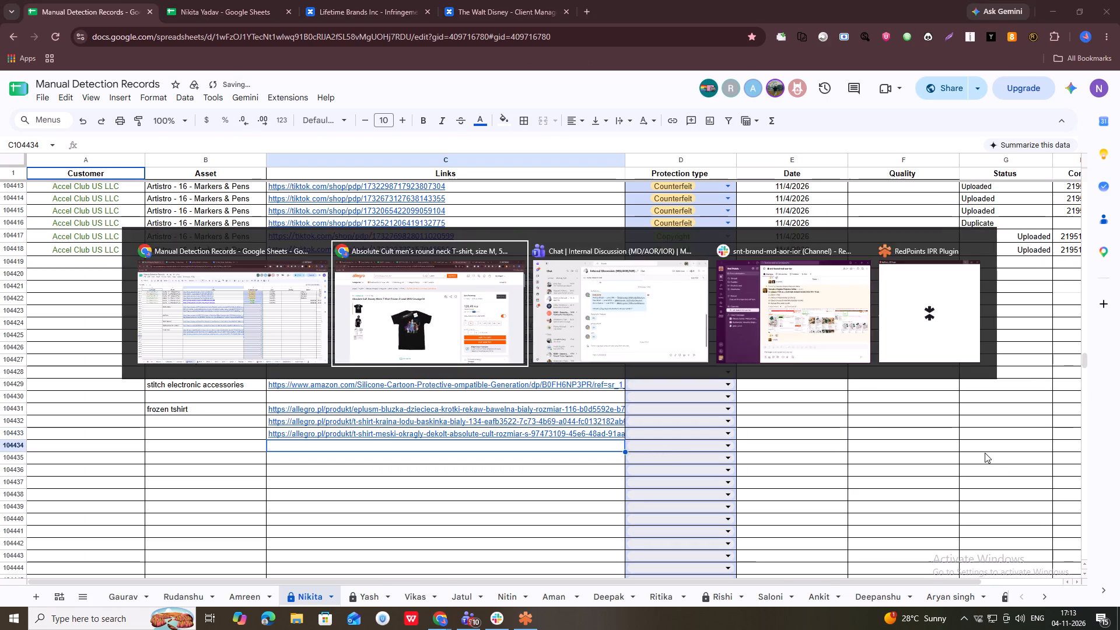
key("Right")
right_click(829, 369)
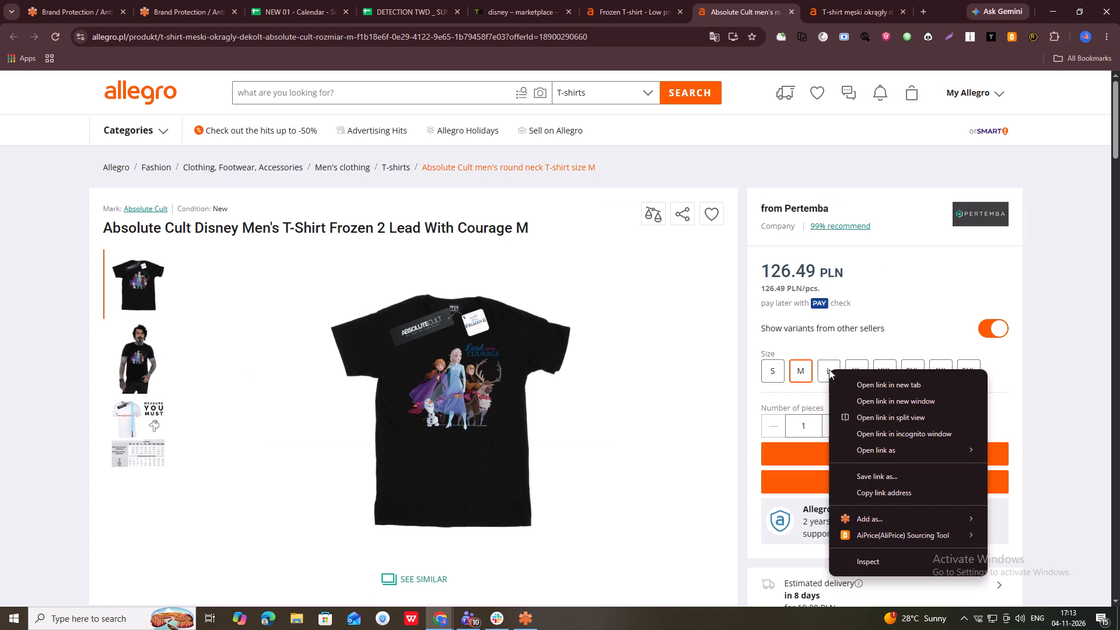
left_click(860, 492)
key("alt+Tab")
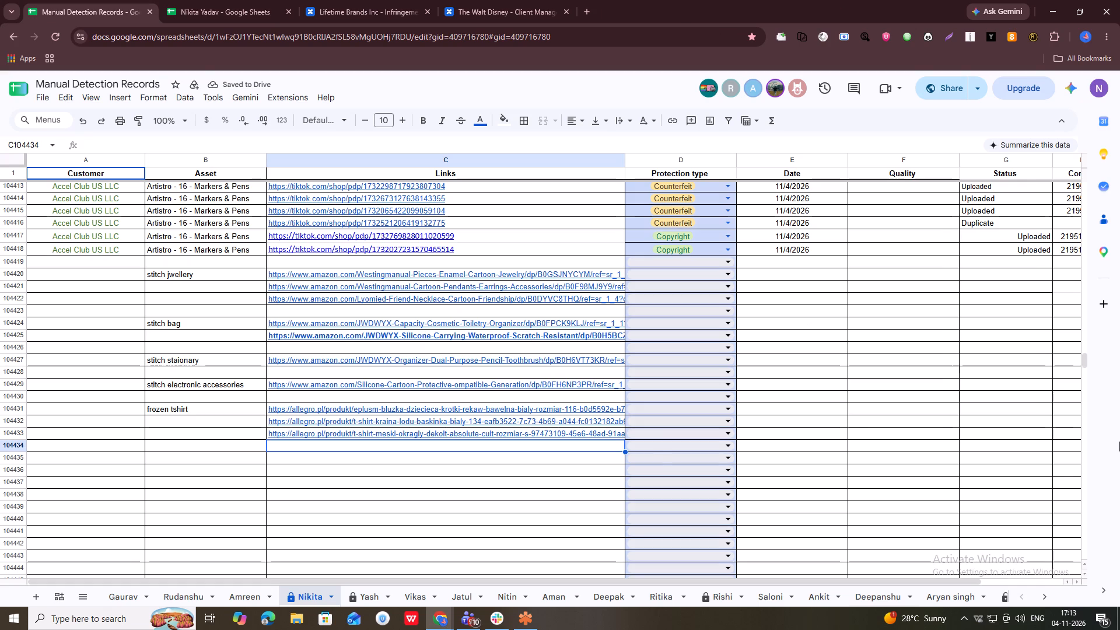
key("ctrl+v")
key("Down")
Copy the black T-shirt's size XL variant link from Allegro into Links cell C104435 of Manual Detection Records.
key("alt+Tab")
key("Right")
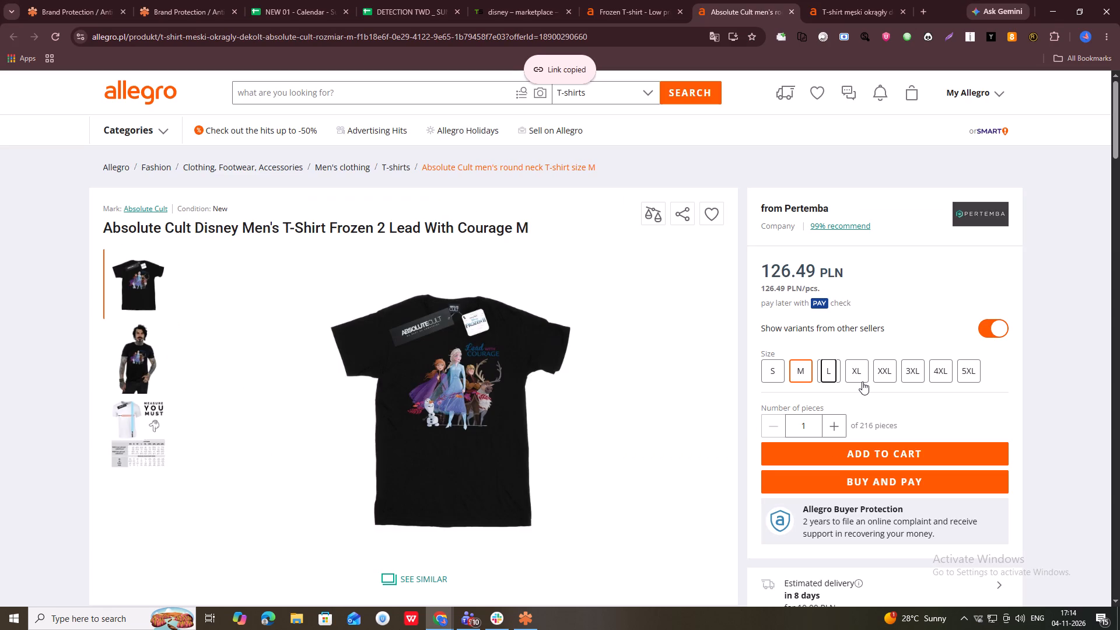
right_click(859, 374)
left_click(881, 497)
key("alt+Tab")
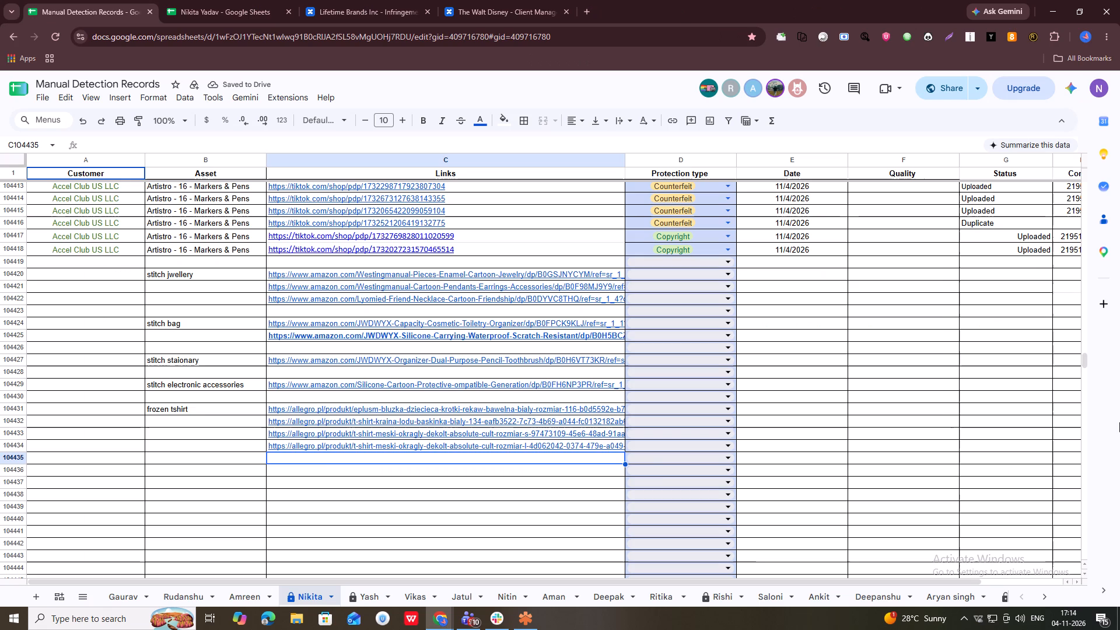
key("ctrl+v")
key("Down")
Copy the black T-shirt's size XXL variant link from Allegro into Links cell C104436 of Manual Detection Records.
key("alt+Tab")
key("Right")
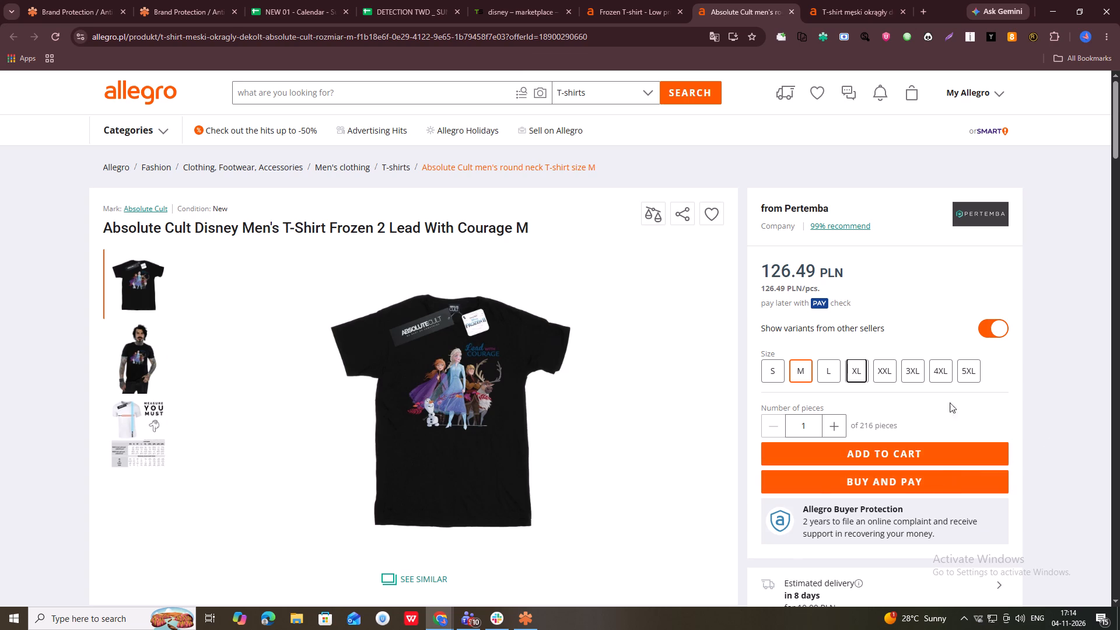
right_click(883, 374)
left_click(912, 498)
key("alt+Tab")
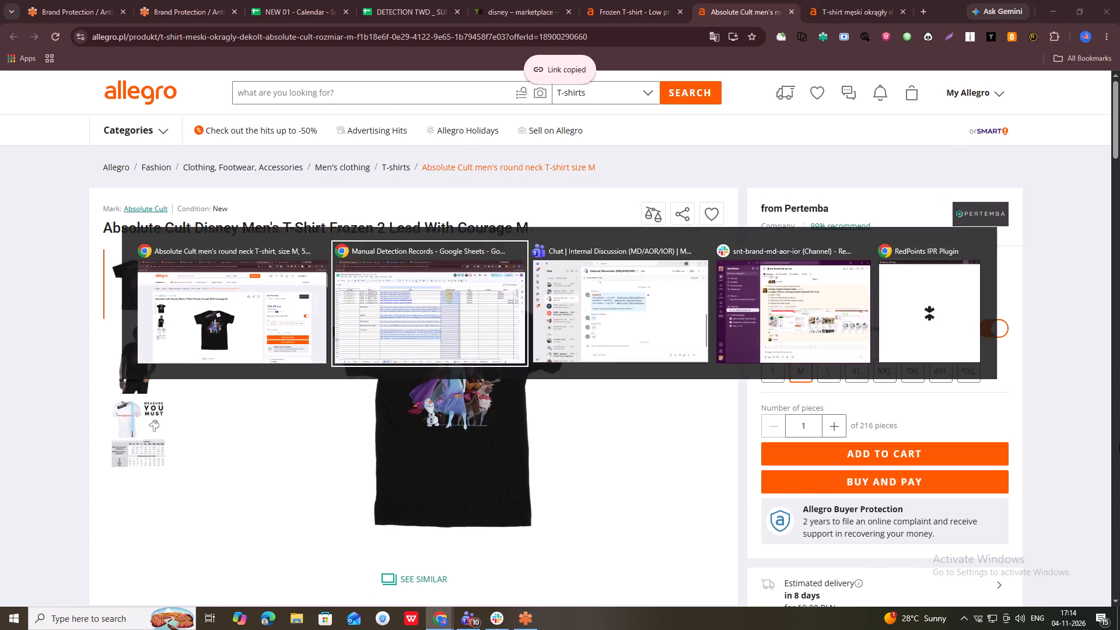
key("ctrl+v")
key("Down")
Copy the black T-shirt's size 3XL variant link from Allegro into Links cell C104437 of Manual Detection Records.
key("alt+Tab")
key("Right")
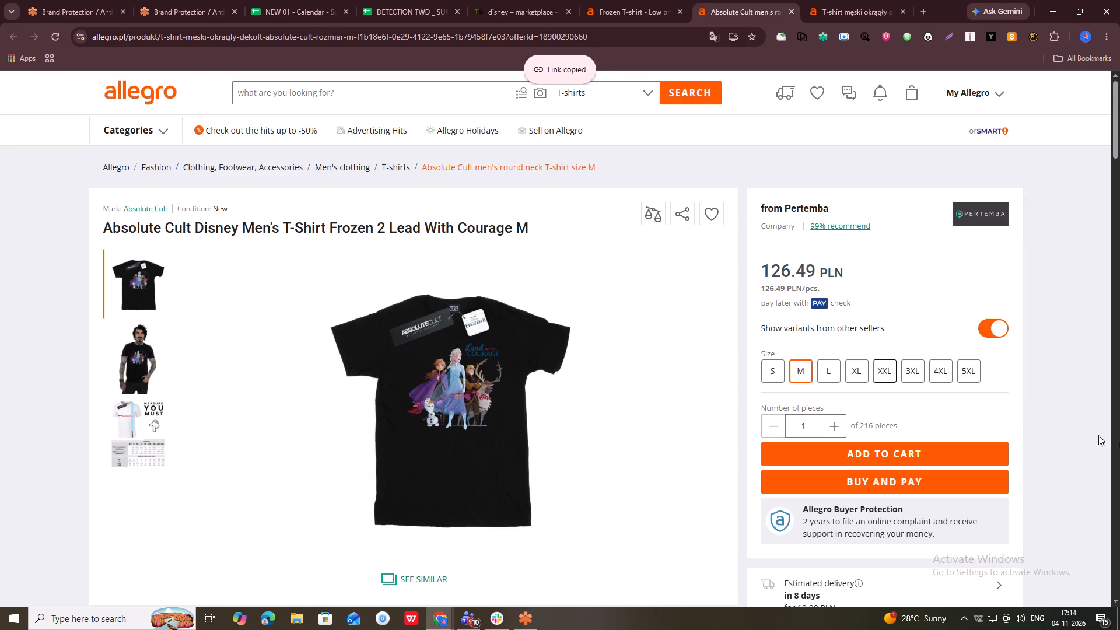
right_click(902, 376)
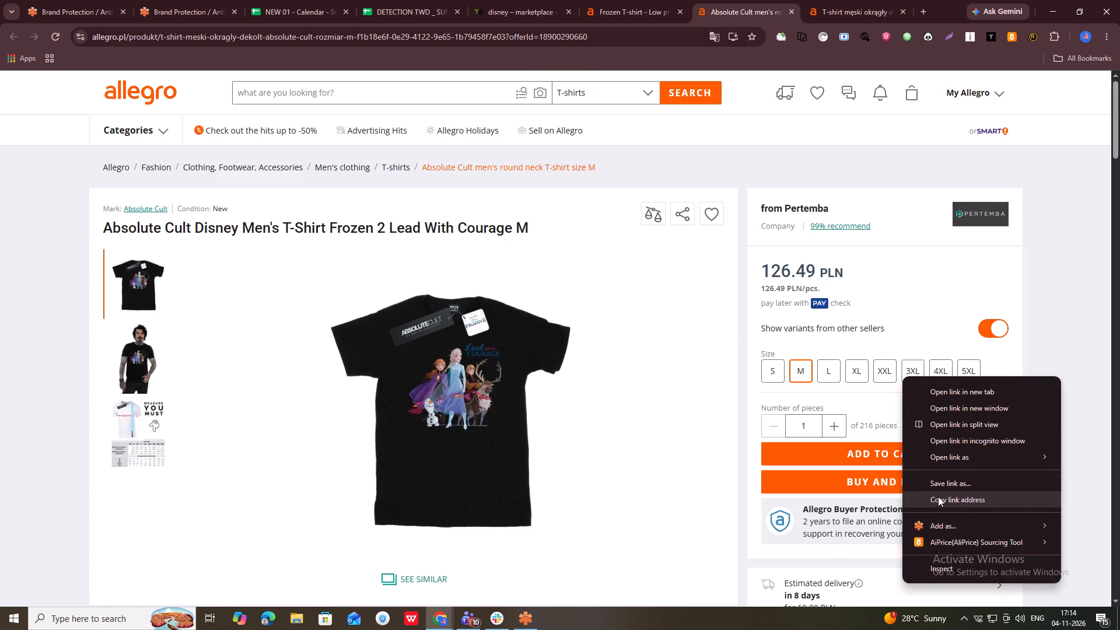
left_click(938, 496)
key("alt+Tab")
key("ctrl+v")
key("Down")
Copy the black T-shirt's size 4XL variant link from Allegro into Links cell C104438 of Manual Detection Records.
key("alt+Tab")
key("Right")
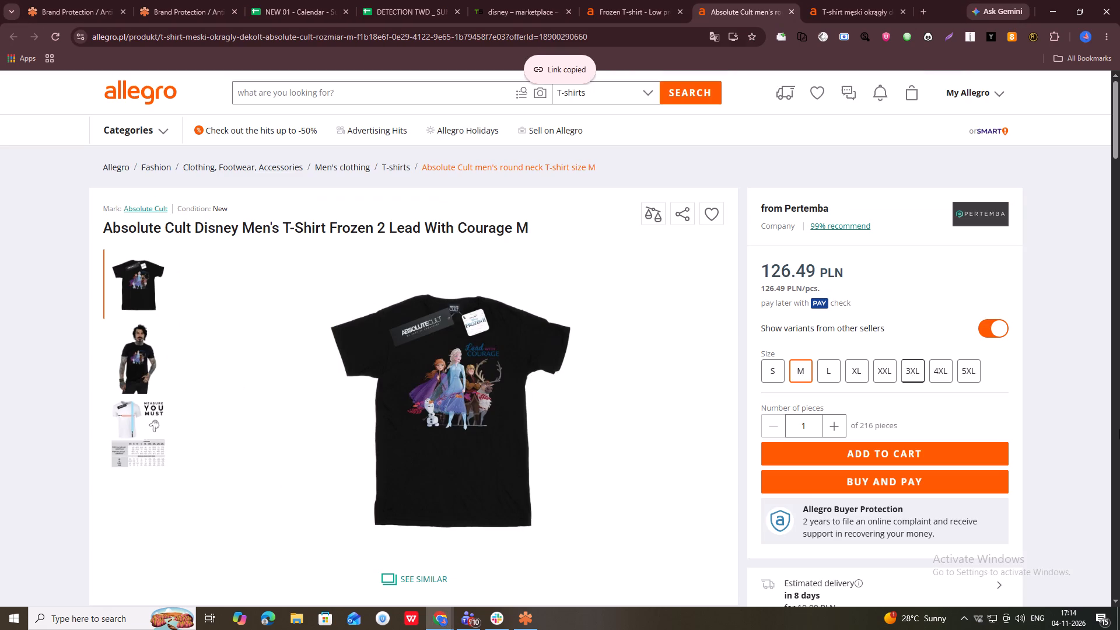
right_click(944, 380)
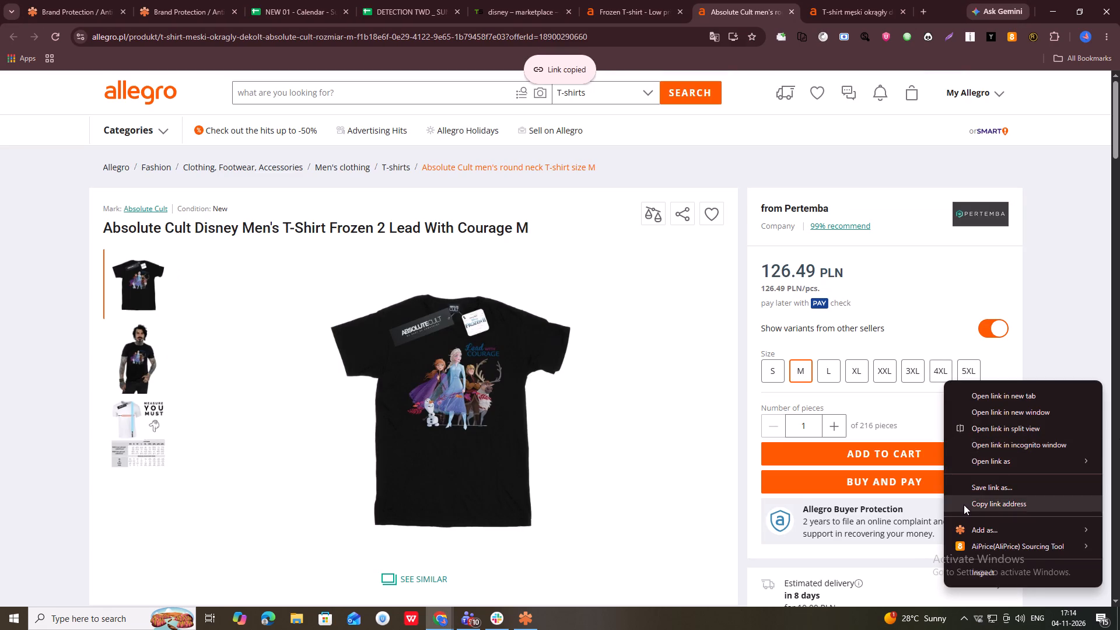
left_click(964, 505)
key("alt+Tab")
key("ctrl+v")
key("Down")
Copy the black T-shirt's size 5XL variant link from Allegro into Links cell C104439 of Manual Detection Records.
key("alt+Tab")
key("Right")
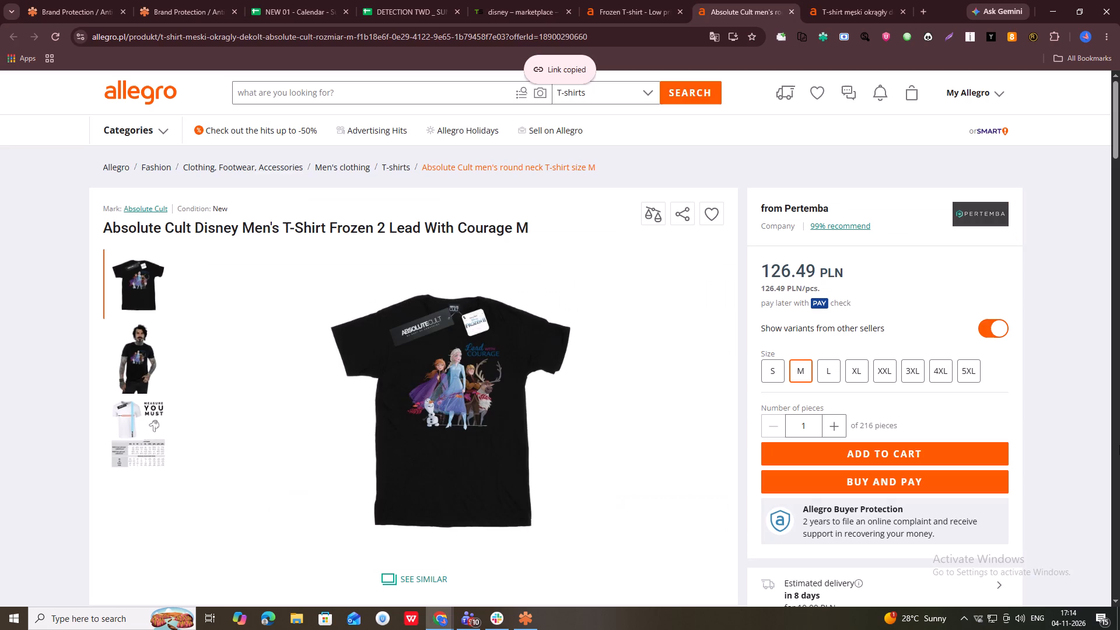
right_click(969, 374)
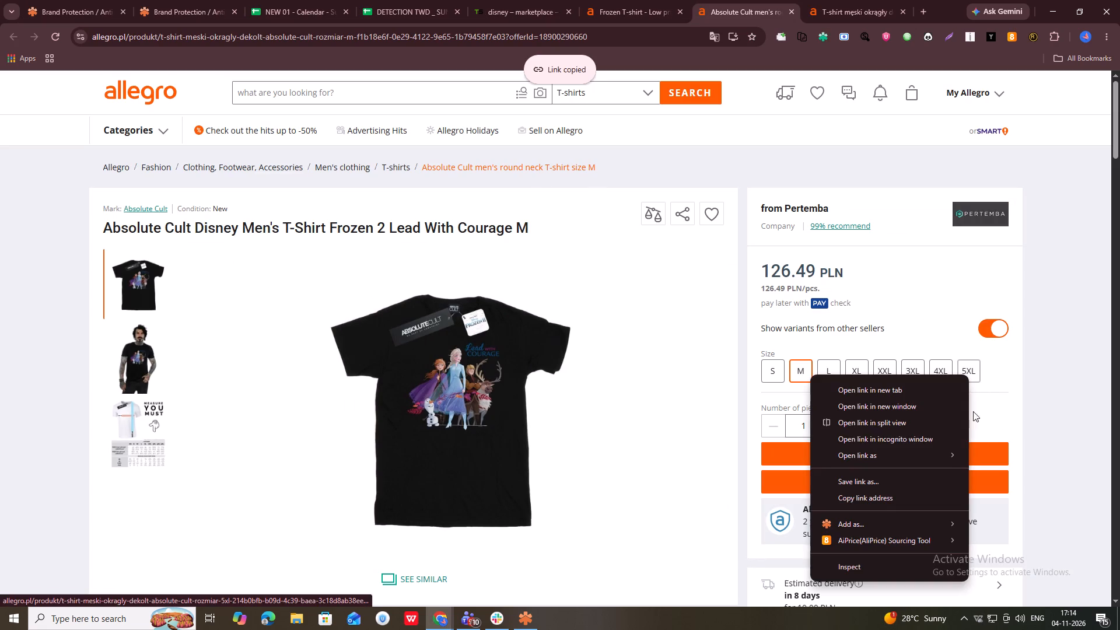
left_click(882, 499)
key("alt+Tab")
key("ctrl+v")
key("Down")
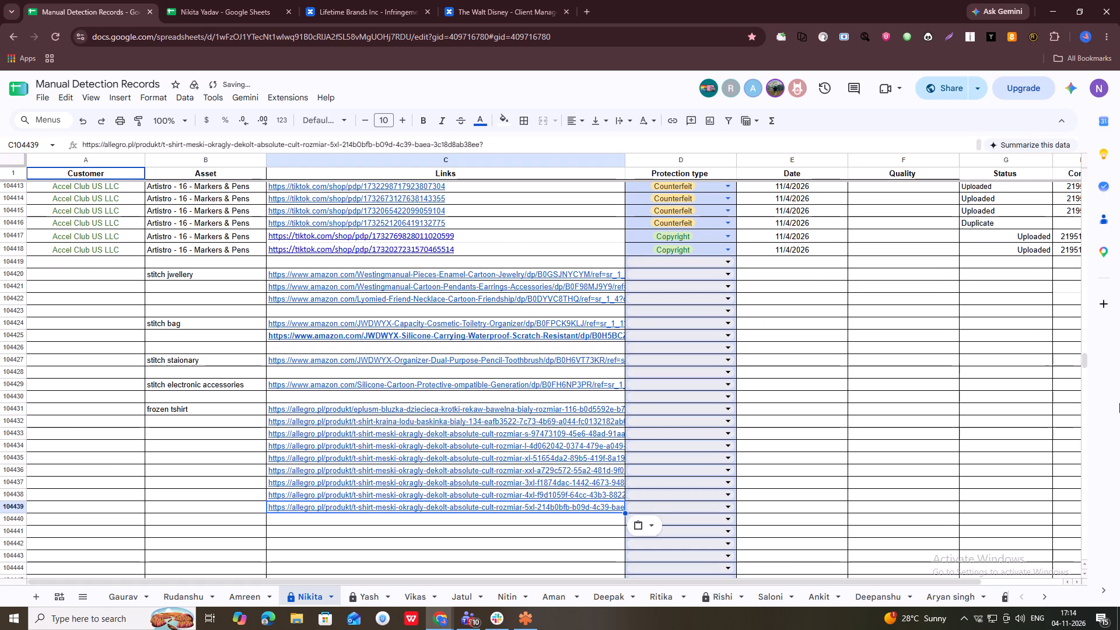
Switch to the open Allegro listing of the white Absolute Cult Frozen 2 Lead With Courage T-shirt.
key("alt+Tab")
left_click(864, 0)
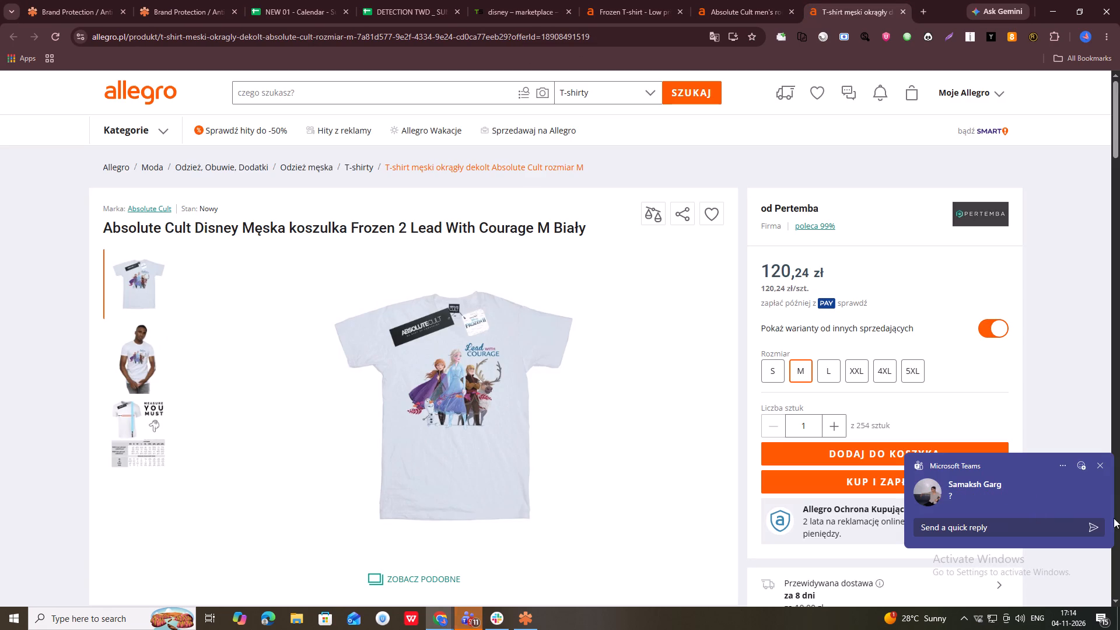
key("Left")
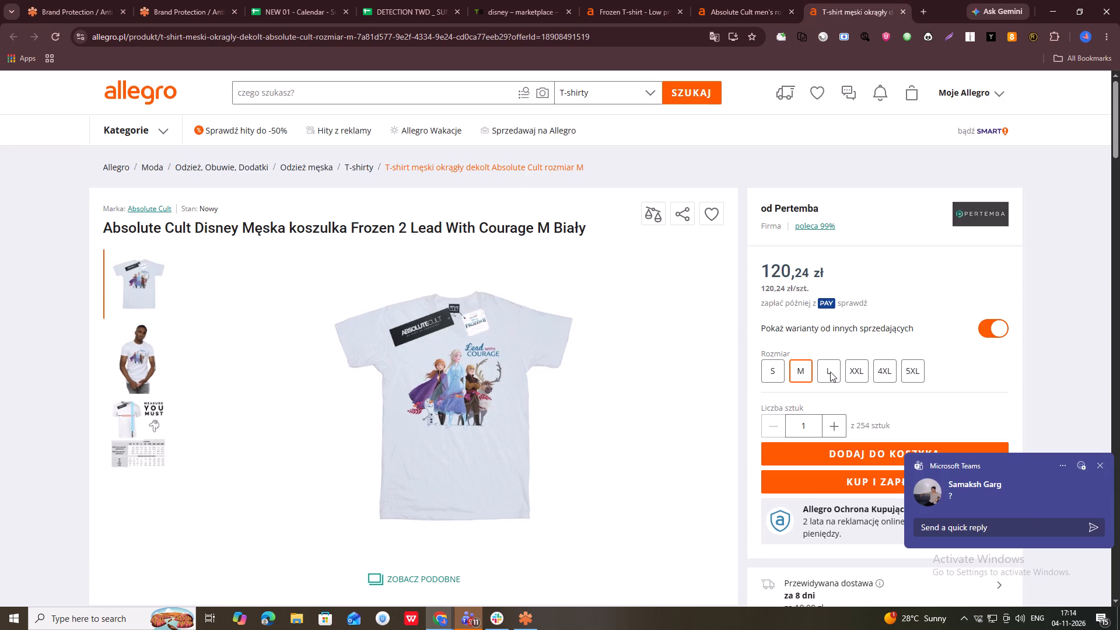
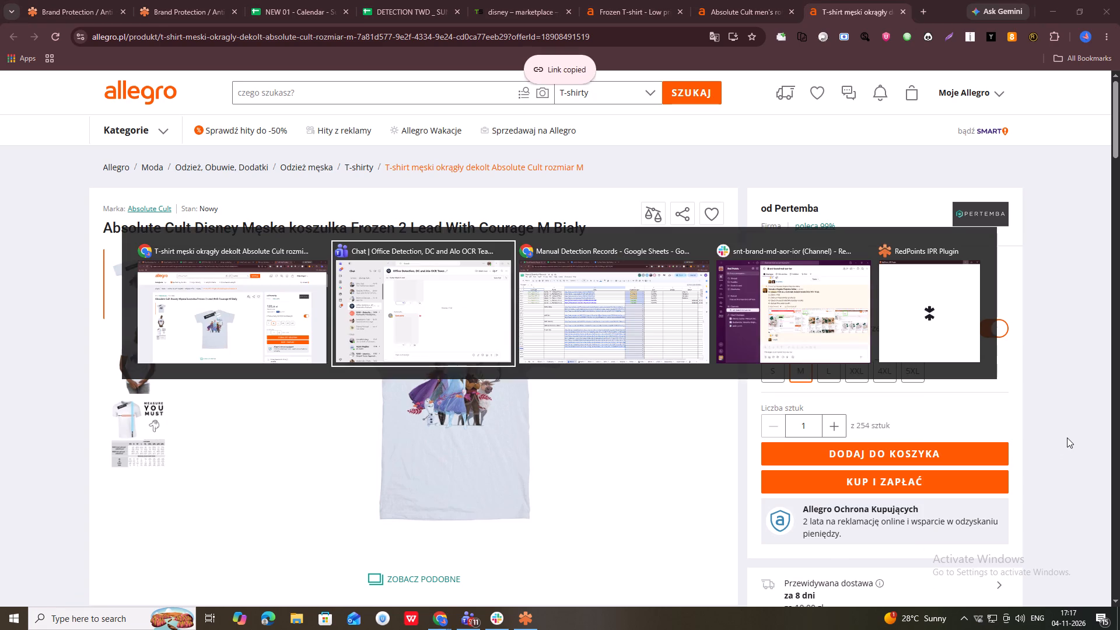
Paste the copied size S variant link of the white Frozen 2 T-shirt into Links cell C104440 of Manual Detection Records.
key("alt+Tab")
key("ctrl+v")
key("Down")
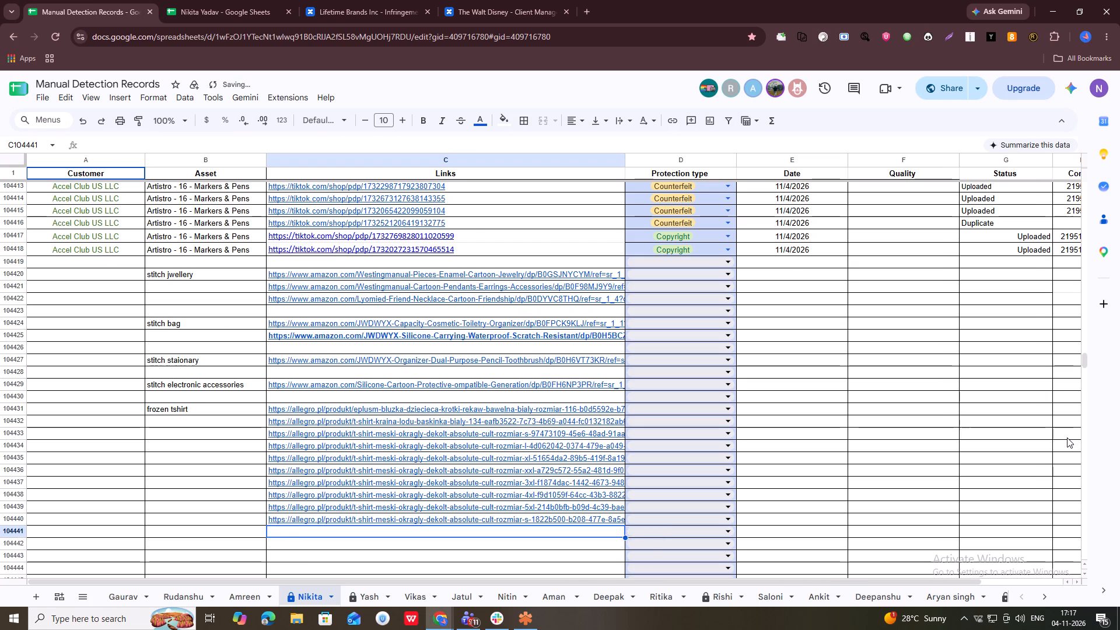
Copy the white T-shirt's size L variant link from Allegro into Links cell C104441 of Manual Detection Records.
key("alt+Tab")
key("Right")
right_click(823, 375)
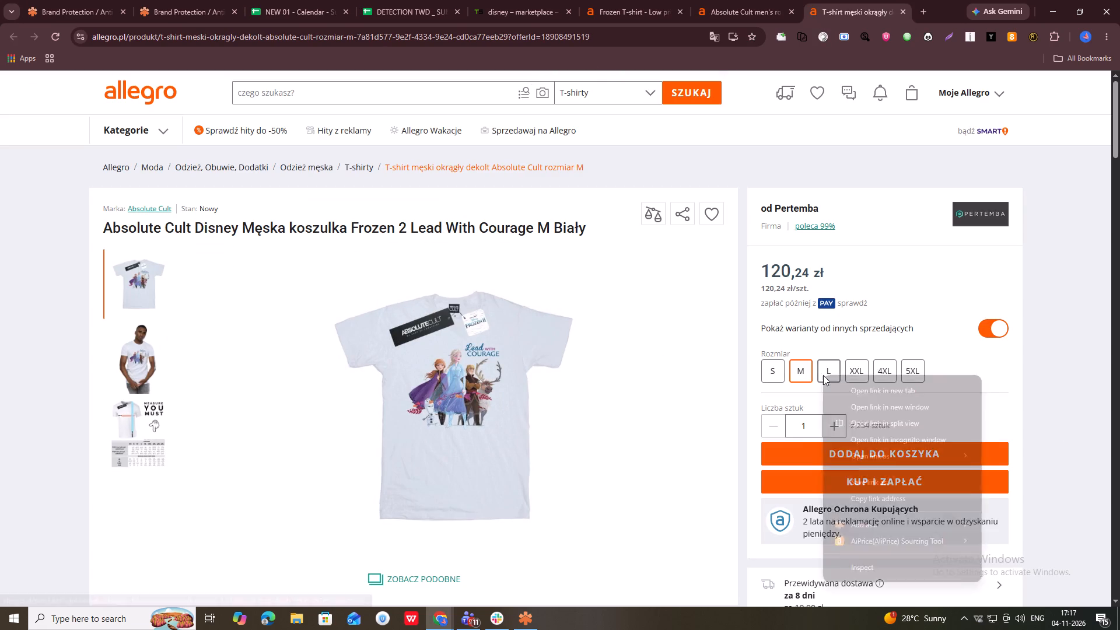
left_click(857, 494)
key("alt+Tab")
key("ctrl+v")
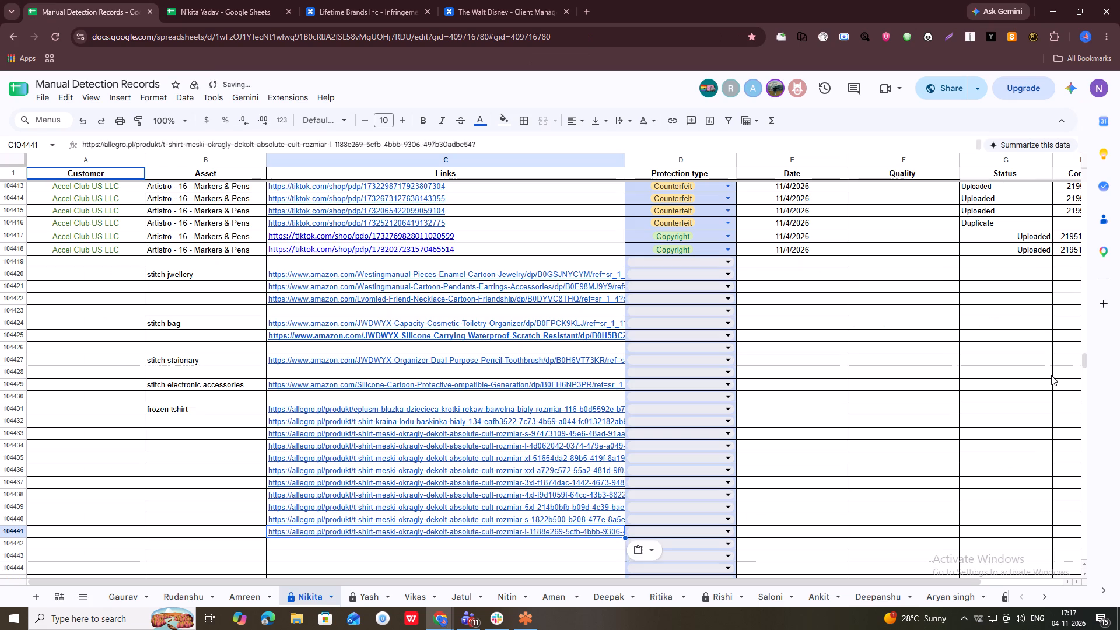
key("Down")
Copy the white T-shirt's size XXL variant link from Allegro into Links cell C104442 of Manual Detection Records.
key("alt+Tab")
key("Down")
right_click(861, 348)
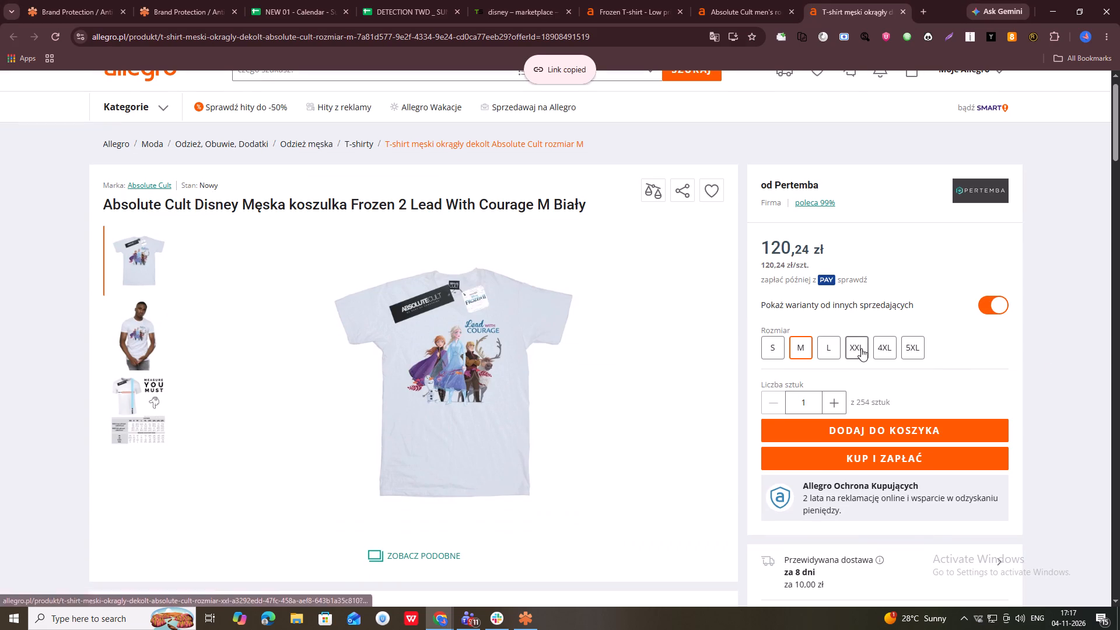
left_click(890, 474)
key("alt+Tab")
key("ctrl+v")
key("Down")
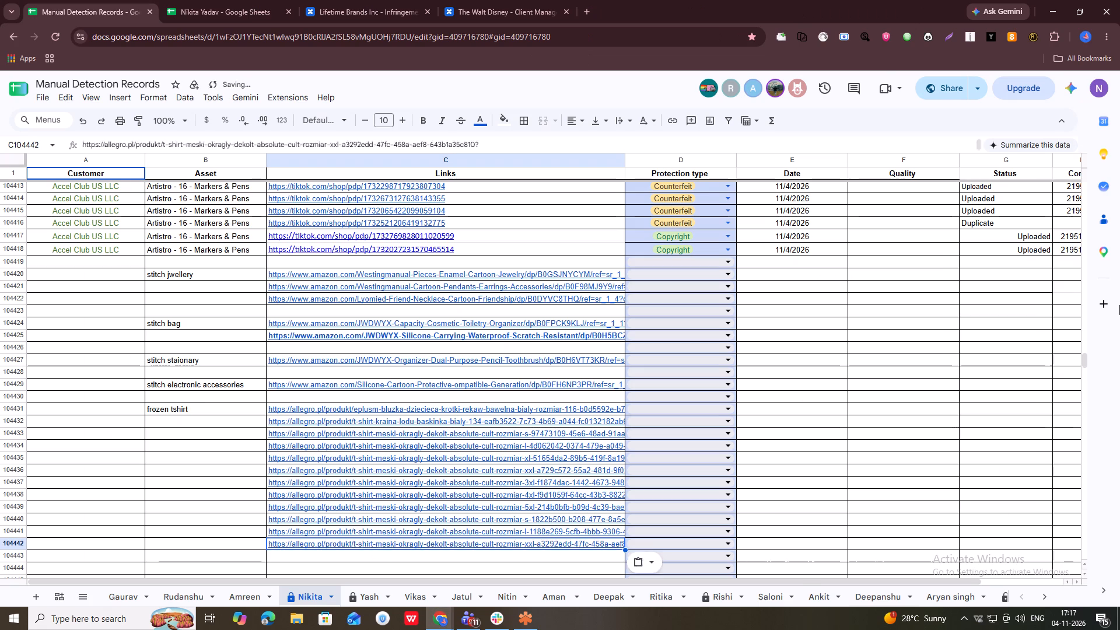
Copy the white T-shirt's size 4XL variant link from Allegro into Links cell C104443 of Manual Detection Records.
key("alt+Tab")
key("Right")
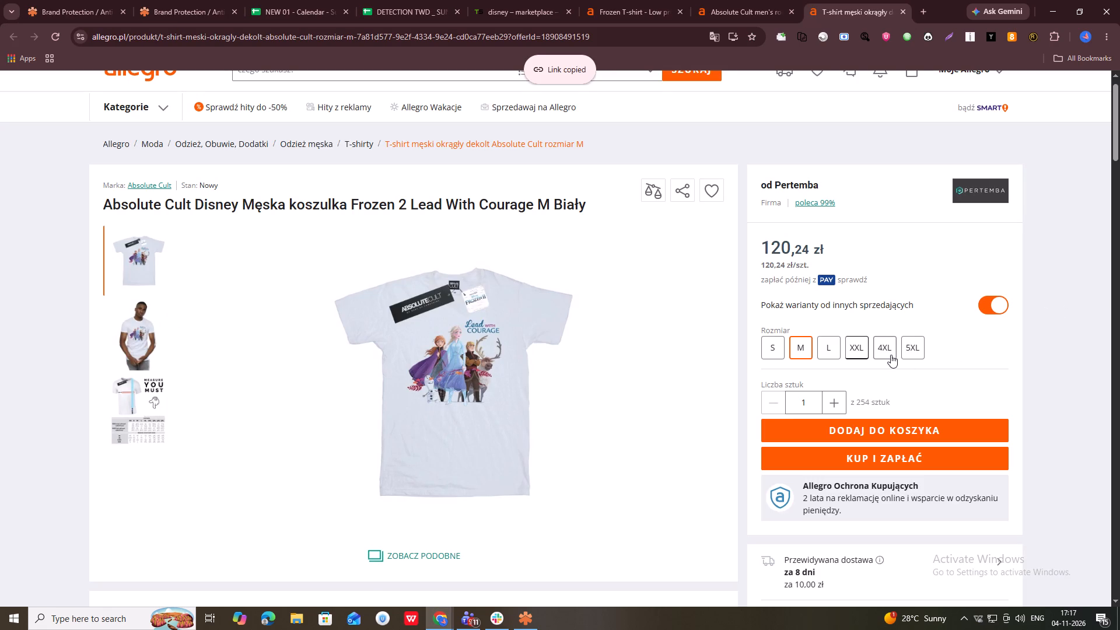
right_click(891, 355)
left_click(933, 484)
key("alt+Tab")
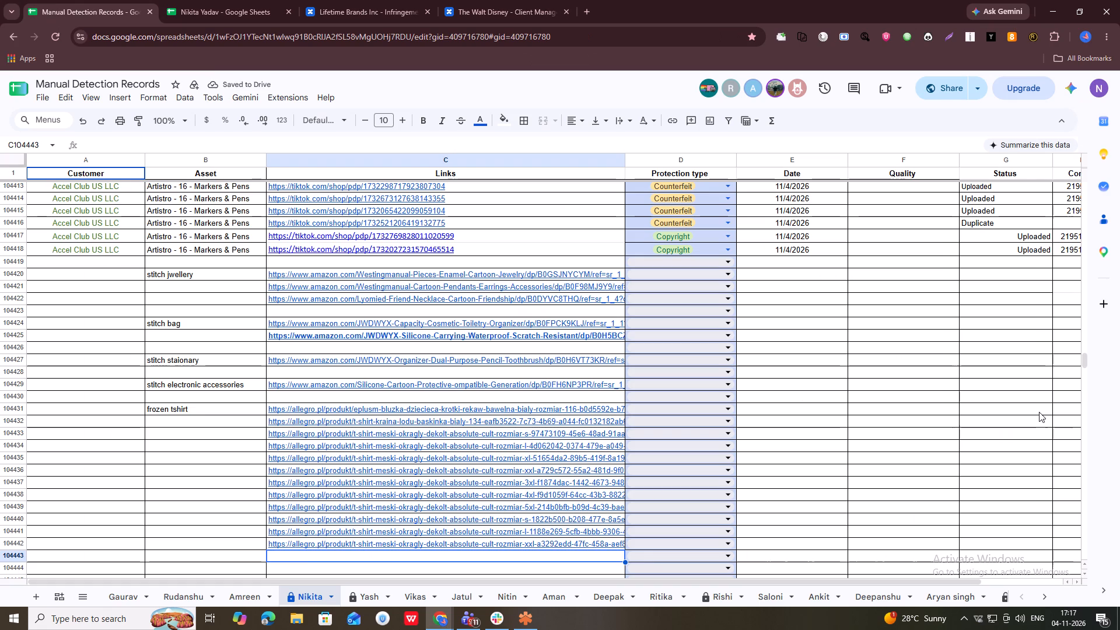
key("ctrl+v")
key("Down")
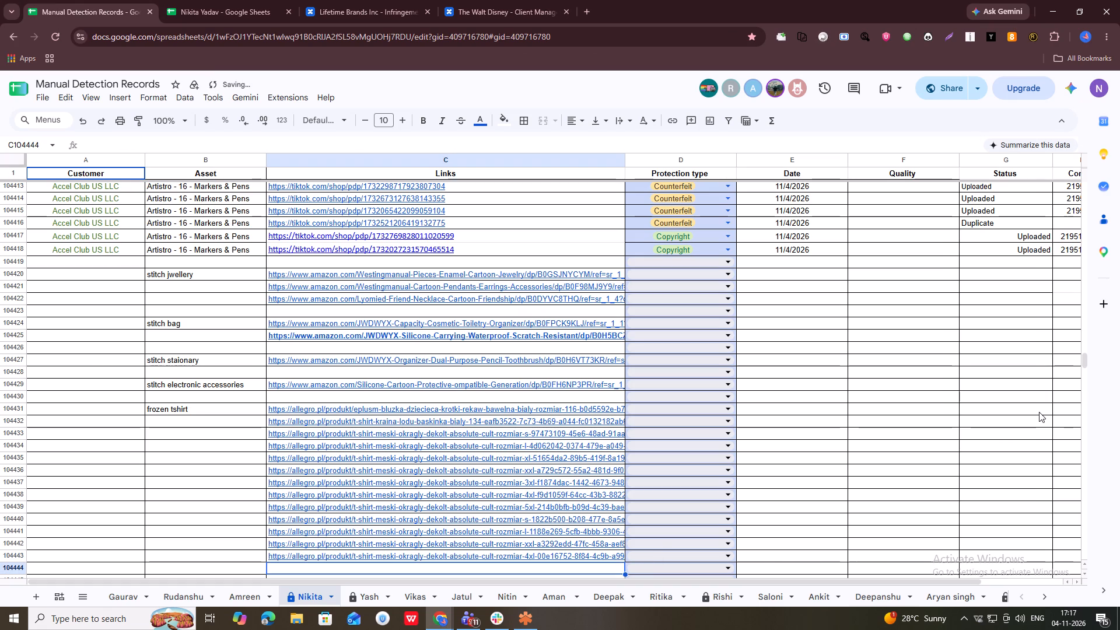
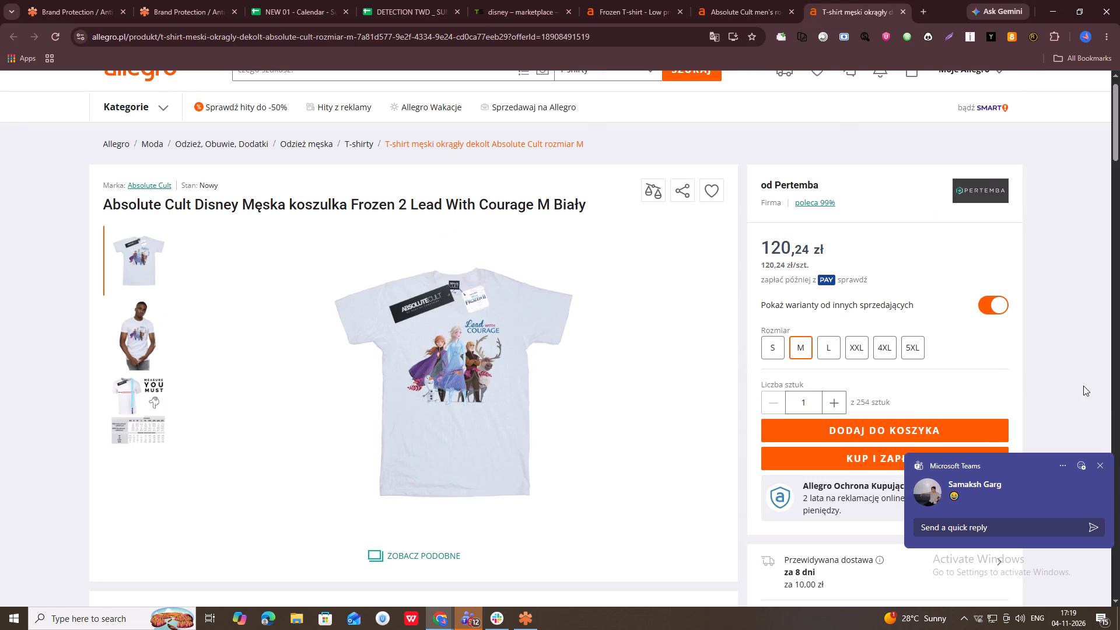
Copy the white T-shirt's size 5XL variant link from Allegro into Links cell C104444 of Manual Detection Records.
key("Right")
right_click(914, 351)
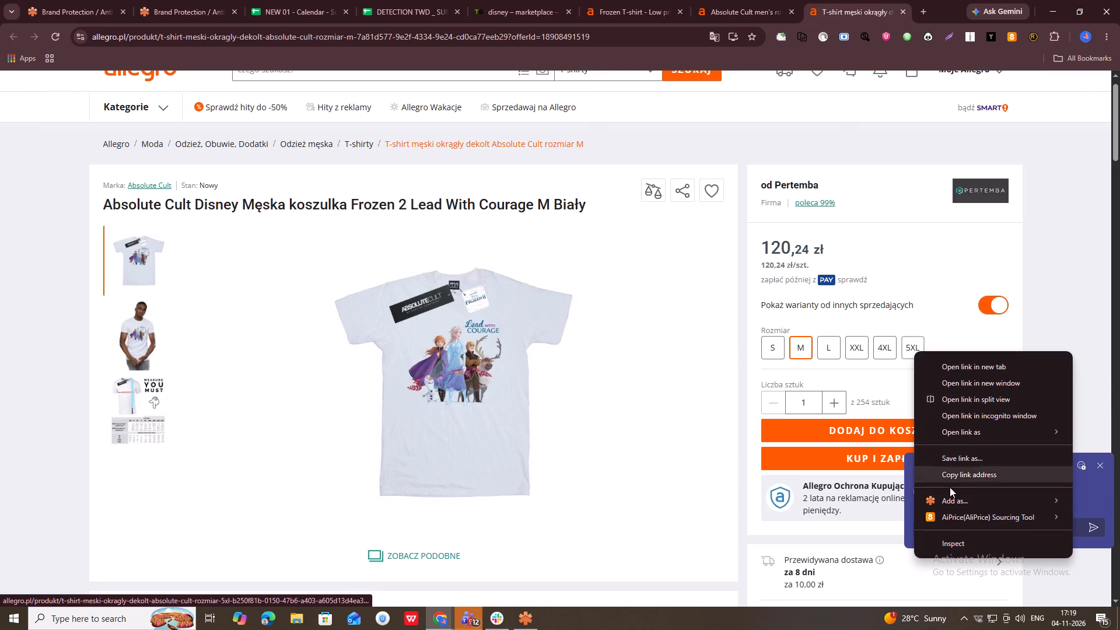
left_click(956, 473)
key("alt+Tab")
key("ctrl+v")
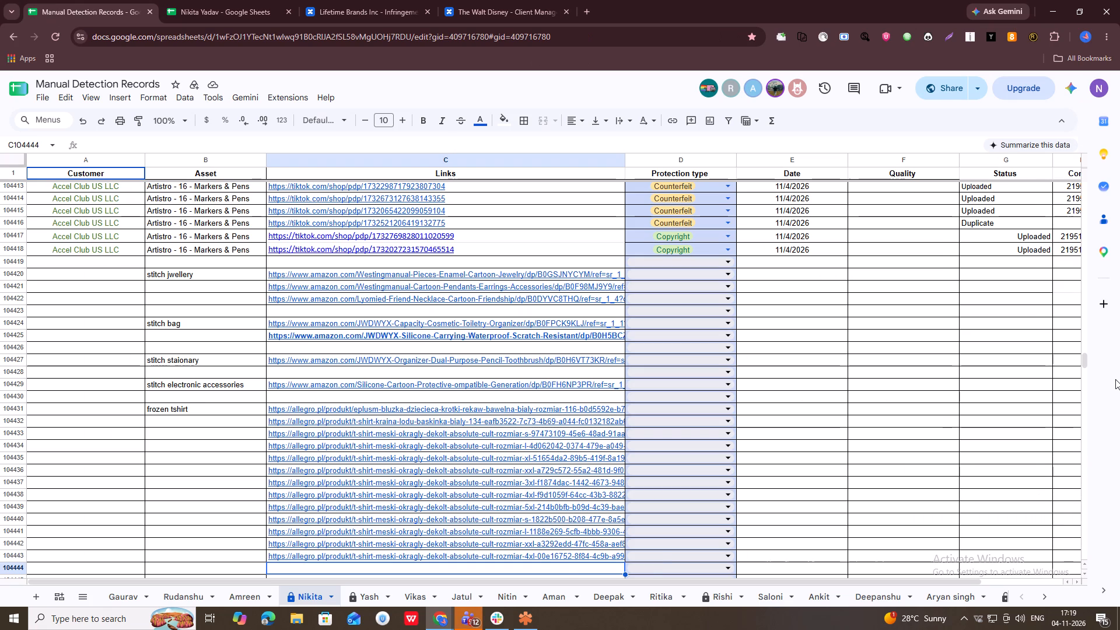
key("Down")
Return to the white Frozen 2 T-shirt listing on Allegro and examine its description and the Pertemba seller section.
key("alt+Tab")
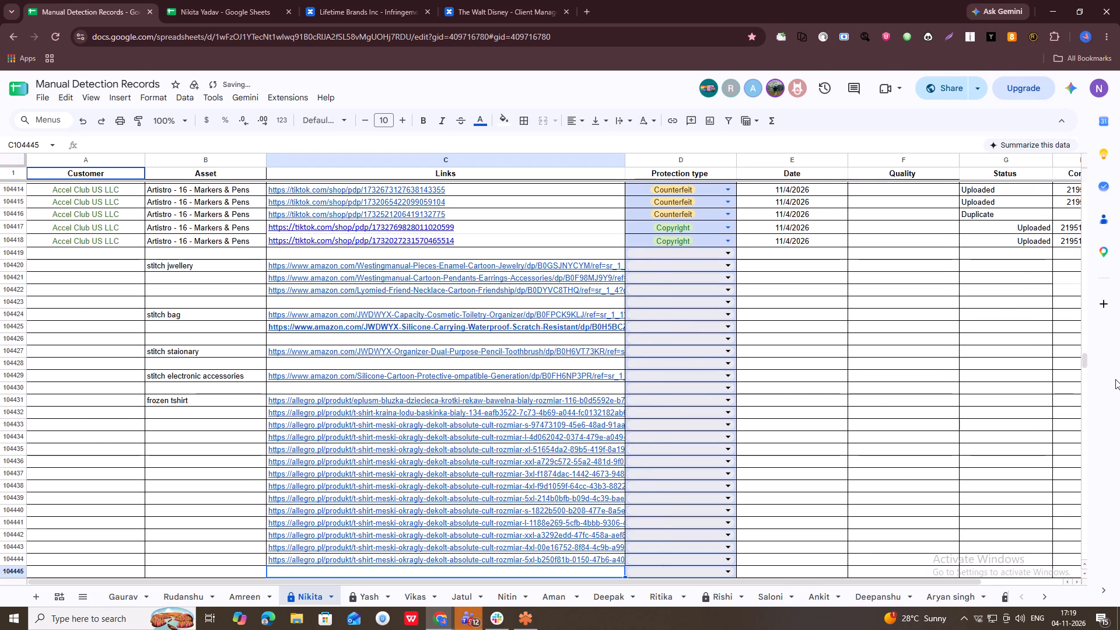
scroll(889, 412, "down", 14)
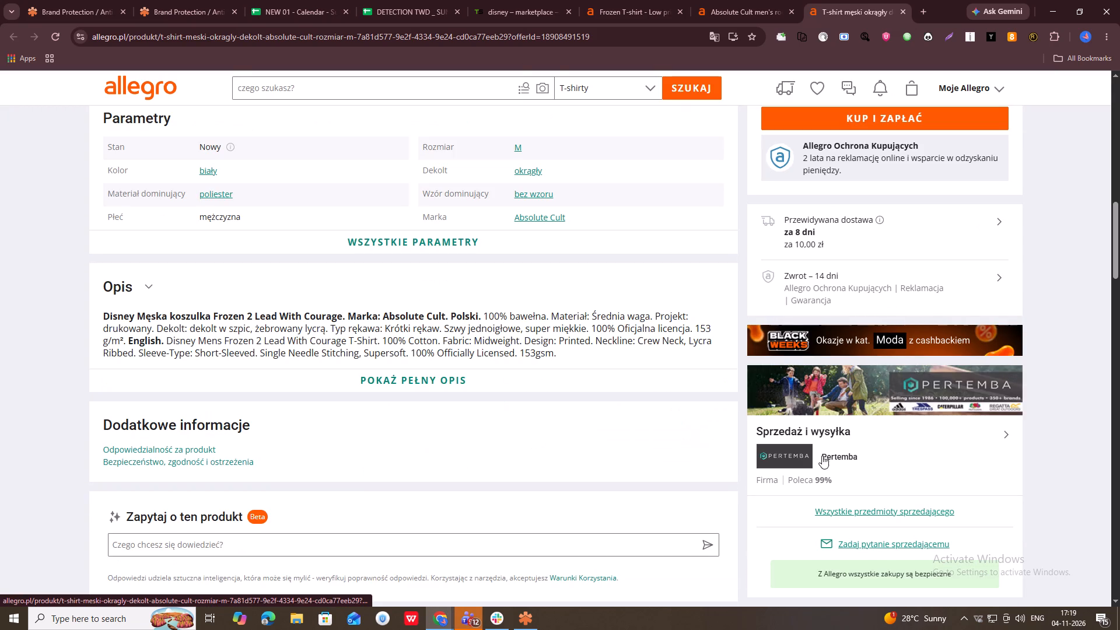
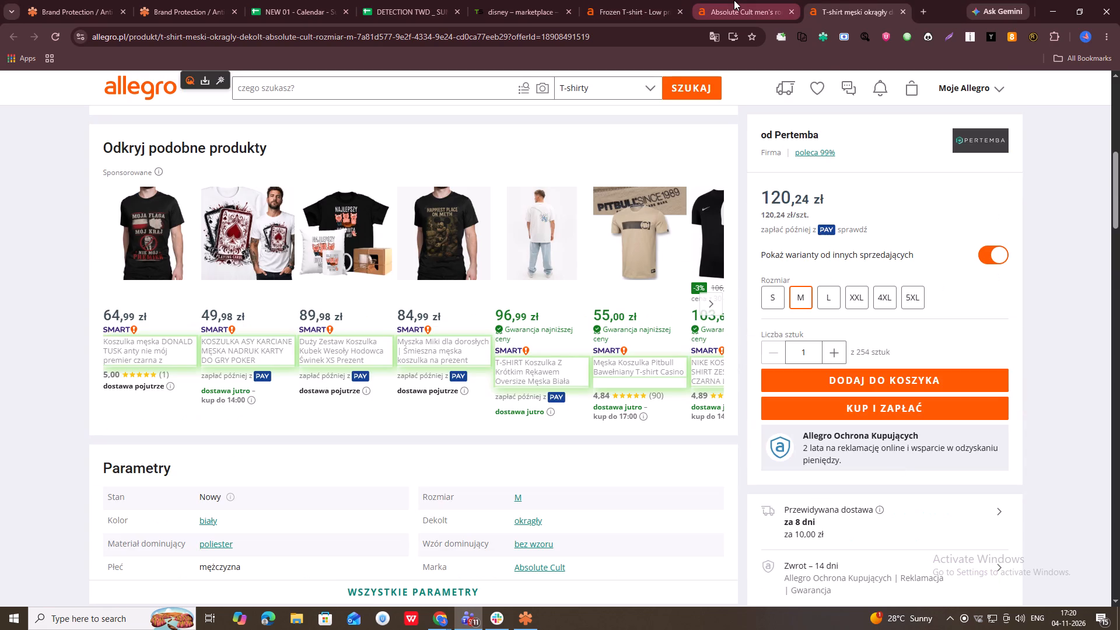
Close the white Frozen 2 T-shirt listing and return to the Allegro search results for Frozen T-shirt.
middle_click(842, 0)
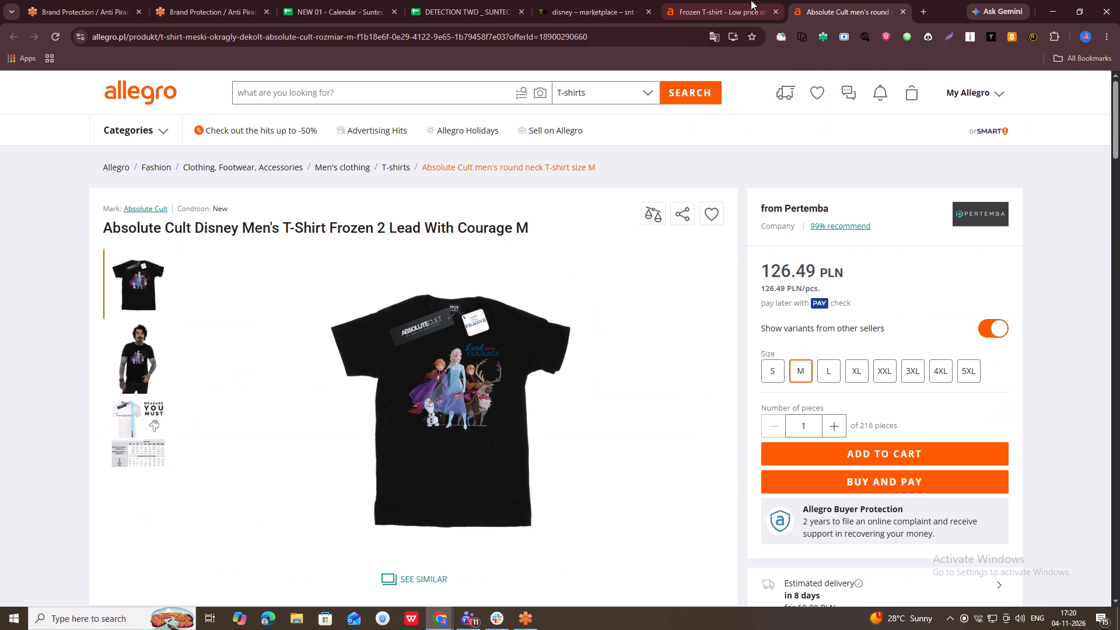
left_click(751, 0)
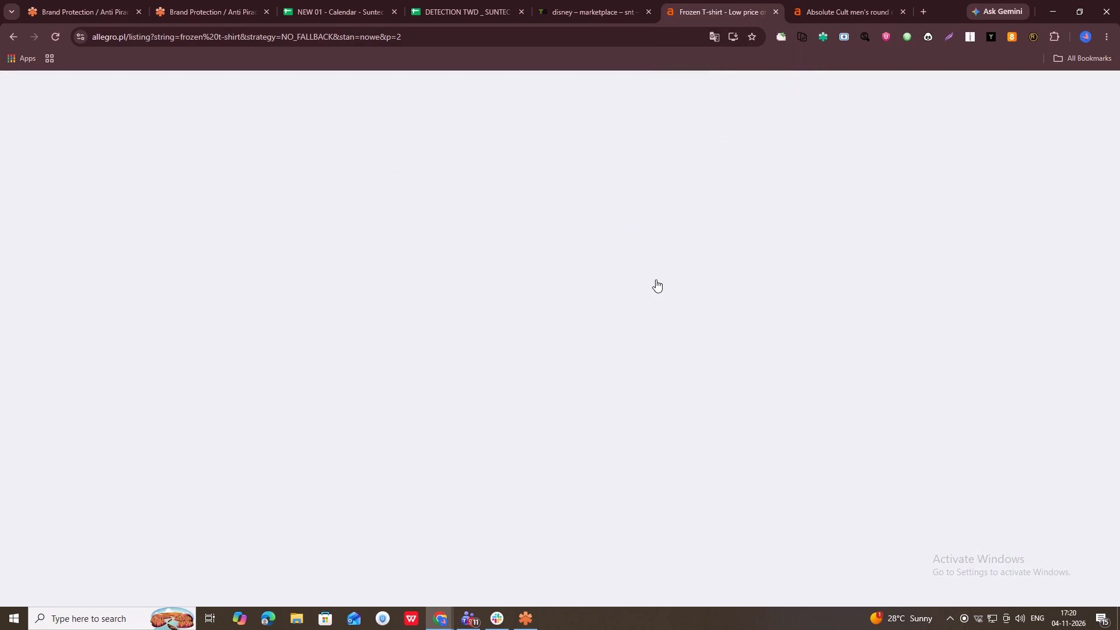
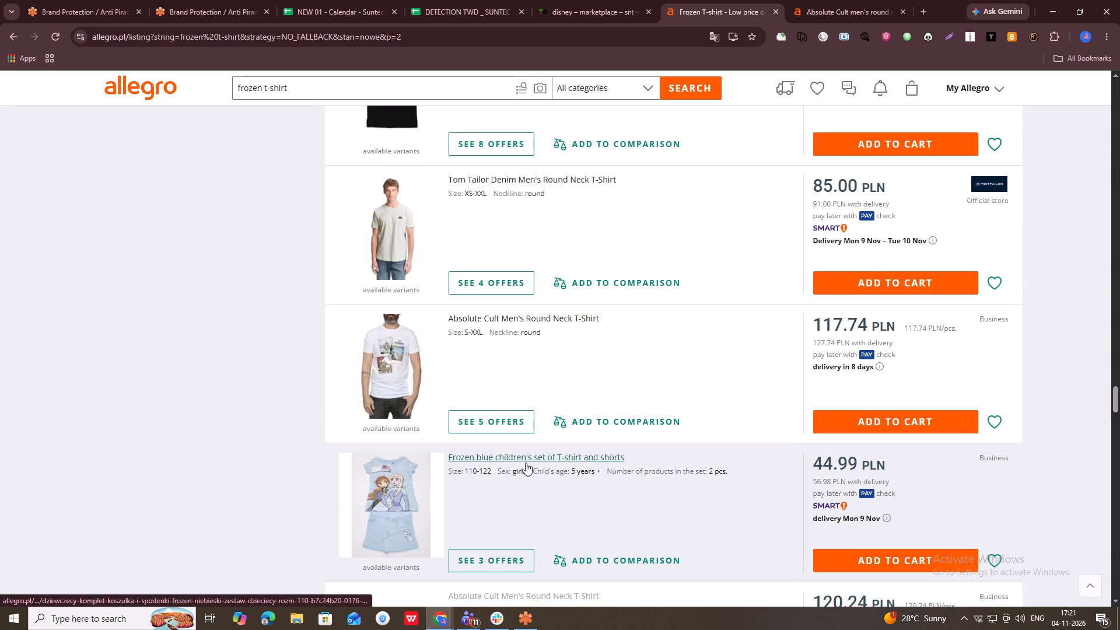
Look through the remaining Frozen T-shirt results on page 2 of the Allegro search for suspected infringing listings.
scroll(526, 463, "up", 3)
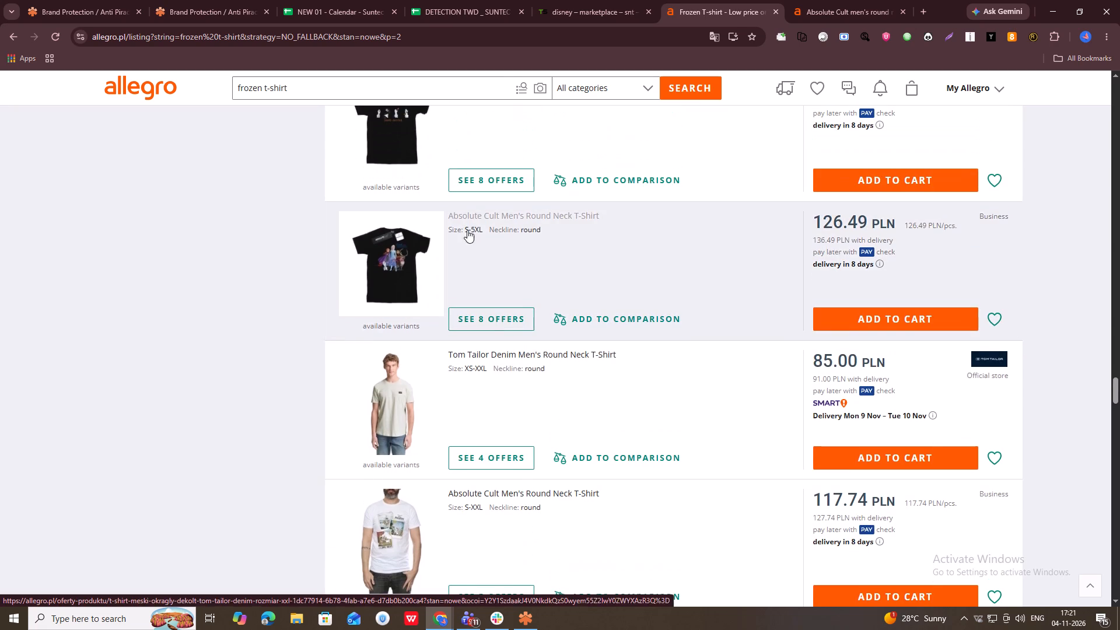
scroll(548, 404, "down", 8)
scroll(634, 426, "down", 5)
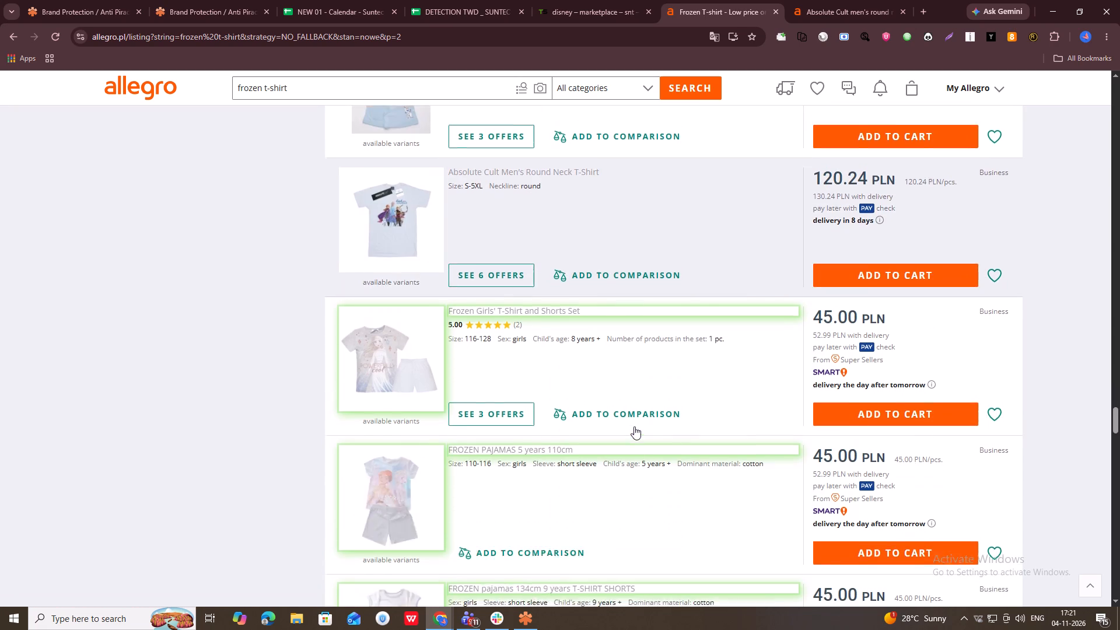
scroll(623, 437, "down", 9)
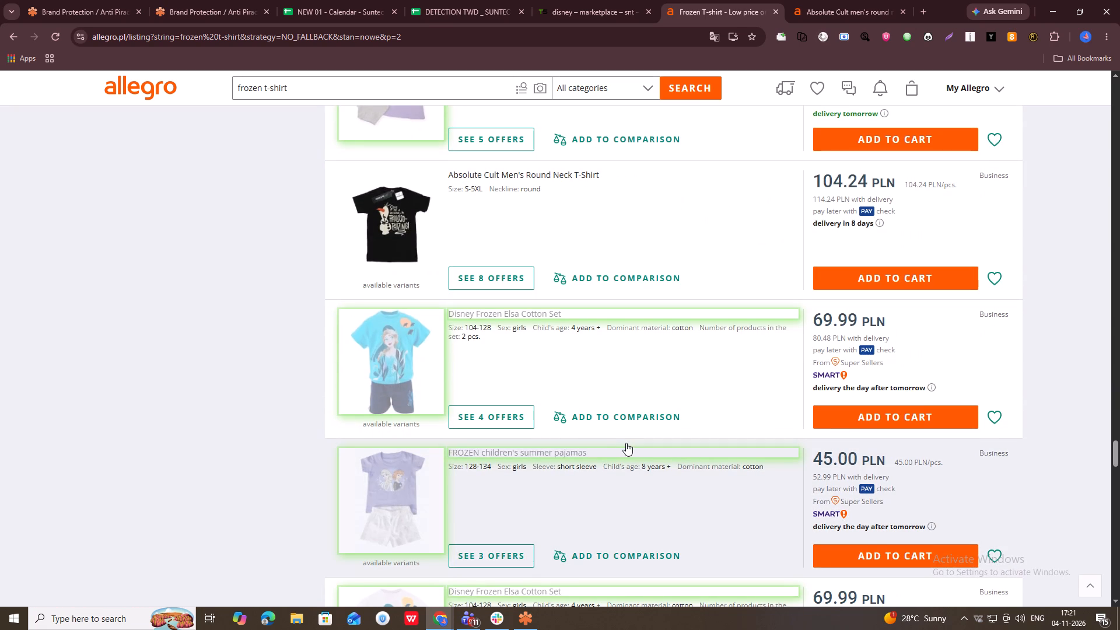
scroll(626, 443, "down", 8)
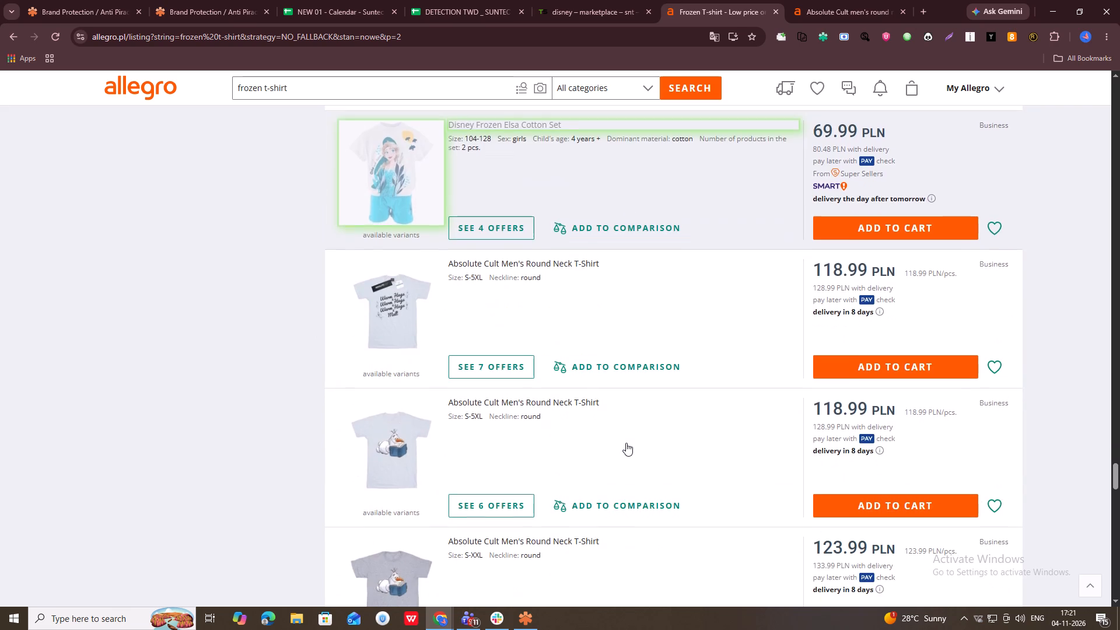
scroll(626, 443, "down", 8)
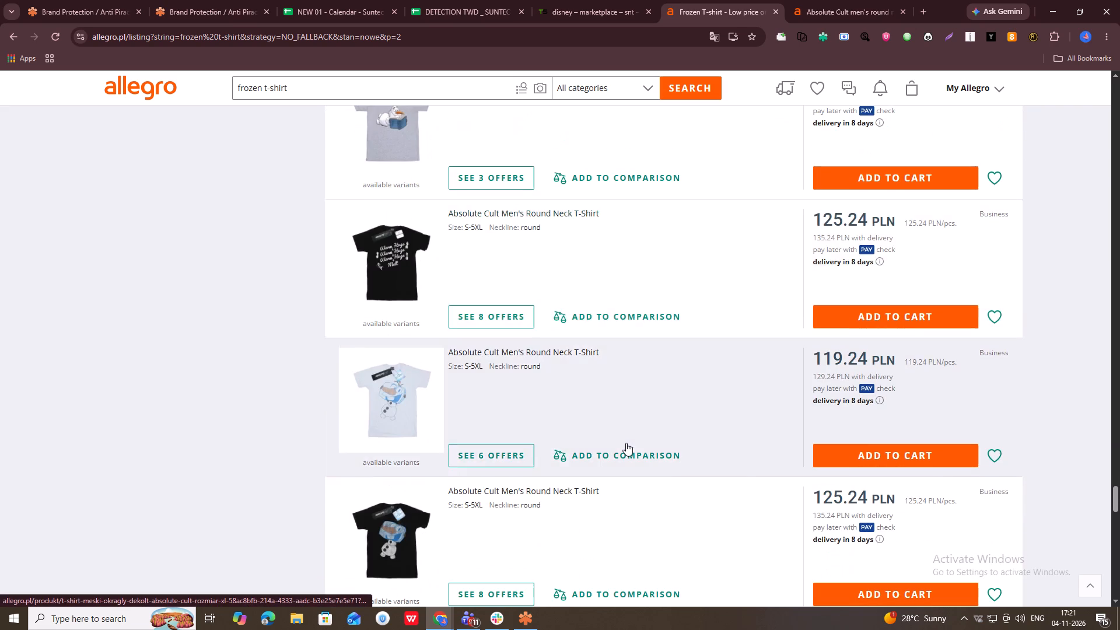
scroll(626, 443, "down", 9)
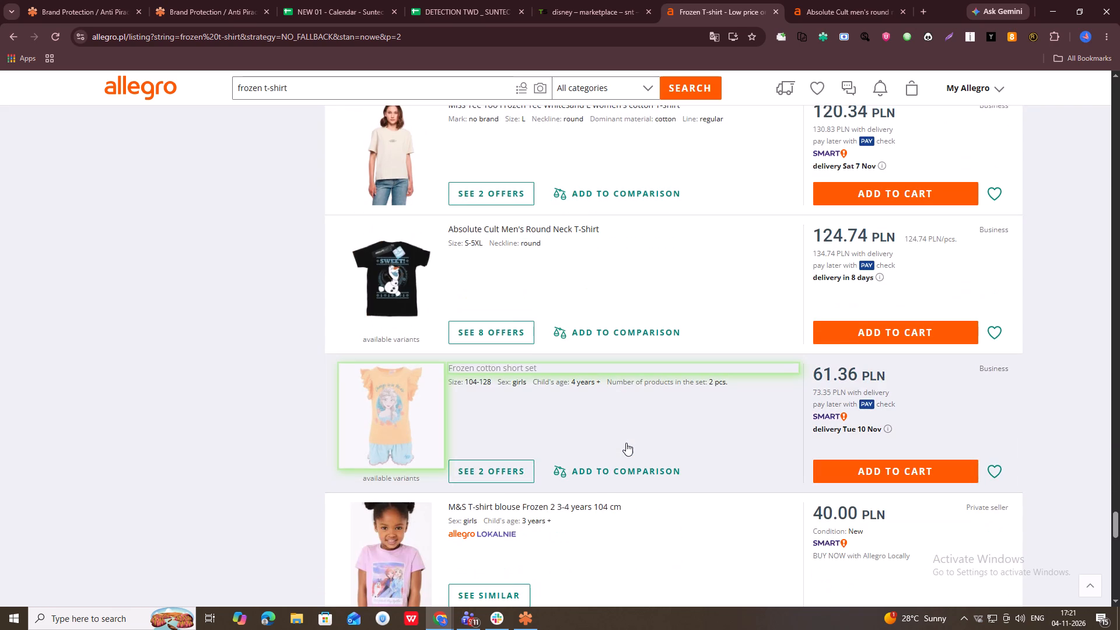
scroll(626, 443, "down", 5)
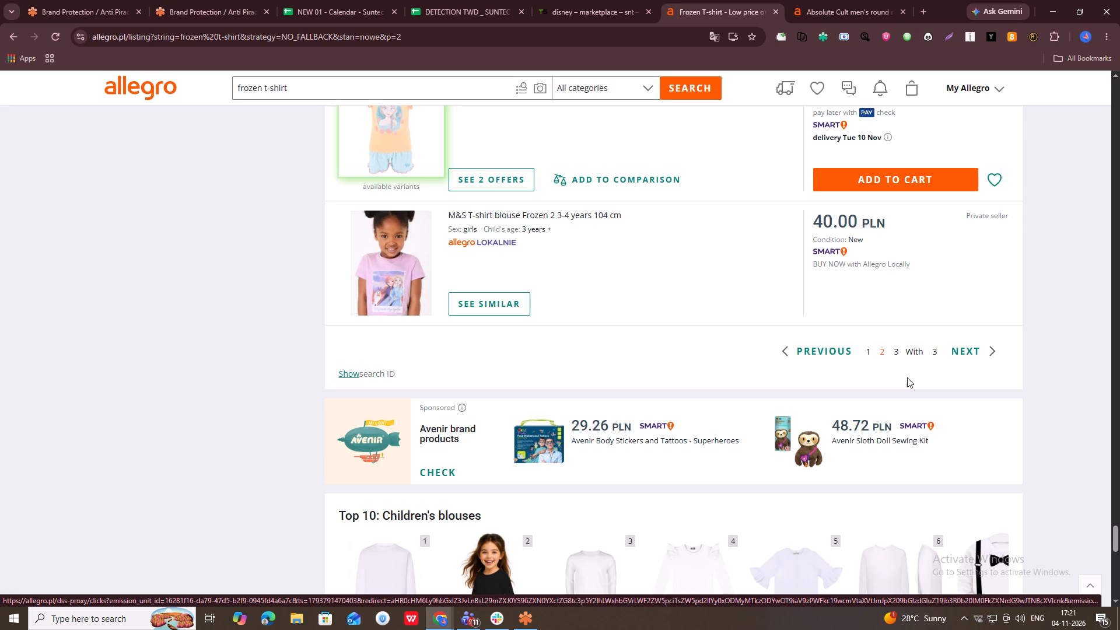
Examine page 3 of the Frozen T-shirt results for suspected infringing listings, closing the leftover Absolute Cult men's T-shirt listing.
left_click(898, 349)
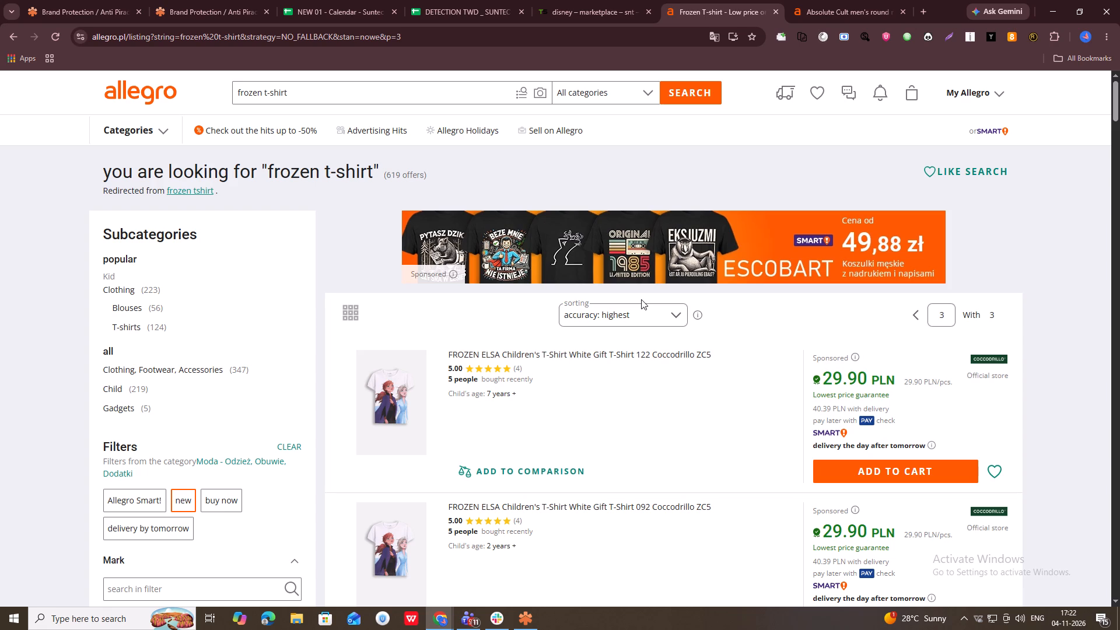
scroll(638, 296, "down", 5)
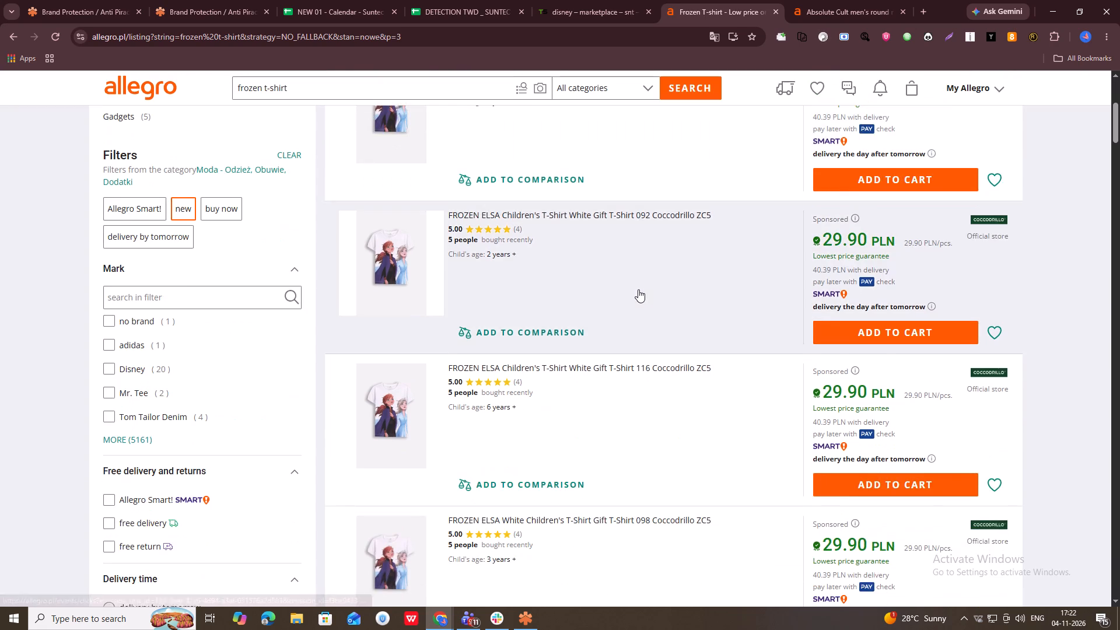
scroll(638, 289, "up", 7)
scroll(635, 272, "down", 16)
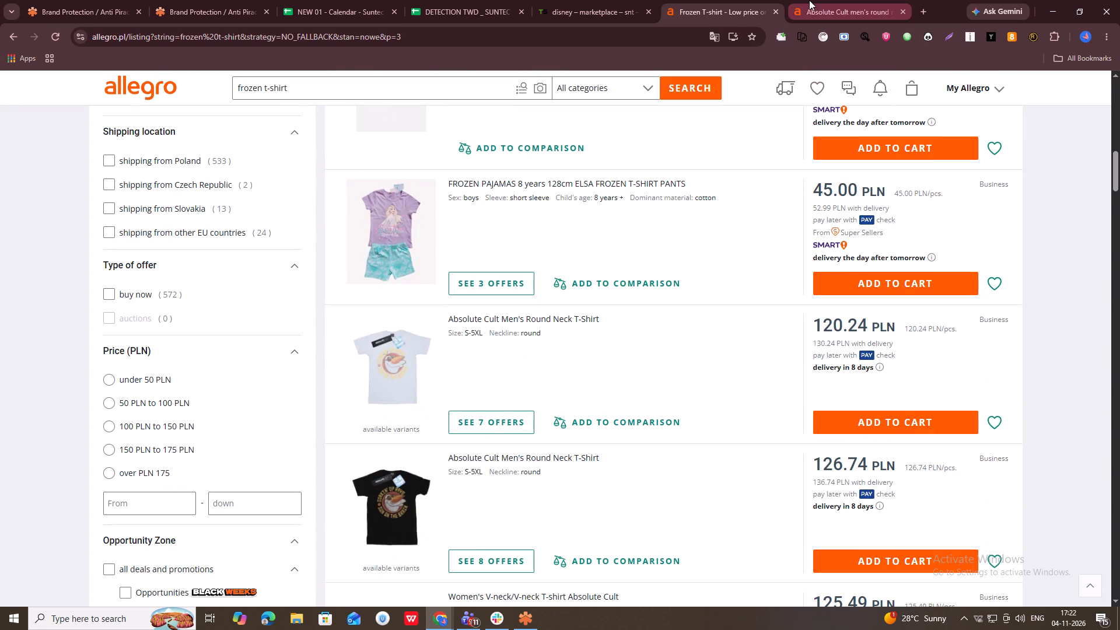
middle_click(809, 0)
scroll(625, 477, "down", 14)
scroll(626, 480, "down", 8)
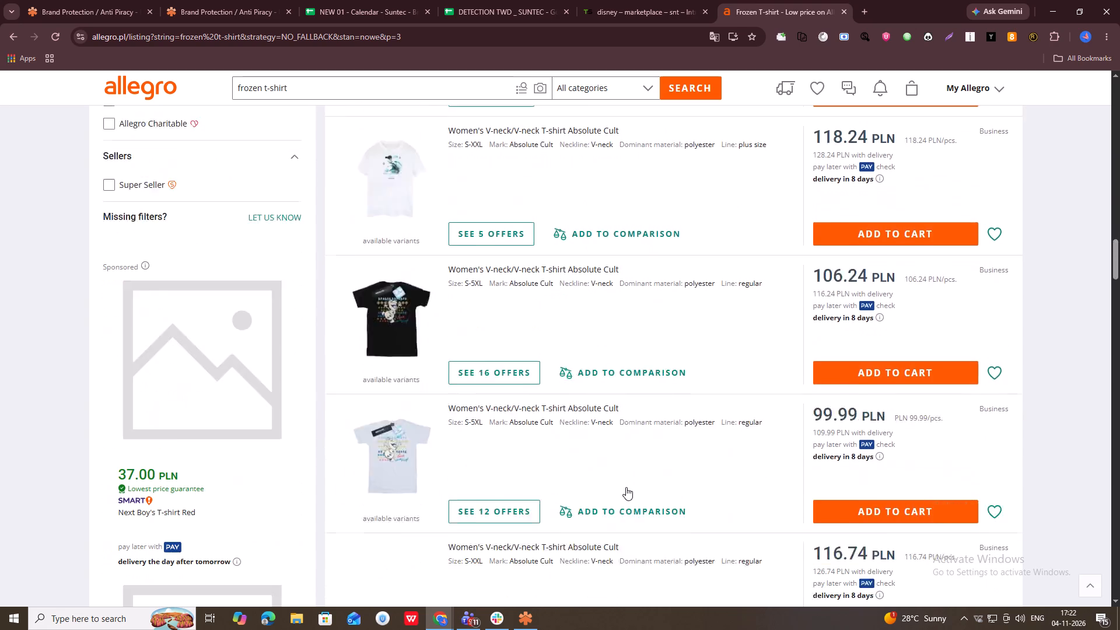
scroll(636, 542, "down", 14)
scroll(654, 480, "down", 10)
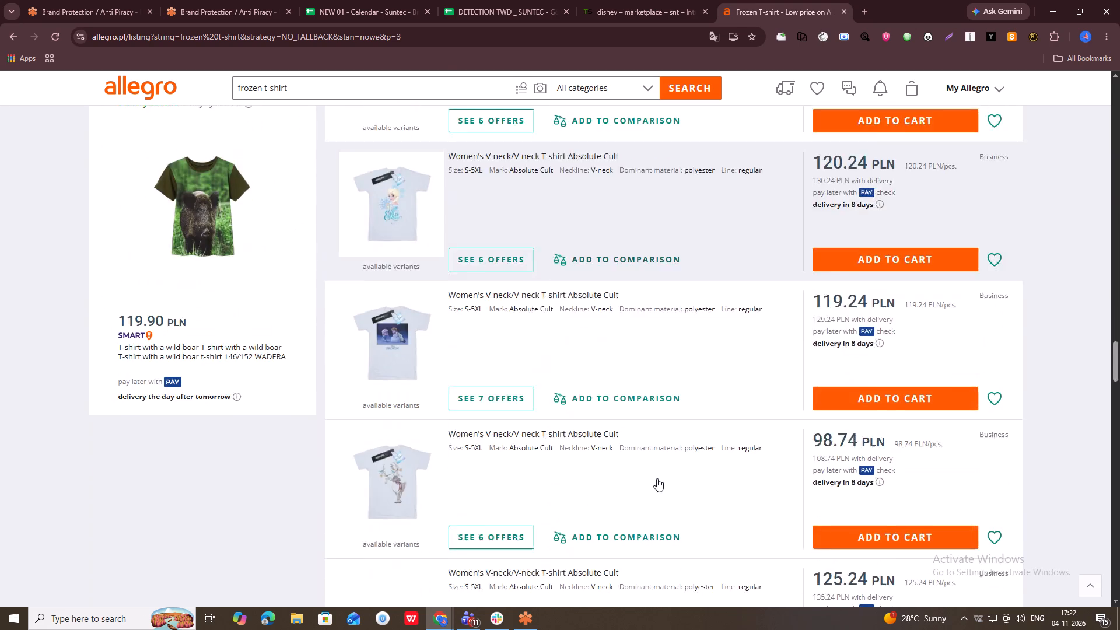
scroll(657, 478, "down", 11)
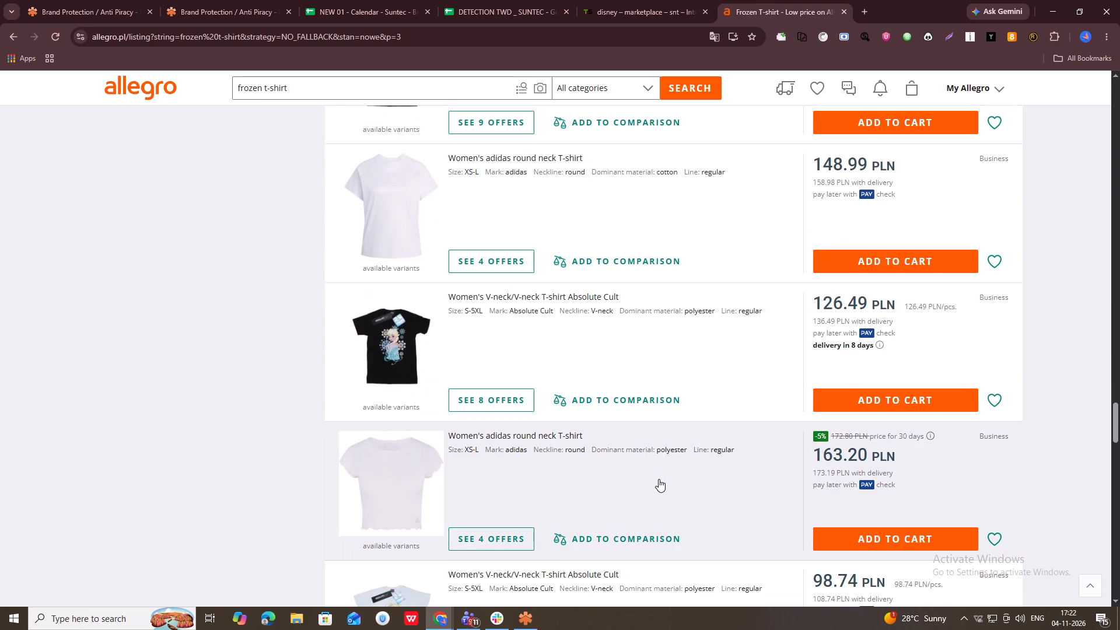
scroll(659, 479, "down", 20)
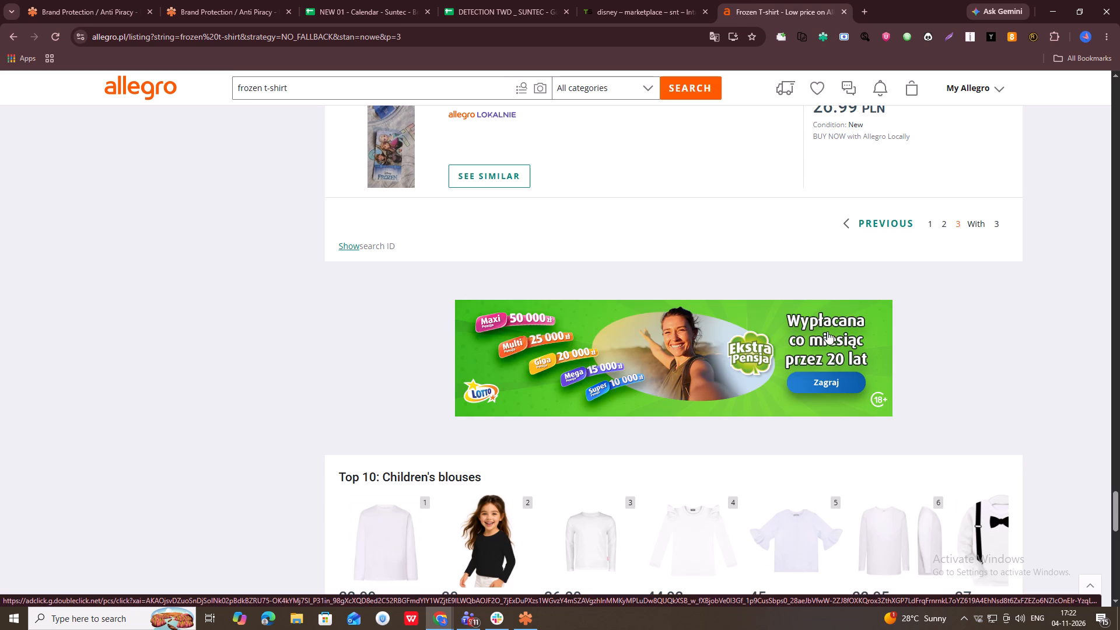
scroll(827, 331, "up", 8)
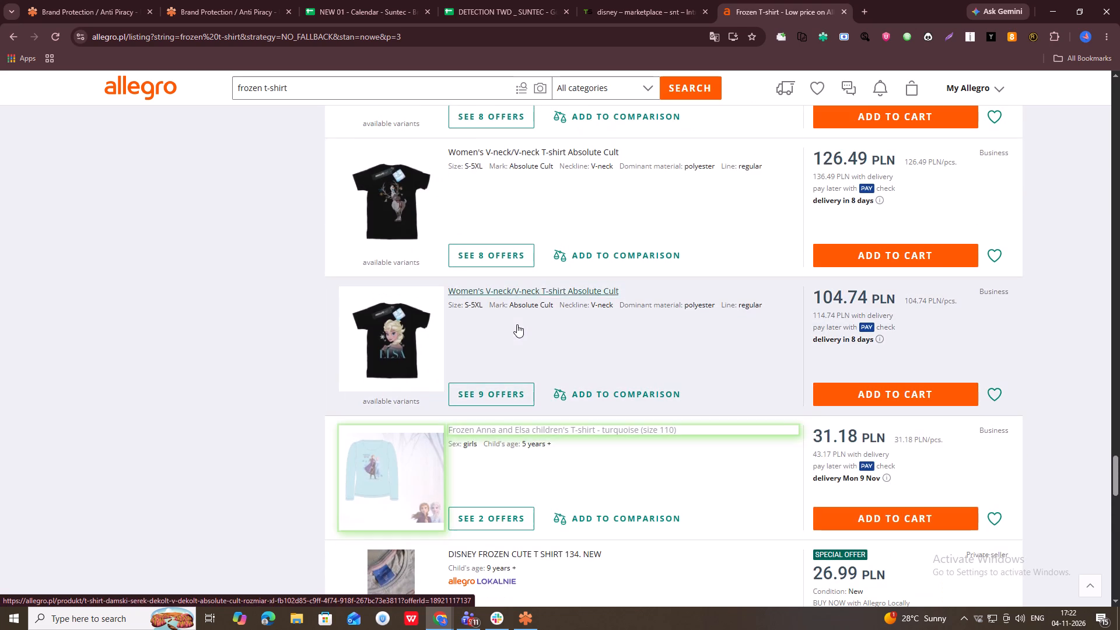
Record the link of the 104.74 PLN black Elsa V-neck T-shirt in Manual Detection Records, also opening its listing in the background.
scroll(553, 363, "up", 1)
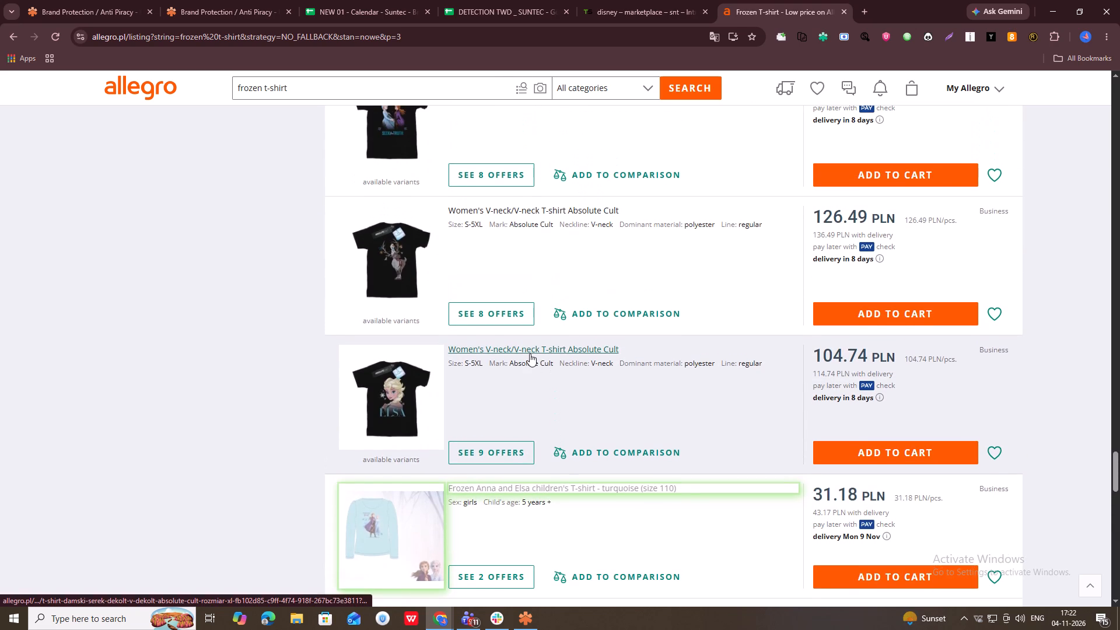
right_click(530, 353)
left_click(551, 481)
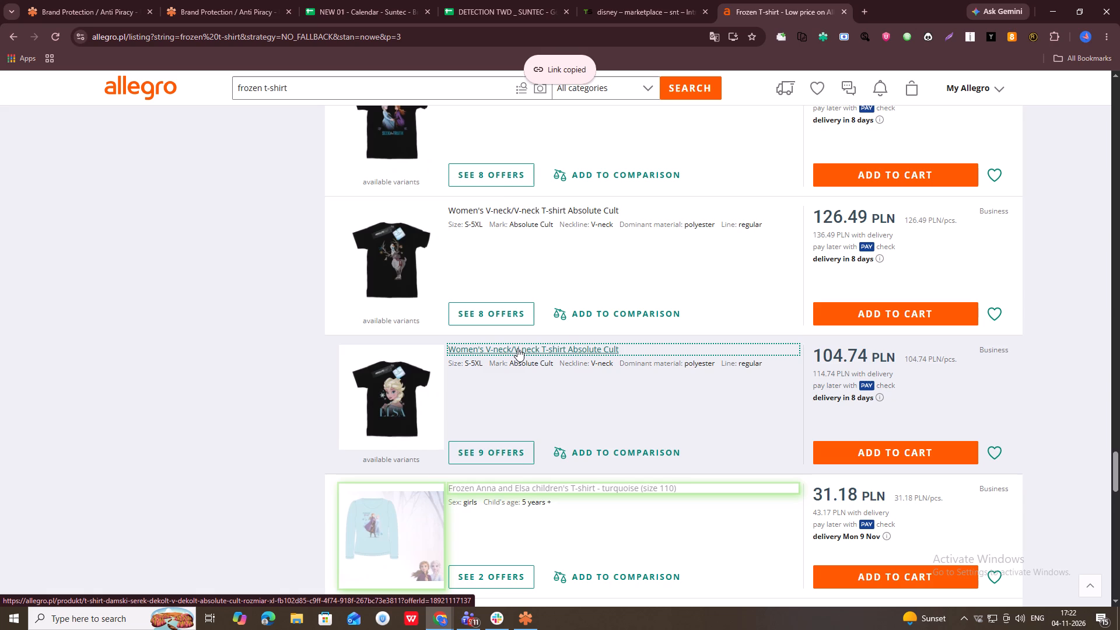
middle_click(517, 348)
scroll(604, 415, "up", 4)
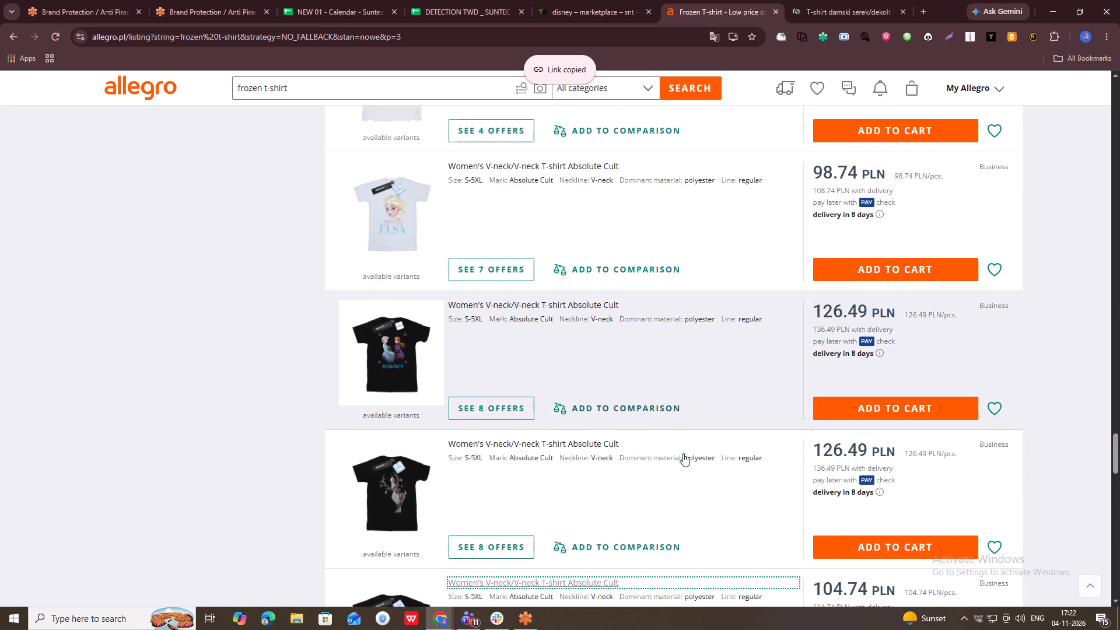
key("alt+Tab")
key("alt+Tab")
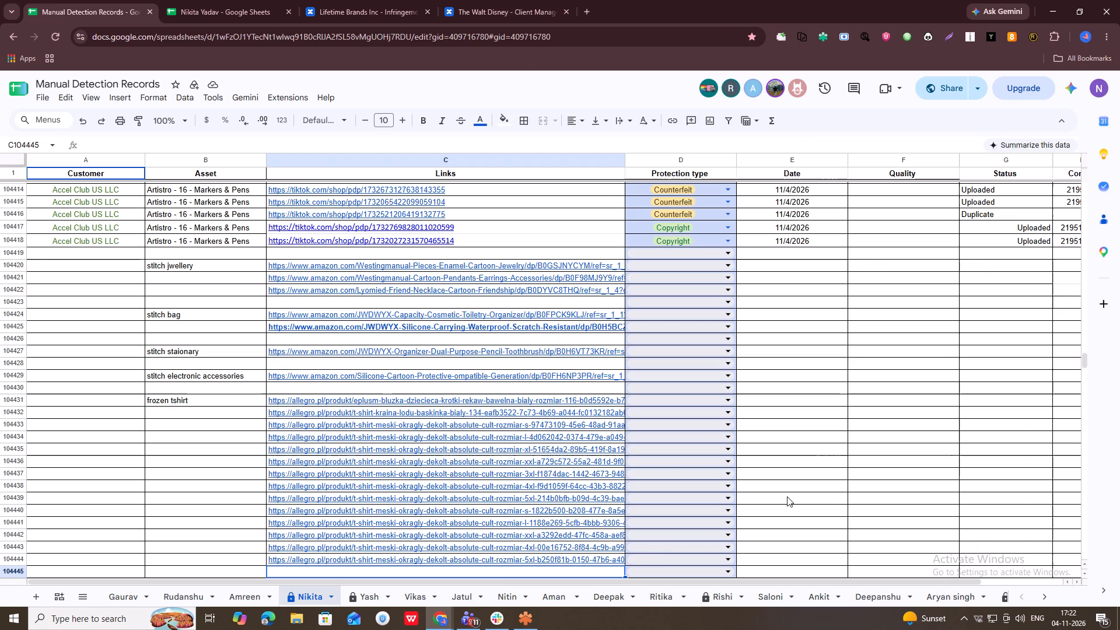
key("ctrl+v")
key("Down")
key("alt+Tab")
key("Down")
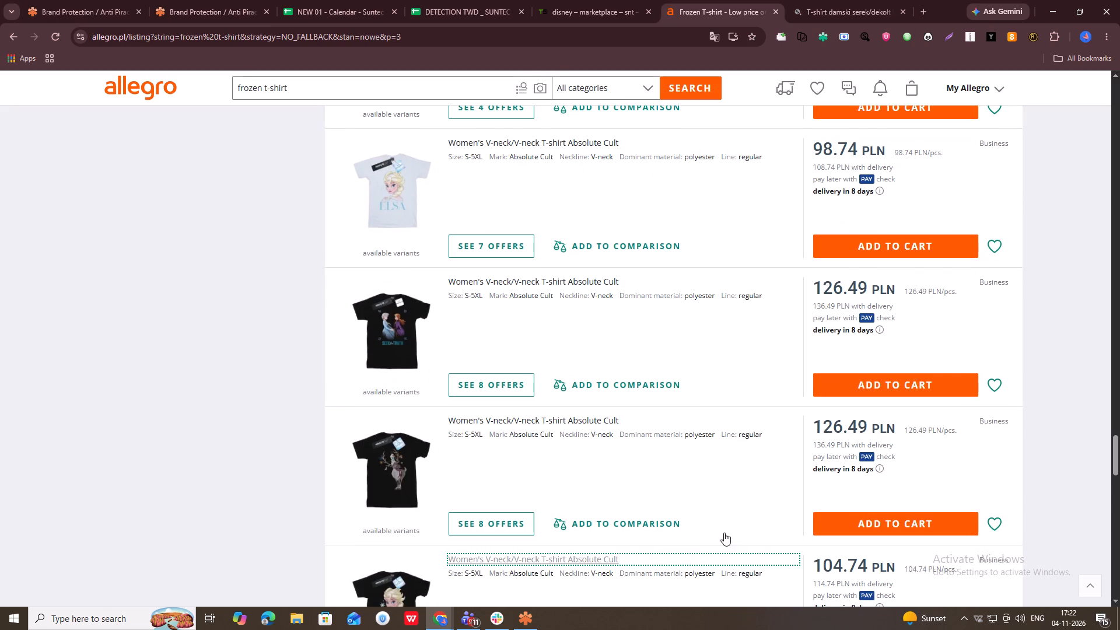
Record the link of the 126.49 PLN black Elsa and Anna V-neck T-shirt in the next Links row, also opening its listing.
right_click(521, 280)
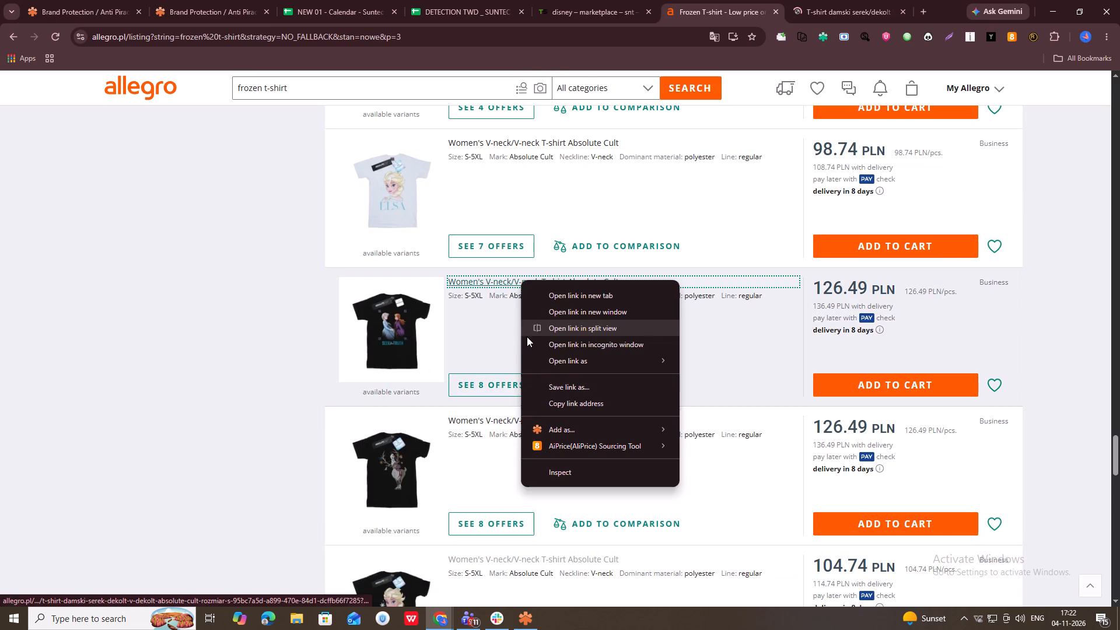
left_click(541, 408)
middle_click(512, 285)
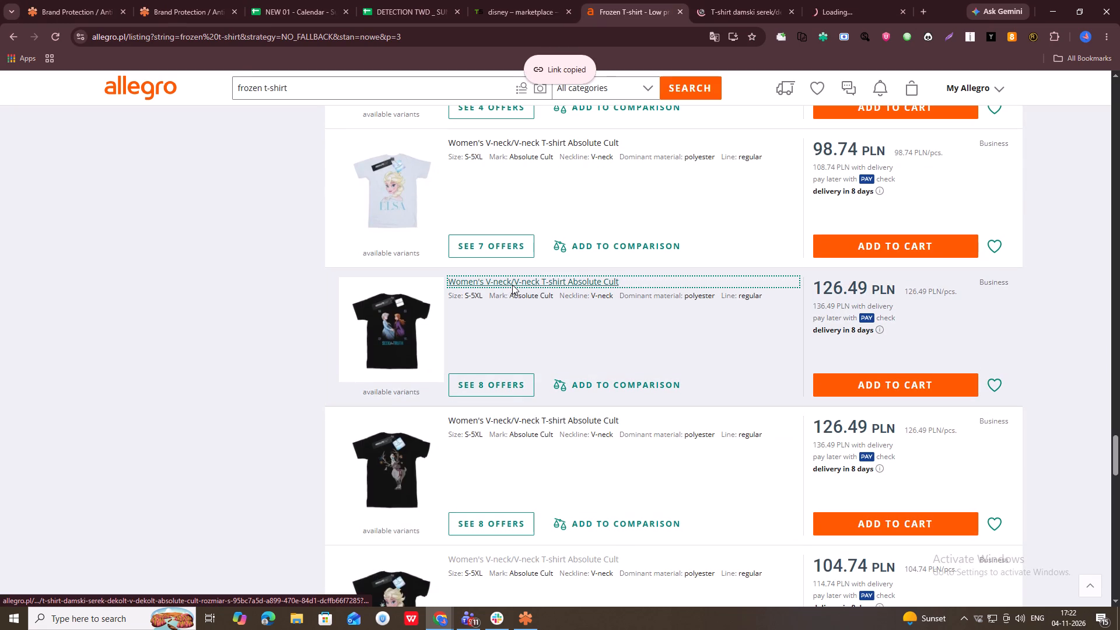
key("alt+Tab")
key("ctrl+v")
key("Down")
key("alt+Tab")
key("Down")
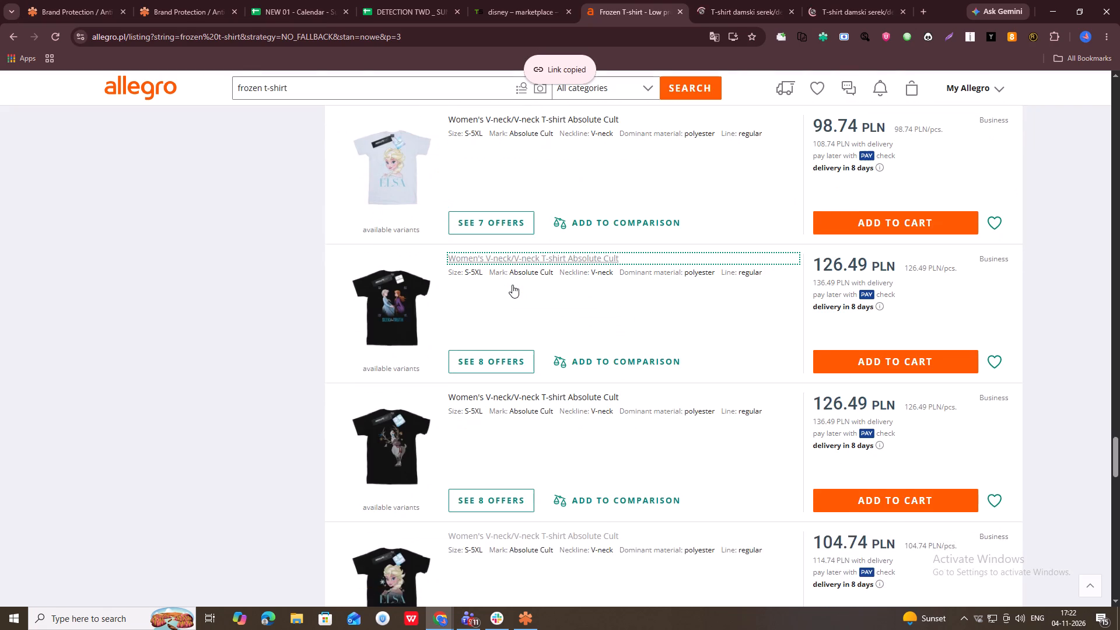
Record the link of the 98.74 PLN white Elsa V-neck T-shirt in the next Links row of Manual Detection Records.
scroll(512, 285, "up", 3)
right_click(521, 295)
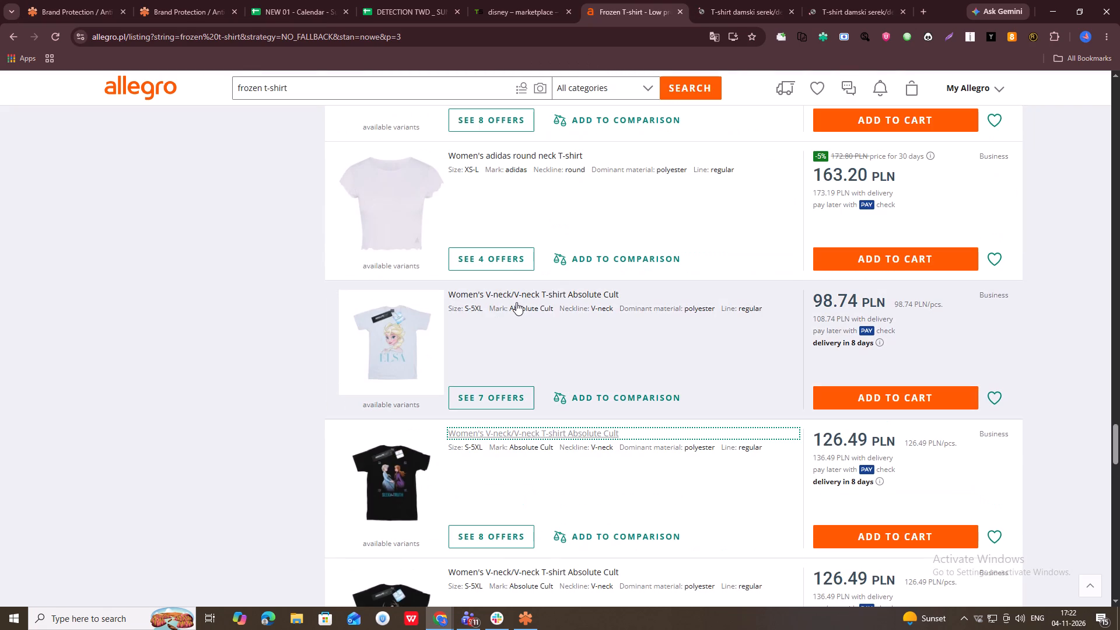
left_click(534, 415)
key("alt+Tab")
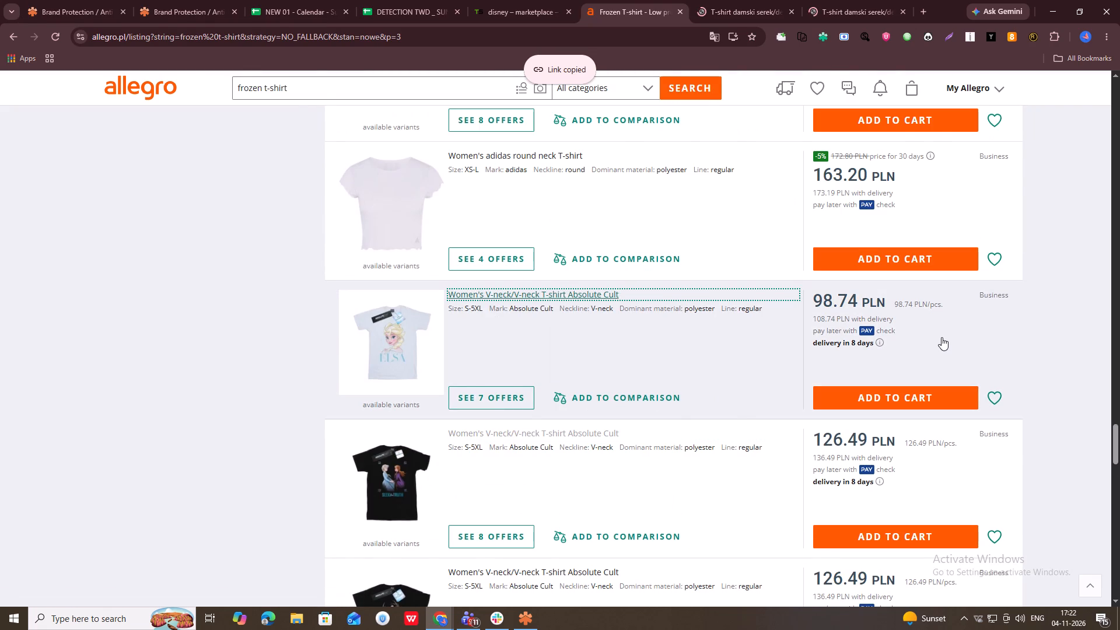
key("ctrl+v")
key("Down")
key("alt+Tab")
key("Up")
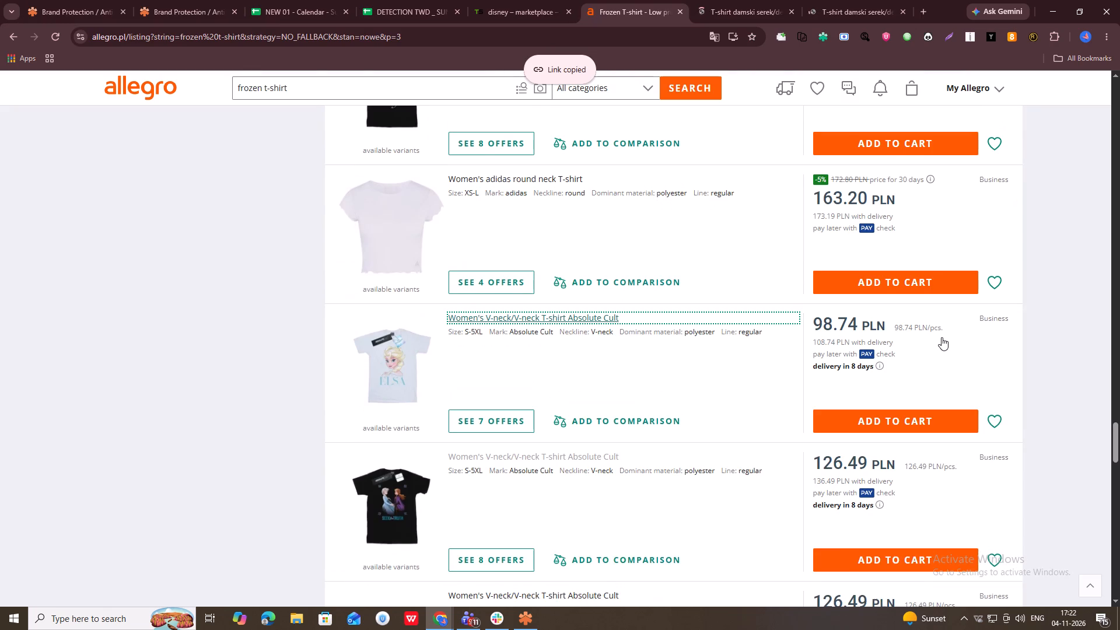
Record the link of the 126.49 PLN black Elsa snowflake V-neck T-shirt in the next Links row and open its listing.
scroll(942, 337, "up", 4)
right_click(567, 272)
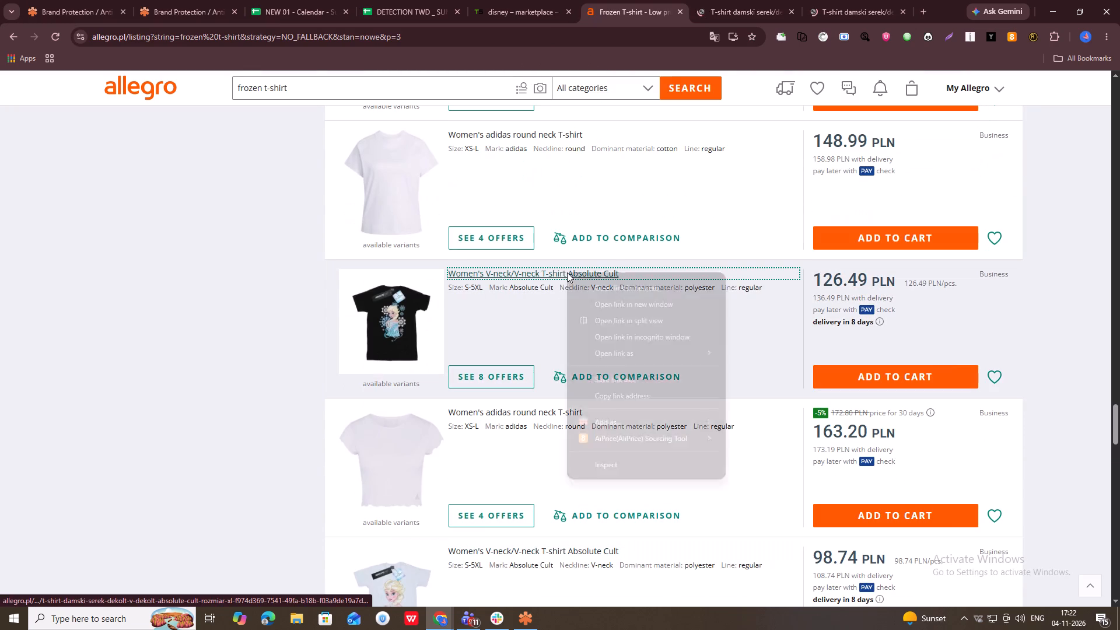
left_click(591, 392)
key("alt+Tab")
key("ctrl+v")
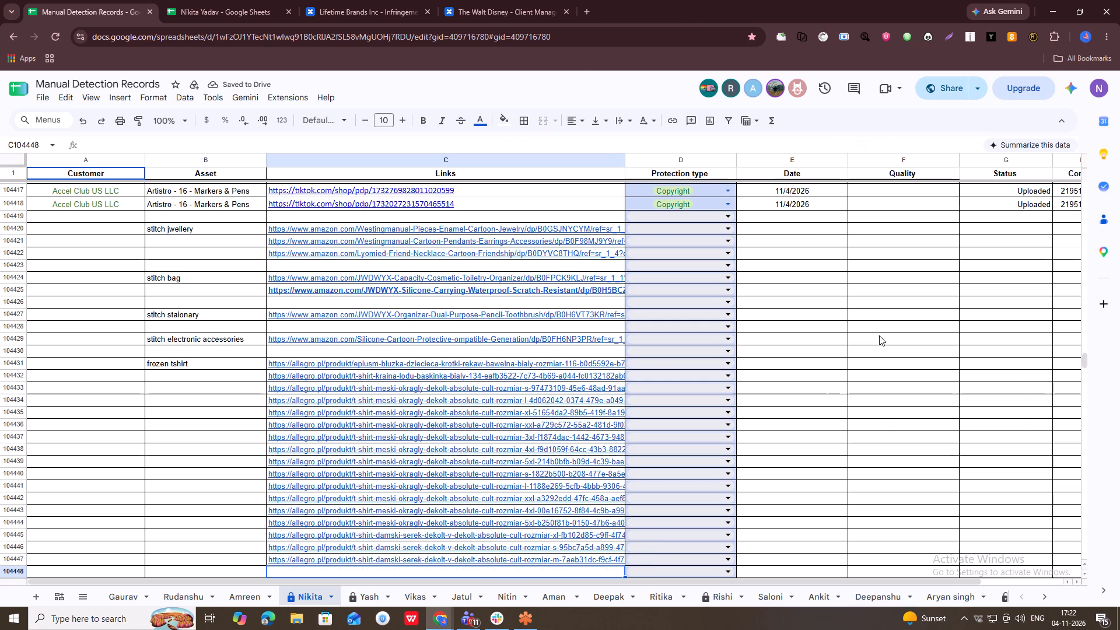
key("Down")
key("alt+Tab")
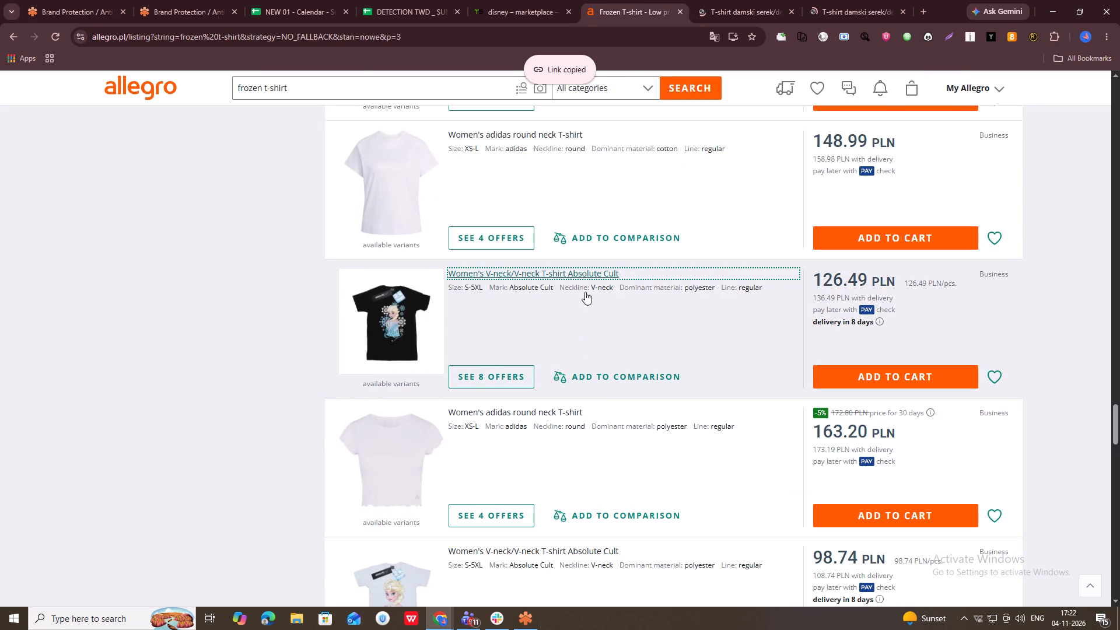
middle_click(586, 273)
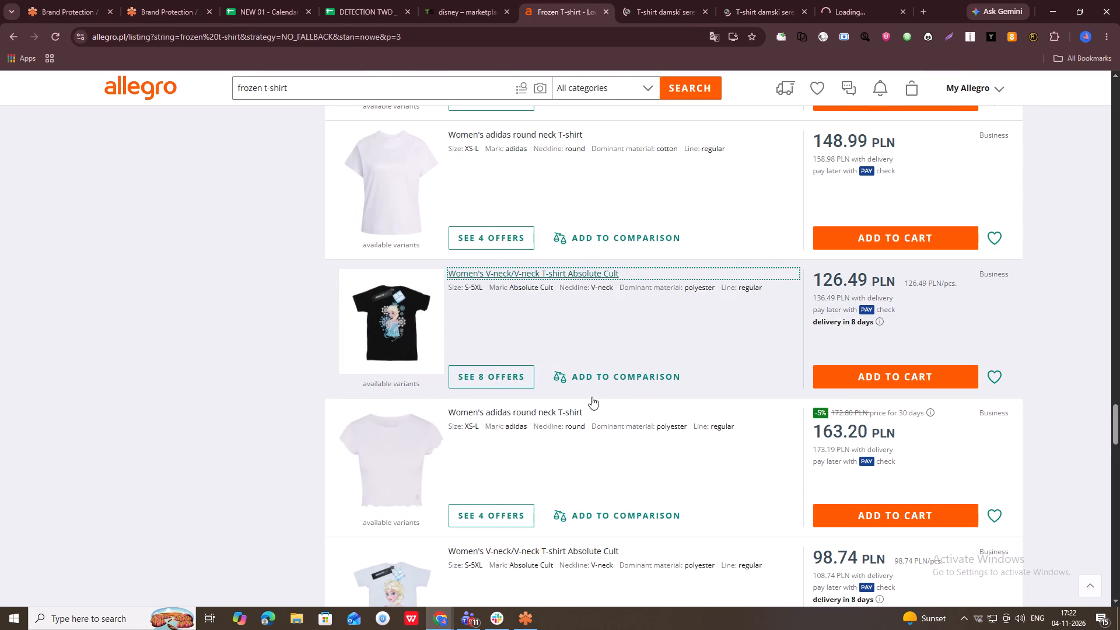
Record the link of the 120.24 PLN white Elsa V-neck T-shirt in the next Links row of Manual Detection Records.
scroll(591, 397, "up", 8)
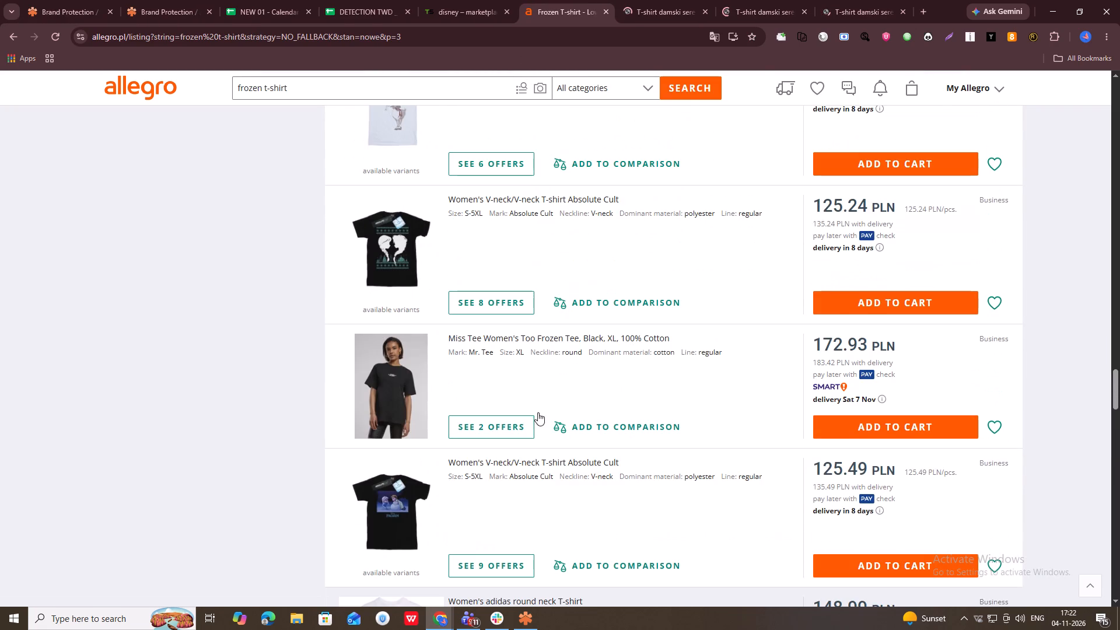
scroll(583, 422, "up", 7)
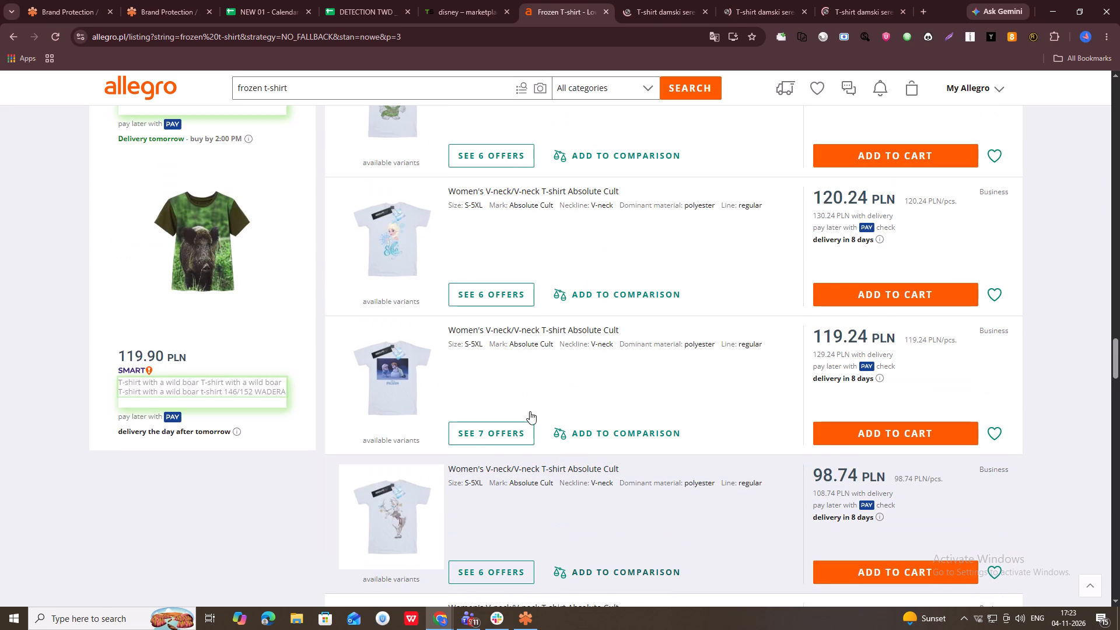
scroll(556, 369, "up", 2)
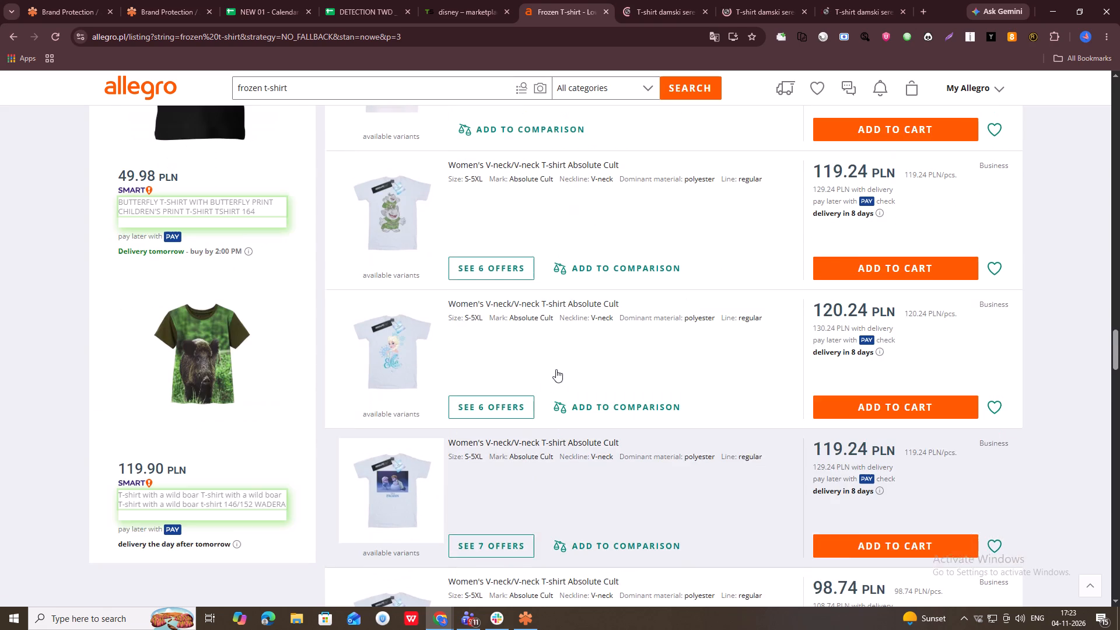
right_click(533, 306)
left_click(555, 430)
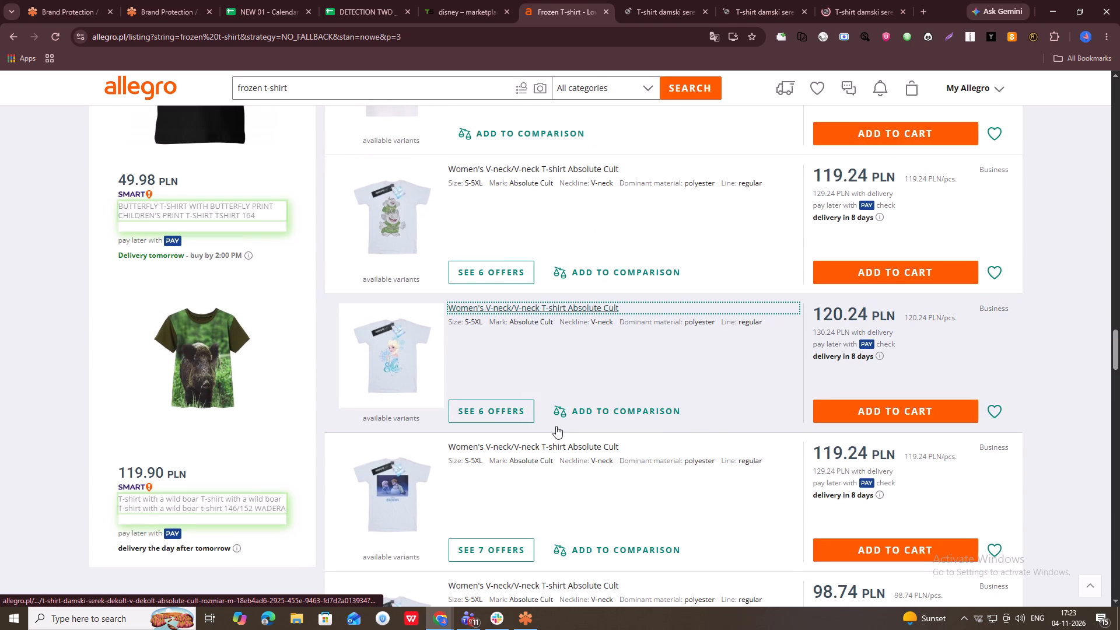
key("alt+Tab")
key("ctrl+v")
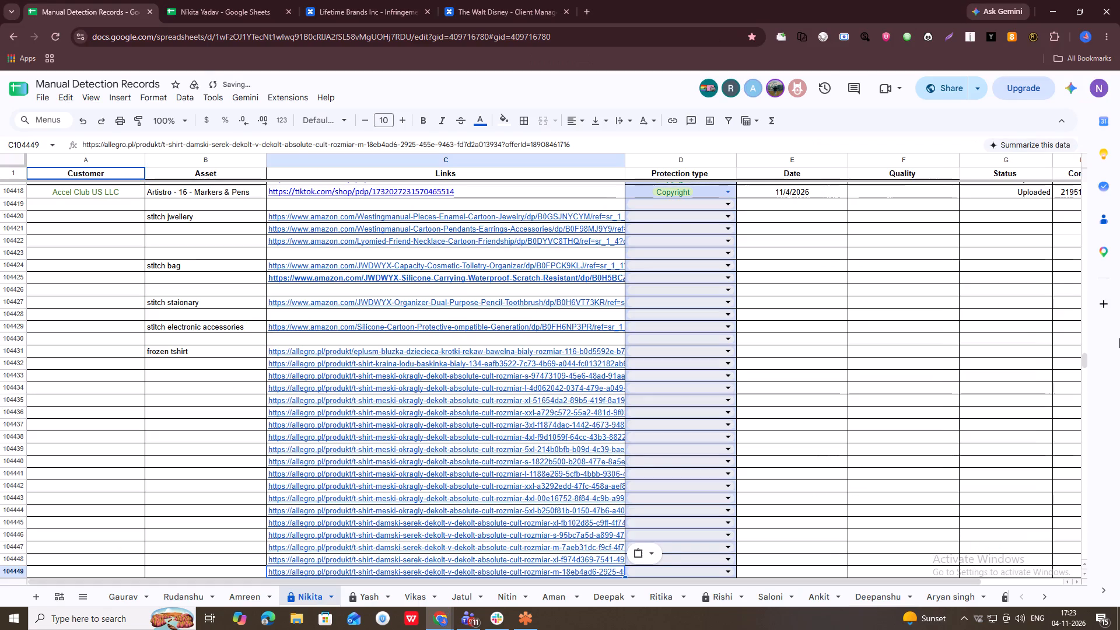
left_click(1083, 33)
left_click(968, 322)
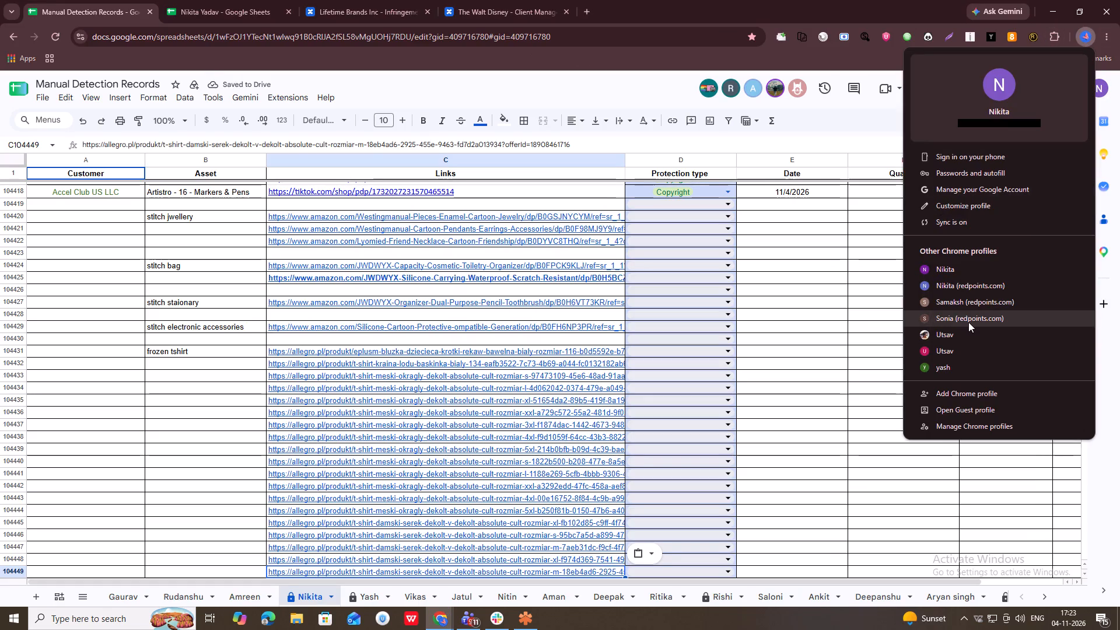
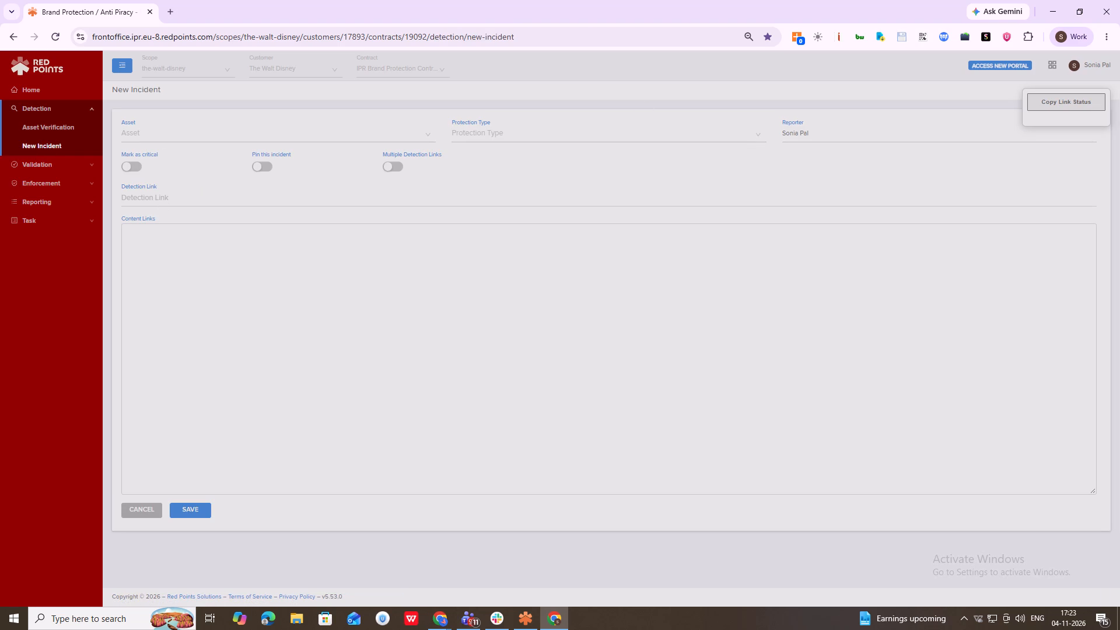
Copy the three stitch jewellery Amazon links from the Links column of Manual Detection Records for the RedPoints incident form.
left_click(220, 129)
key("alt+Tab")
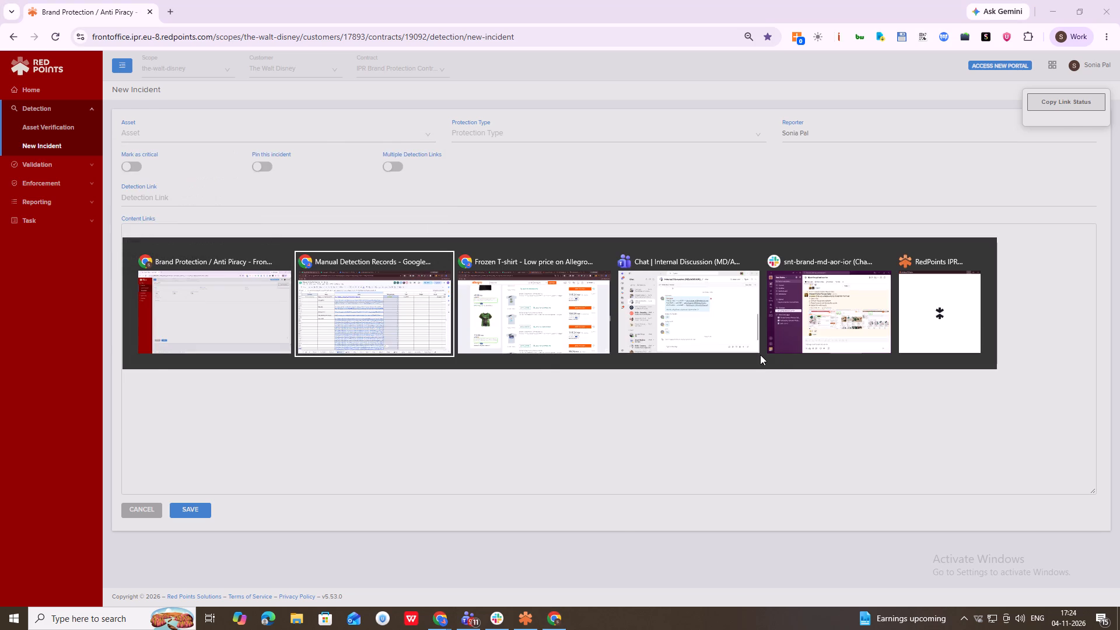
scroll(490, 363, "up", 1)
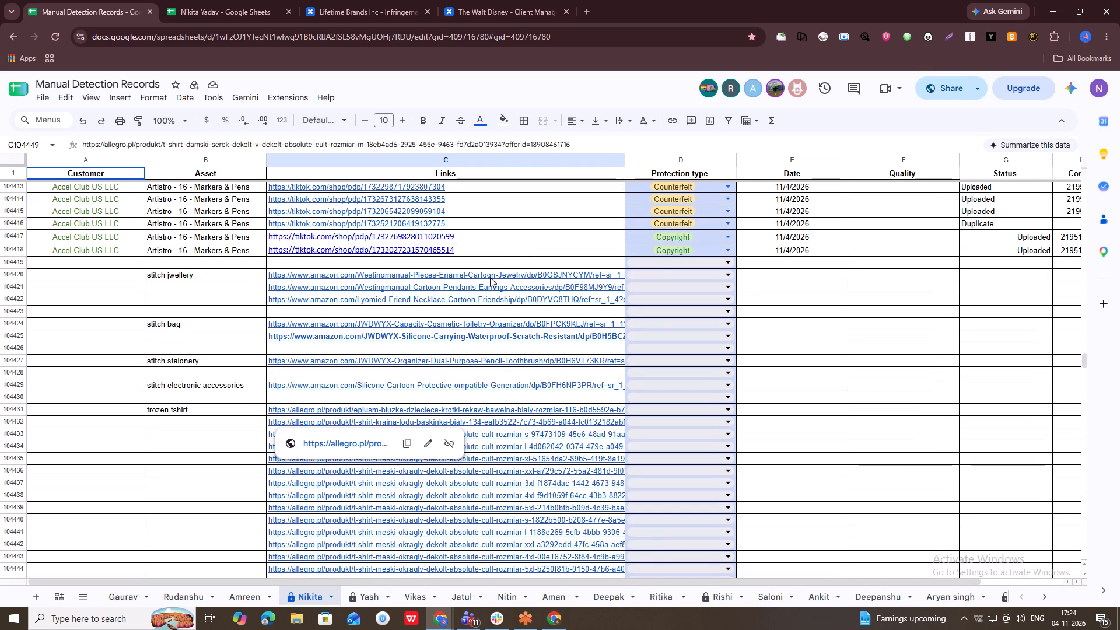
left_click_drag(532, 273, 531, 295)
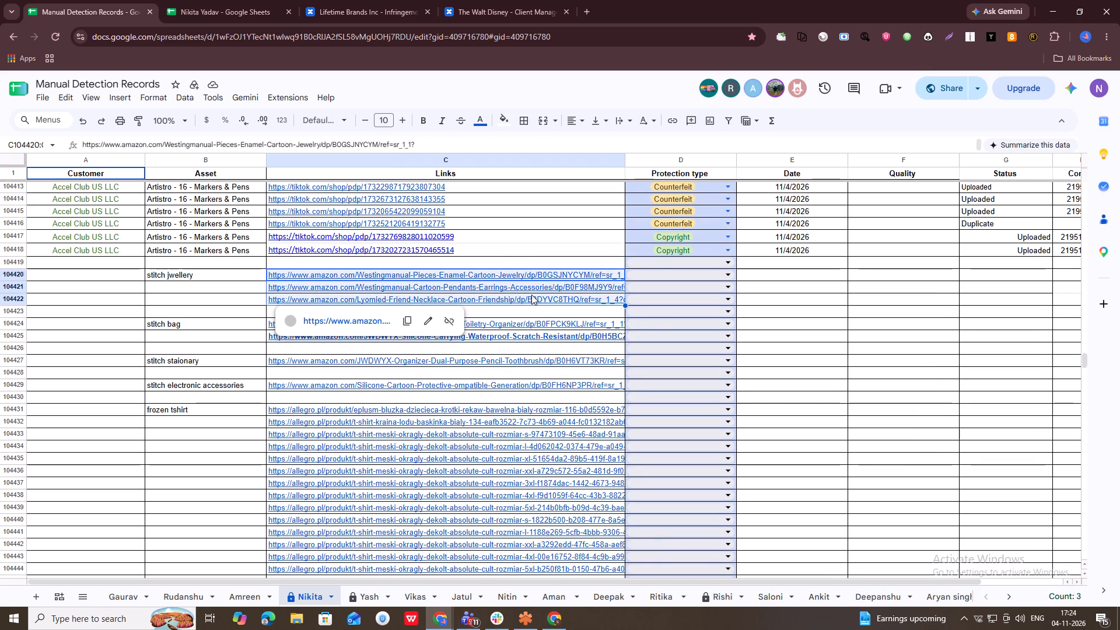
key("ctrl+c")
key("alt+Tab")
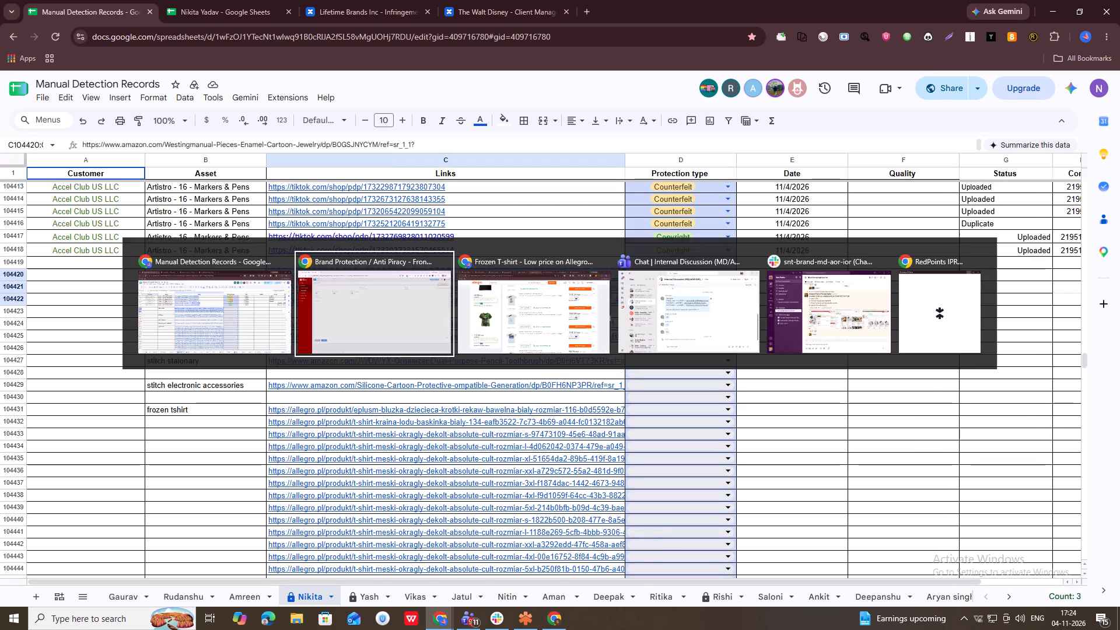
Submit the copied jewellery links as multiple detection links with asset Lilo & Stitch - Jewelry - 14 and protection type Copyright artwork.
left_click(202, 140)
type("lilo")
scroll(239, 222, "down", 2)
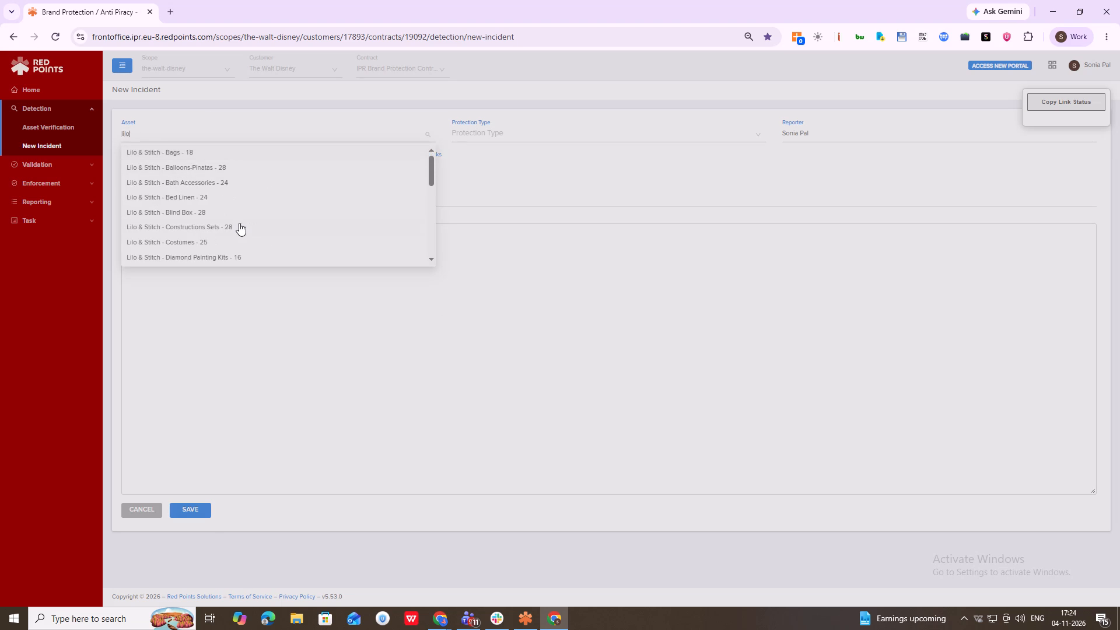
scroll(239, 222, "down", 1)
left_click(194, 185)
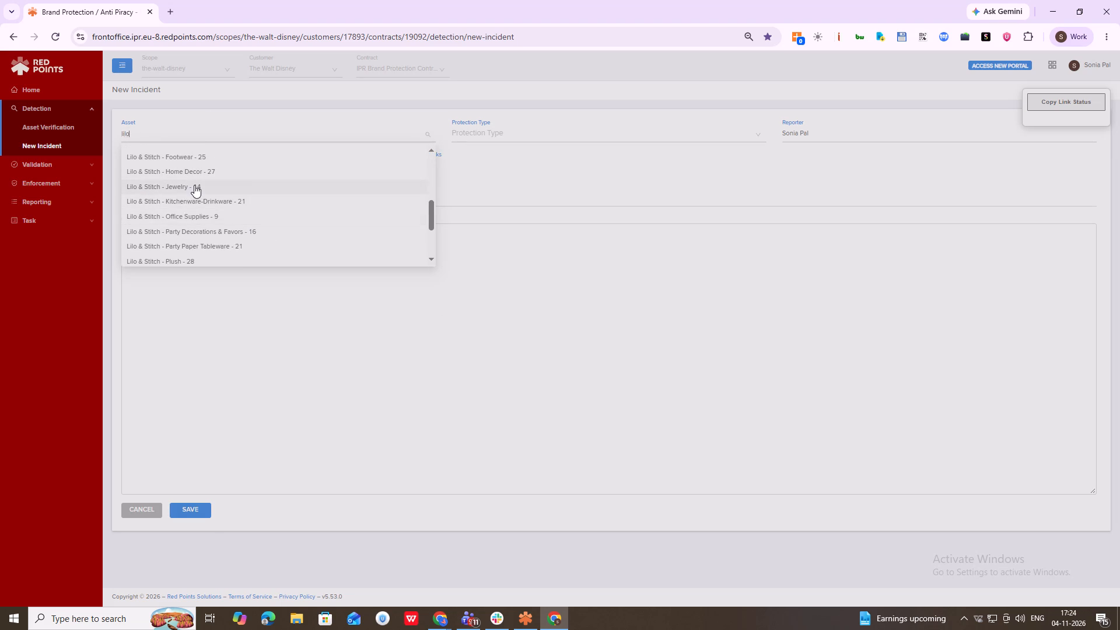
left_click(498, 136)
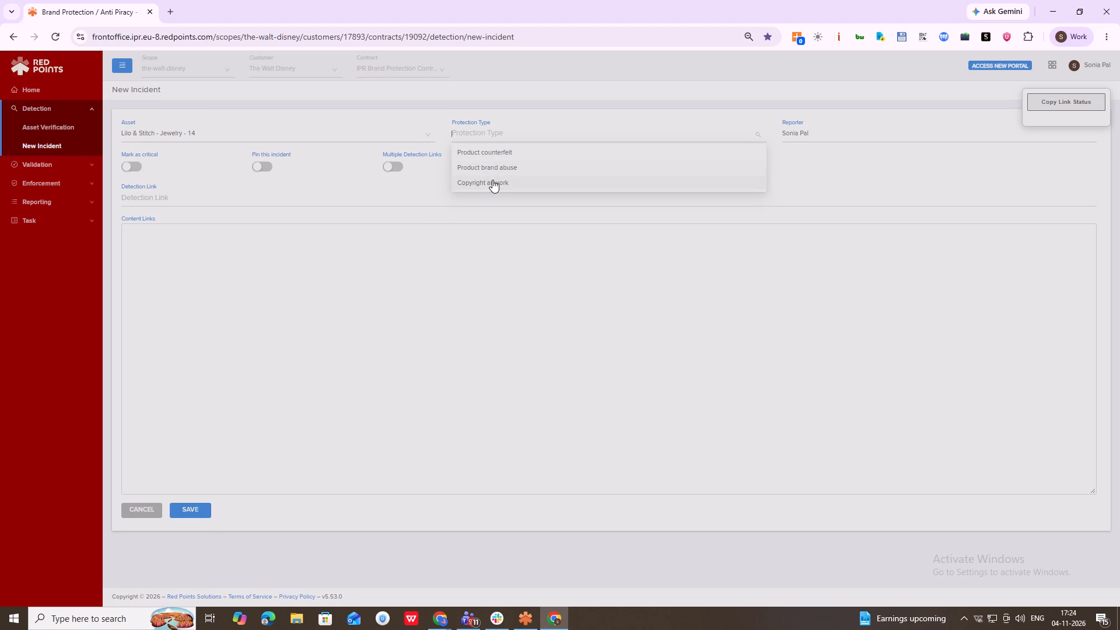
left_click(492, 181)
left_click(385, 167)
left_click(385, 273)
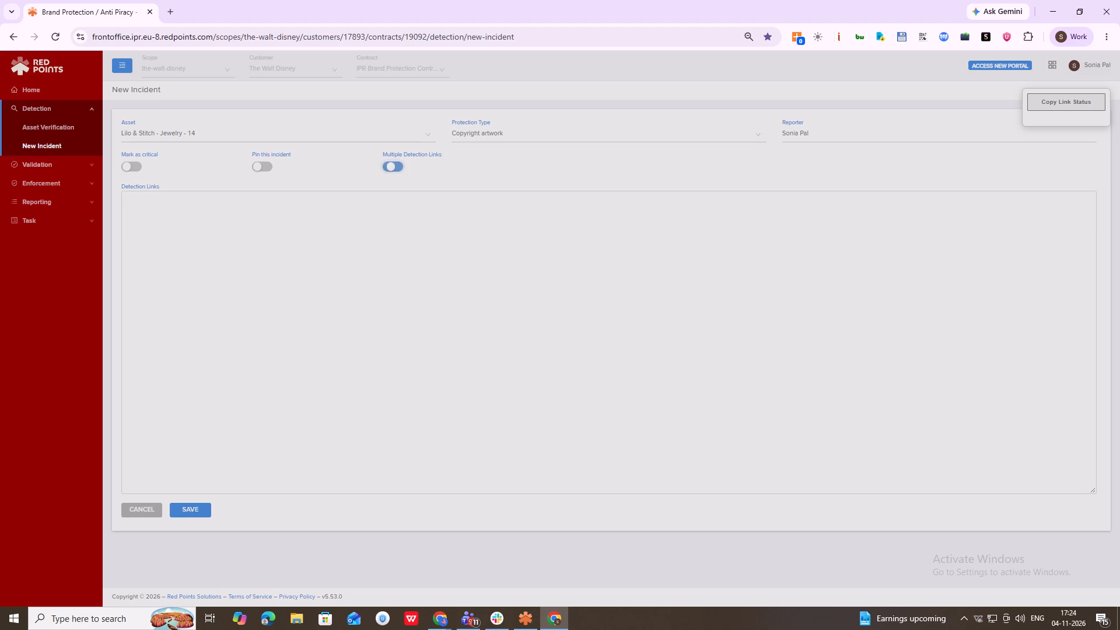
key("ctrl+v")
key("alt+Tab")
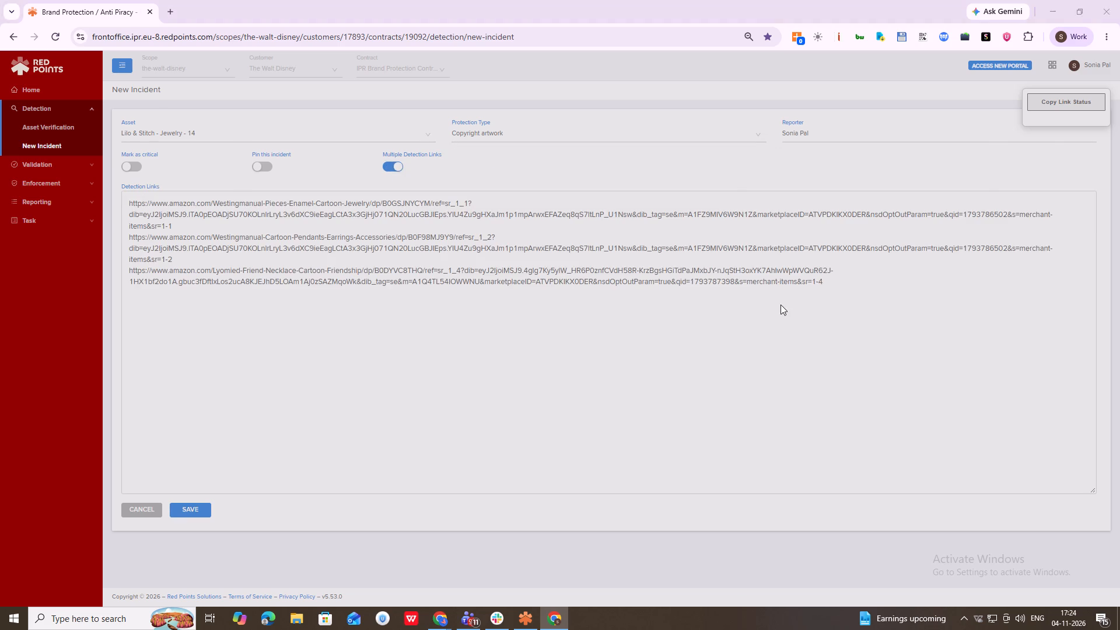
key("alt+Tab")
left_click(201, 513)
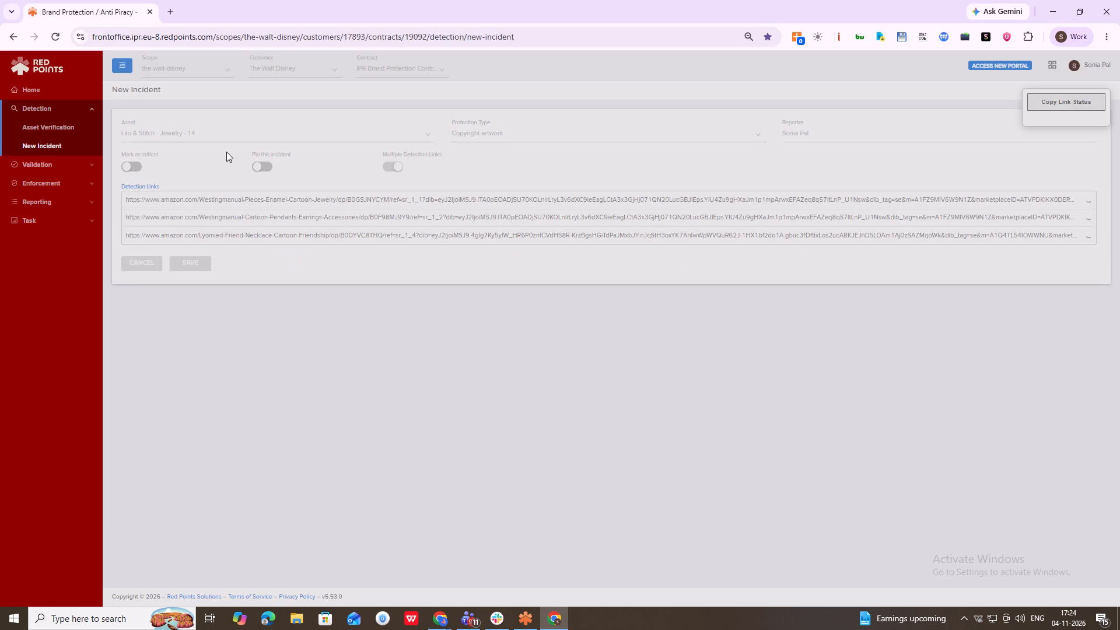
Enter the asset name Lilo & Stitch - Jewelry - 14 for all three stitch jewellery rows in Manual Detection Records.
left_click(226, 141, "alt")
key("alt+Tab")
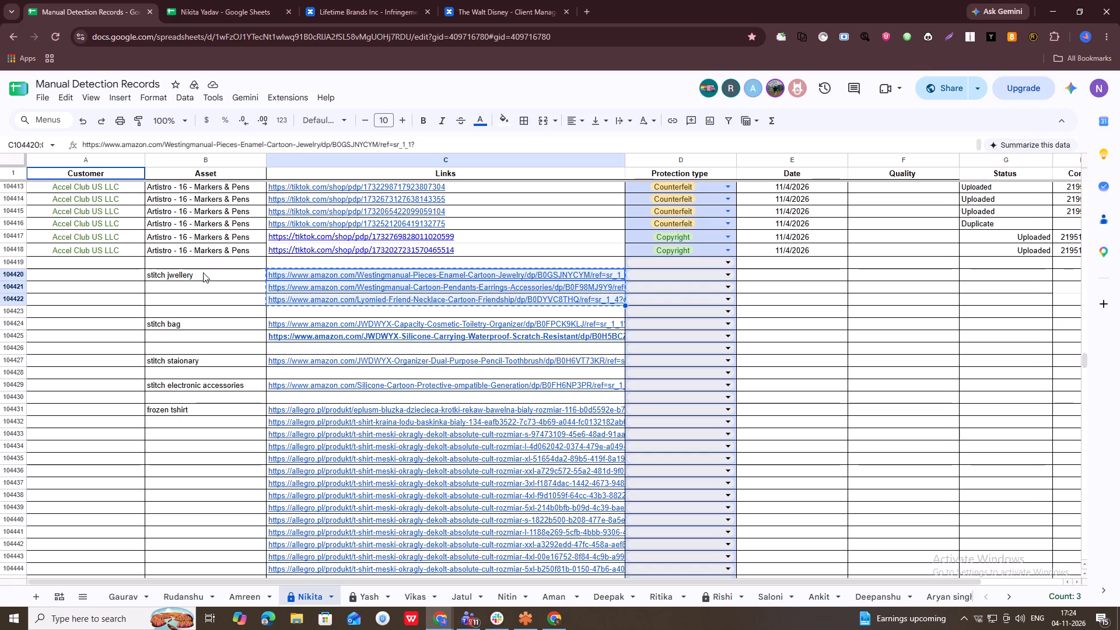
left_click(203, 271)
key("ctrl+v")
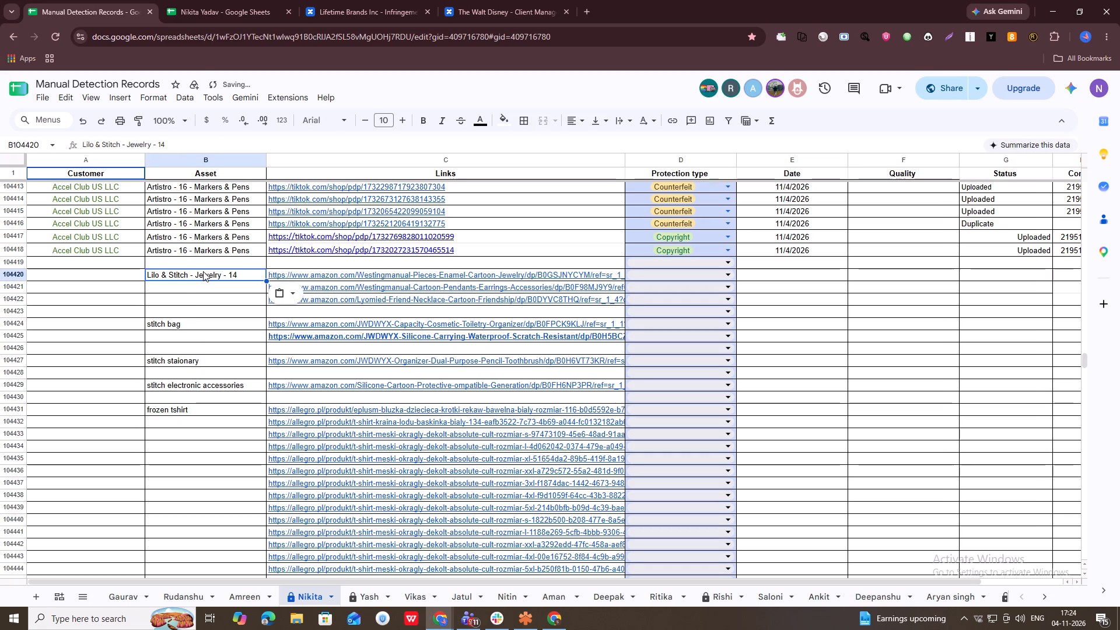
key("shift+Down")
key("shift+Down")
key("ctrl+d")
Set the protection type of the first Lilo & Stitch jewelry row to copyright artwork.
key("Right")
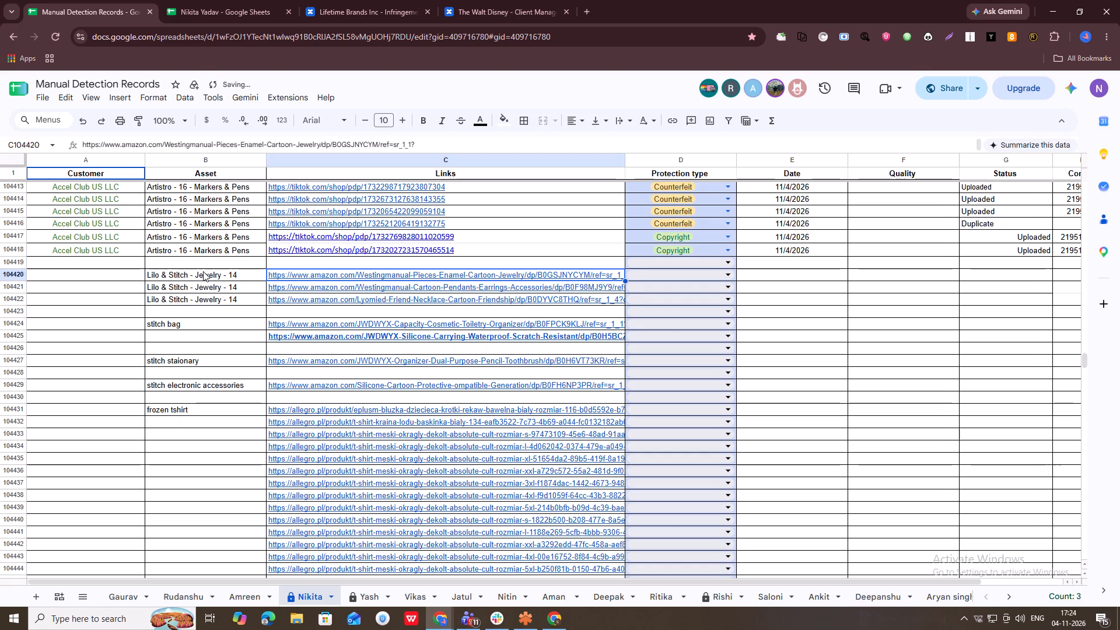
key("Right")
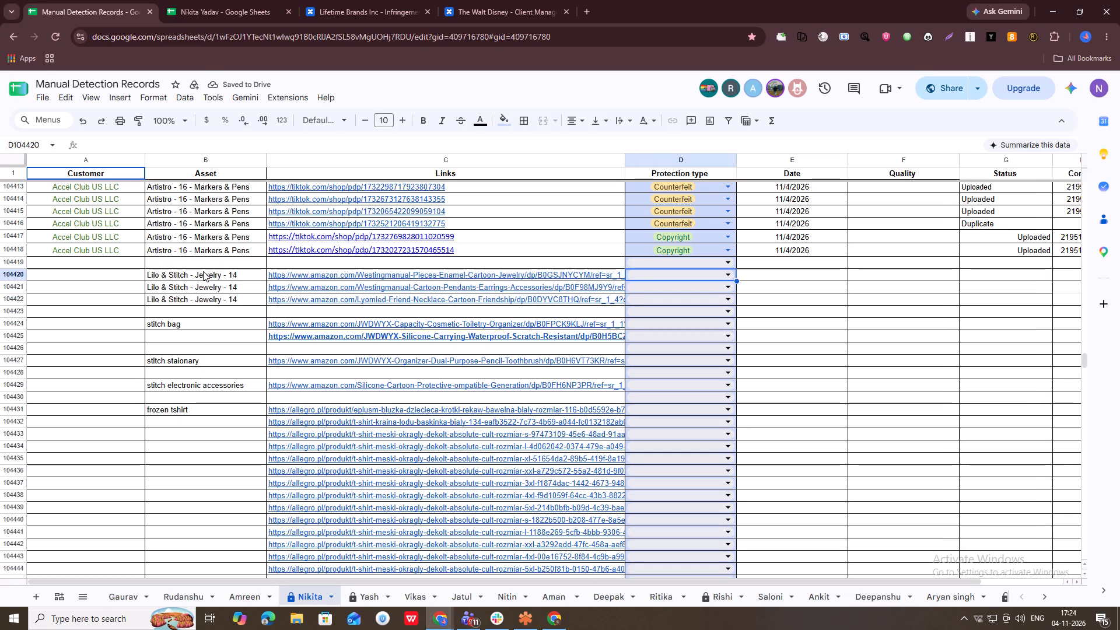
key("ctrl+Up")
key("Down")
key("Down")
type("cop")
key("Down")
key("Down")
key("Return")
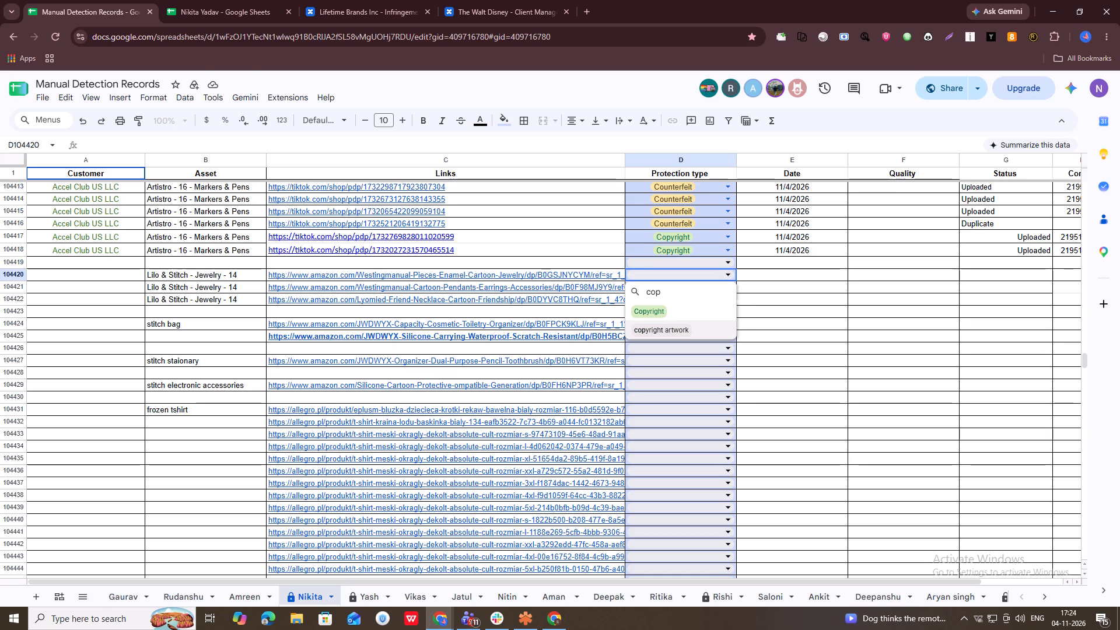
Date the first jewelry row 11/4/2026 and fill its protection type and date down through all three jewelry rows.
key("Up")
key("Right")
key("ctrl+semicolon")
key("shift+Left")
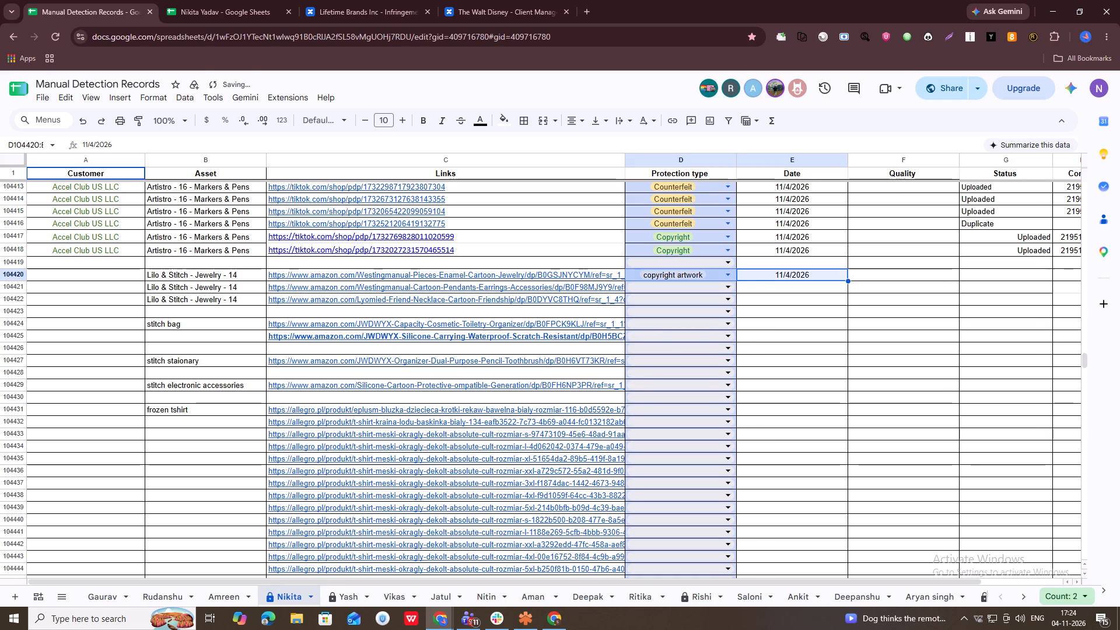
key("shift+Down")
key("shift+Down")
key("ctrl+d")
Copy the two stitch bag Amazon links from the Links column.
key("Down")
key("Down")
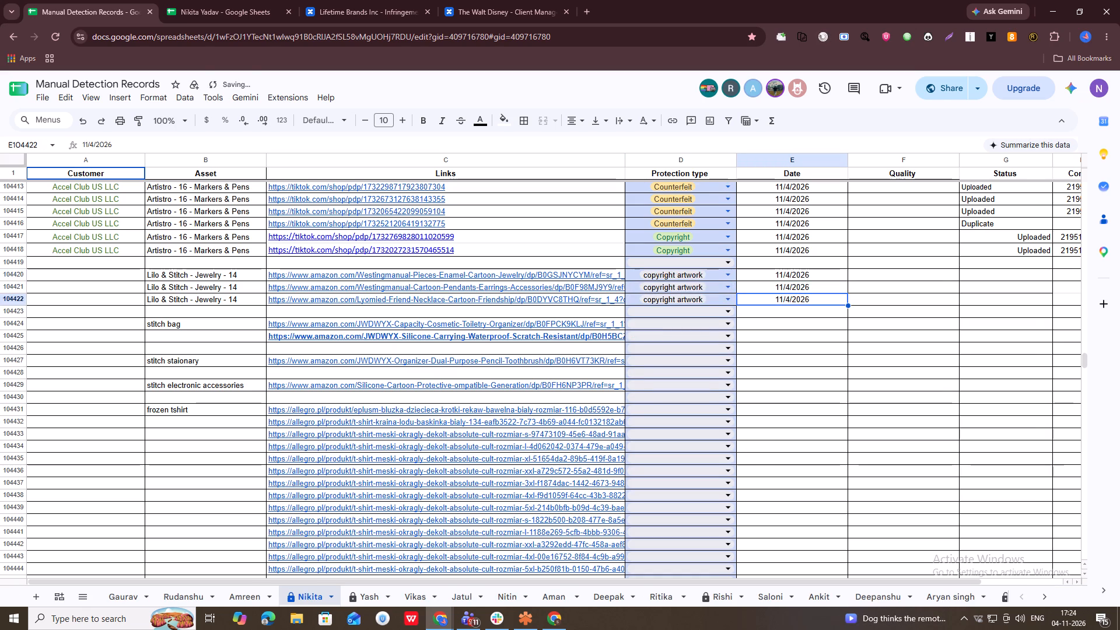
key("Down")
key("Left")
key("Down")
key("Left")
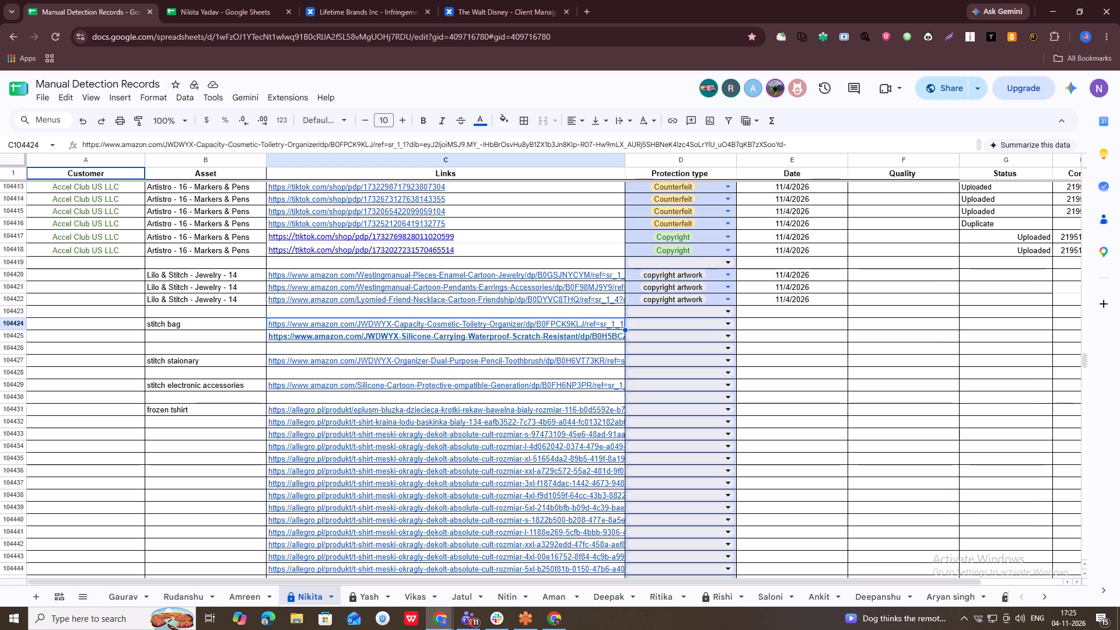
key("shift+Down")
key("ctrl+c")
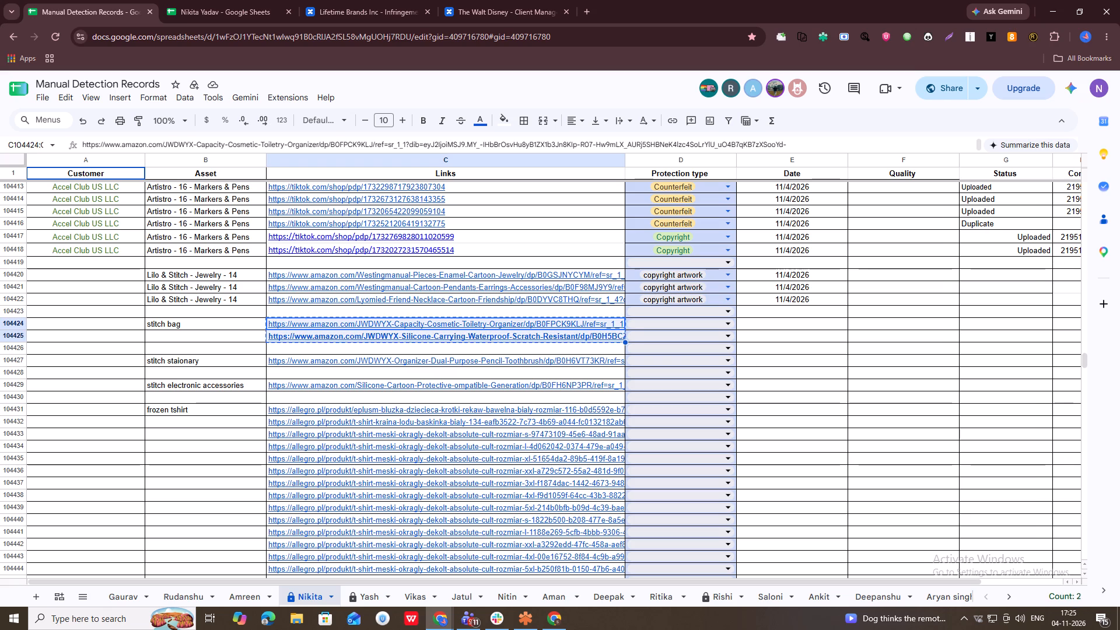
Clear the previous RedPoints incident list and submit the two copied bag links under asset Lilo & Stitch - Bags - 18.
key("alt+Tab")
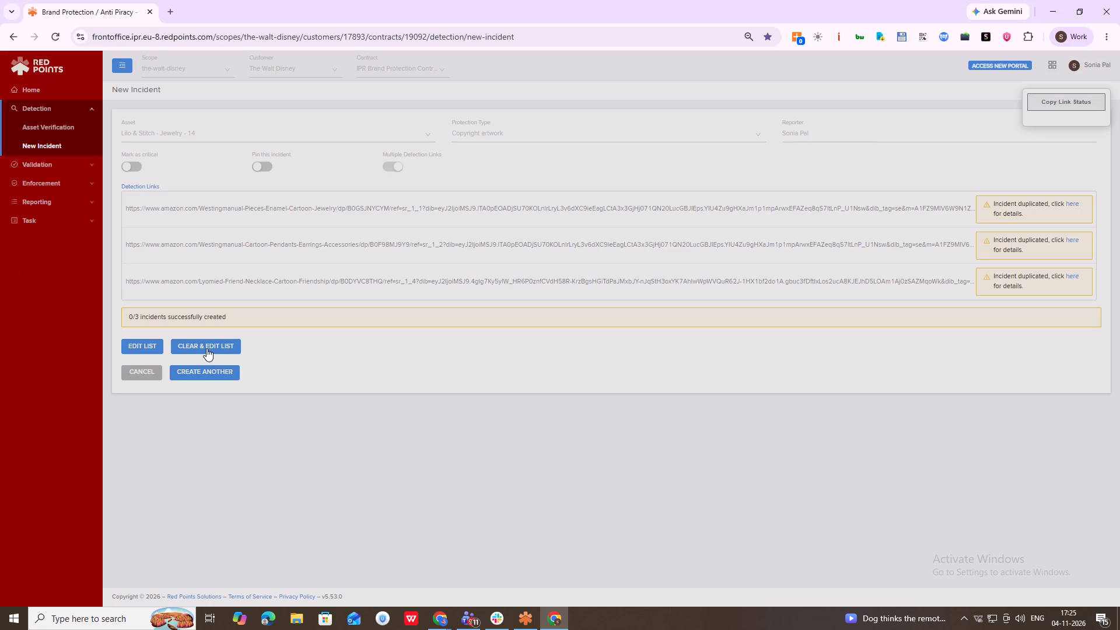
left_click(206, 348)
left_click(199, 129)
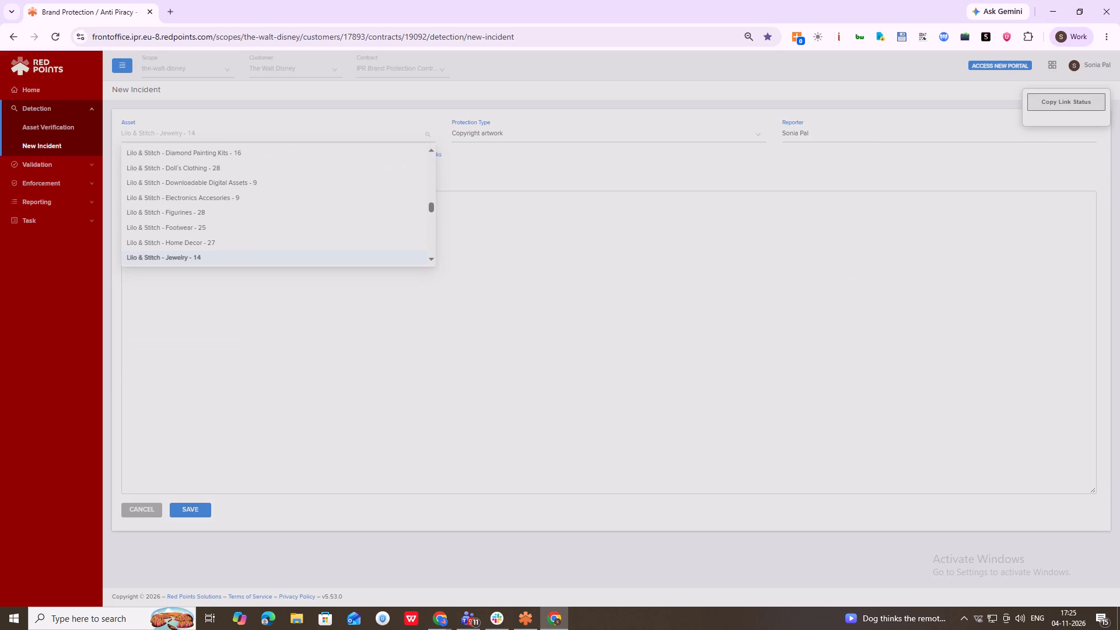
scroll(206, 195, "up", 2)
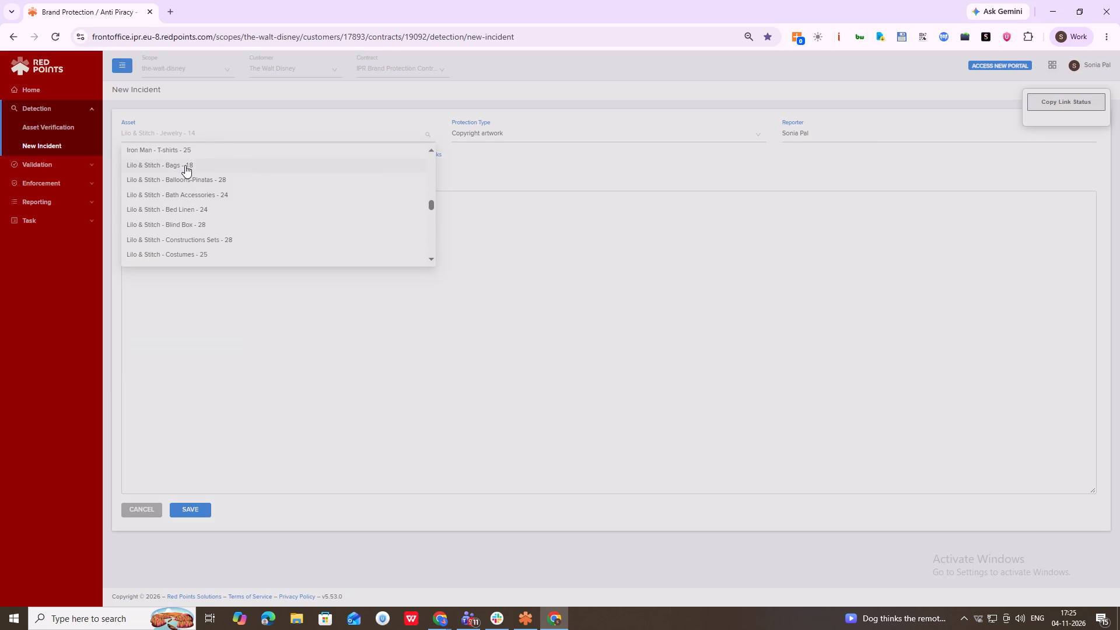
left_click(185, 165)
left_click(383, 289)
key("alt+Tab")
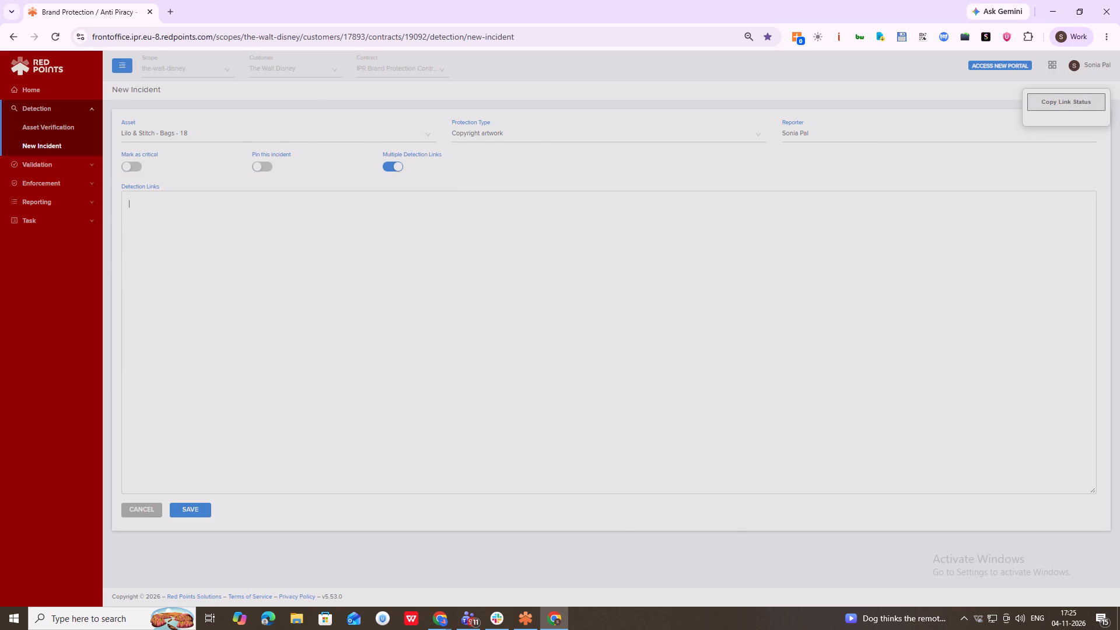
key("alt+Tab")
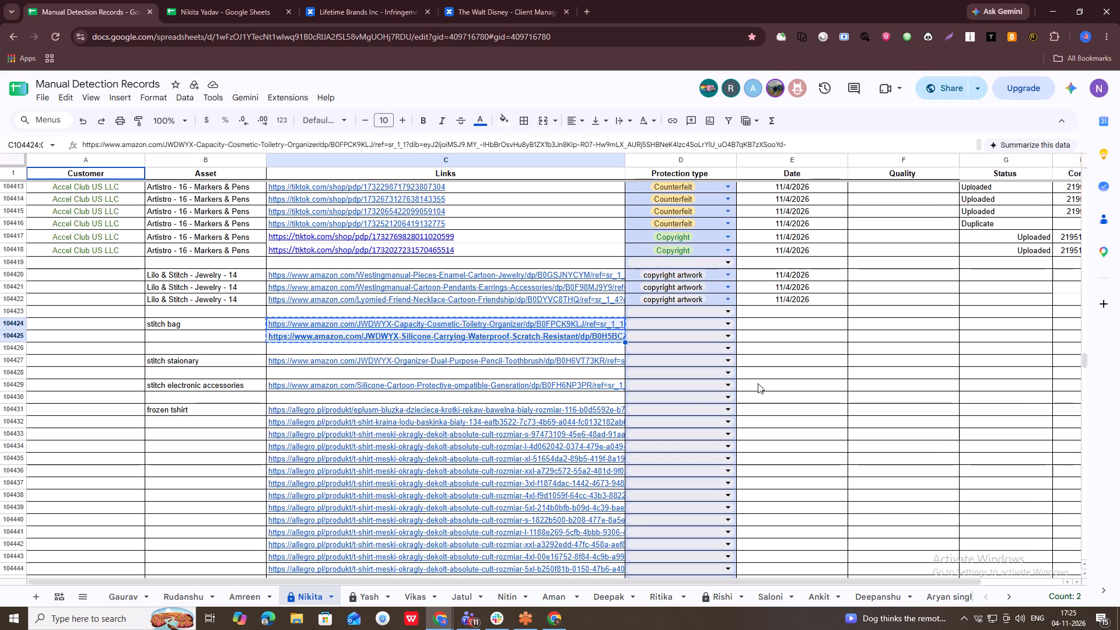
key("ctrl+v")
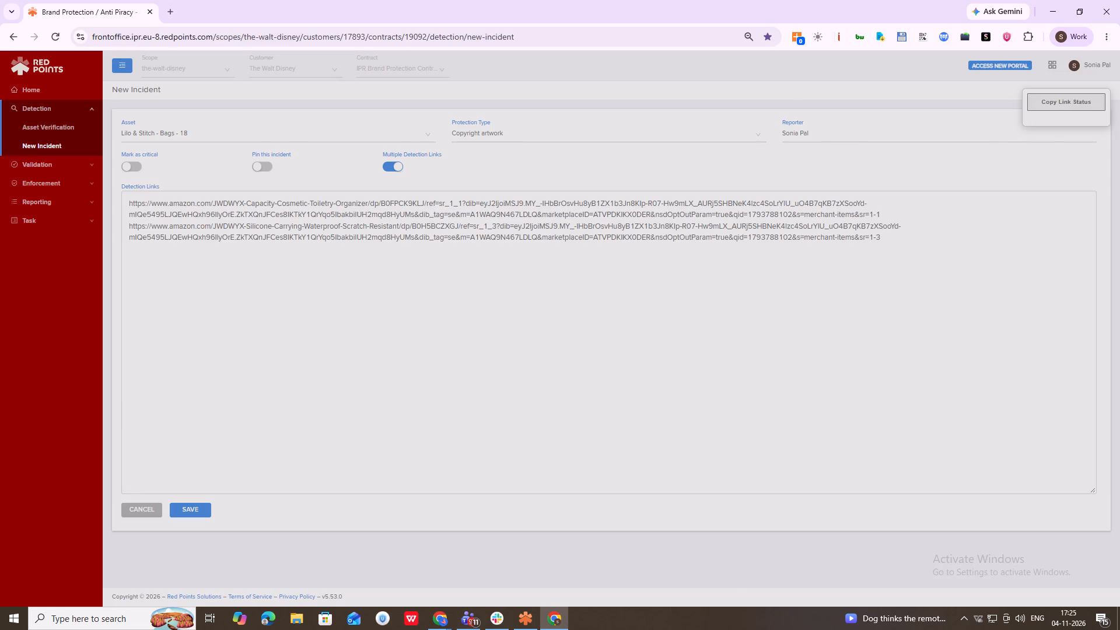
key("alt+Tab")
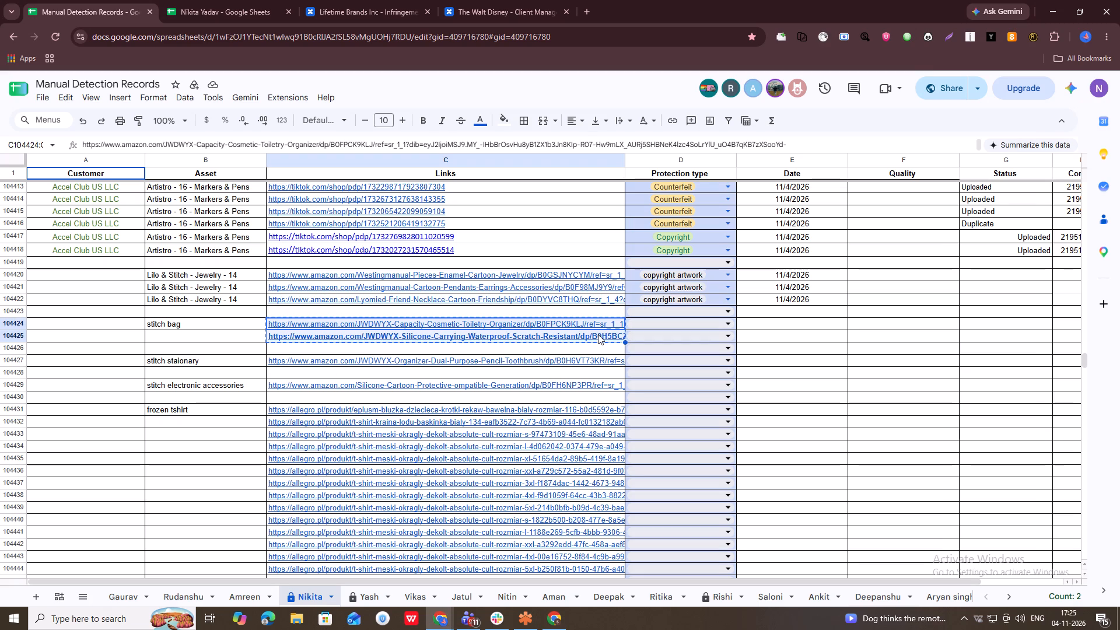
key("alt+Tab")
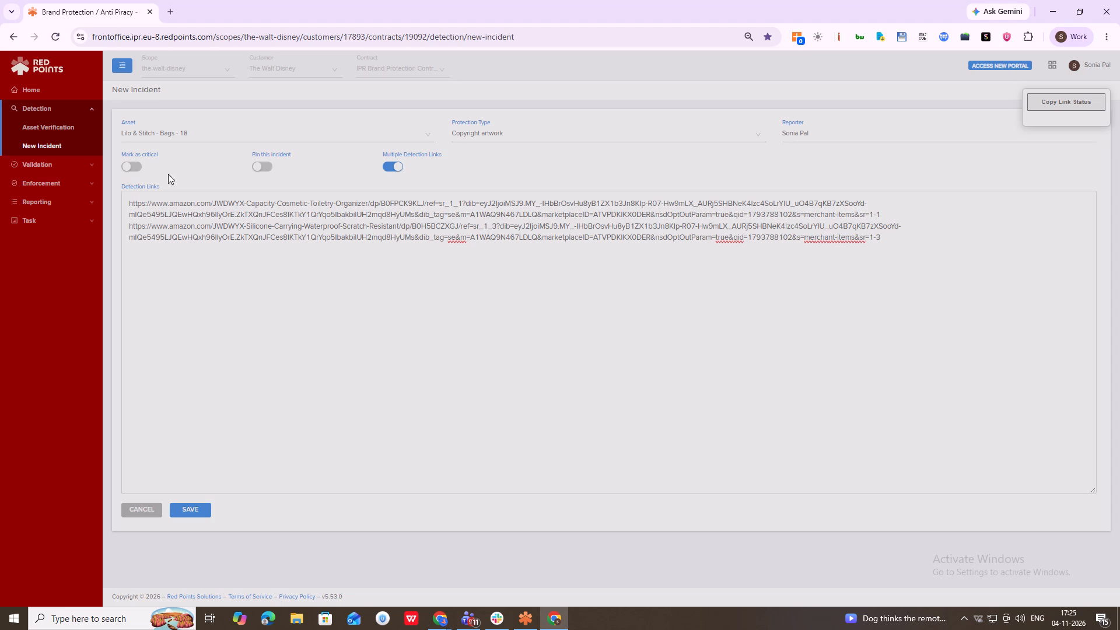
left_click(202, 510)
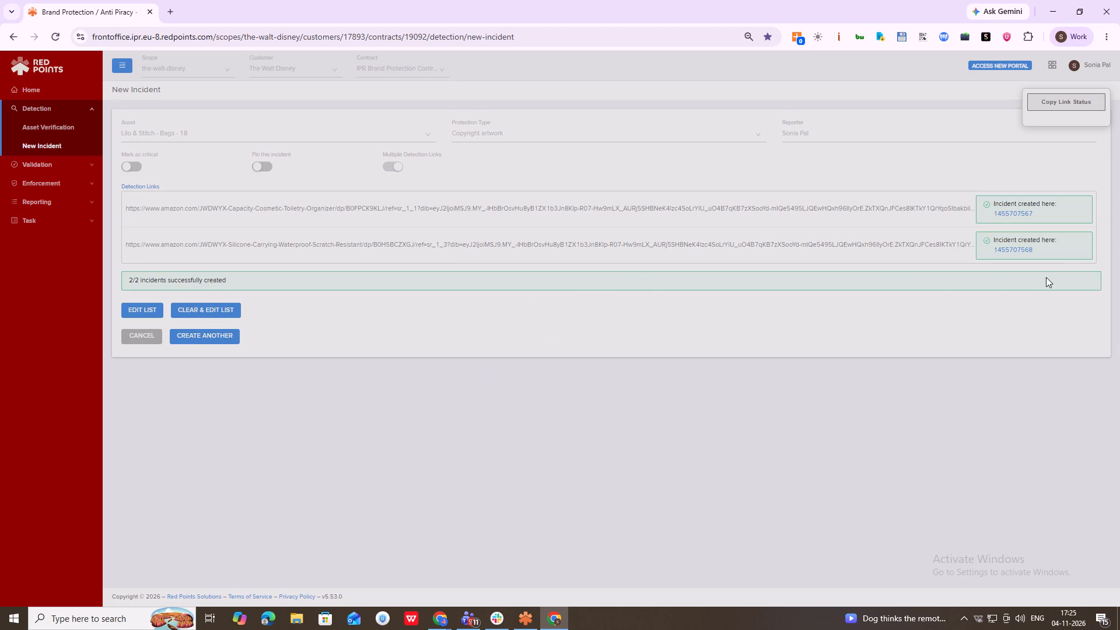
Copy the link status of the bag incidents and paste it from the Quality column beside the stitch bag rows.
left_click(1053, 99)
key("alt+Tab")
left_click(868, 310)
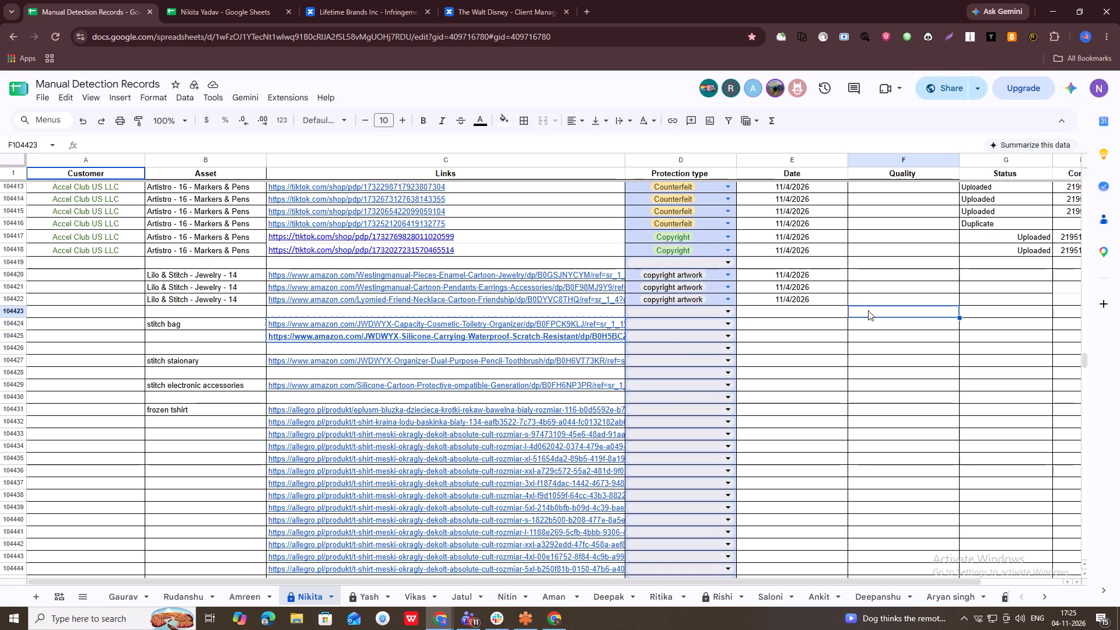
key("ctrl+v")
Delete the pasted header row and the duplicate links in the Quality column, keeping the bag statuses and incident numbers.
key("Left")
key("Right")
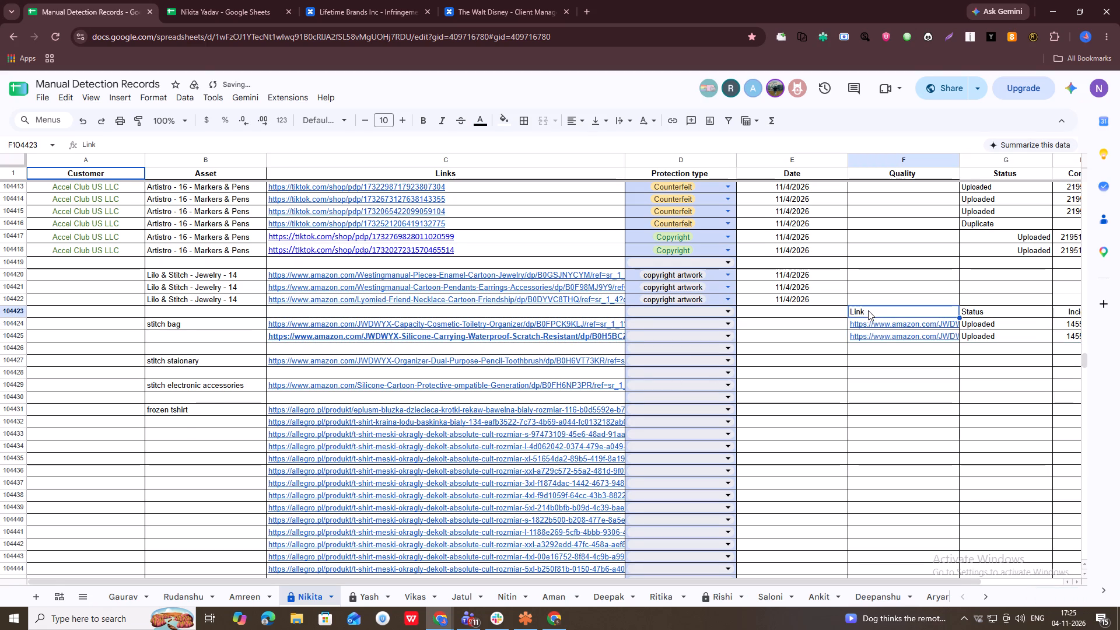
key("shift+Right")
key("shift+Right")
key("Delete")
key("Down")
key("ctrl+shift+Down")
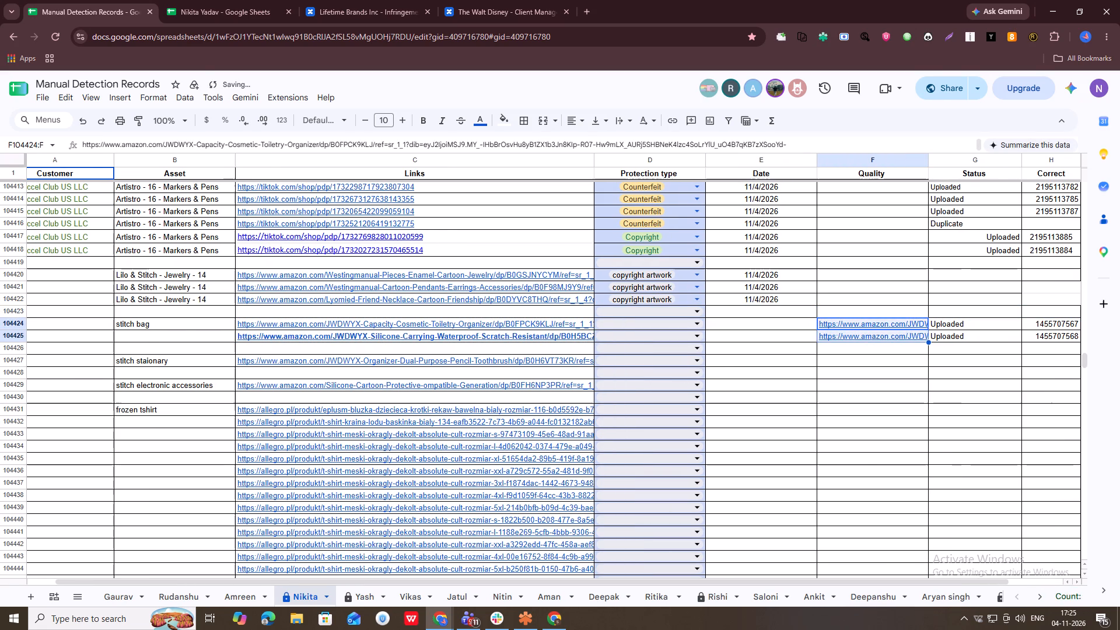
key("Delete")
Copy the copyright artwork protection type and 11/4/2026 date from the last jewelry row into both stitch bag rows.
key("Left")
key("Left")
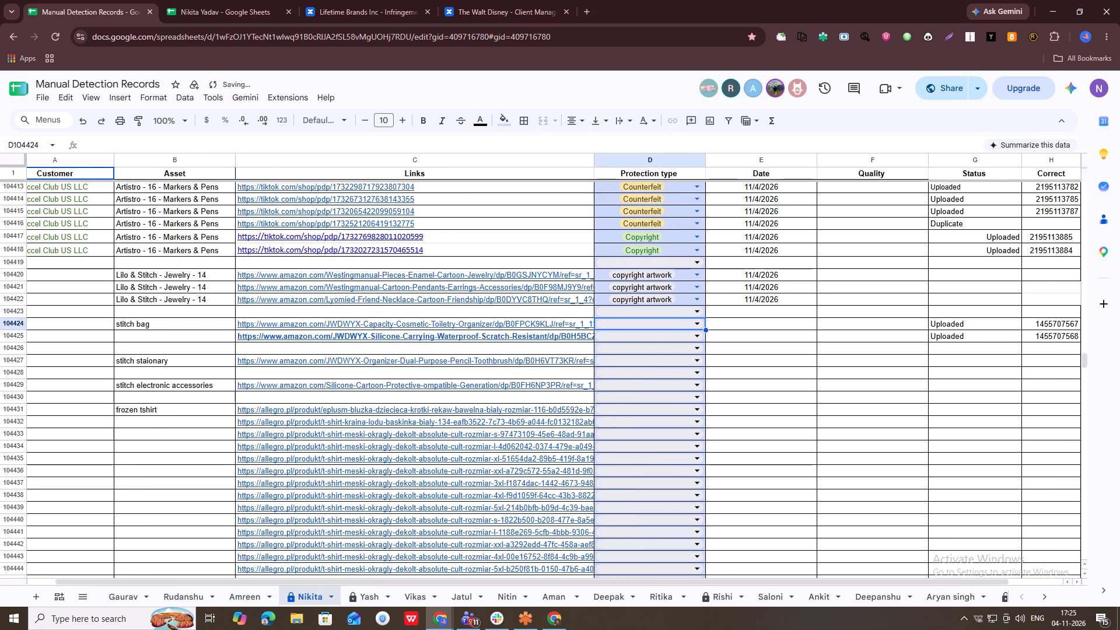
key("ctrl+Up")
key("shift+Right")
key("ctrl+c")
key("Down")
key("Down")
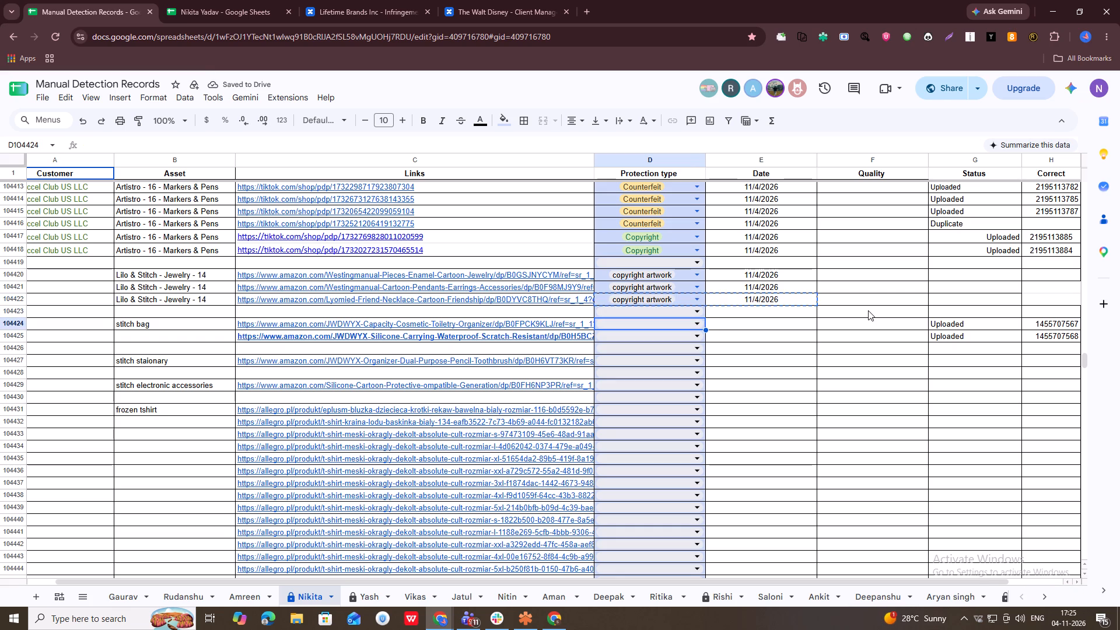
key("ctrl+v")
key("ctrl+space")
key("ctrl+d")
key("Down")
key("Left")
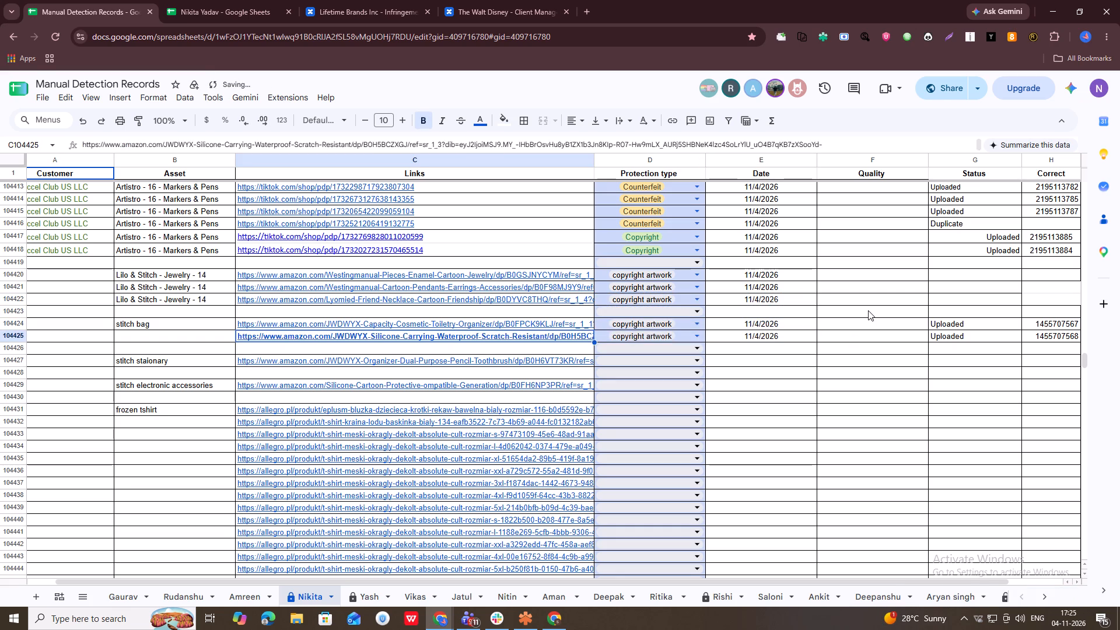
Copy the asset name Lilo & Stitch - Bags - 18 from RedPoints into the Asset cells of both stitch bag rows.
key("alt+Tab")
left_click(156, 137, "alt")
key("alt+Tab")
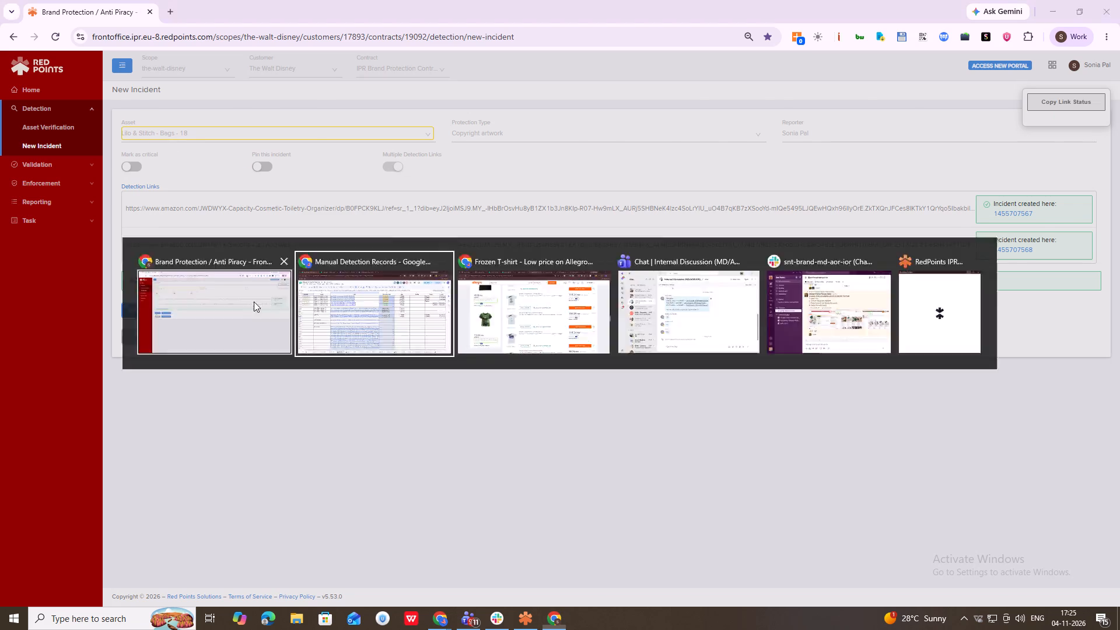
left_click(164, 326)
key("ctrl+v")
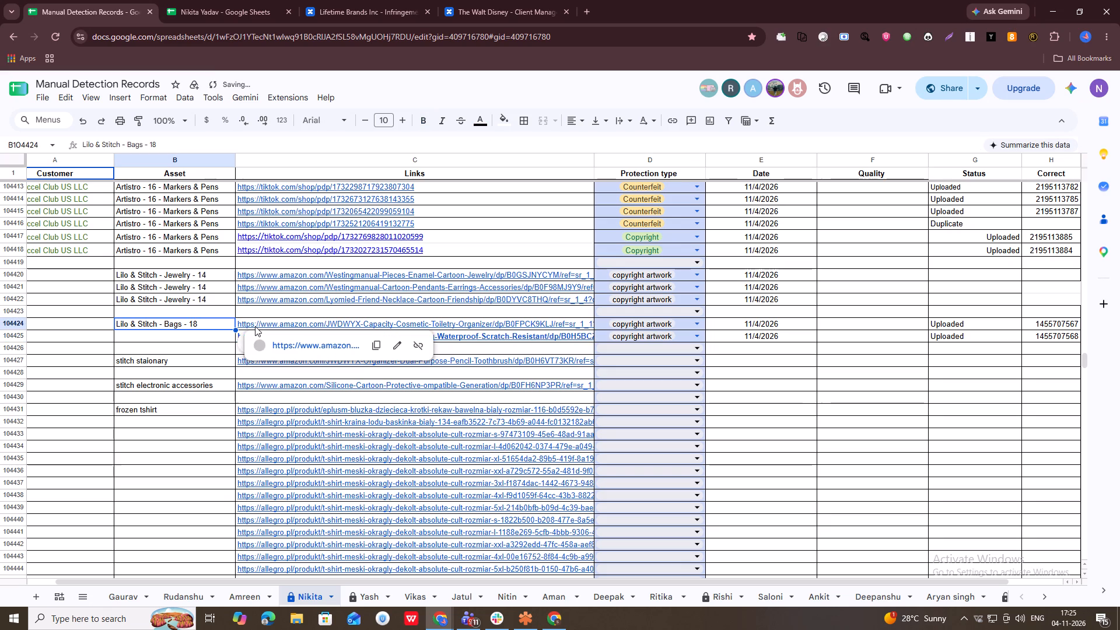
key("shift+Down")
key("ctrl+d")
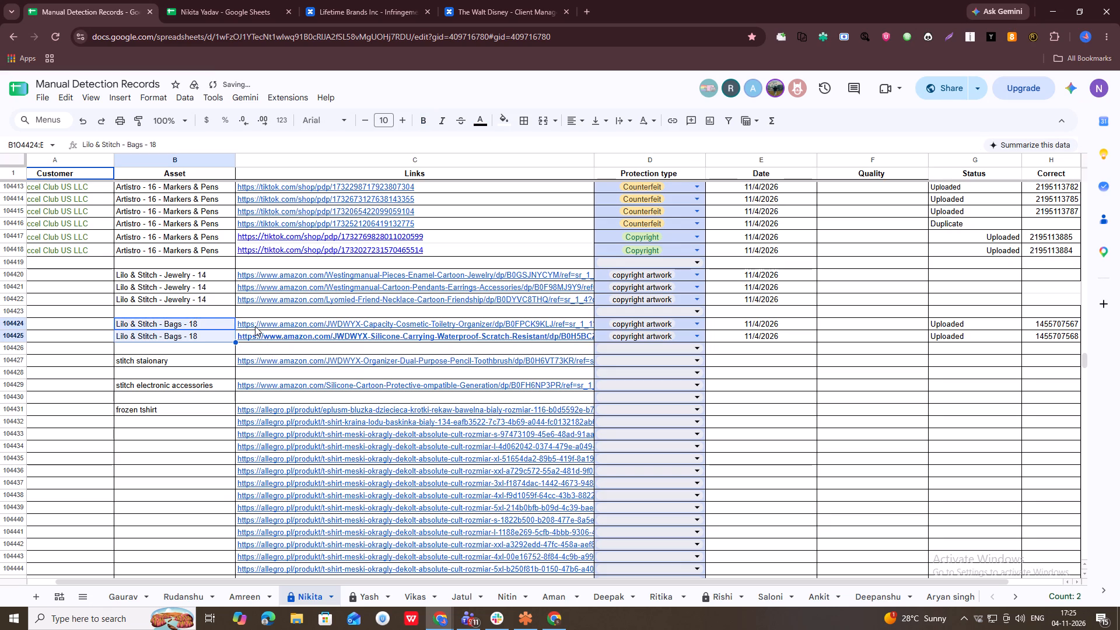
Copy the stitch stationery Amazon link from the Links column.
key("Down")
key("Down")
key("Down")
key("Right")
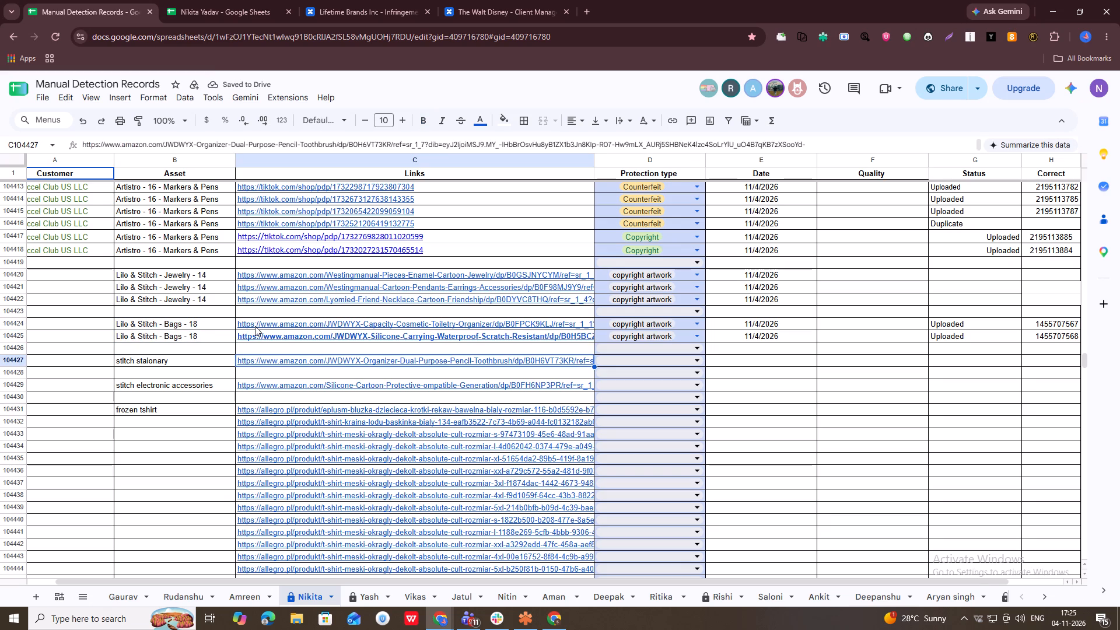
key("ctrl+c")
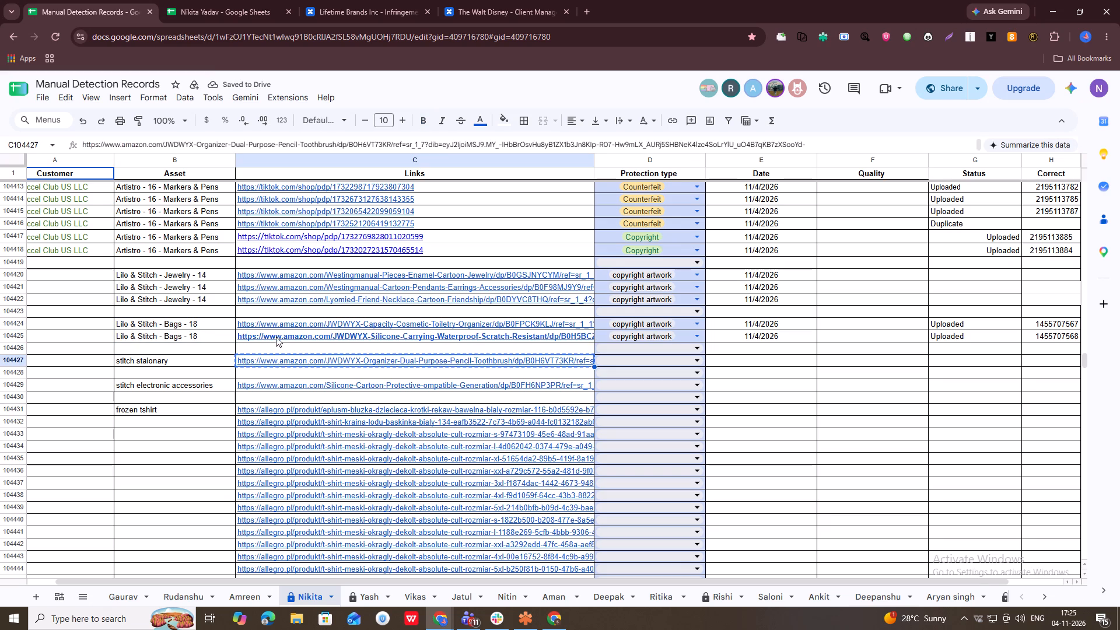
Clear the previous RedPoints incident list and submit the copied stationery link under asset Lilo & Stitch - Stationery - 16.
key("alt+Tab")
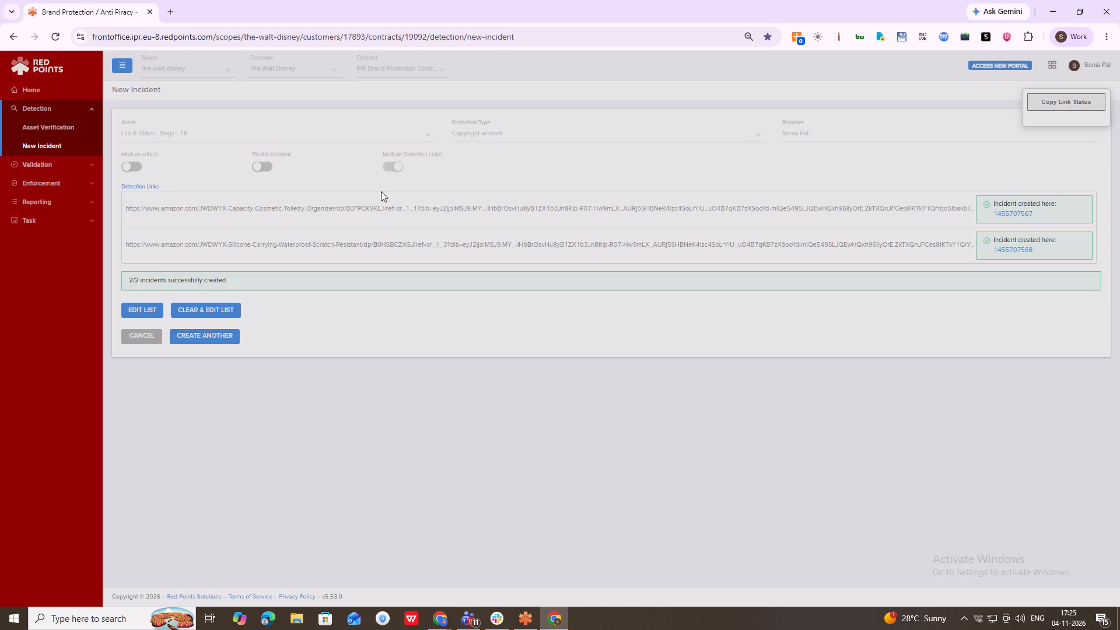
left_click(226, 309)
left_click(215, 135)
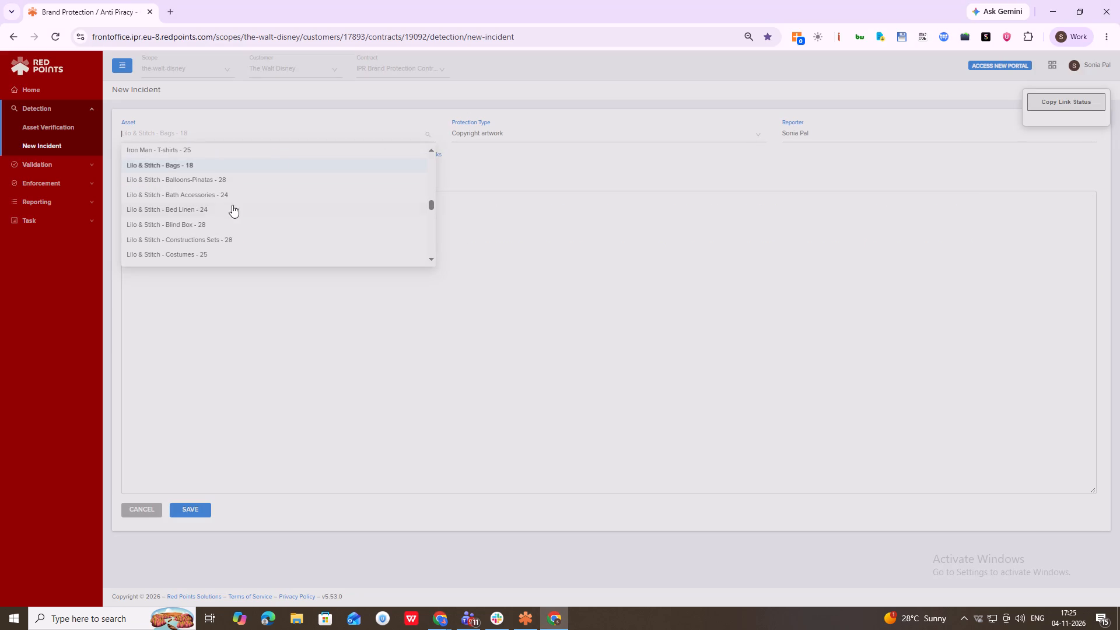
scroll(235, 230, "down", 2)
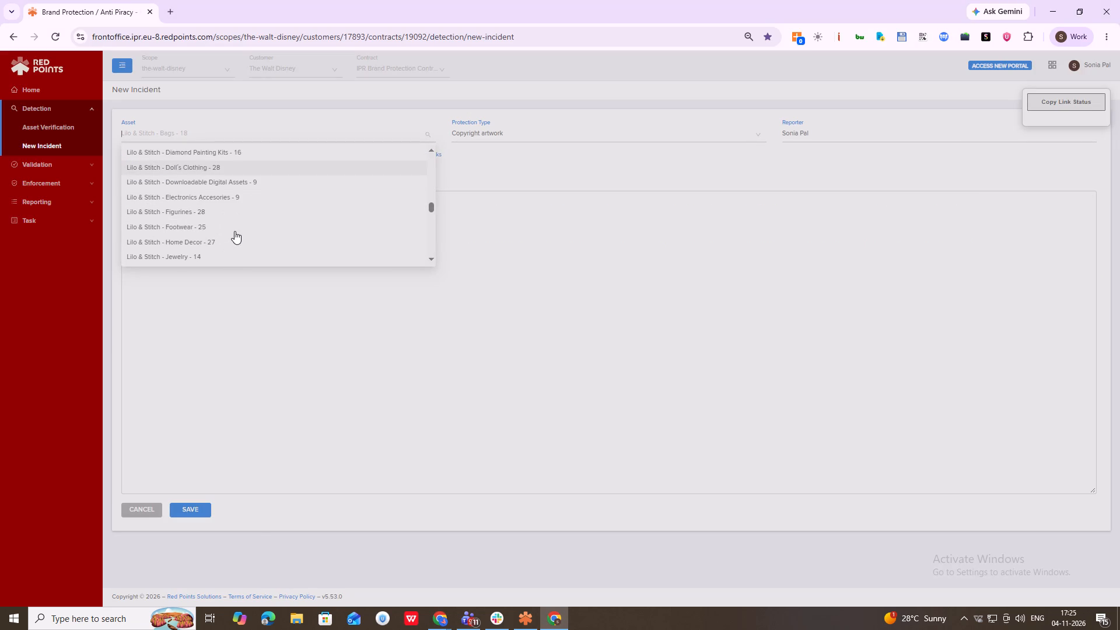
scroll(230, 232, "down", 2)
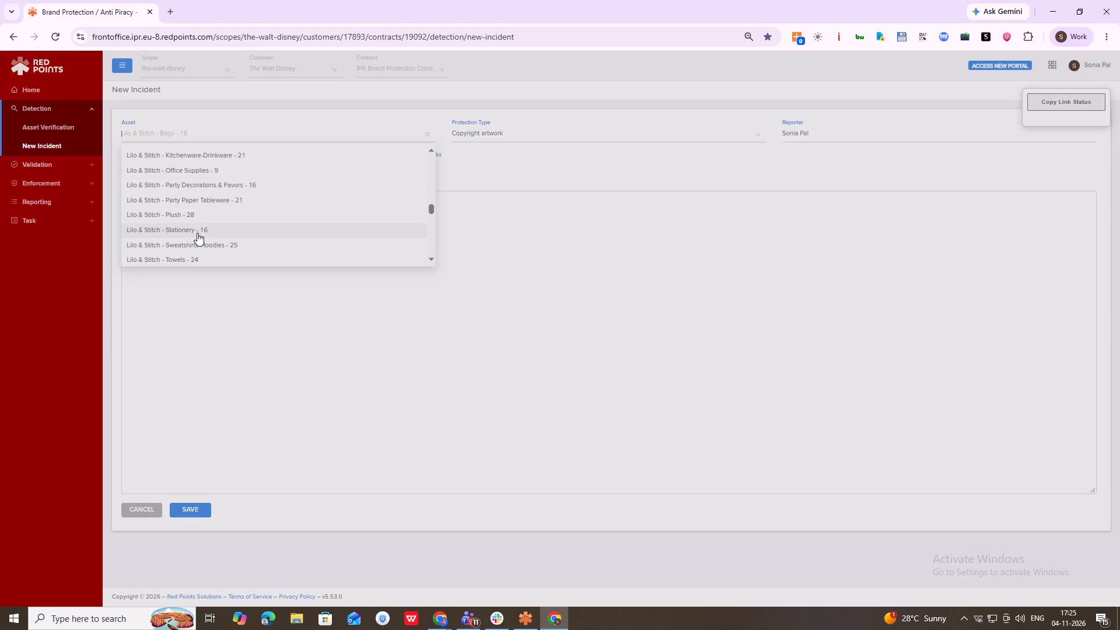
left_click(197, 233)
left_click(377, 277)
key("ctrl+v")
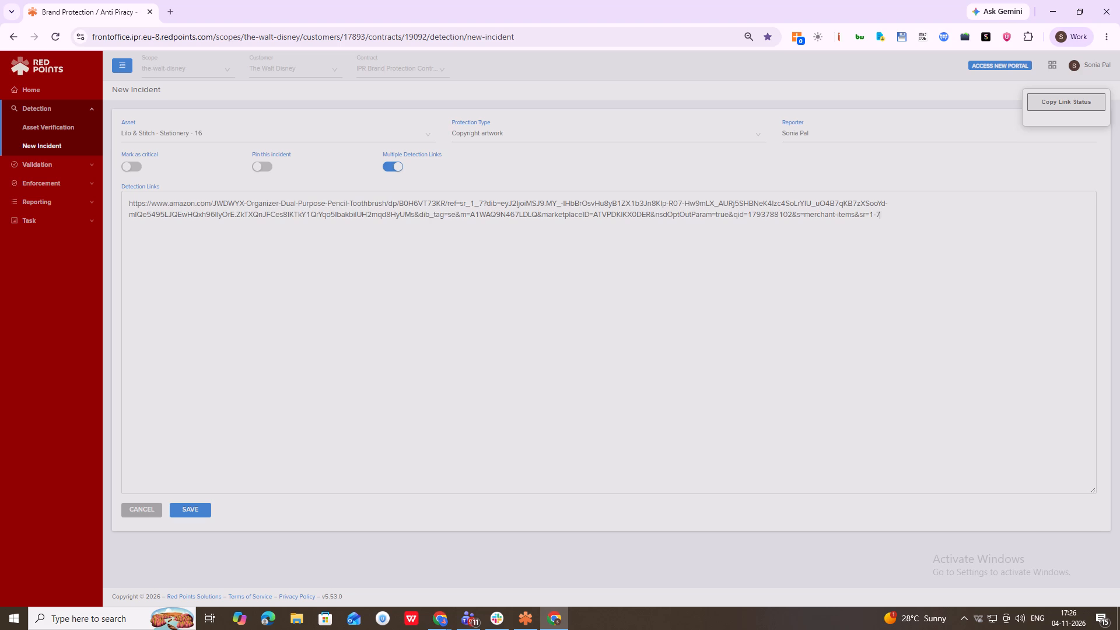
key("alt+Tab")
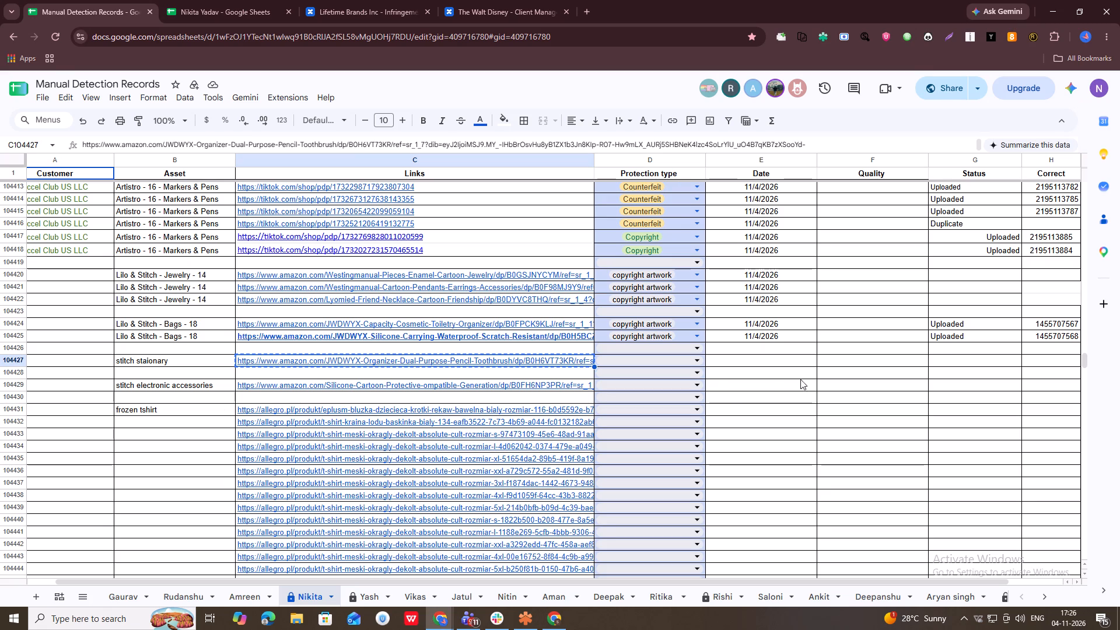
key("alt+Tab")
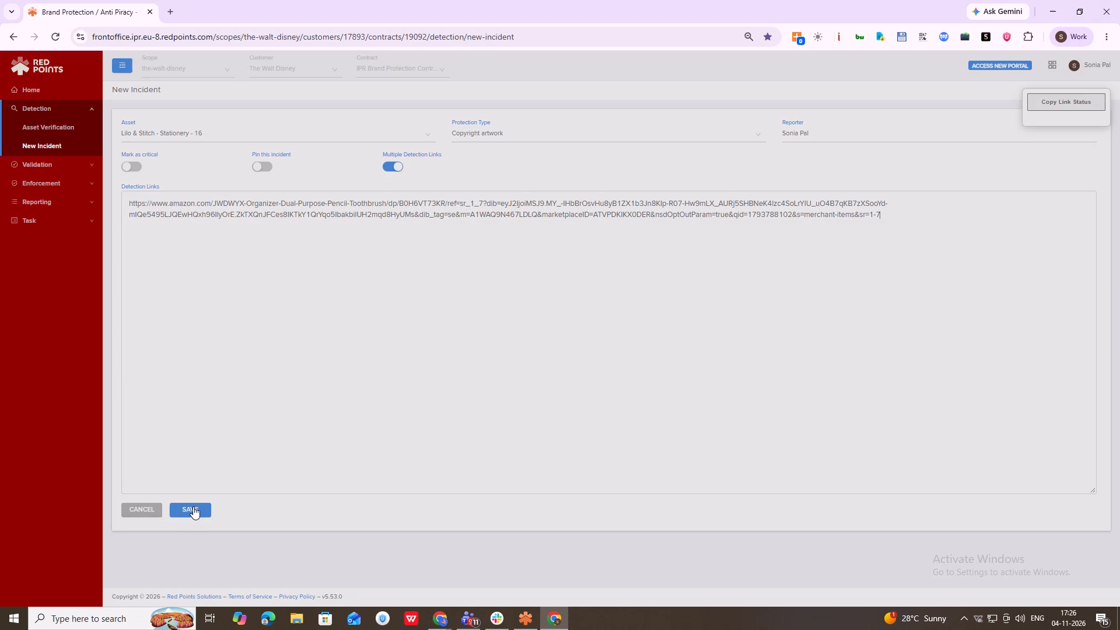
left_click(193, 506)
Replace the stitch stationery label in the Asset column with the RedPoints asset name Lilo & Stitch - Stationery - 16.
left_click(186, 136, "alt")
key("alt+Tab")
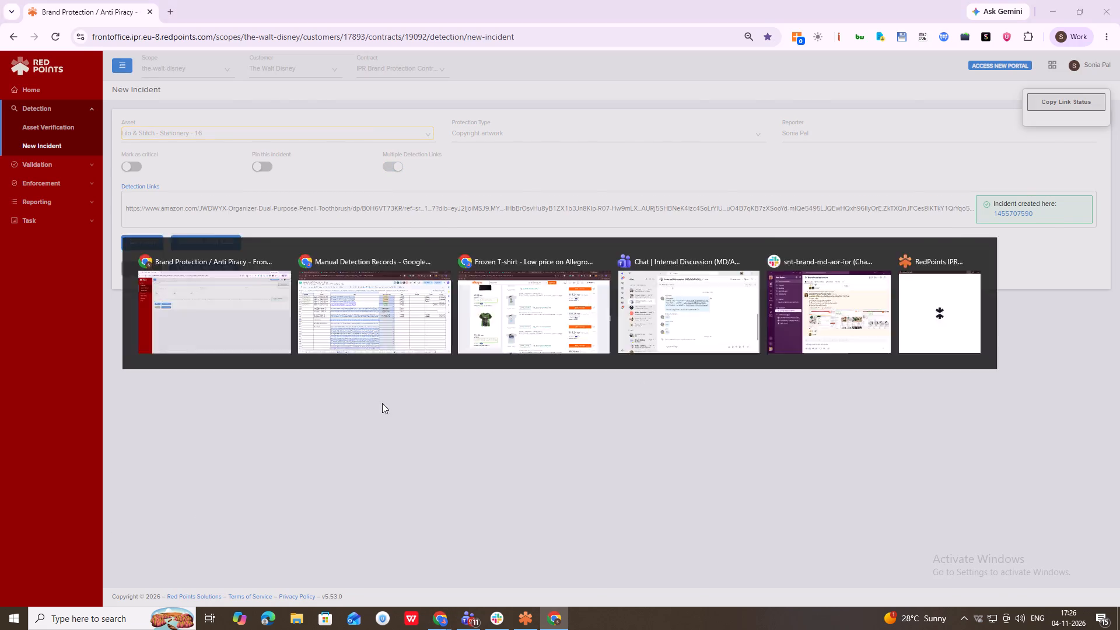
left_click(223, 360)
key("ctrl+v")
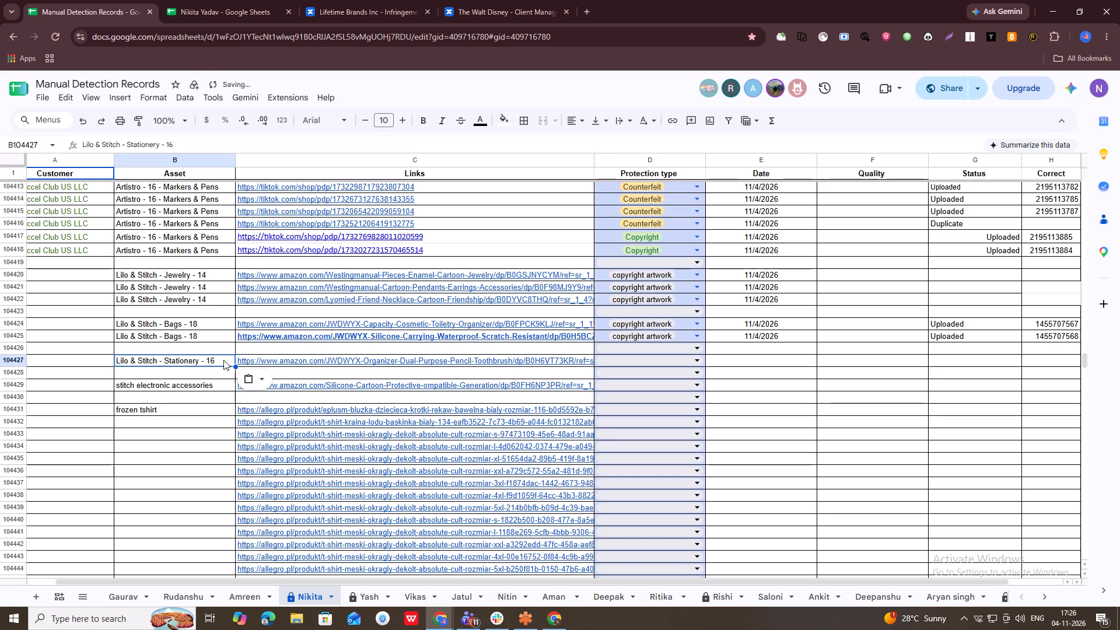
Copy the copyright artwork protection type and 11/4/2026 date from the last bag row into the stationery row.
key("Right")
key("Right")
key("ctrl+Up")
key("shift+Right")
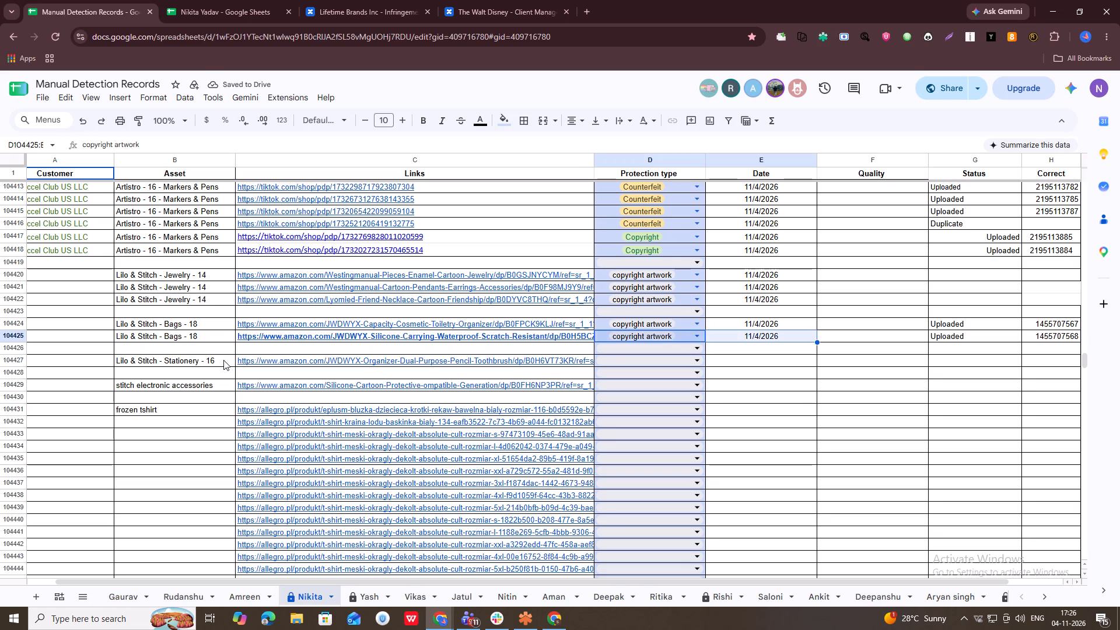
key("ctrl+c")
key("Down")
key("Down")
key("Down")
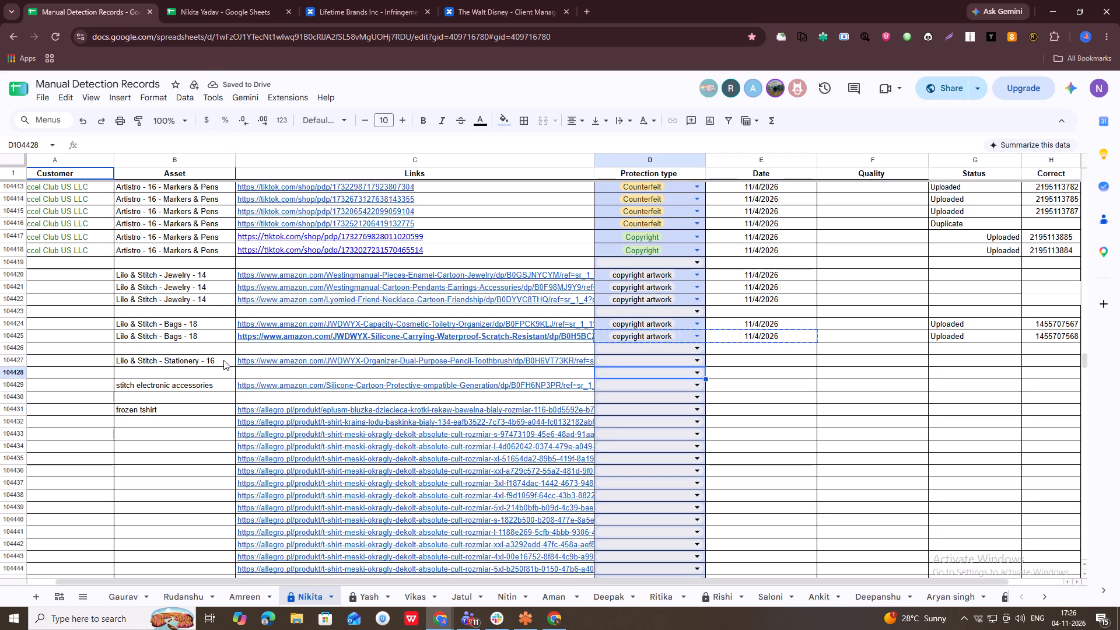
key("Up")
key("ctrl+v")
key("alt+Tab")
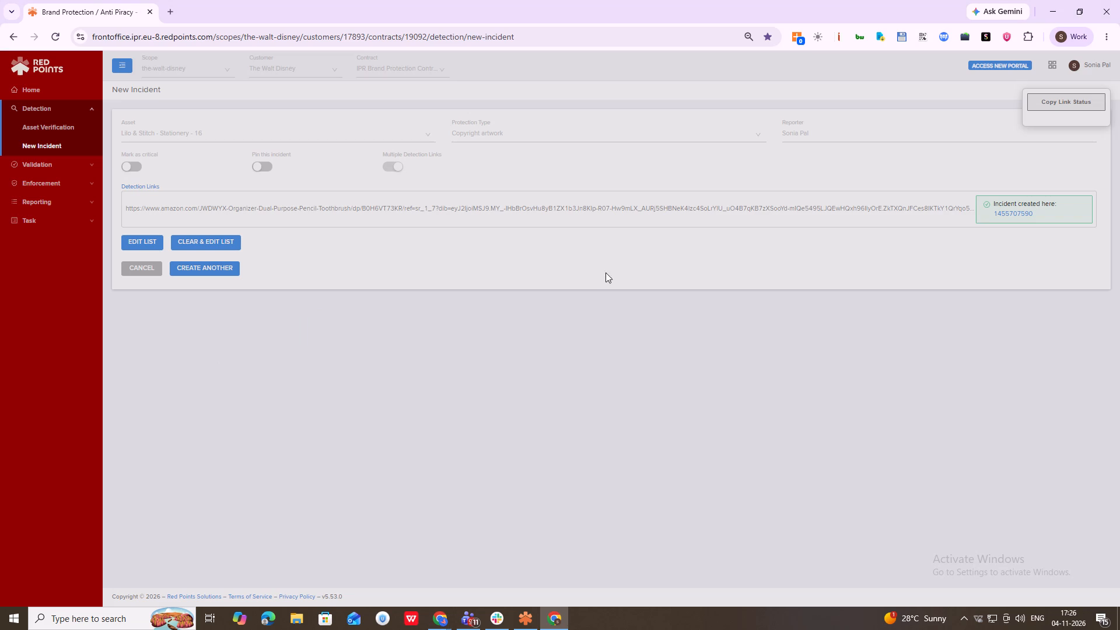
left_click(1021, 209, "alt")
left_click(1020, 211, "alt")
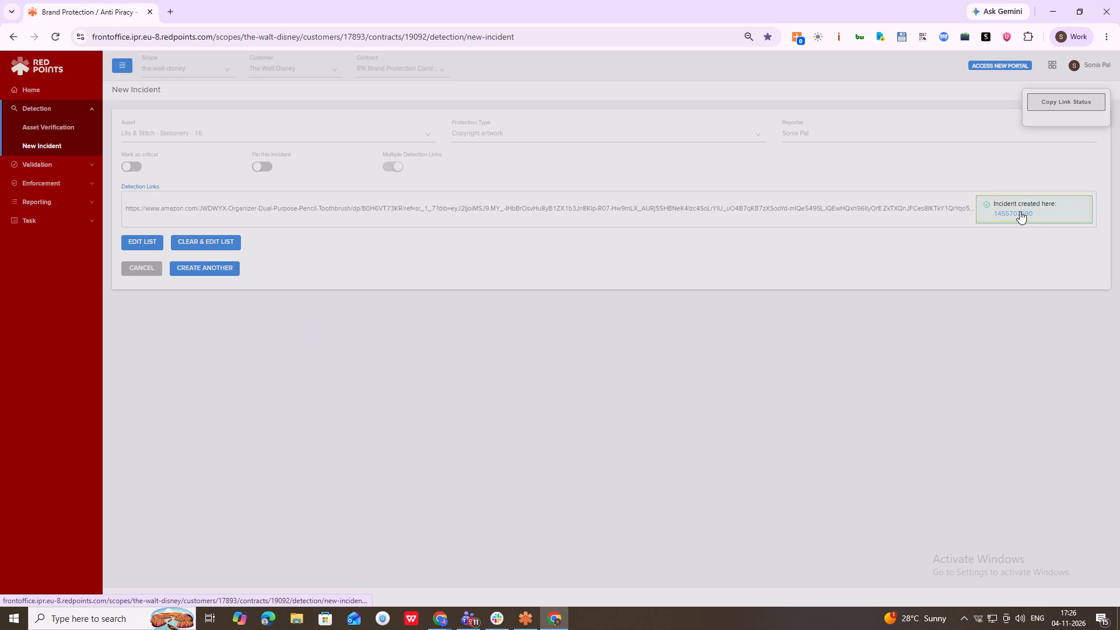
key("alt+Tab")
left_click(1033, 366)
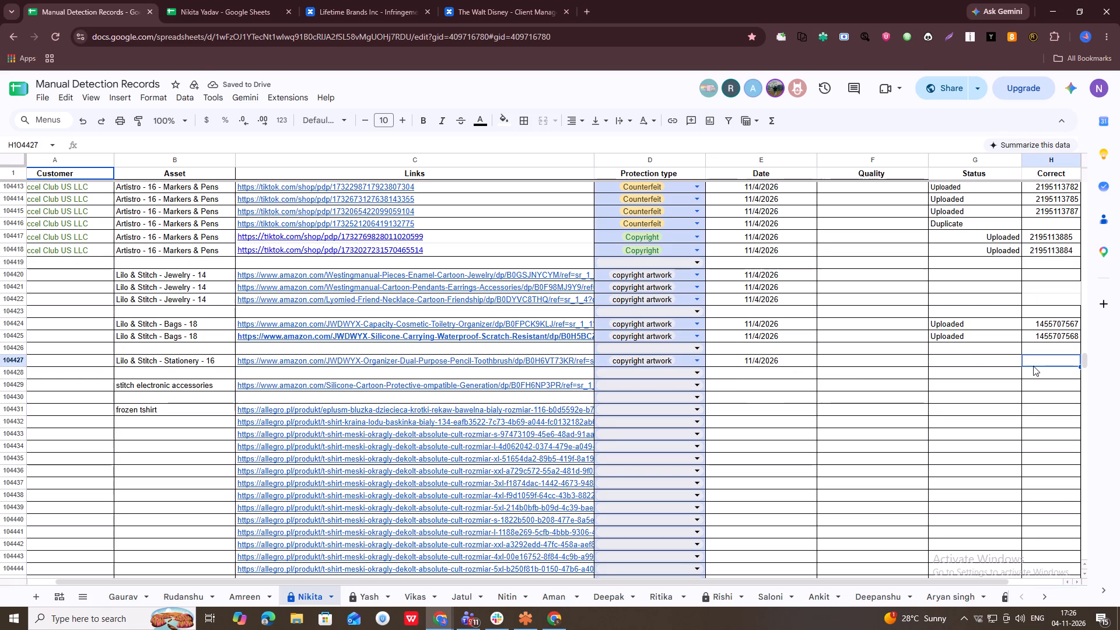
key("ctrl+v")
Copy the Uploaded status from the last bag row into the stationery row's Status cell.
key("Left")
key("ctrl+Up")
key("ctrl+c")
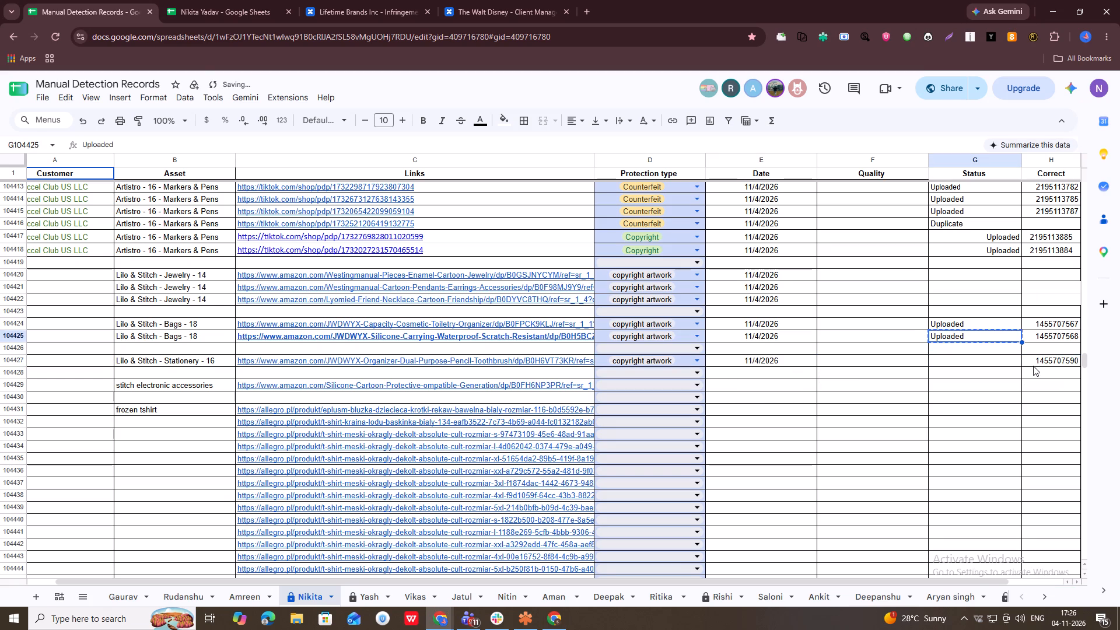
key("Down")
key("Down")
key("ctrl+v")
key("Down")
key("Left")
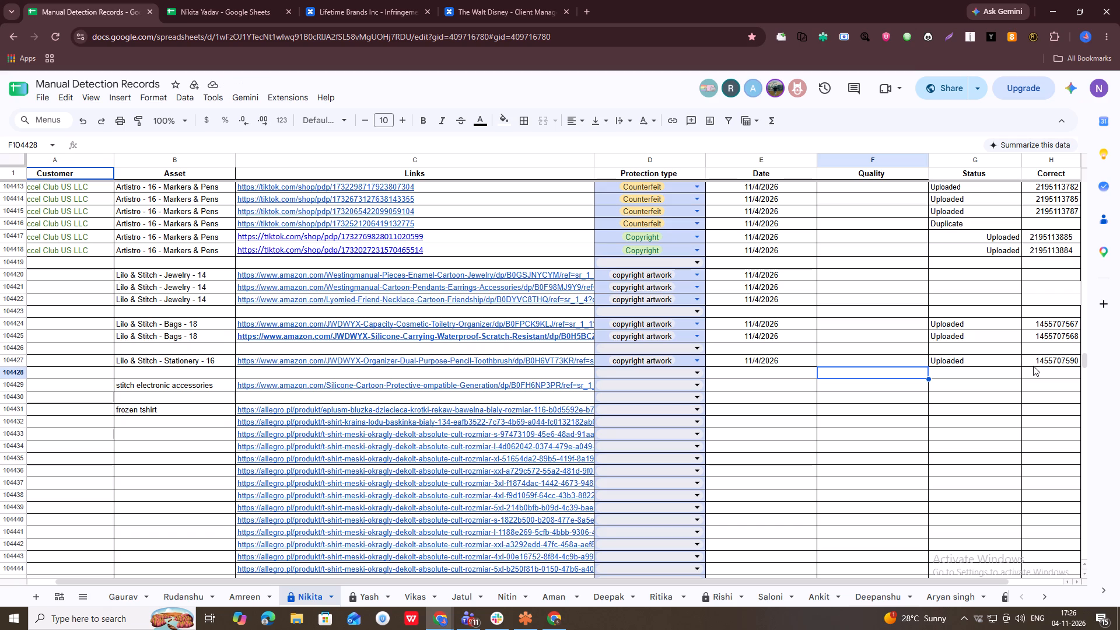
Submit the stitch electronic accessories Amazon link as a new RedPoints incident under asset Lilo & Stitch - Electronics Accesories - 9.
left_click(401, 384)
key("ctrl+c")
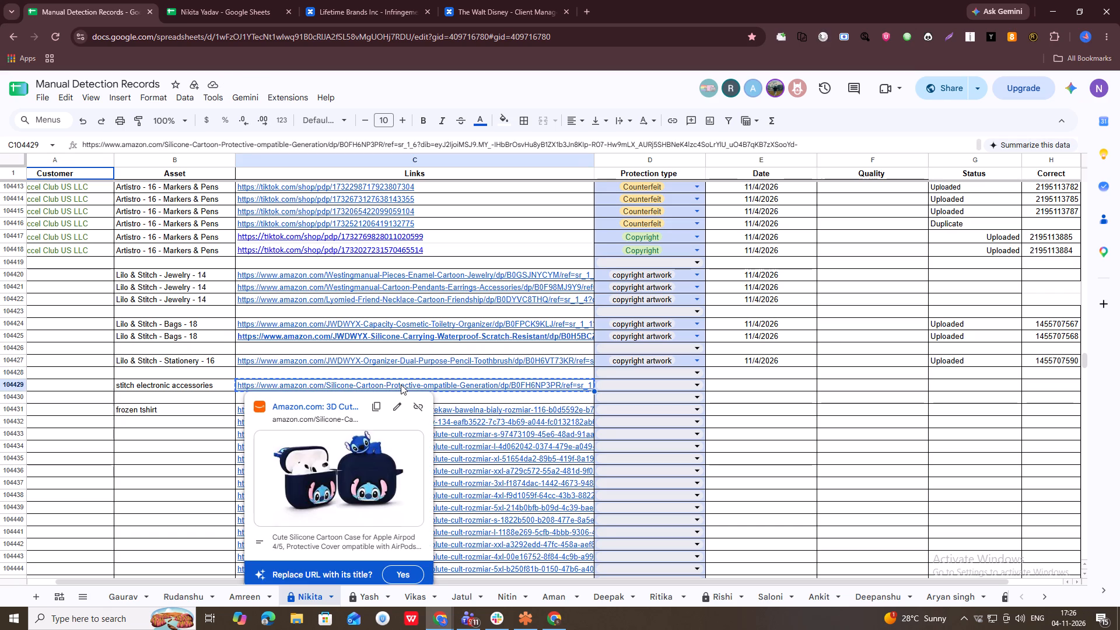
key("alt+Tab")
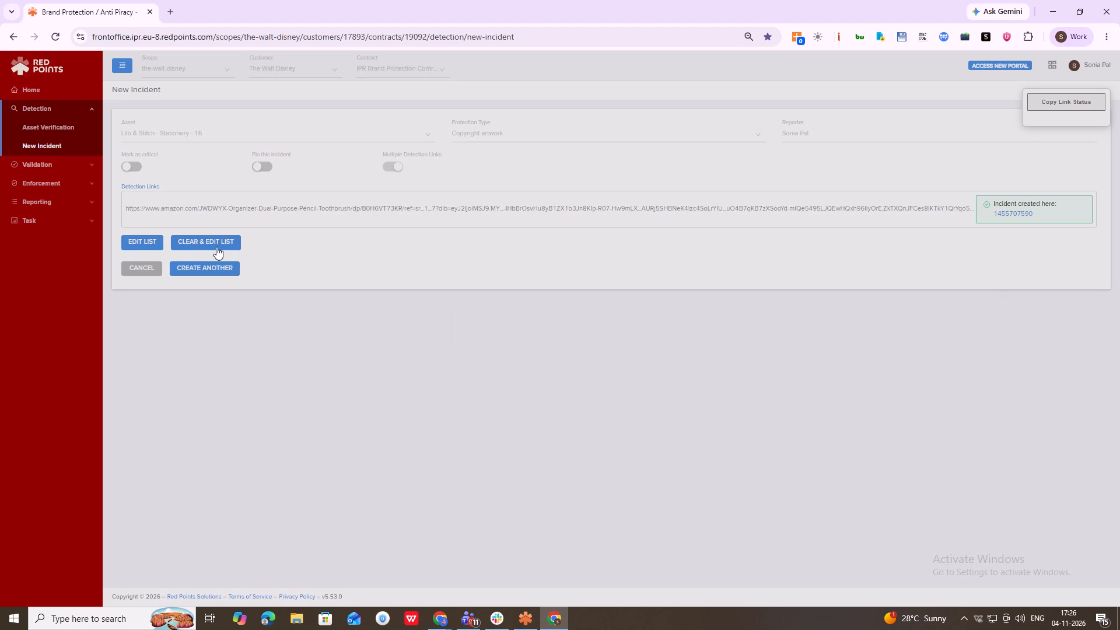
left_click(216, 241)
left_click(224, 131)
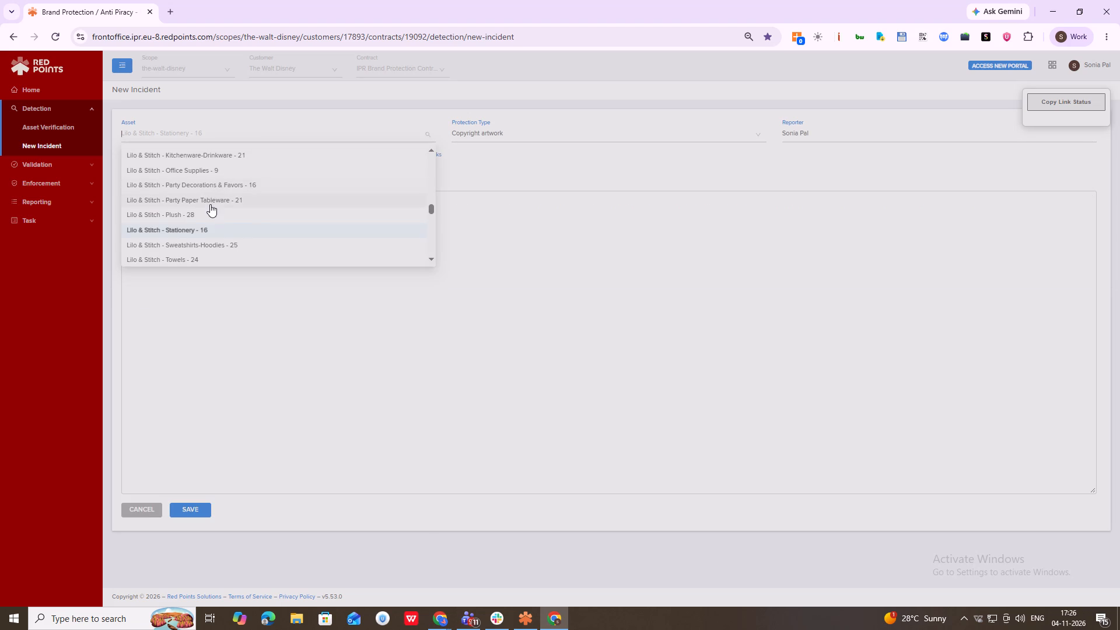
scroll(240, 230, "up", 1)
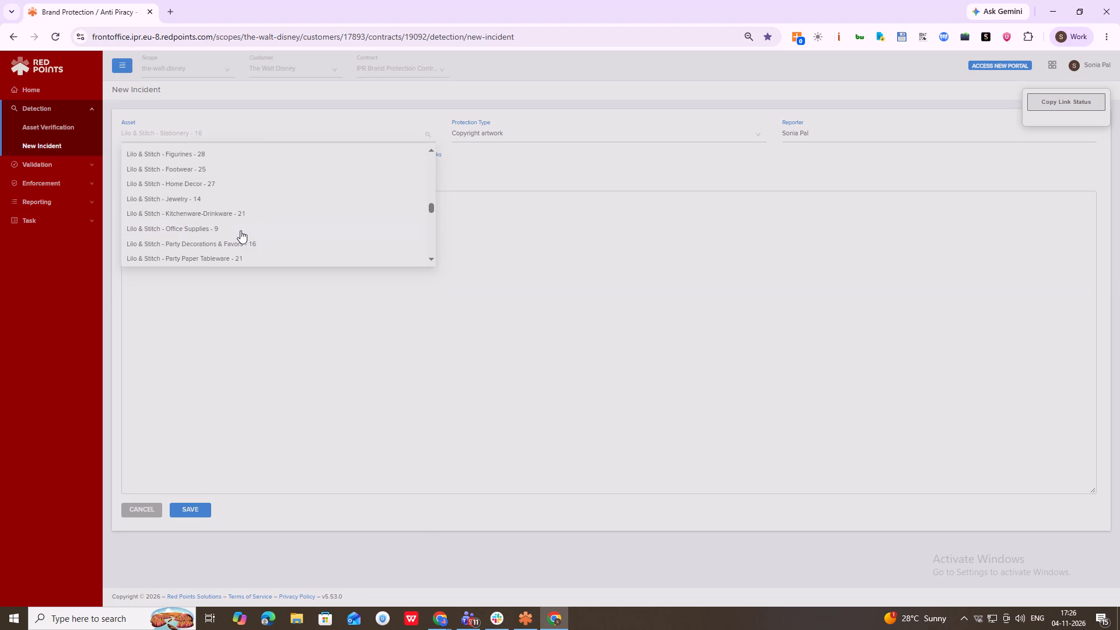
scroll(240, 230, "up", 1)
left_click(232, 197)
left_click(261, 348)
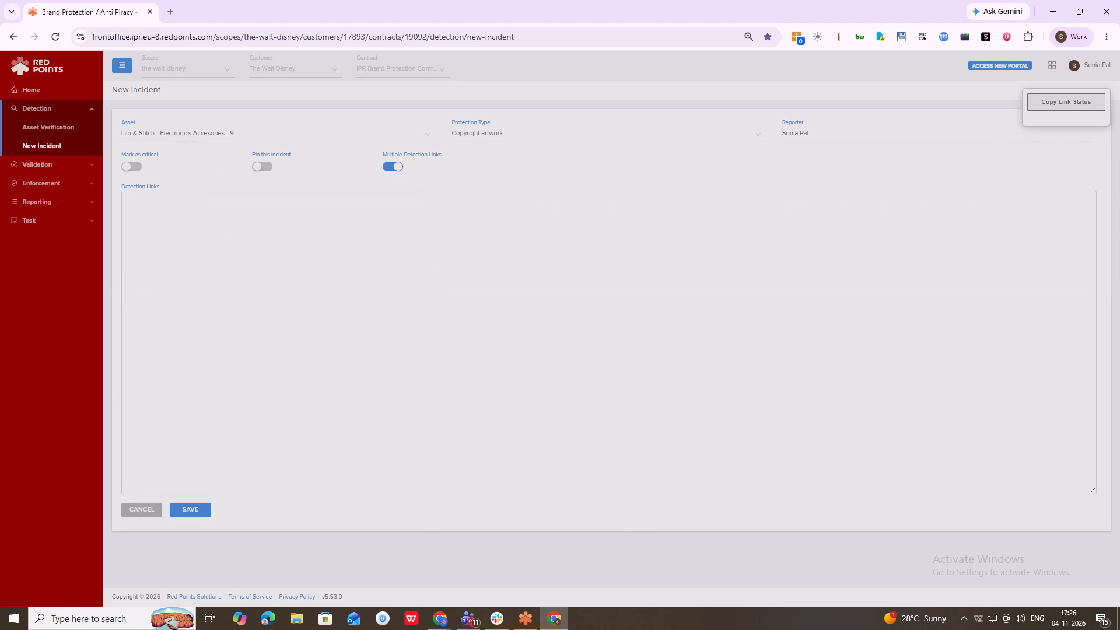
key("alt+Tab")
key("alt+Tab")
key("ctrl+v")
key("alt+Tab")
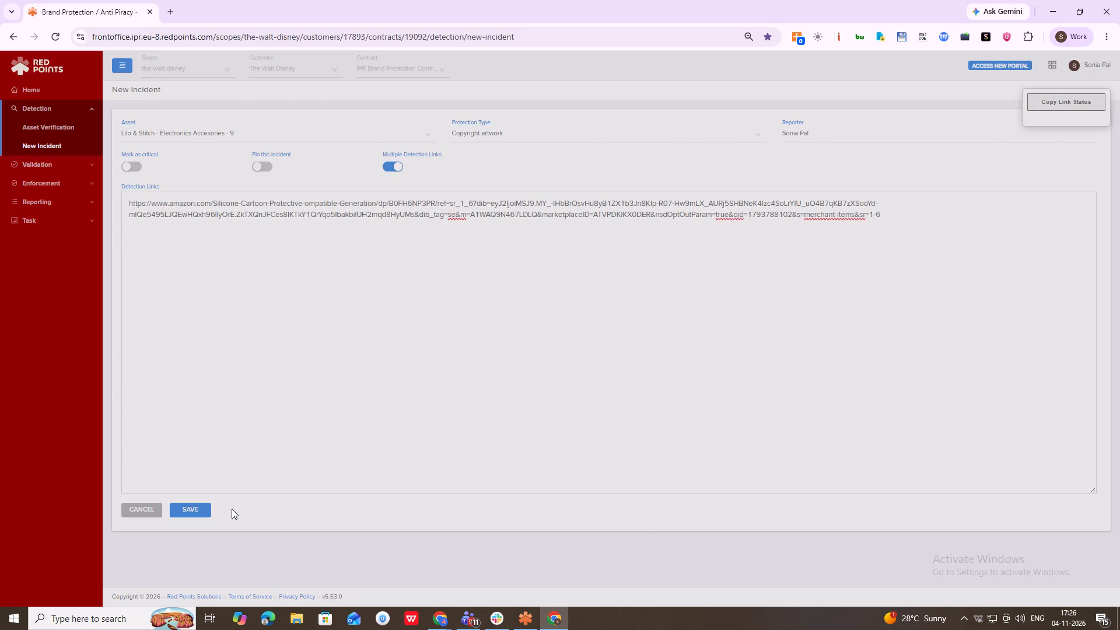
key("alt+Tab")
left_click(205, 508)
Replace the stitch electronic accessories label in the Asset column with the RedPoints name Lilo & Stitch - Electronics Accesories - 9.
left_click(207, 131, "alt")
key("alt+Tab")
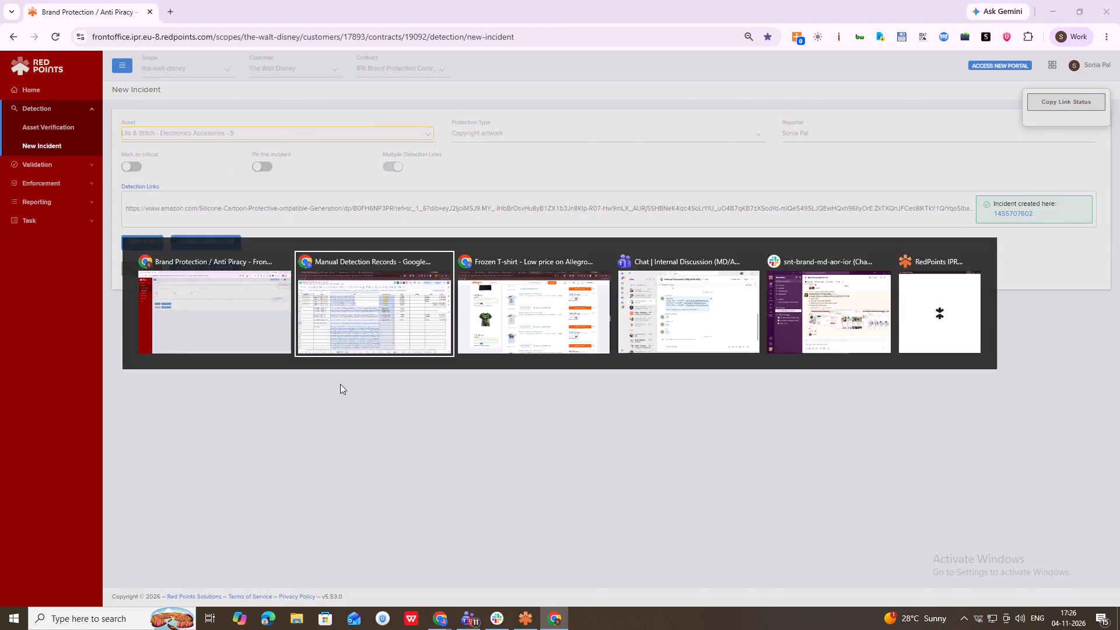
left_click(196, 388)
key("ctrl+v")
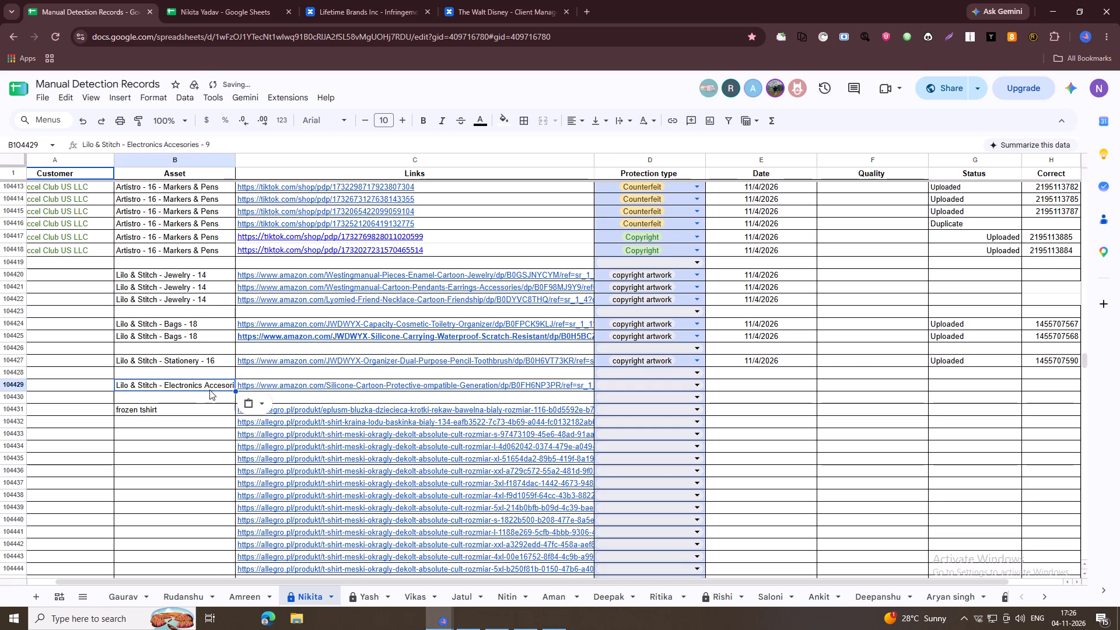
key("alt+Tab")
left_click(1011, 216, "alt")
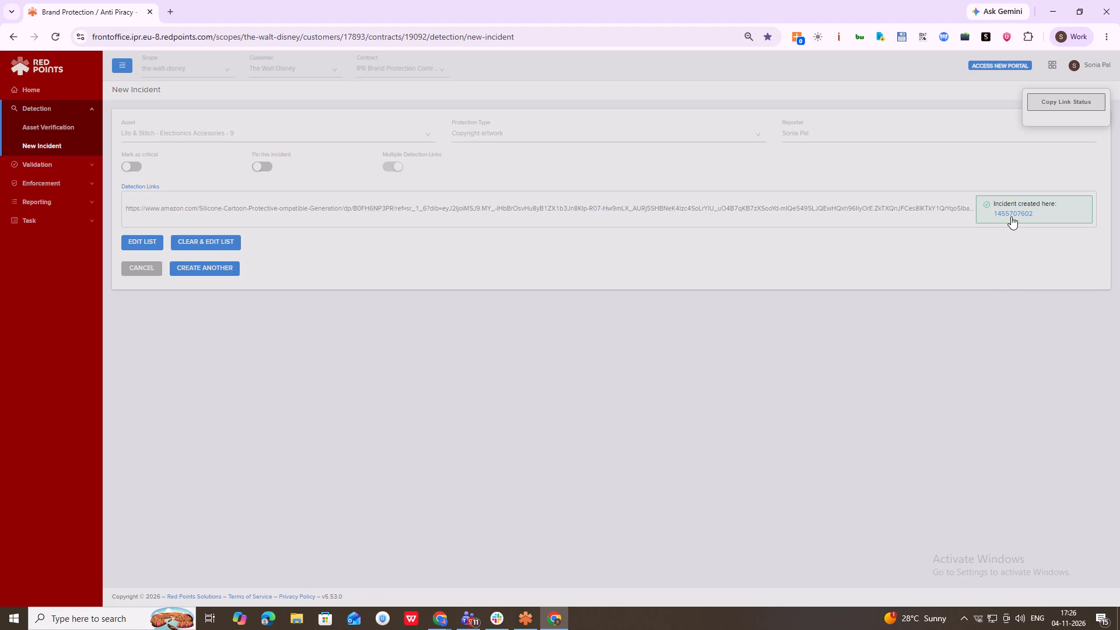
key("alt+Tab")
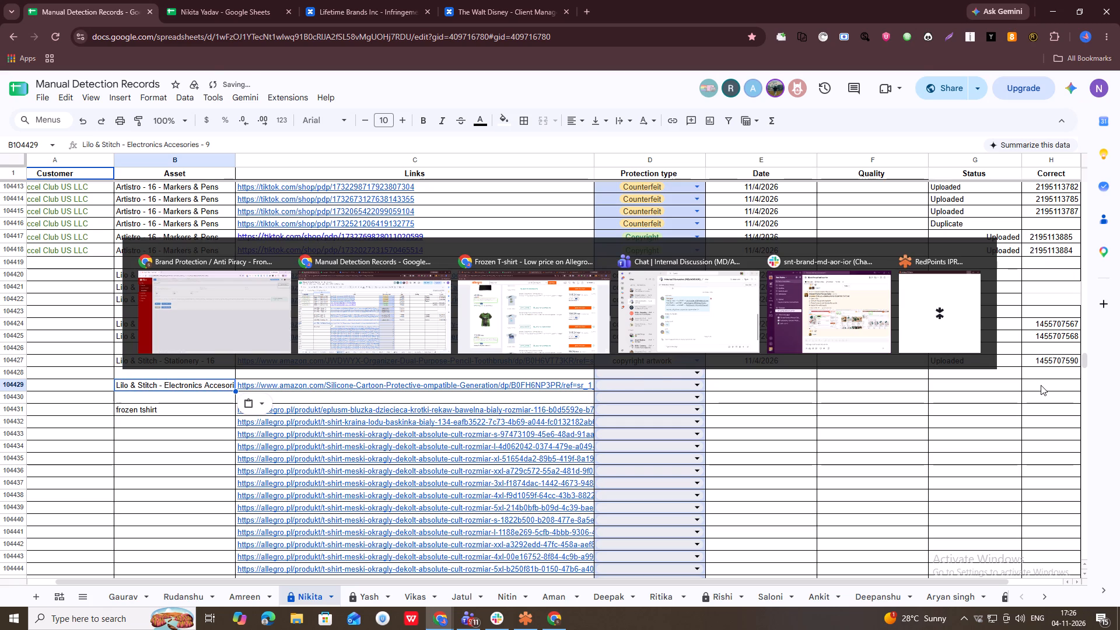
left_click(1041, 385)
key("ctrl+v")
Copy copyright artwork, 11/4/2026 and Uploaded from the stationery row into the electronics accessories row's Protection type, Date and Status cells.
key("Left")
key("Left")
key("Left")
key("Left")
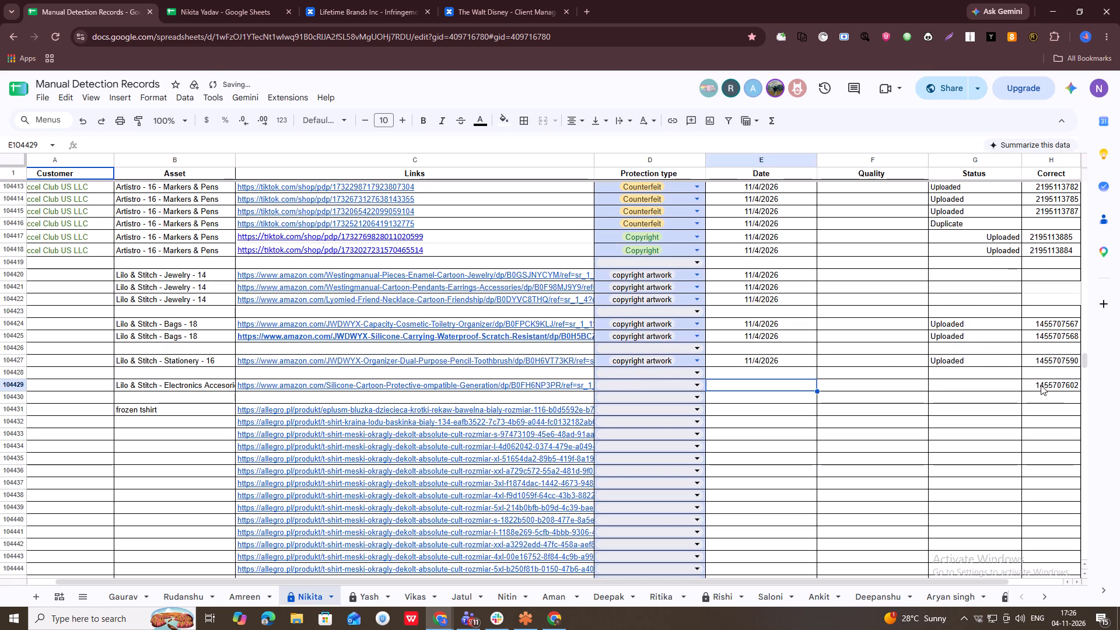
key("ctrl+Up")
key("shift+Right")
key("shift+Right")
key("shift+Right")
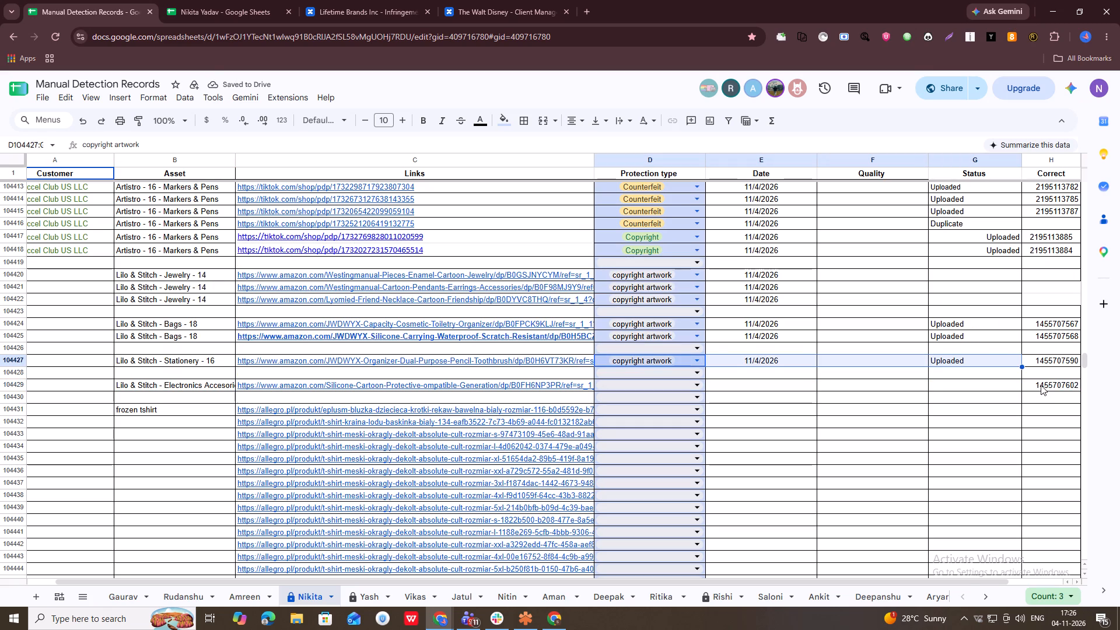
key("ctrl+c")
key("Down")
key("Down")
key("ctrl+v")
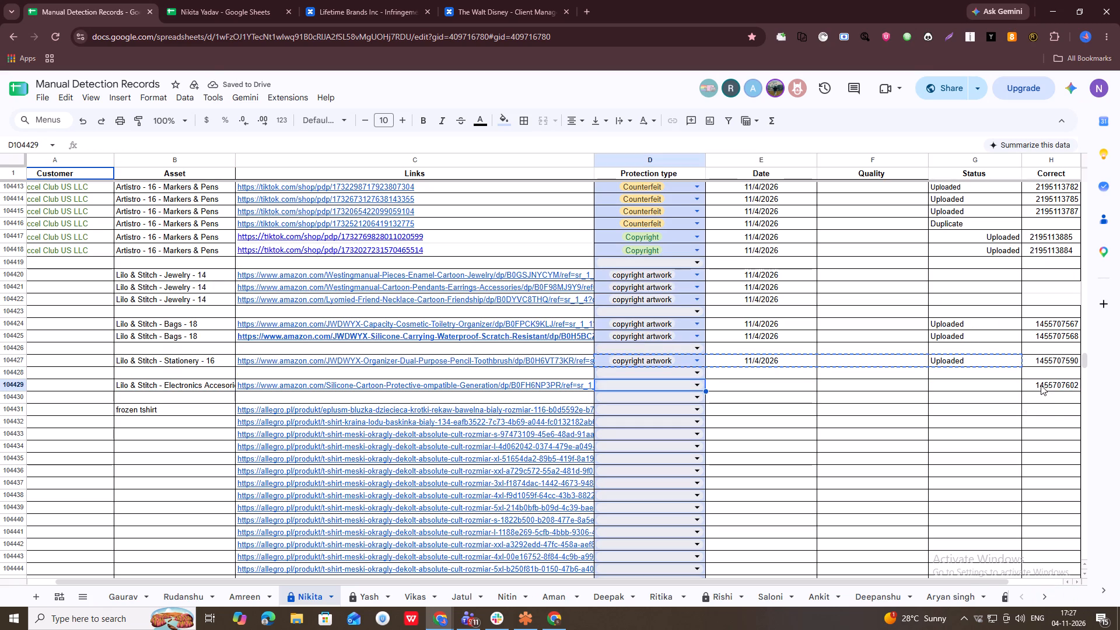
Submit all the frozen tshirt Allegro links as new RedPoints incidents under asset Frozen - T-Shirts - 25.
key("Down")
key("Left")
key("Down")
key("ctrl+shift+Down")
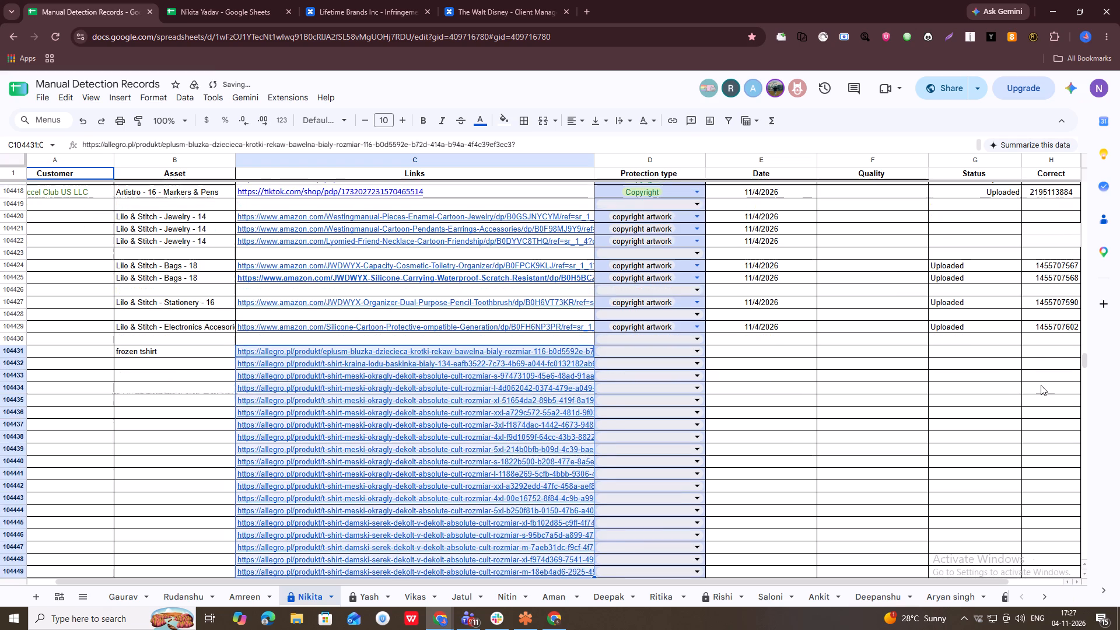
scroll(668, 386, "down", 2)
key("ctrl+c")
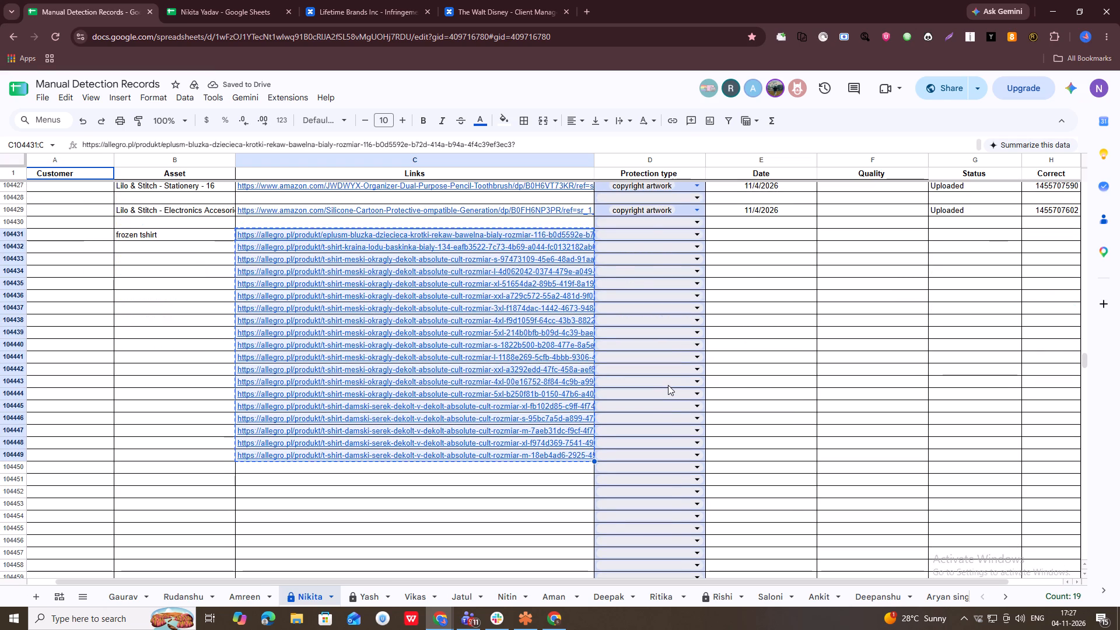
key("alt+Tab")
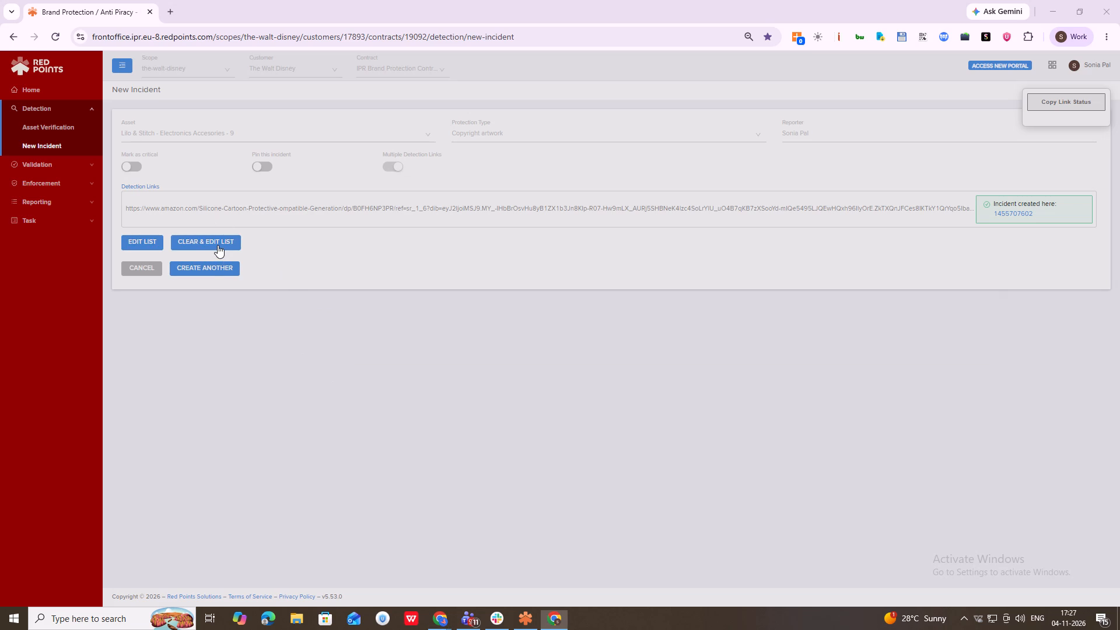
left_click(218, 245)
left_click(247, 134)
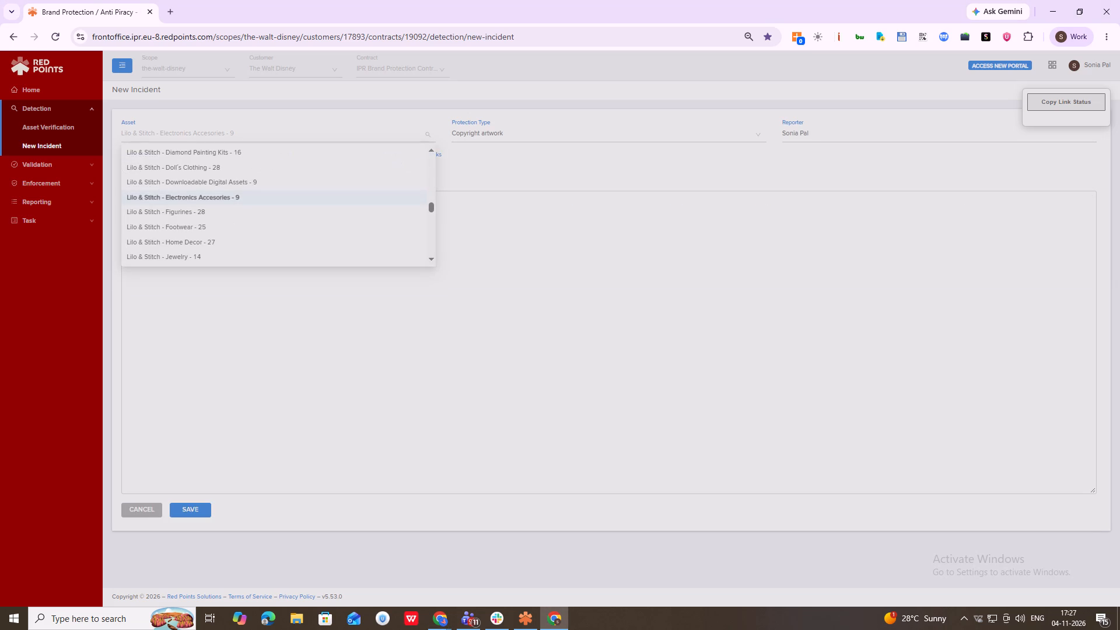
type("fro")
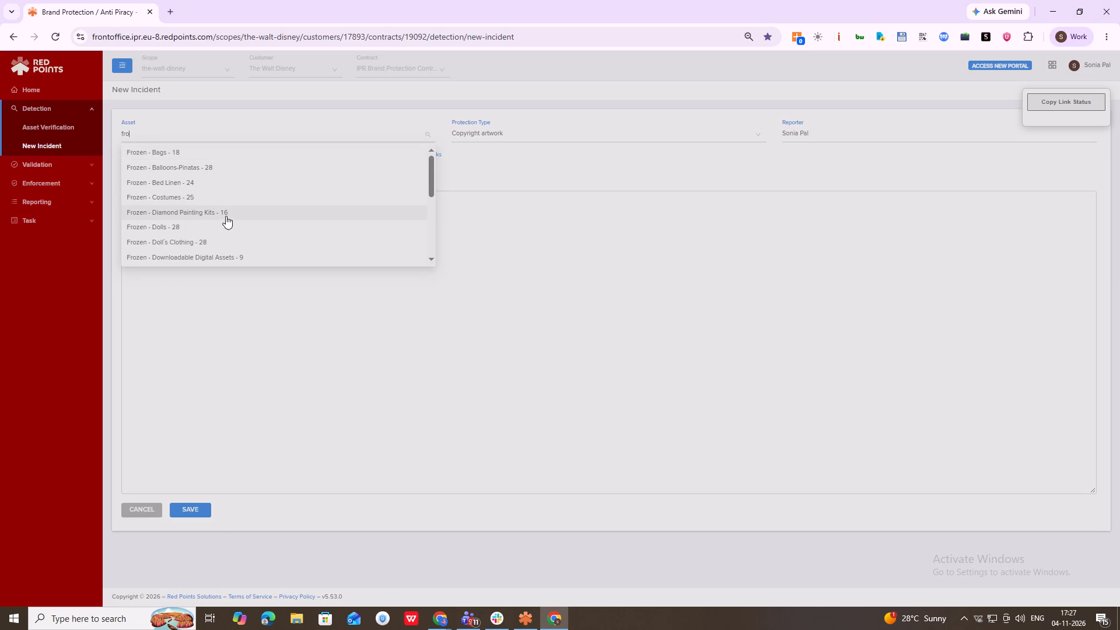
scroll(215, 184, "down", 5)
left_click(166, 242)
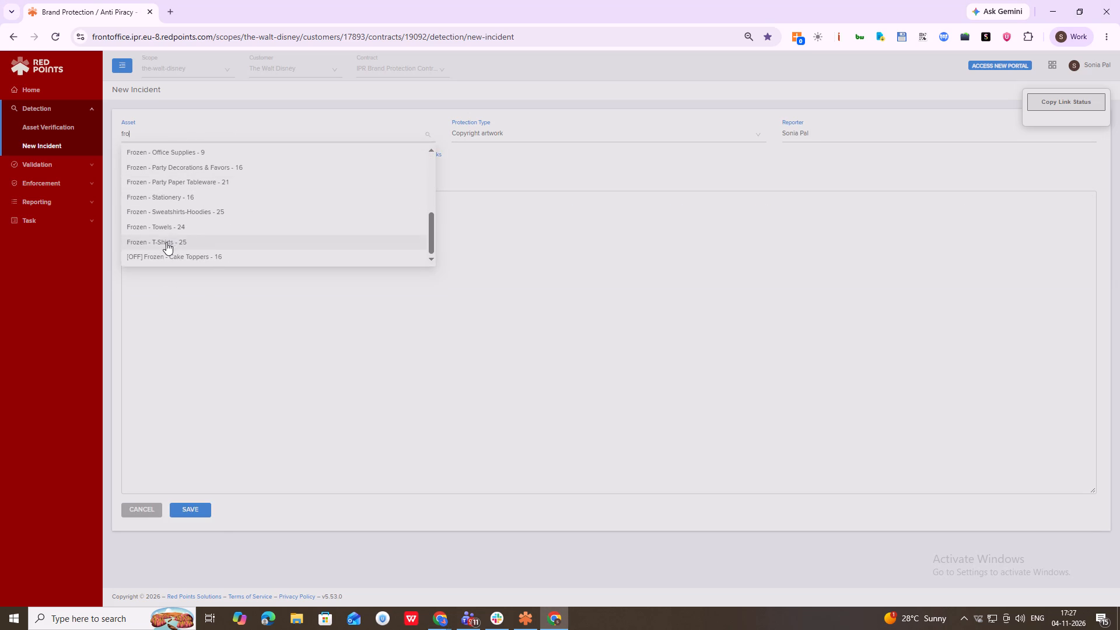
left_click(327, 295)
key("alt+Tab")
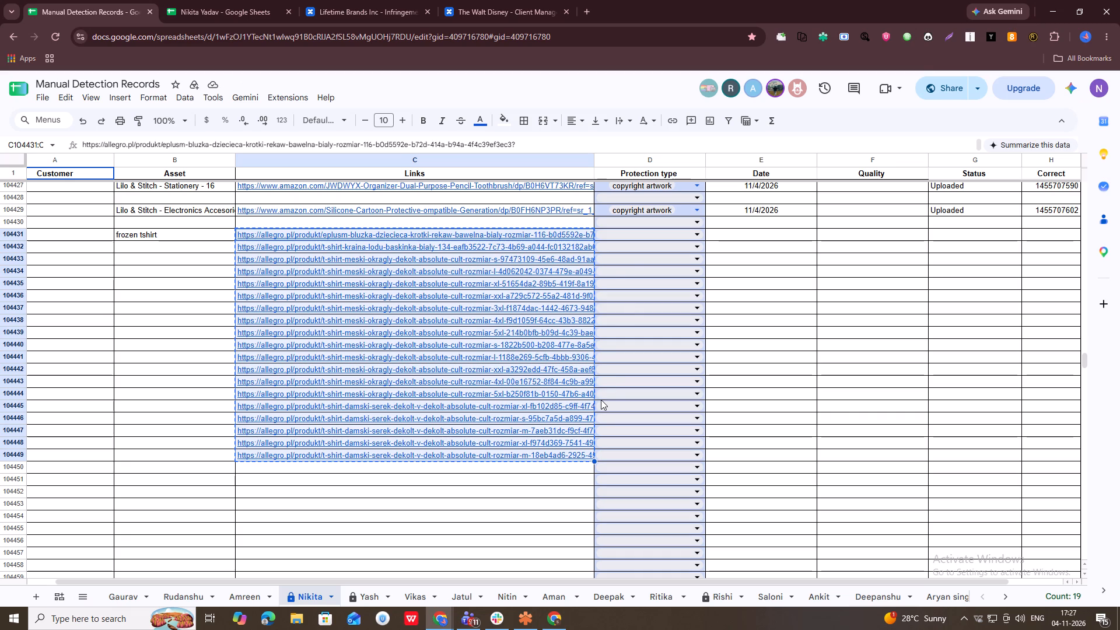
key("alt+Tab")
key("ctrl+v")
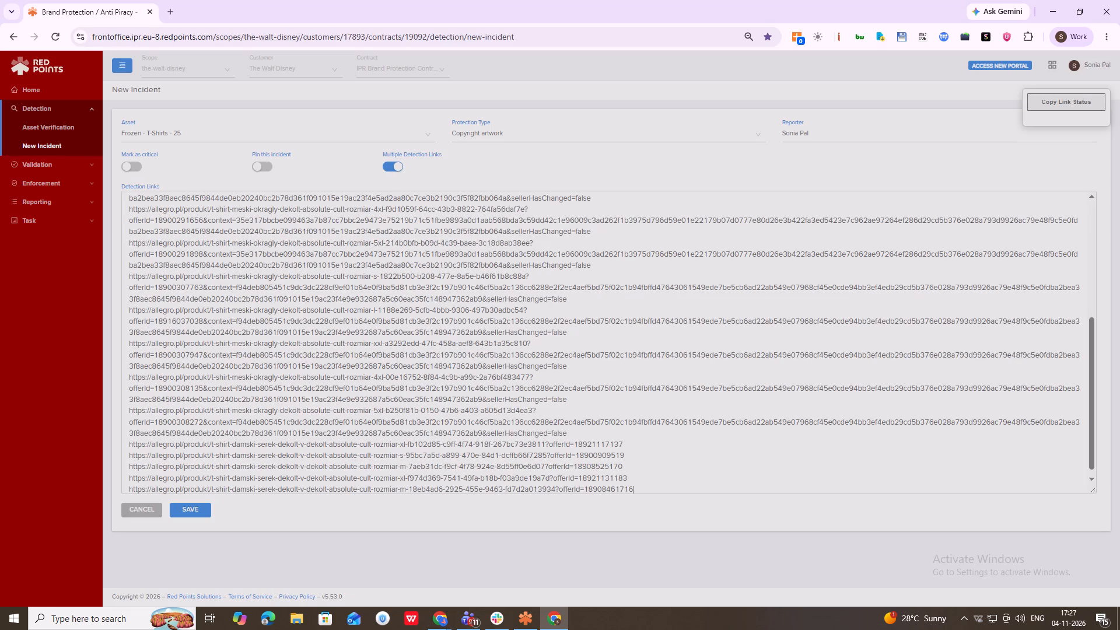
left_click(199, 512)
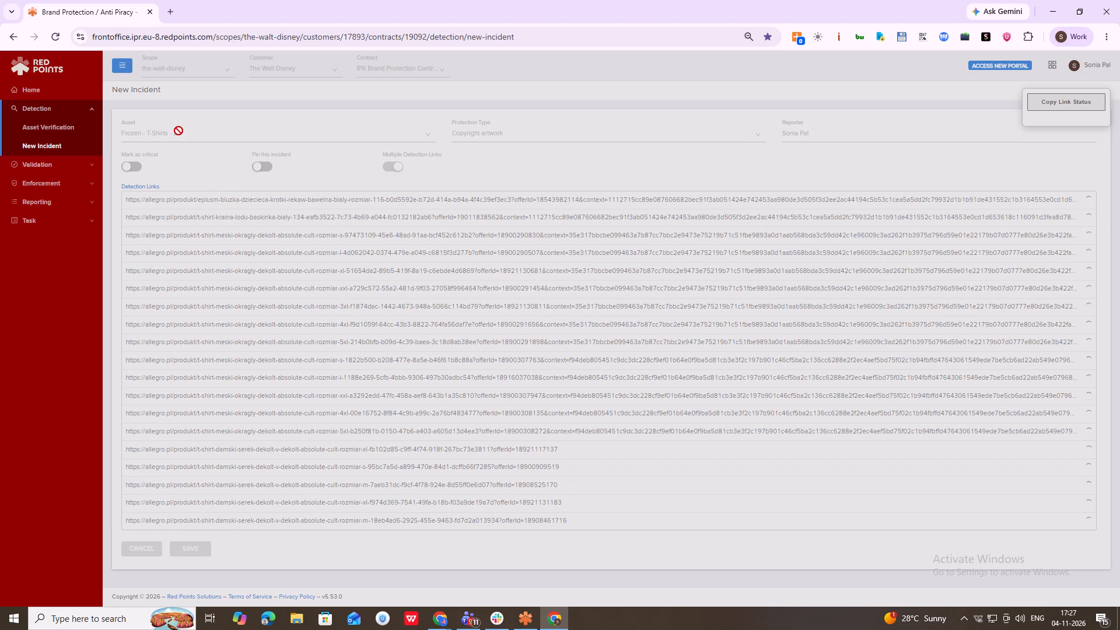
Replace the frozen tshirt label in the Asset column with the RedPoints name Frozen - T-Shirts - 25.
left_click(178, 131, "alt")
key("alt+Tab")
left_click(167, 229)
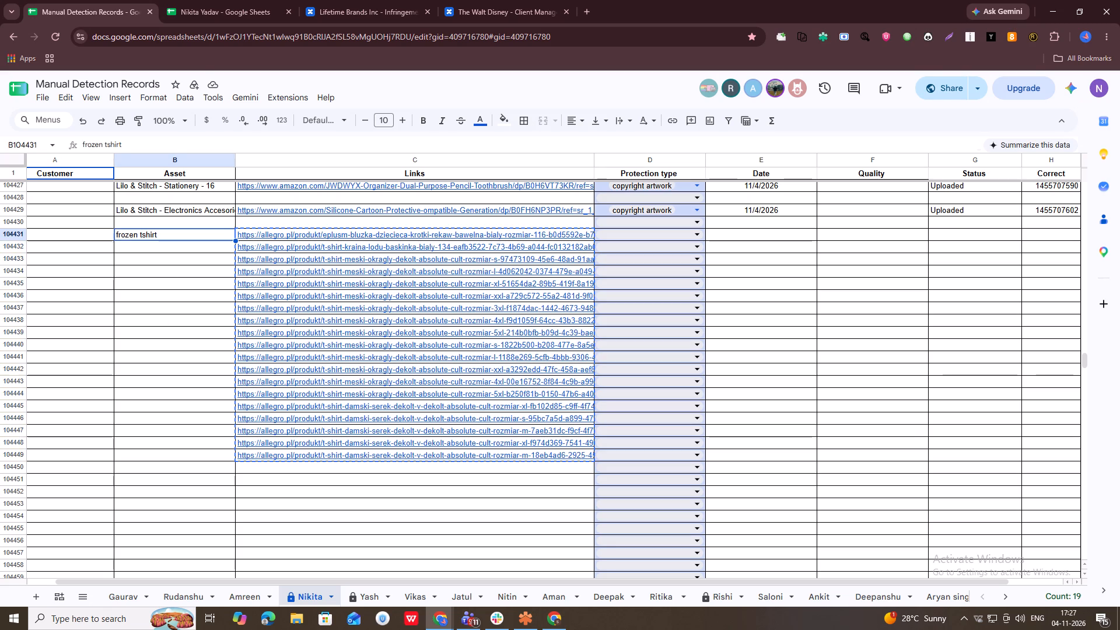
key("ctrl+v")
Copy the copyright artwork protection type and 11/4/2026 date from the electronics accessories row into the first Frozen T-shirt row.
key("Right")
key("Right")
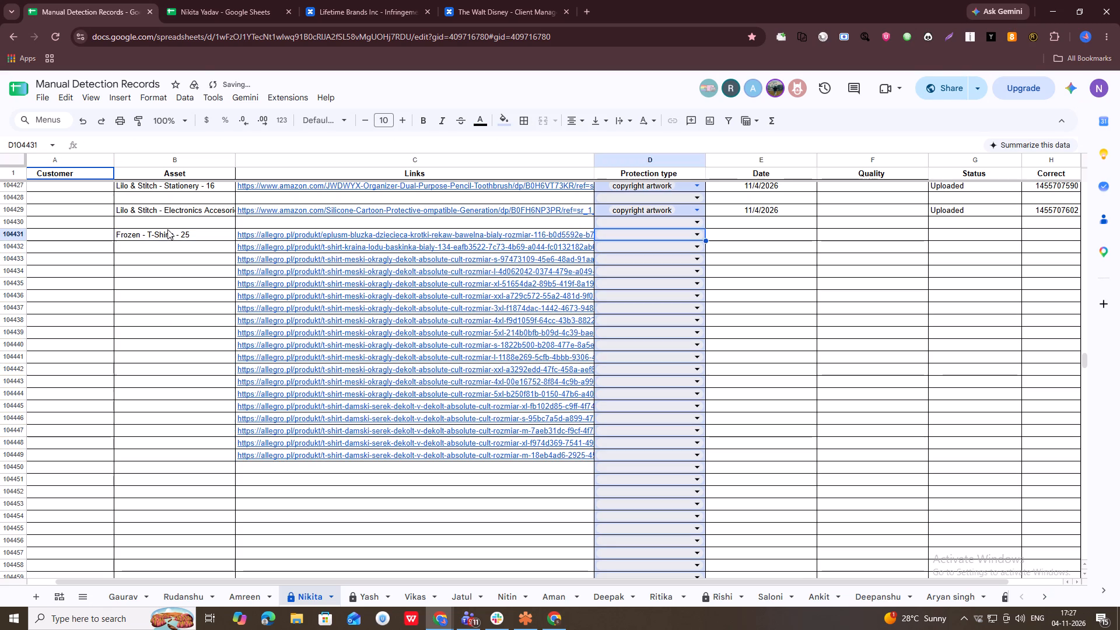
key("Right")
key("ctrl+Up")
key("Left")
key("shift+Right")
key("ctrl+c")
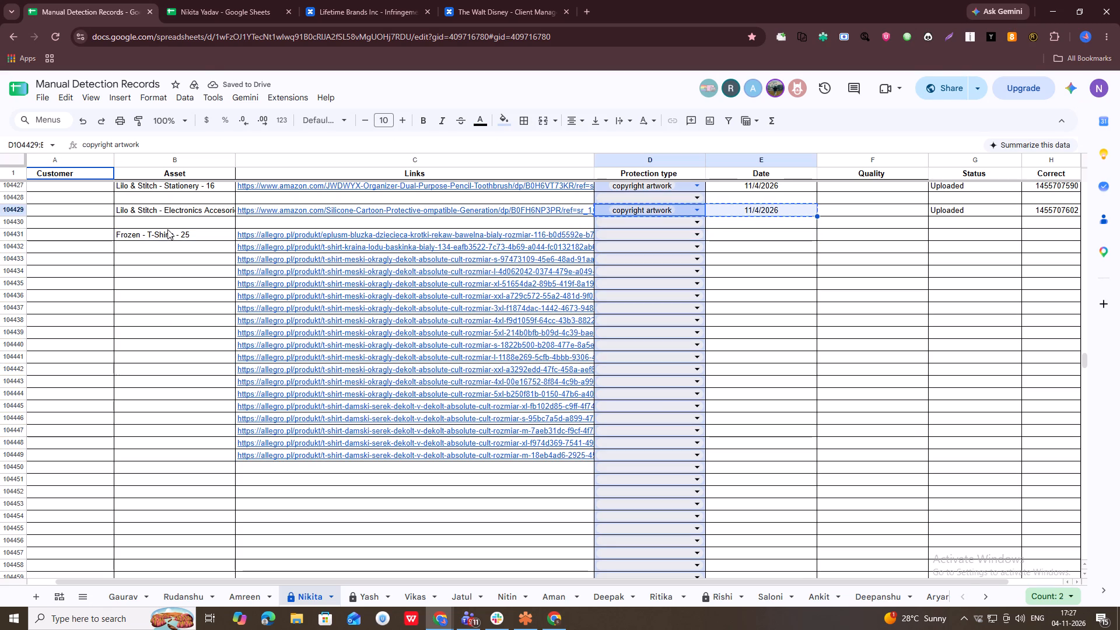
key("Down")
key("Down")
key("Down")
key("Up")
key("ctrl+v")
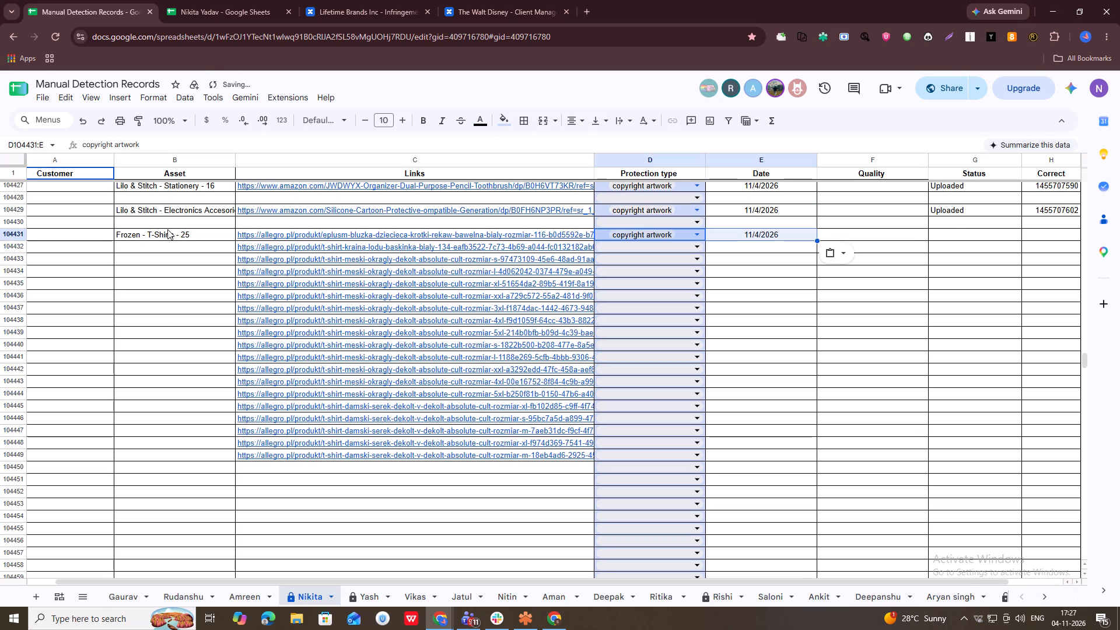
Copy the RedPoints link status results into Manual Detection Records, starting in the Quality column one row above the Frozen T-shirt rows.
key("alt+Tab")
left_click(1053, 98)
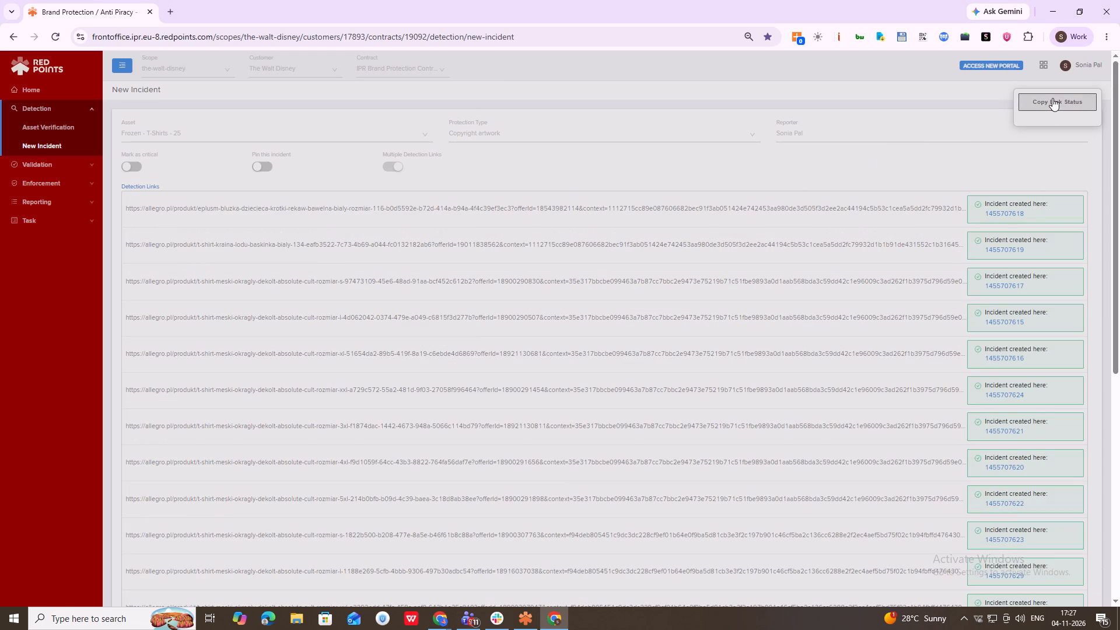
key("alt+Tab")
left_click(868, 220)
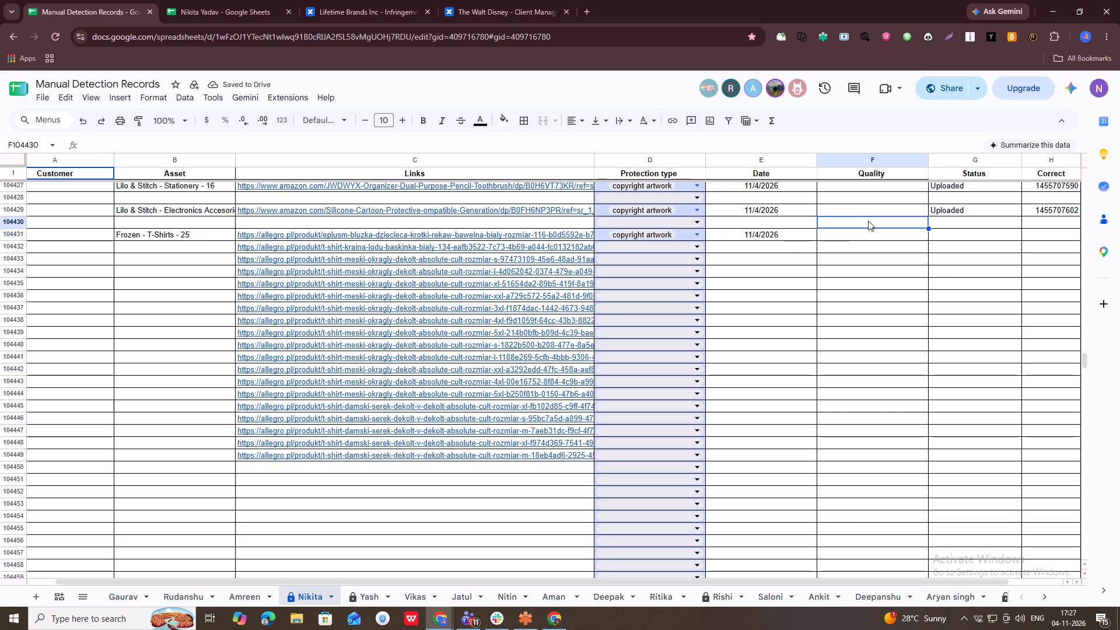
key("ctrl+v")
Delete the pasted Link, Status and Incident Id's header cells and the duplicate Allegro links in the Quality column.
key("Left")
key("Right")
key("shift+Right")
key("shift+Right")
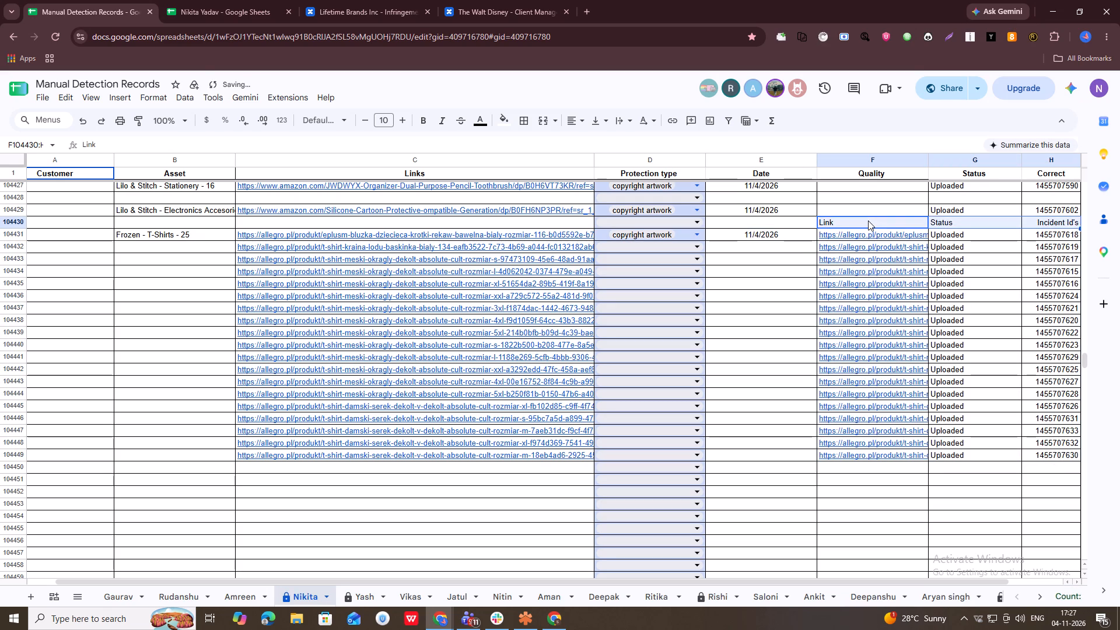
key("Delete")
key("Down")
key("ctrl+shift+Down")
key("Delete")
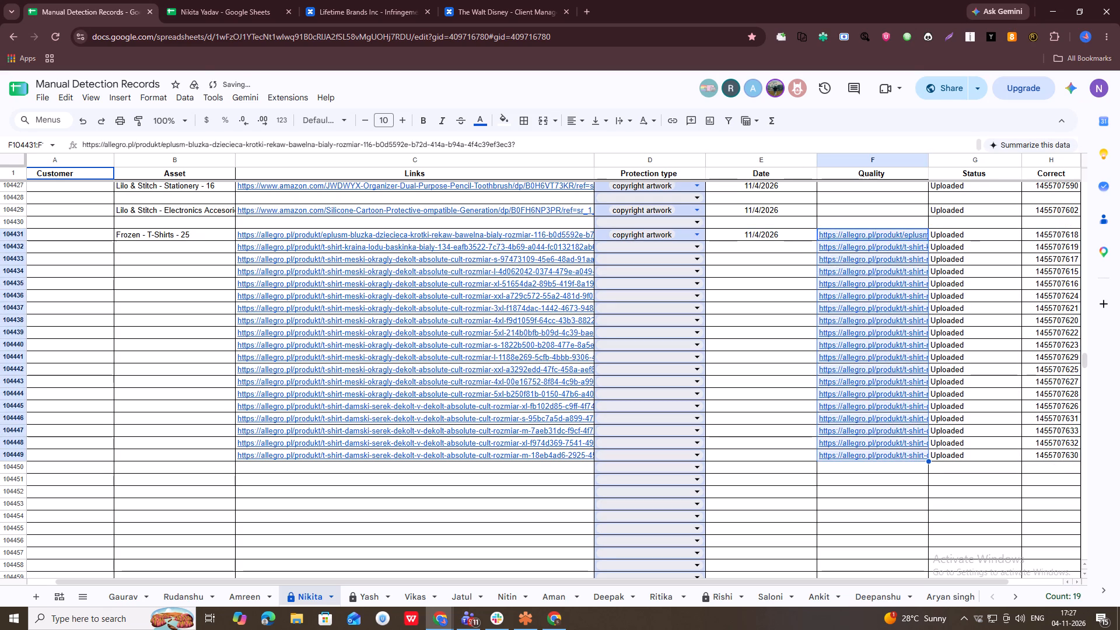
Fill copyright artwork, 11/4/2026 and Frozen - T-Shirts - 25 from the first Frozen row down all the remaining Allegro link rows.
key("Left")
key("shift+Left")
key("ctrl+space")
key("ctrl+d")
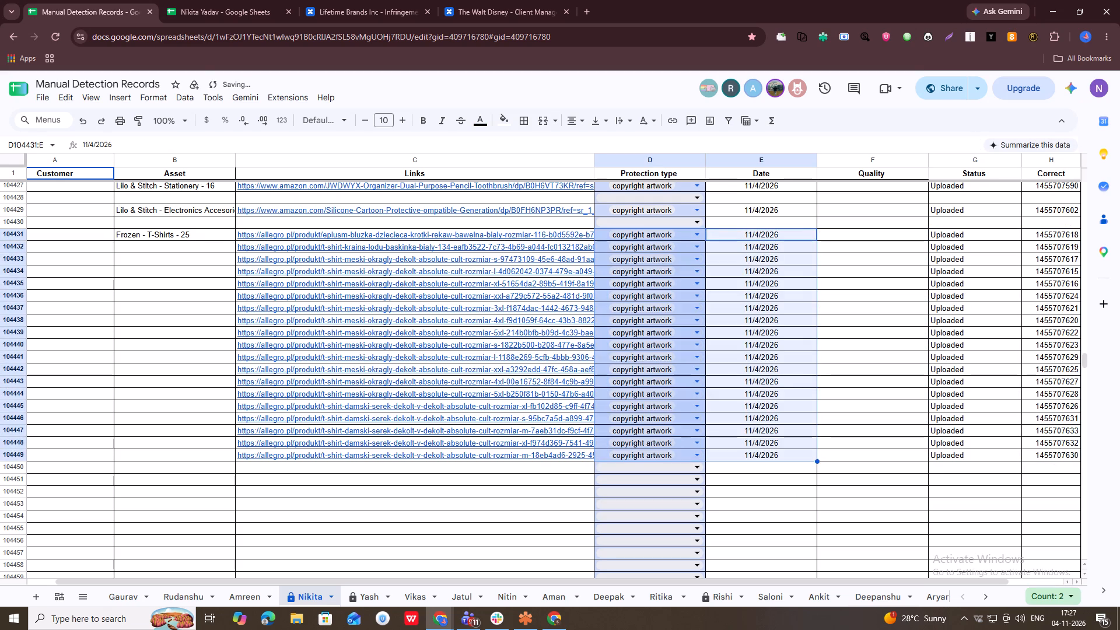
key("ctrl+Left")
key("ctrl+space")
key("ctrl+d")
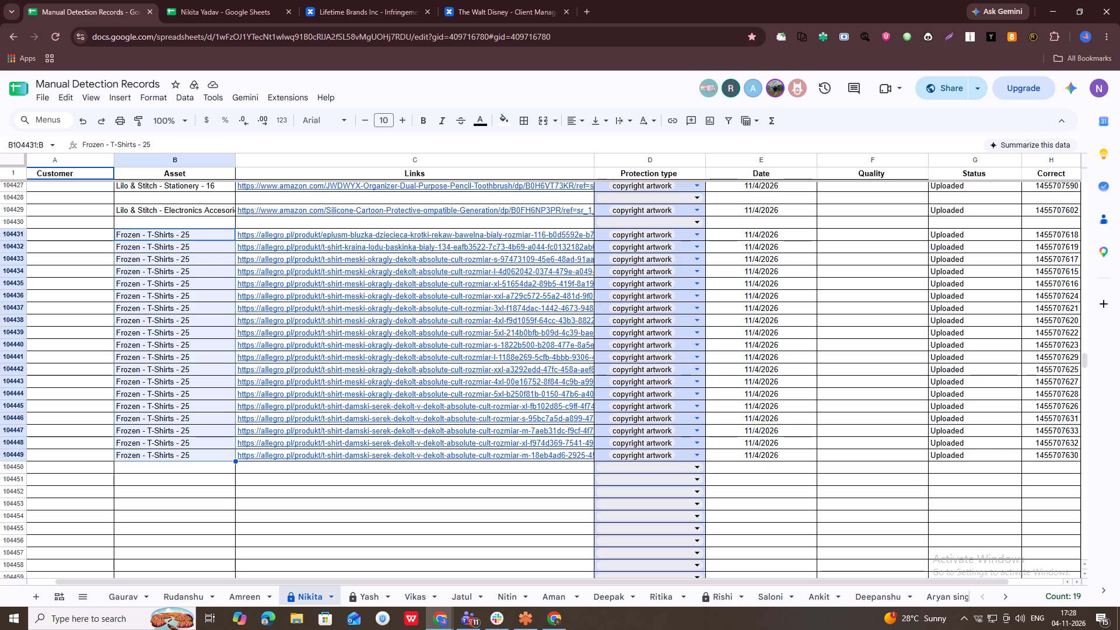
Check the count of 11/4/2026 incident numbers in the Correct column, then return to the first empty Links row below the Frozen entries.
key("Right")
key("Right")
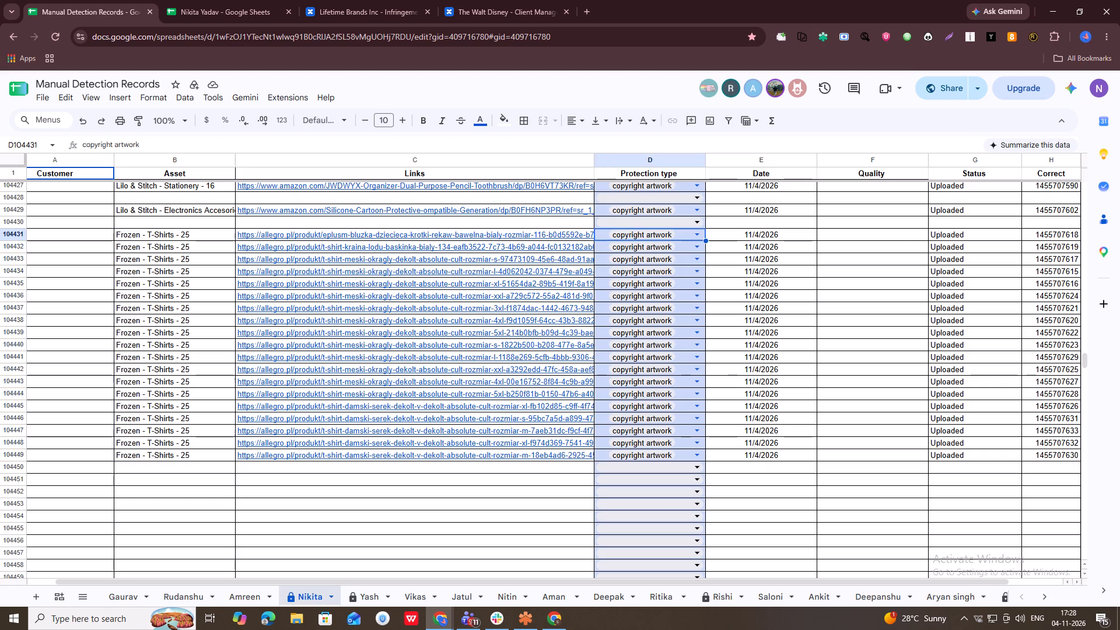
key("Right")
key("Right")
key("Right")
key("ctrl+Down")
key("Right")
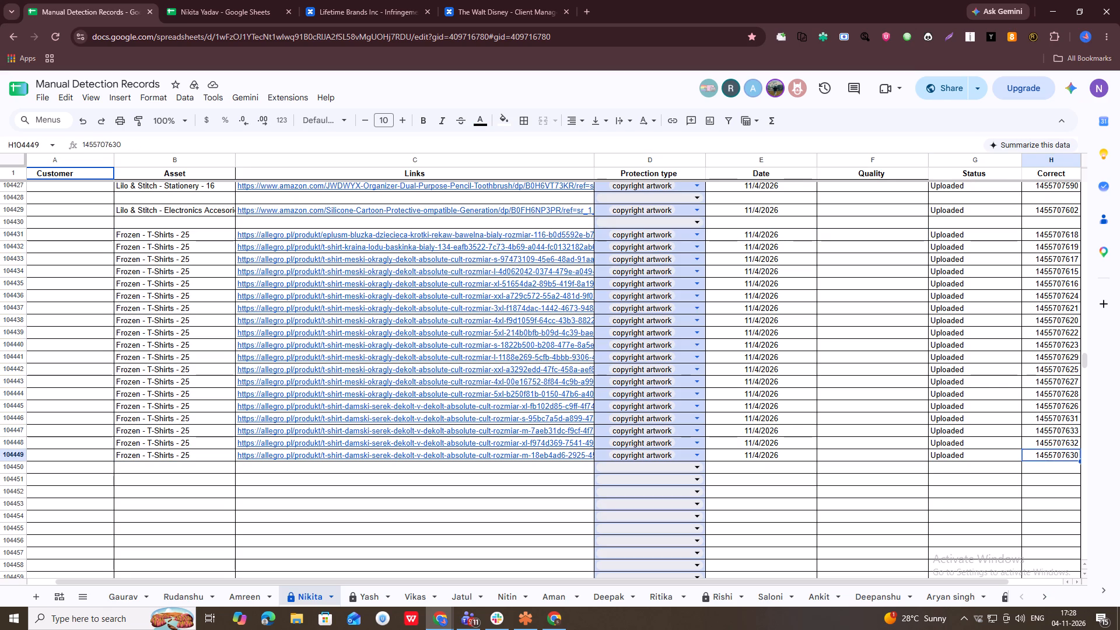
key("ctrl+shift+Up")
key("ctrl+shift+Up")
key("ctrl+shift+Up")
key("ctrl+shift+Up")
key("ctrl+shift+Up")
key("ctrl+shift+Up")
key("ctrl+shift+Up")
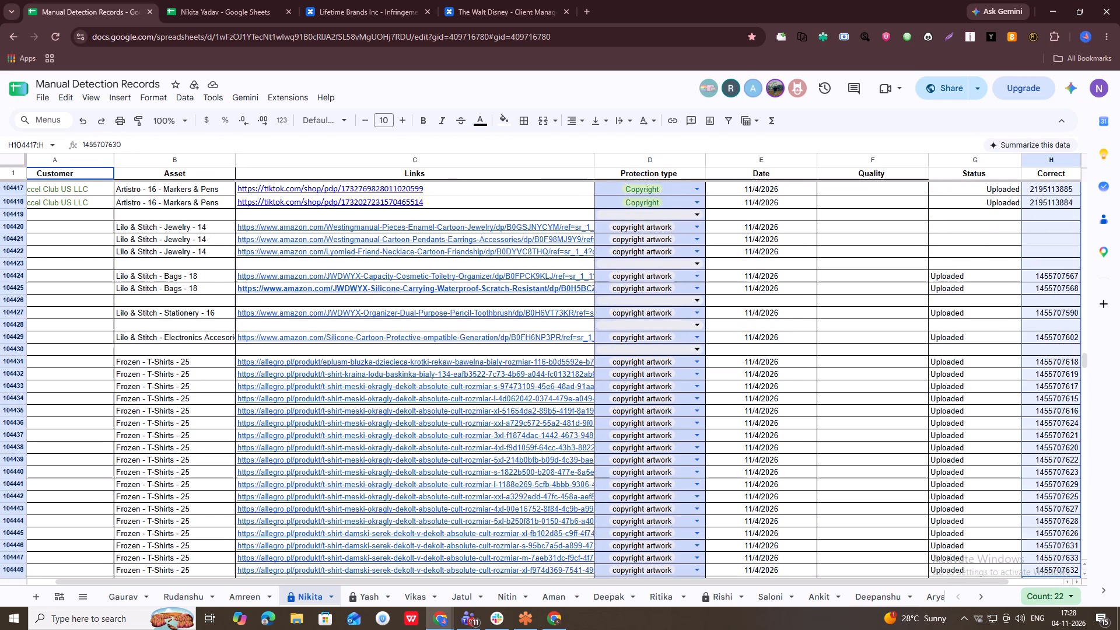
key("ctrl+shift+Up")
key("ctrl+shift+Up")
key("ctrl+shift+Up")
key("ctrl+shift+Up")
key("ctrl+shift+Up")
key("ctrl+shift+Up")
key("ctrl+shift+Up")
key("ctrl+shift+Up")
key("ctrl+shift+Up")
key("ctrl+shift+Up")
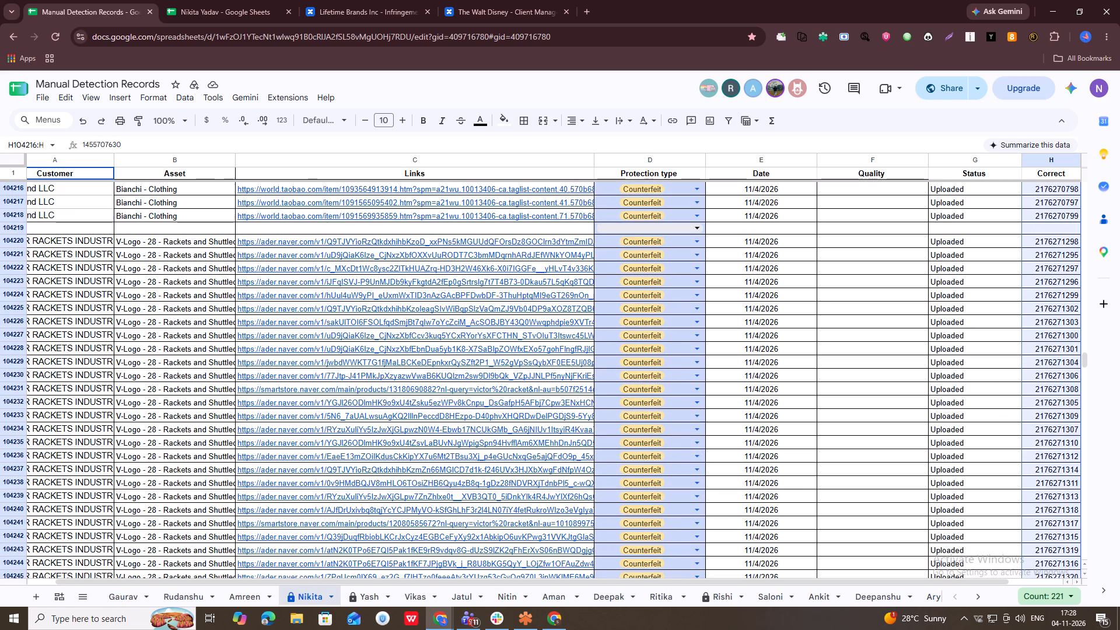
scroll(898, 354, "up", 7)
scroll(1026, 355, "up", 6)
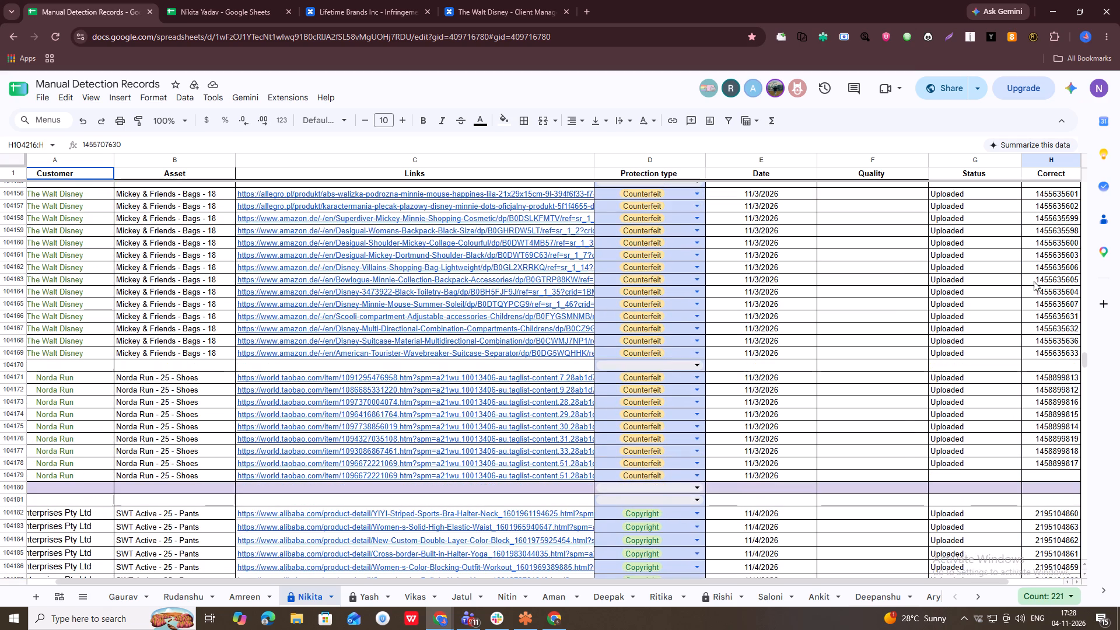
left_click(1038, 513, "shift")
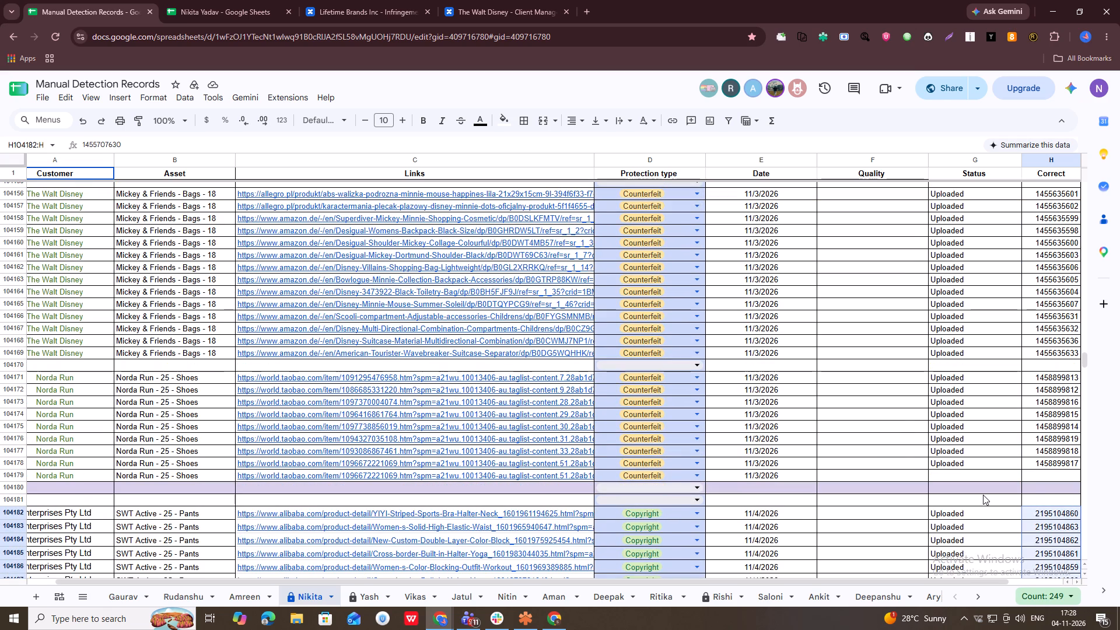
key("Down")
key("Left")
key("Left")
key("Left")
key("Left")
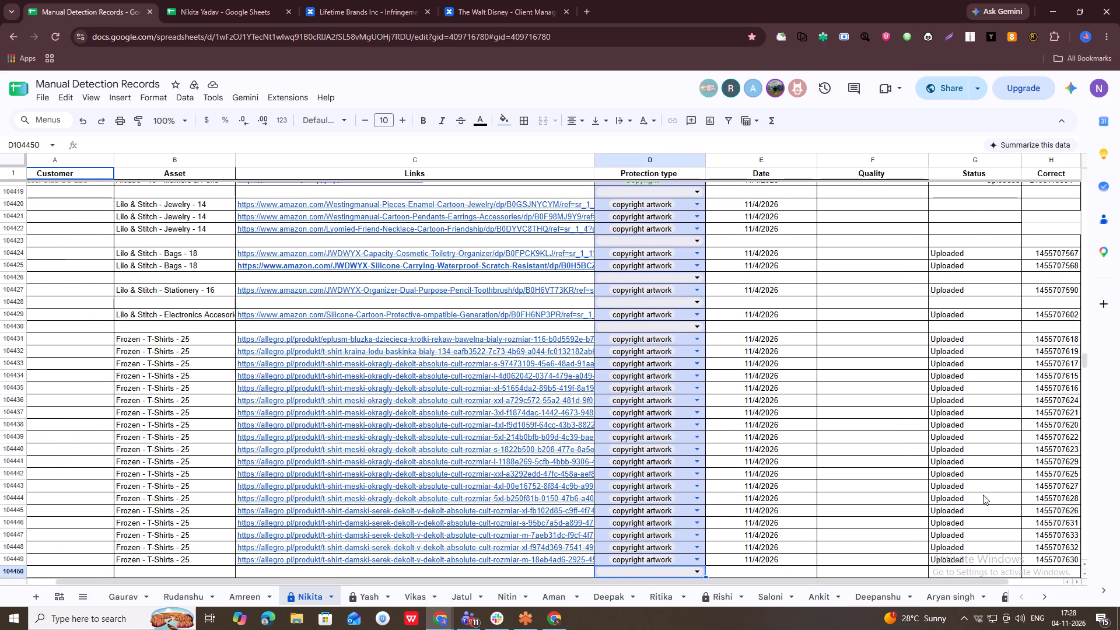
key("Left")
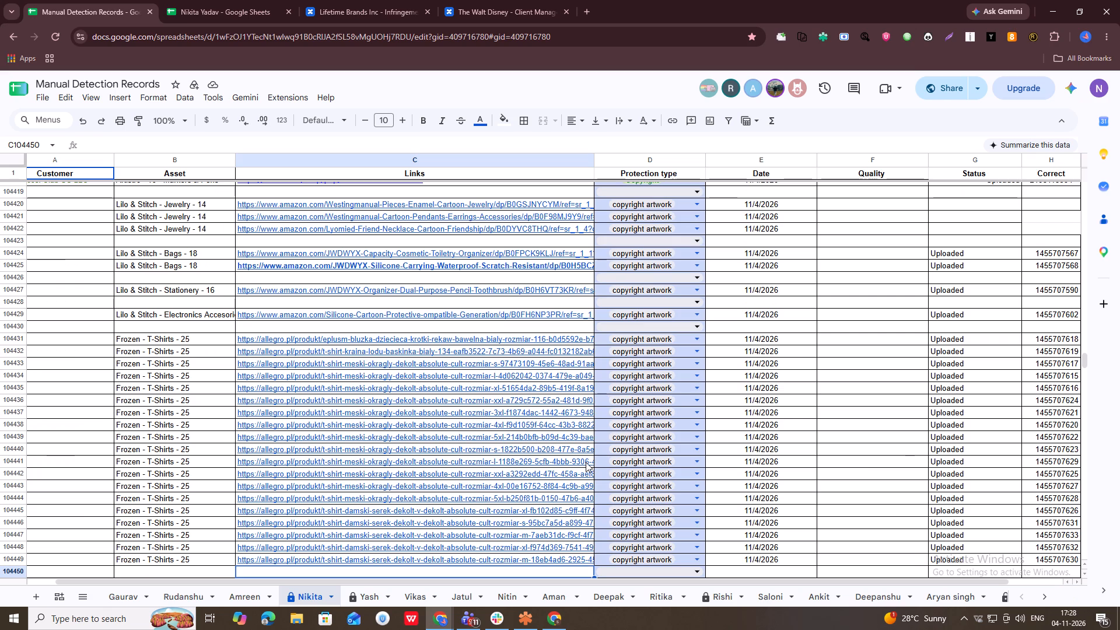
Clear the submitted Frozen T-shirt links from the RedPoints New Incident form.
key("alt+Tab")
scroll(729, 384, "down", 7)
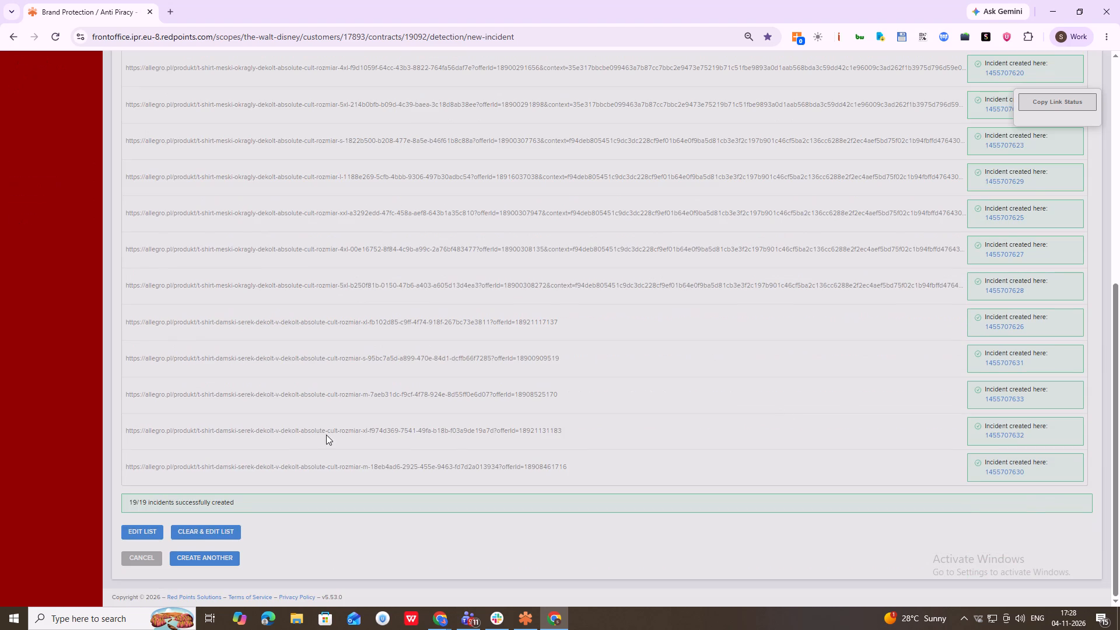
left_click(203, 529)
key("alt+Tab")
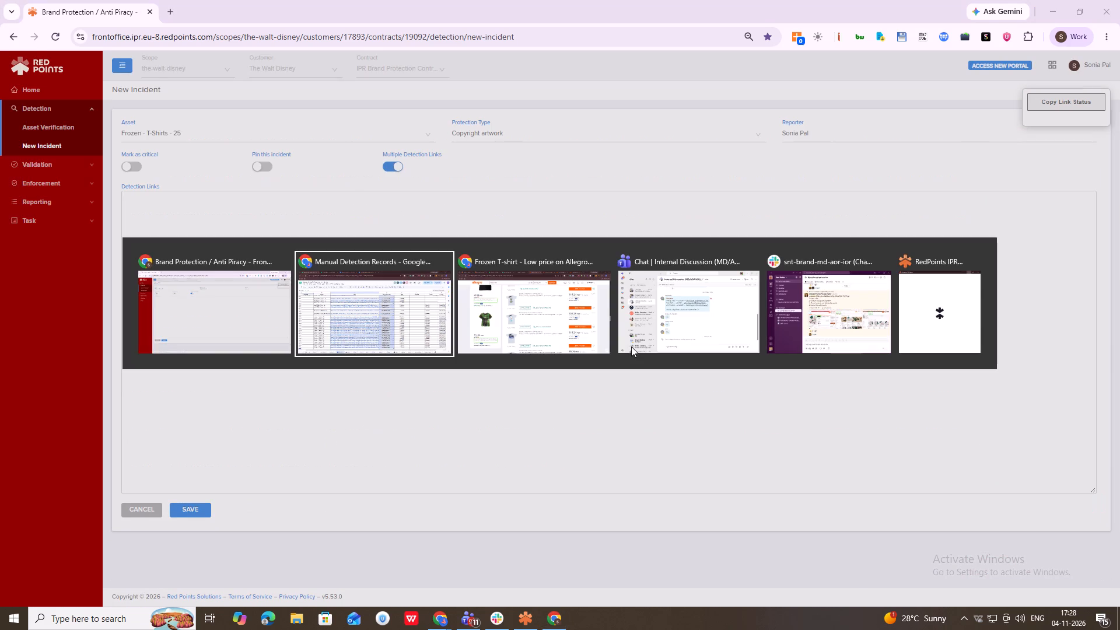
key("alt+Tab")
left_click(643, 0)
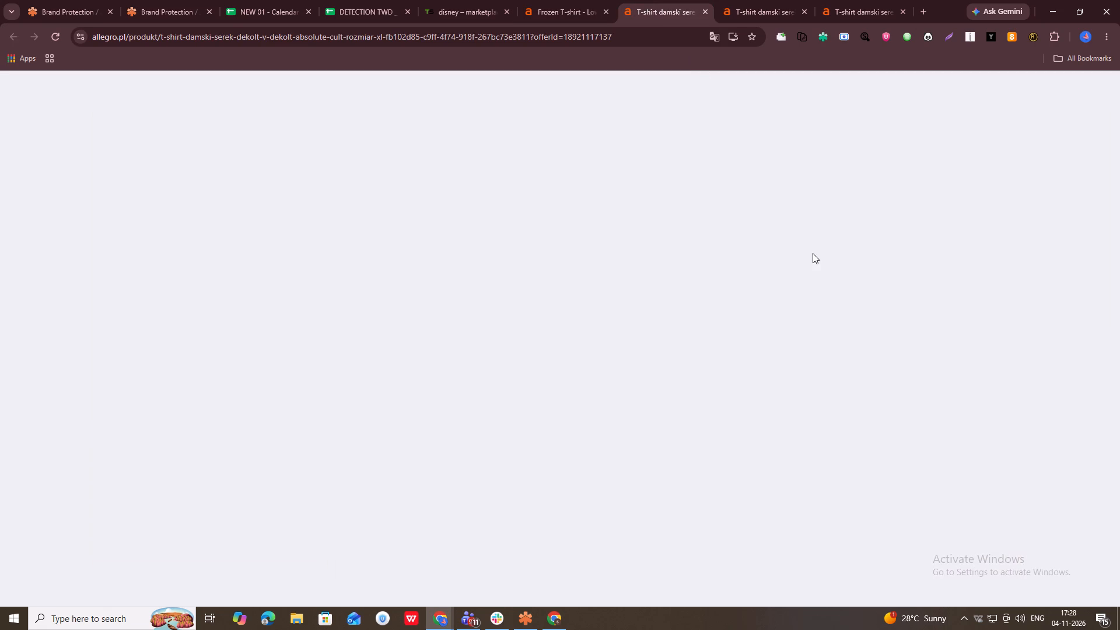
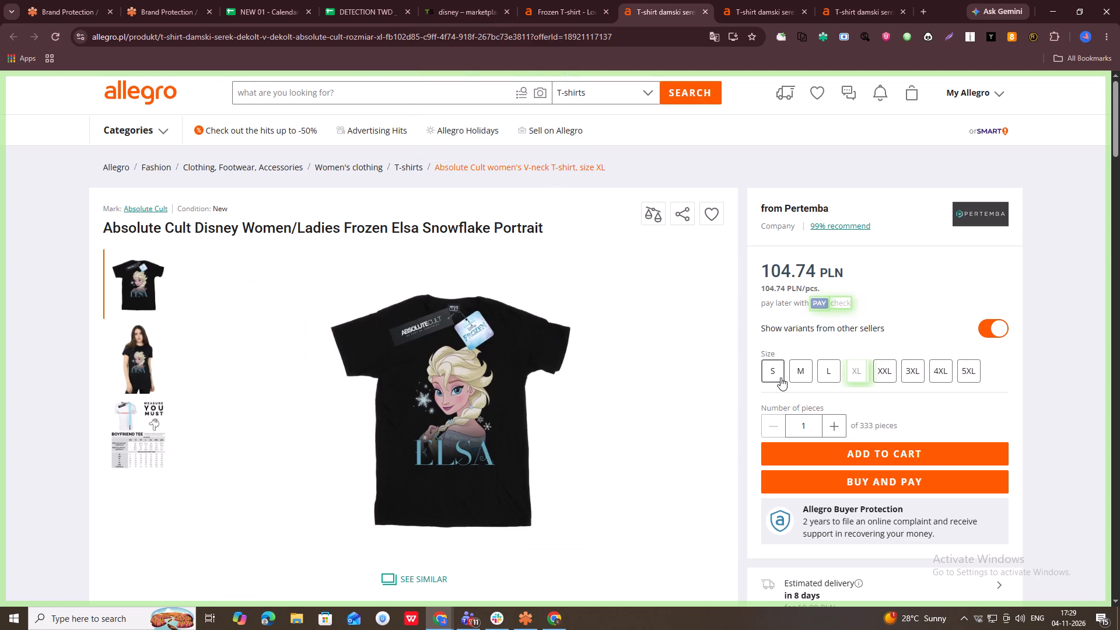
Copy the Elsa Snowflake T-shirt's S and M variant links from Allegro into Links rows 104450 and 104451 of Manual Detection Records.
right_click(774, 377)
left_click(807, 498)
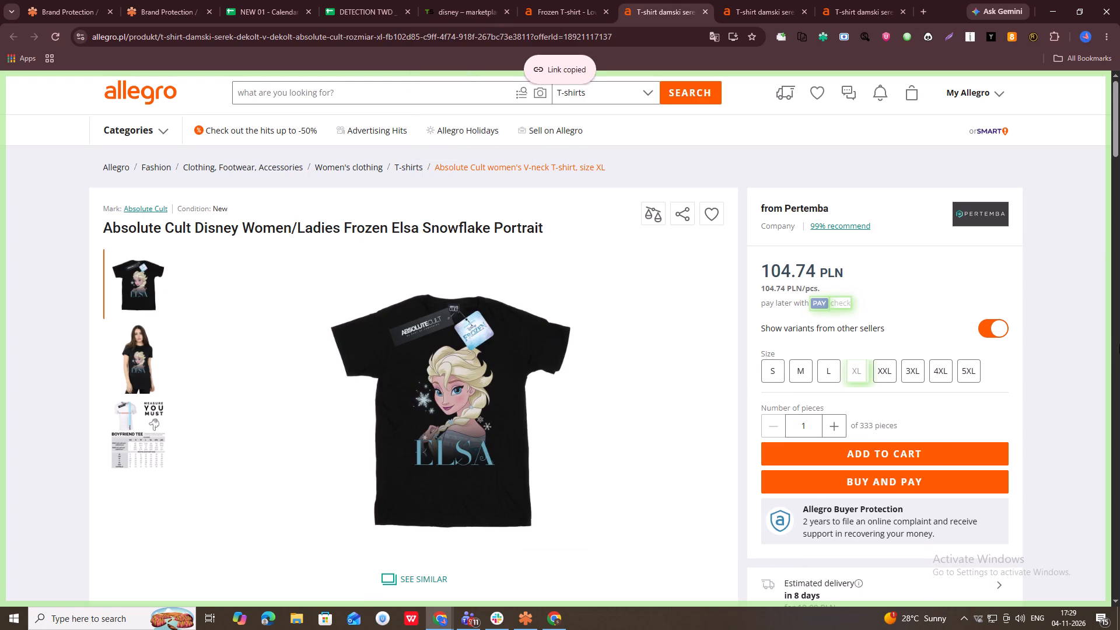
key("alt+Tab")
key("alt+Tab")
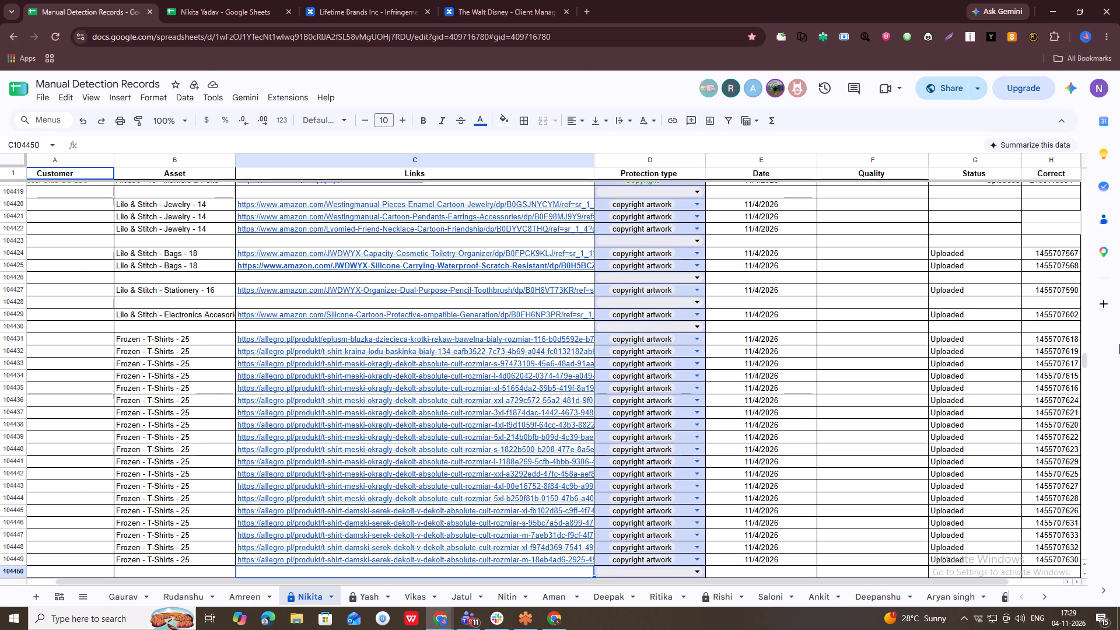
key("ctrl+v")
key("Down")
key("alt+Tab")
key("Right")
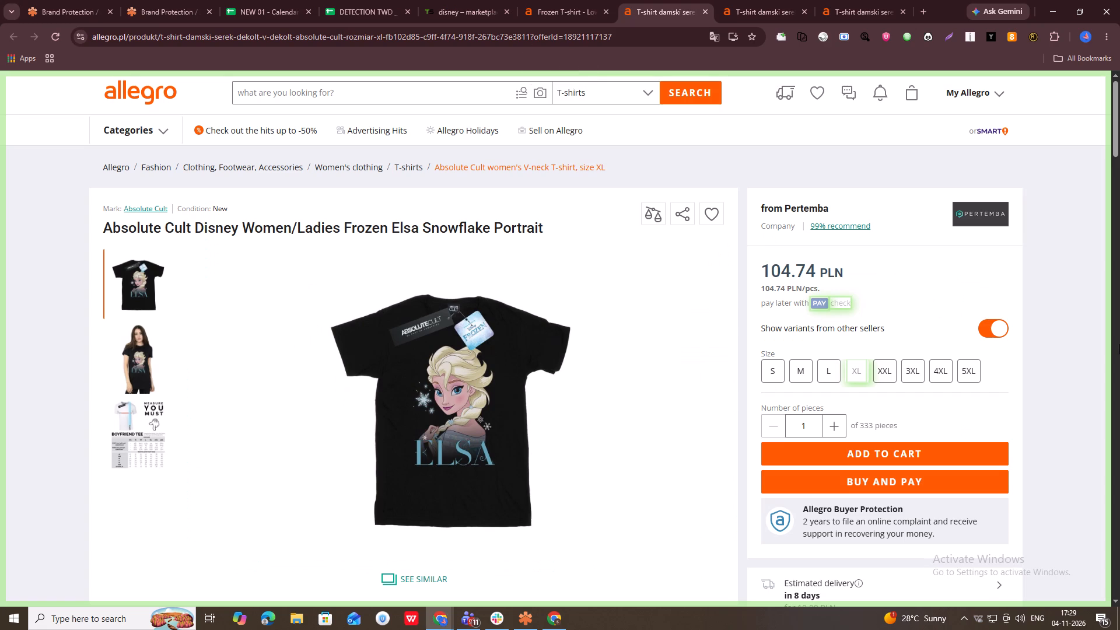
right_click(799, 379)
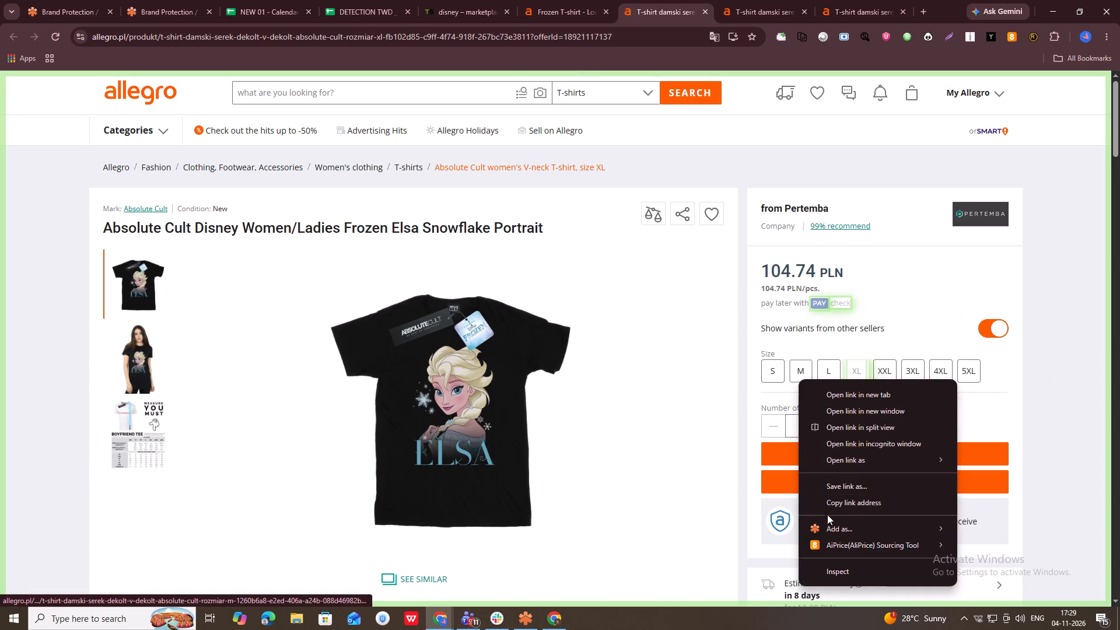
left_click(831, 502)
key("alt+Tab")
key("ctrl+v")
key("Down")
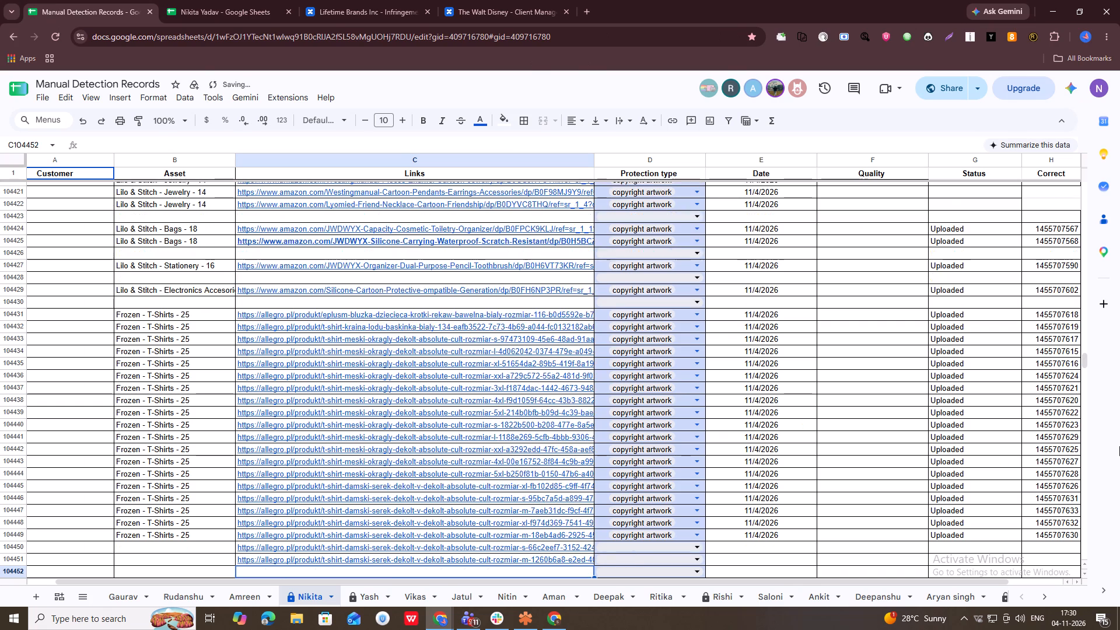
Copy the Elsa Snowflake T-shirt's L and XXL variant links into Links rows 104452 and 104453 of Manual Detection Records.
key("alt+Tab")
key("Right")
right_click(828, 378)
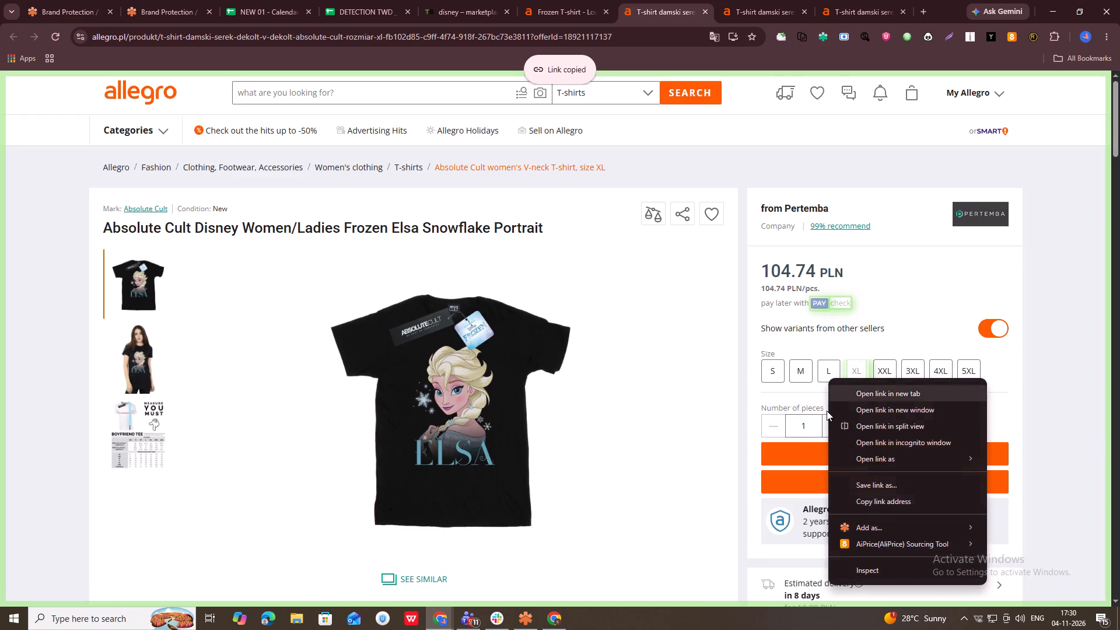
left_click(852, 503)
key("alt+Tab")
key("ctrl+v")
key("Down")
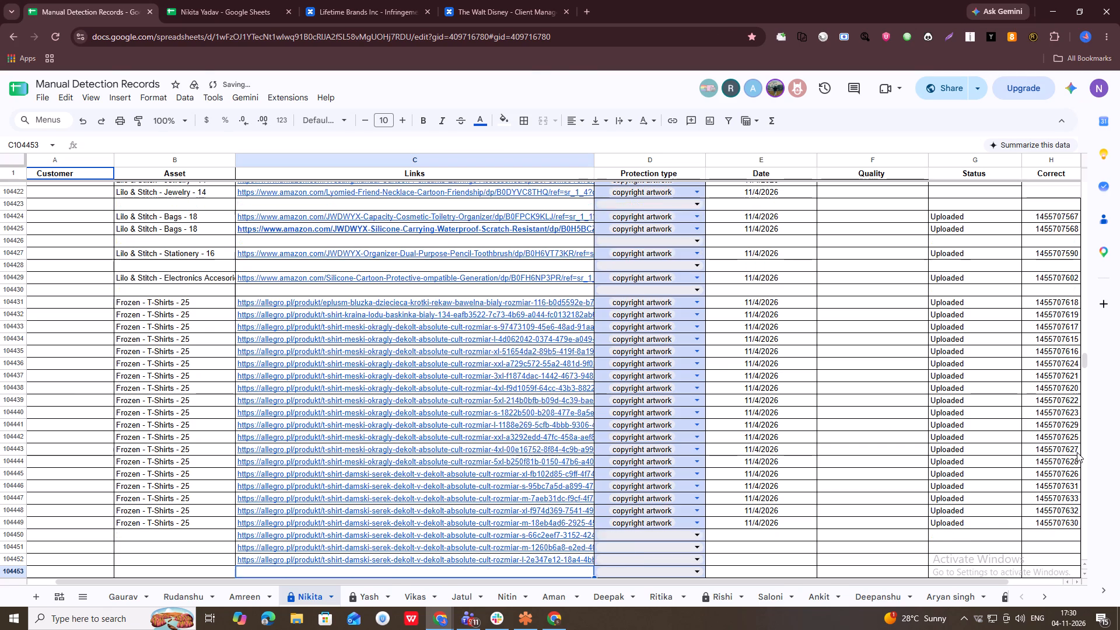
key("alt+Tab")
key("Right")
right_click(890, 377)
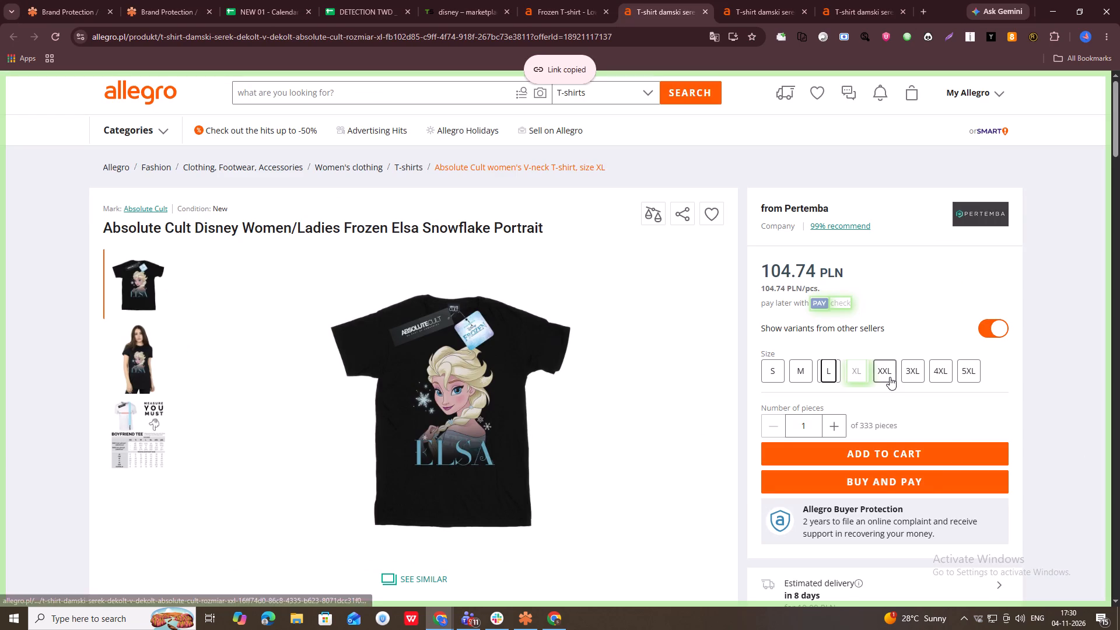
left_click(910, 494)
key("alt+Tab")
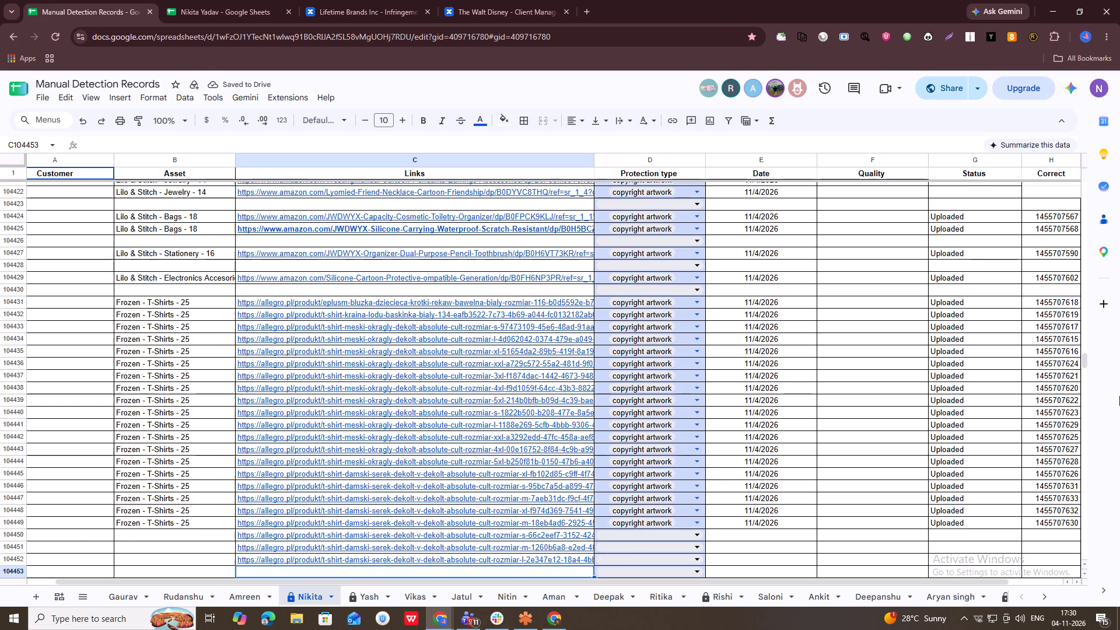
key("ctrl+v")
key("Down")
Copy the Elsa Snowflake T-shirt's 3XL and 4XL variant links into Links rows 104454 and 104455 of Manual Detection Records.
key("alt+Tab")
key("Right")
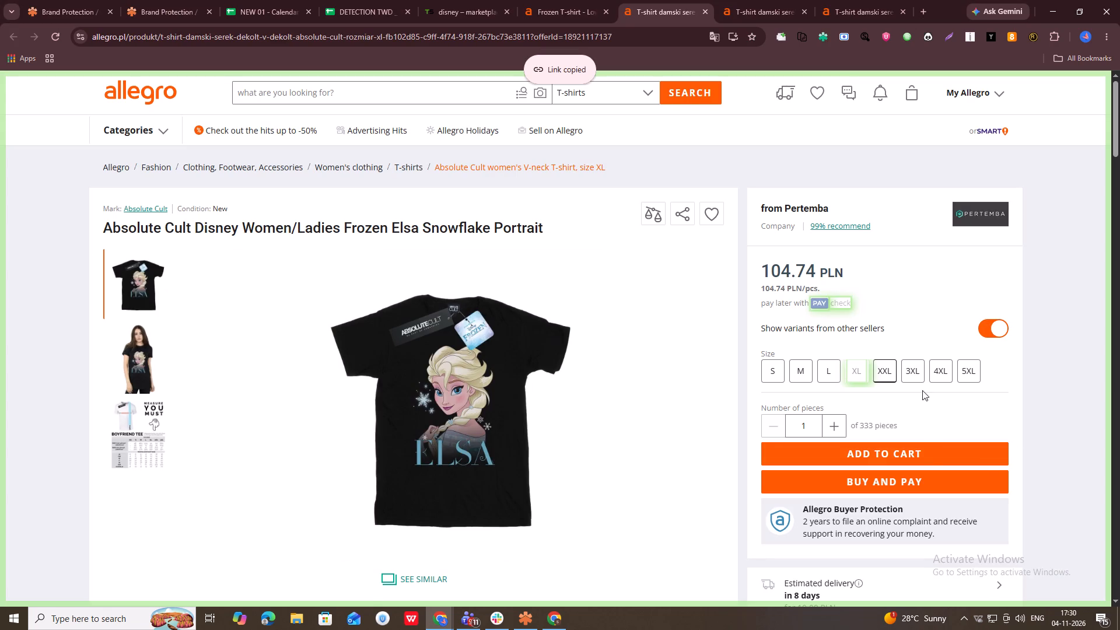
right_click(909, 374)
left_click(936, 496)
key("alt+Tab")
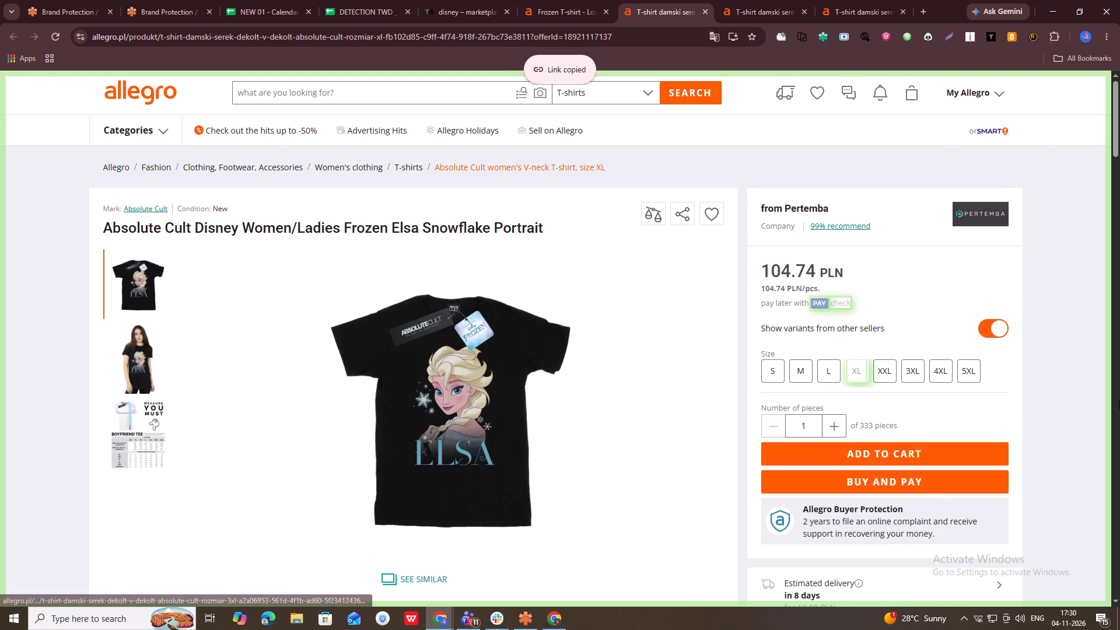
key("ctrl+v")
key("Down")
key("alt+Tab")
key("Right")
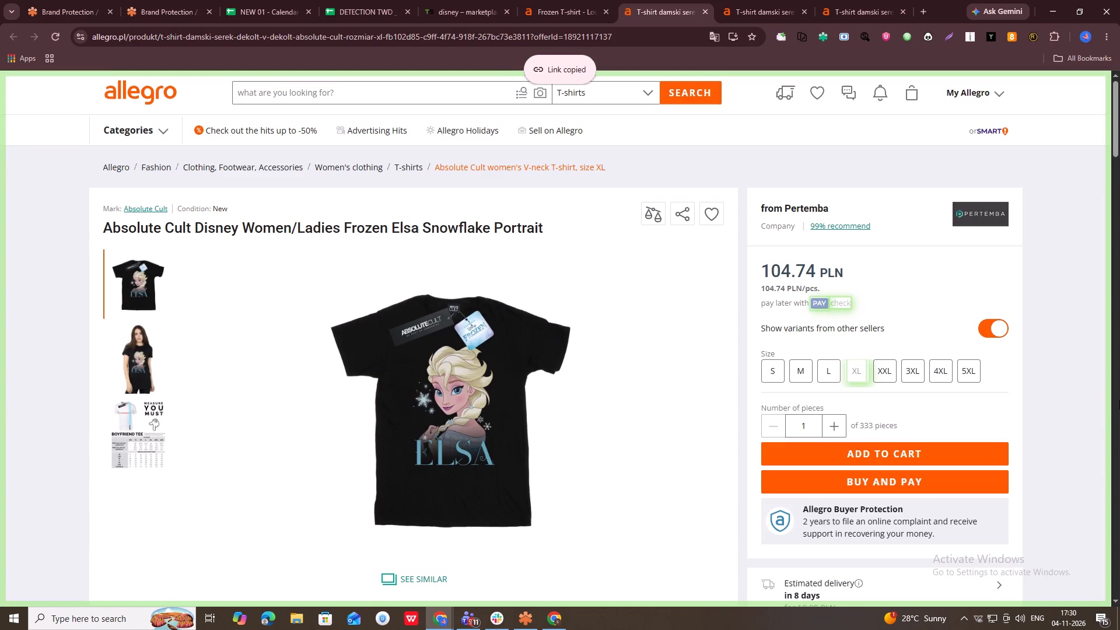
right_click(936, 372)
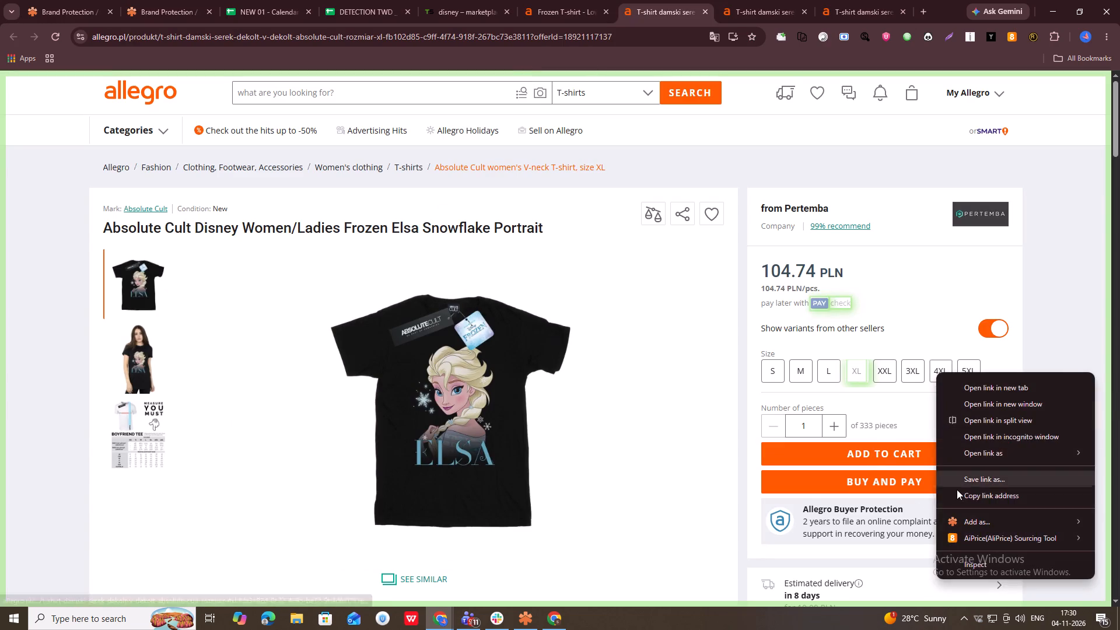
left_click(960, 493)
key("alt+Tab")
key("ctrl+v")
key("Down")
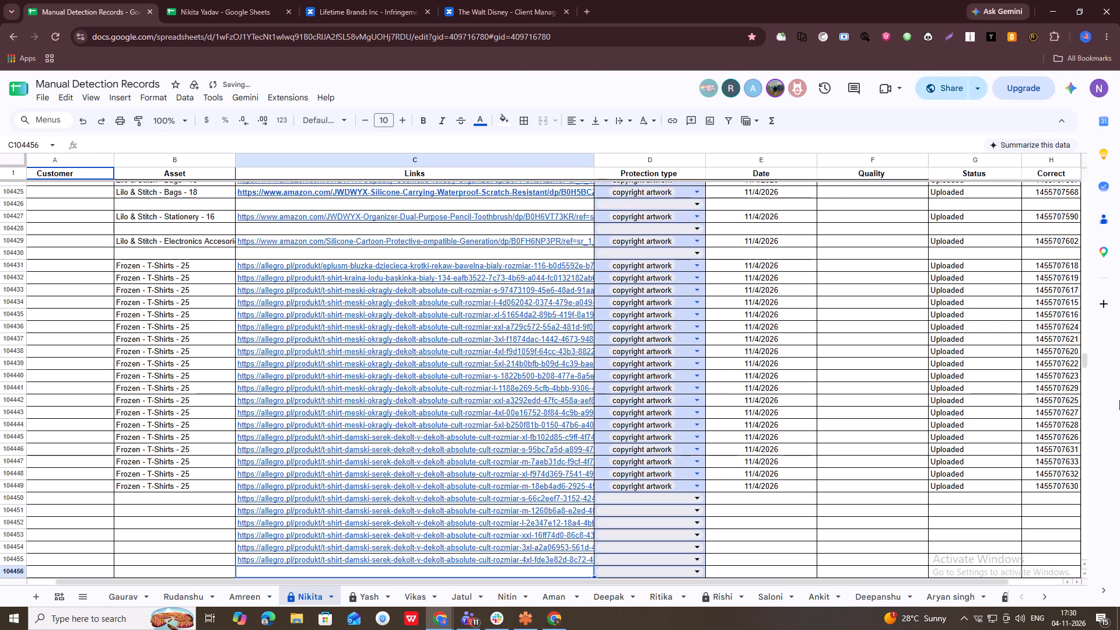
Copy the Elsa Snowflake T-shirt's 5XL variant link into Links row 104456 of Manual Detection Records.
key("alt+Tab")
key("Right")
key("Right")
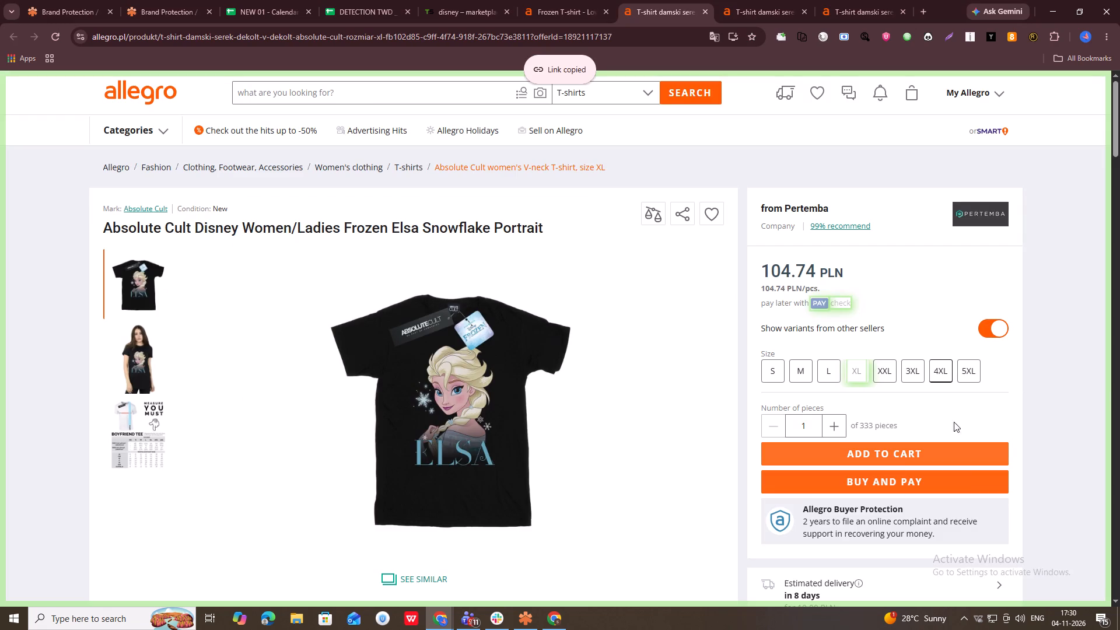
right_click(971, 376)
left_click(892, 497)
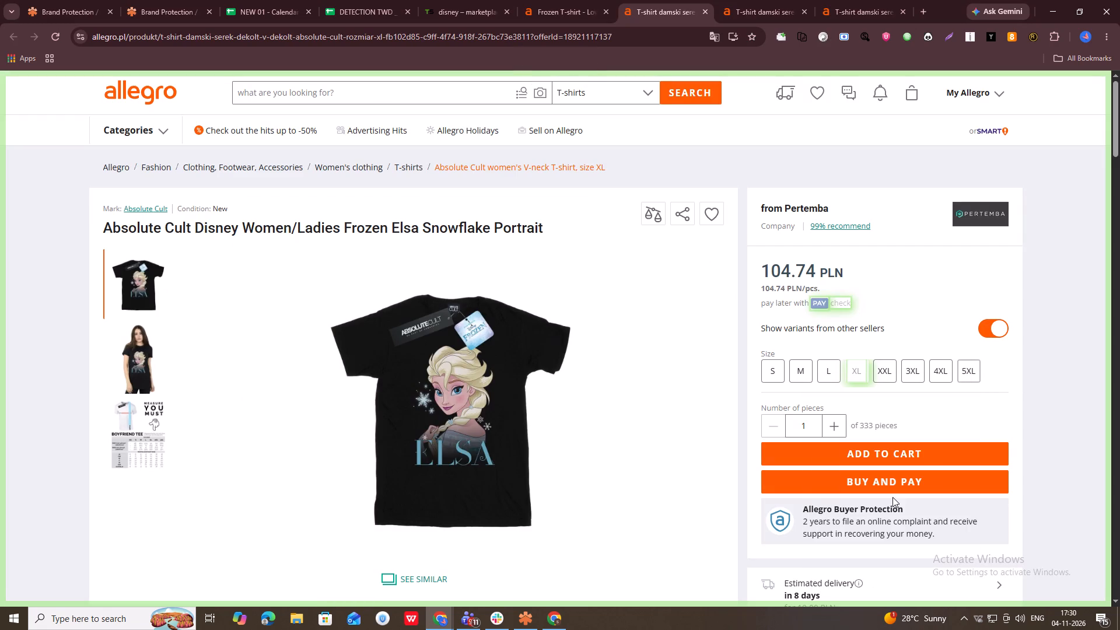
key("alt+Tab")
key("ctrl+v")
key("Down")
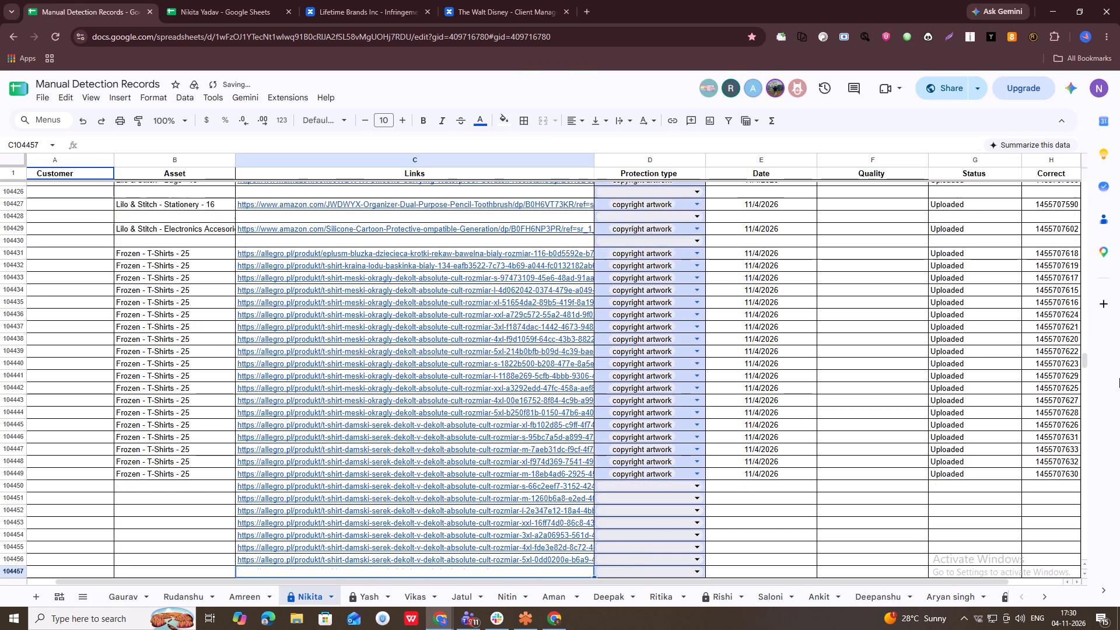
Switch to the Frozen 2 Elsa and Anna T-shirt listing on Allegro and close the finished Elsa Snowflake listing.
key("alt+Tab")
key("Down")
scroll(907, 540, "down", 4)
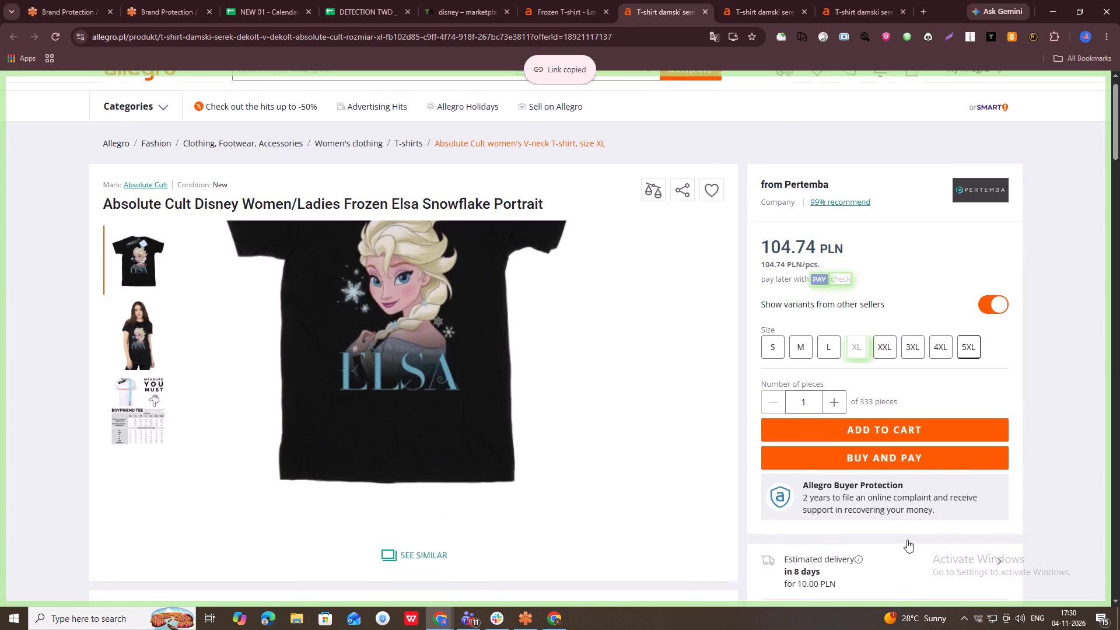
scroll(907, 540, "down", 2)
left_click(762, 0)
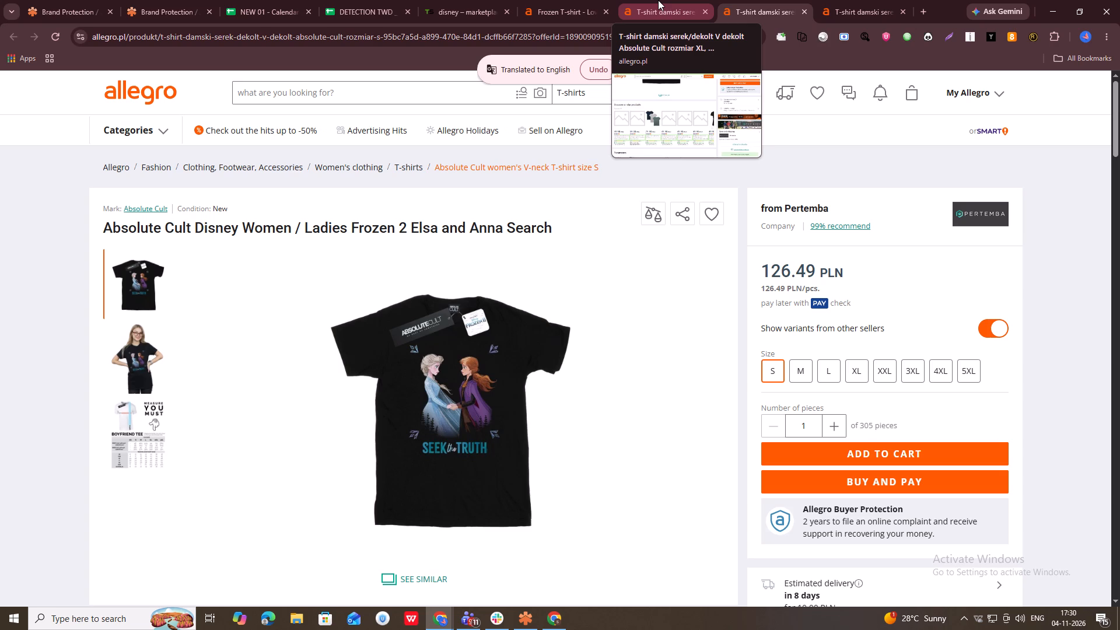
middle_click(658, 0)
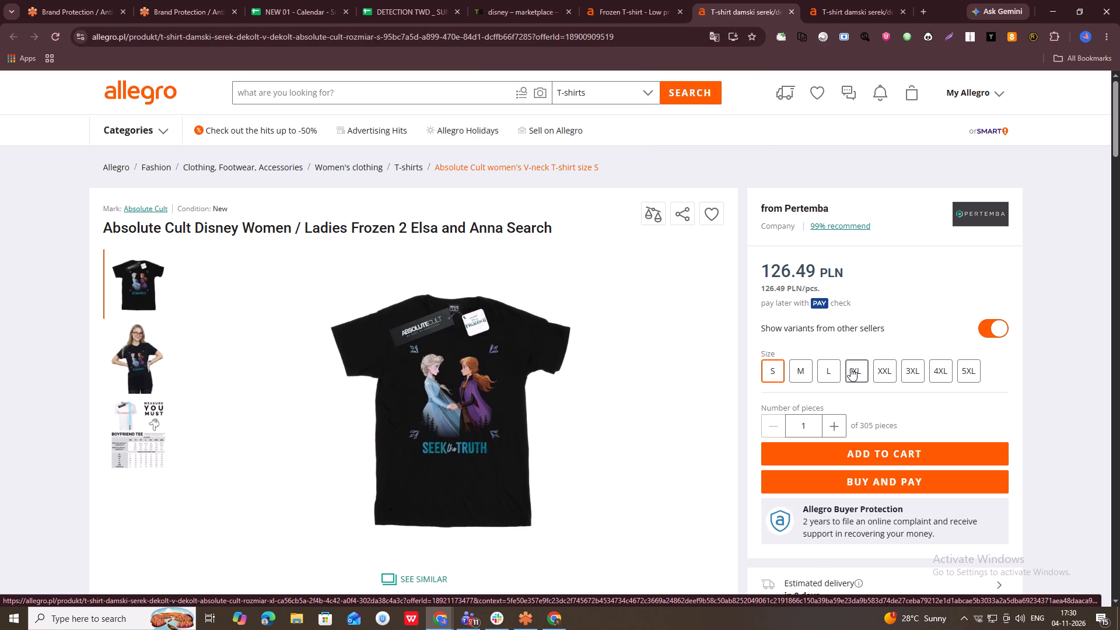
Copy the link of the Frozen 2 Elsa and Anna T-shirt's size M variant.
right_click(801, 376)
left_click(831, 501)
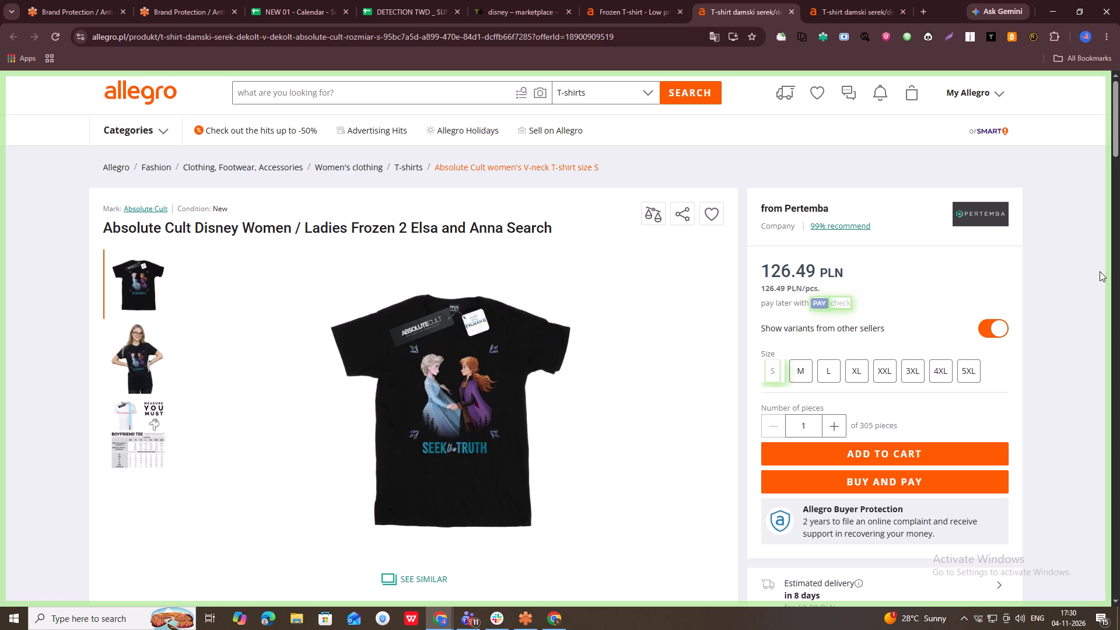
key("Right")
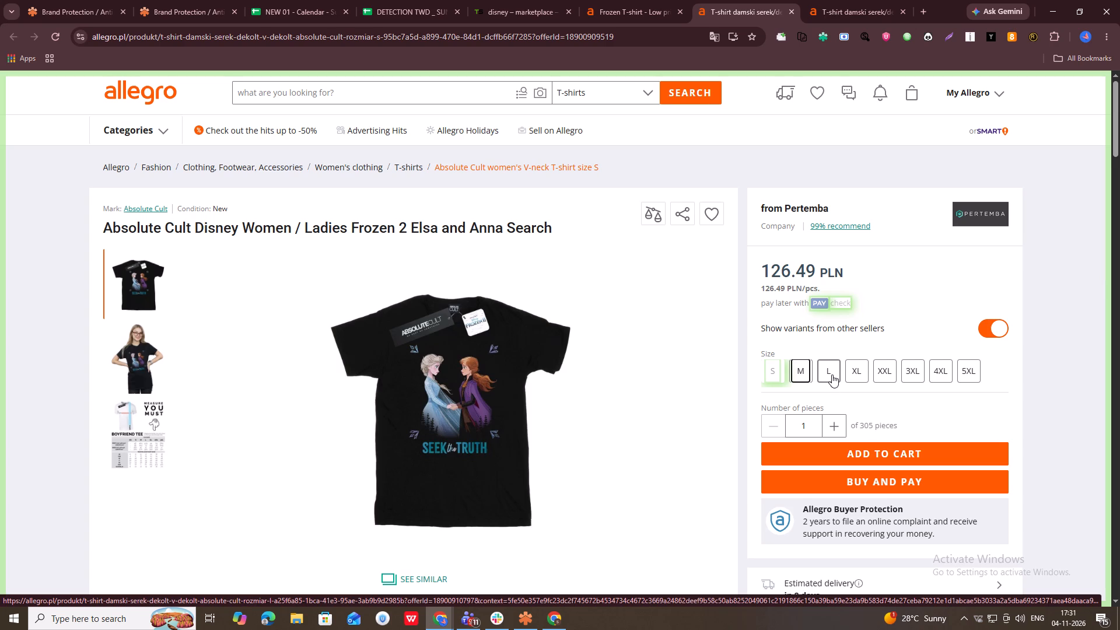
Copy the Frozen 2 Elsa and Anna T-shirt's L and XL variant links into Links rows 104457 and 104458 of Manual Detection Records.
right_click(832, 374)
left_click(850, 496)
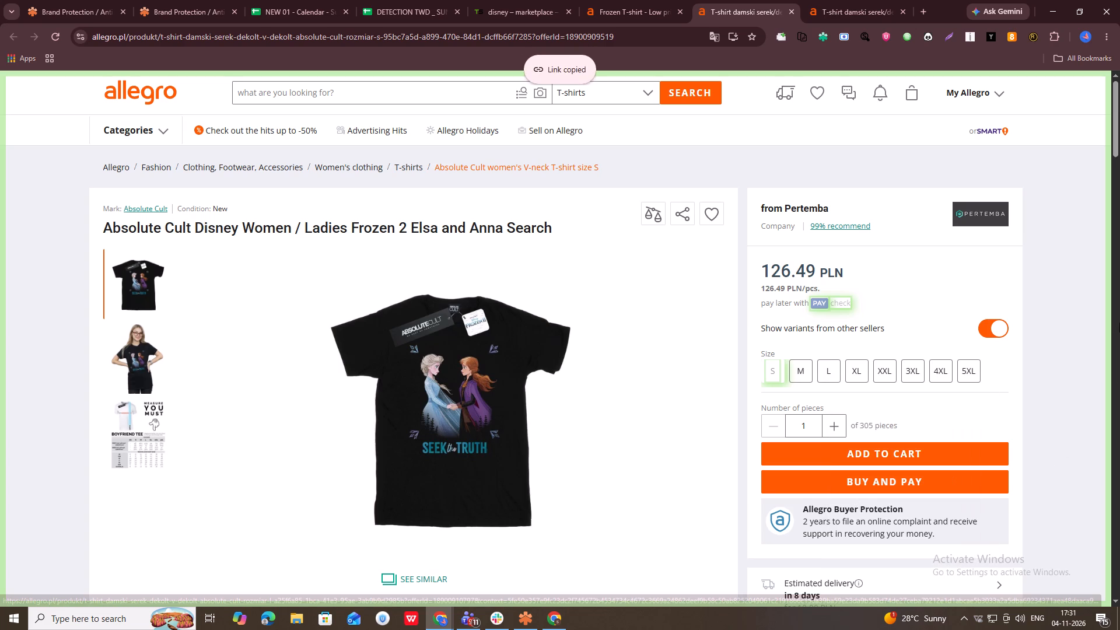
key("alt+Tab")
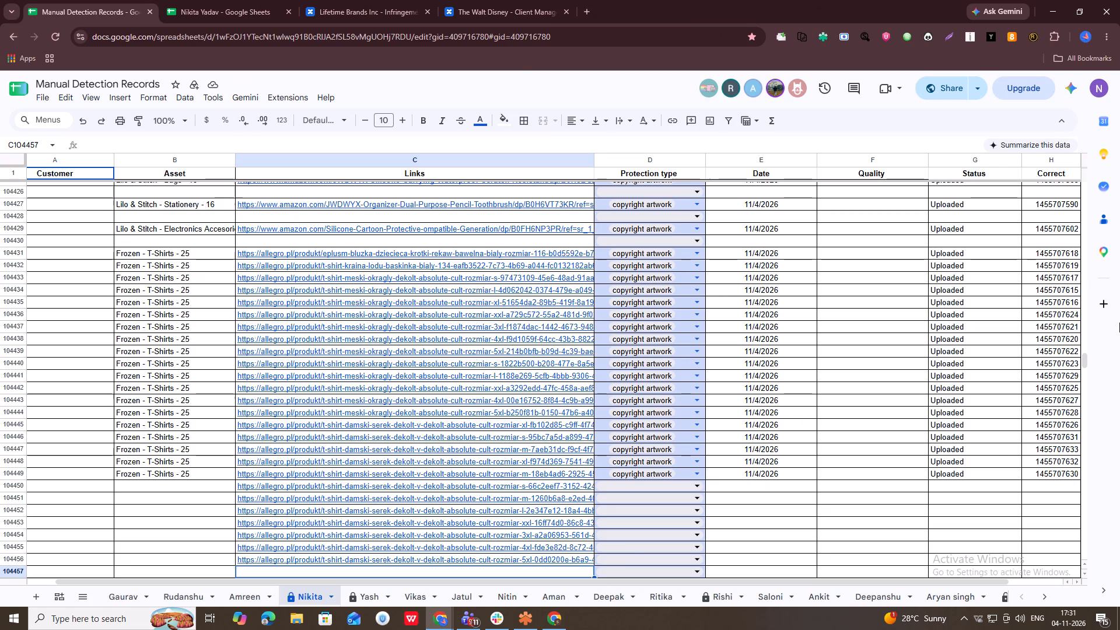
key("ctrl+v")
key("Down")
key("alt+Tab")
key("Right")
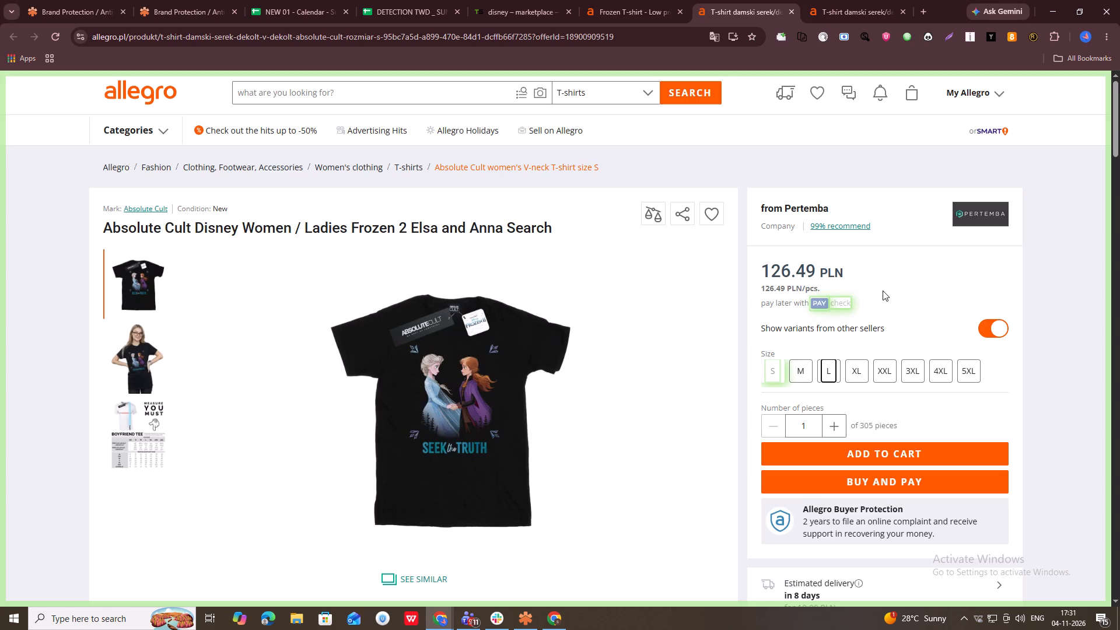
right_click(858, 377)
left_click(883, 498)
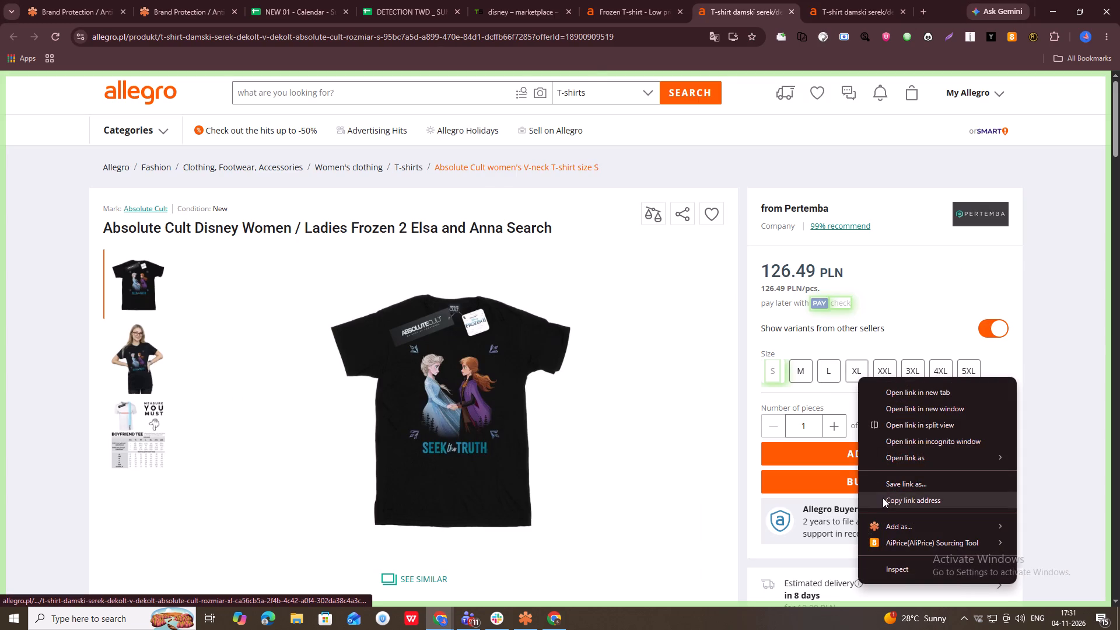
key("alt+Tab")
key("ctrl+v")
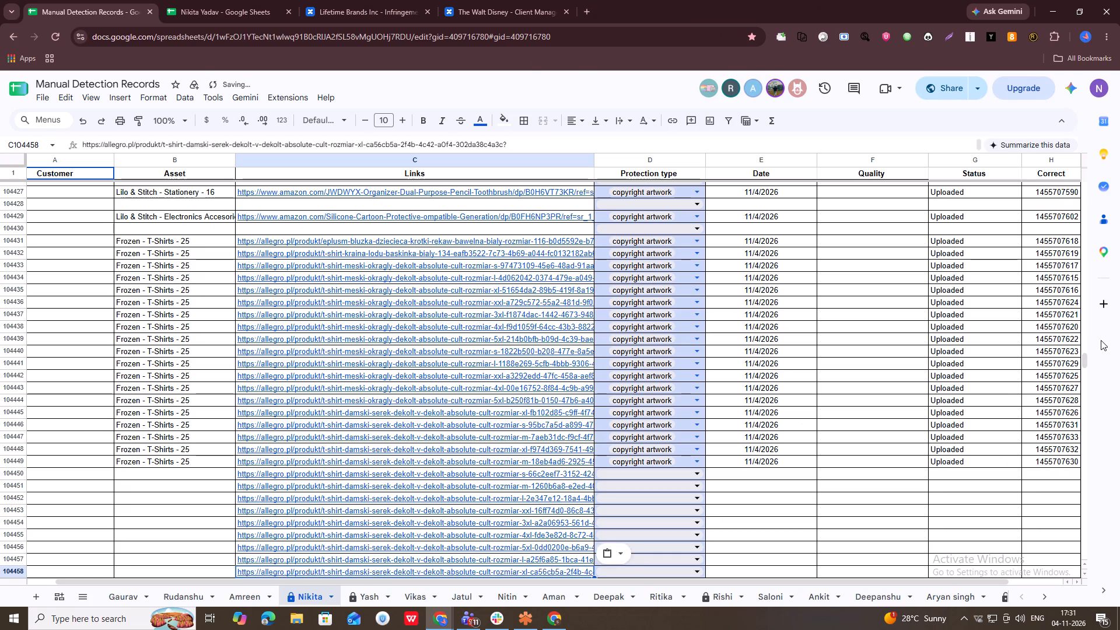
key("Down")
Copy the Frozen 2 Elsa and Anna T-shirt's XXL and 3XL variant links into Links rows 104459 and 104460 of Manual Detection Records.
key("alt+Tab")
key("Right")
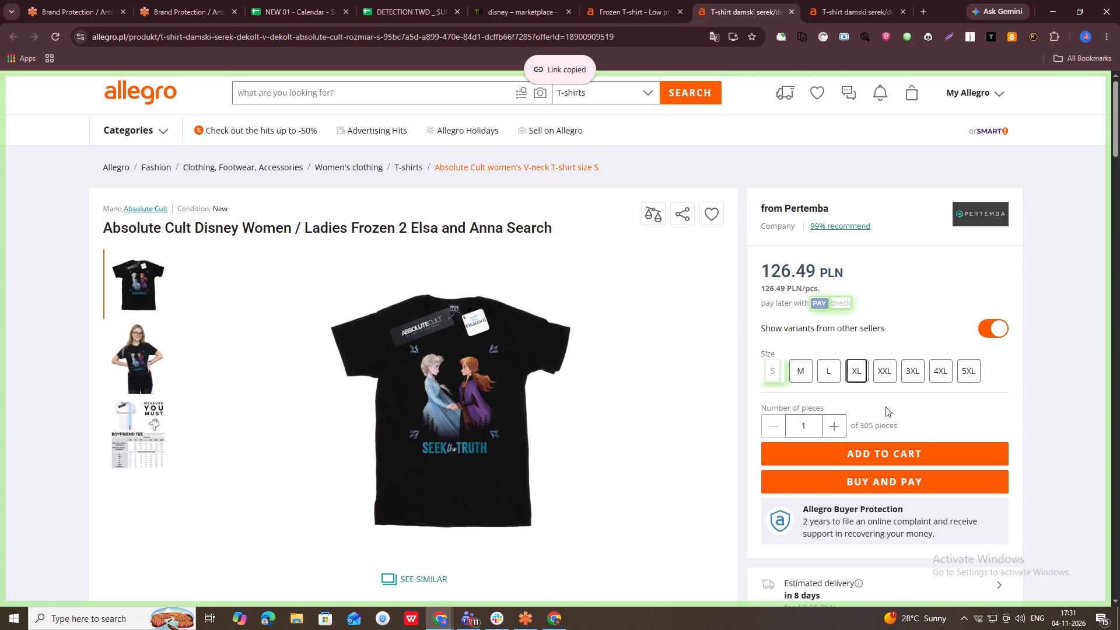
right_click(884, 371)
left_click(916, 492)
key("alt+Tab")
key("ctrl+v")
key("Down")
key("alt+Tab")
key("Right")
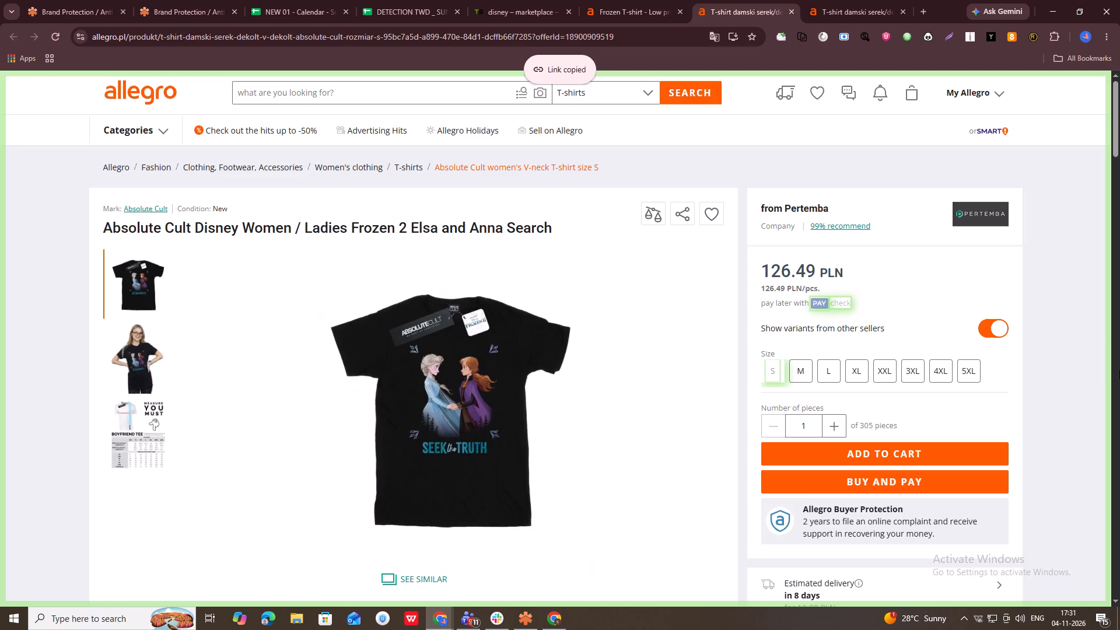
right_click(912, 373)
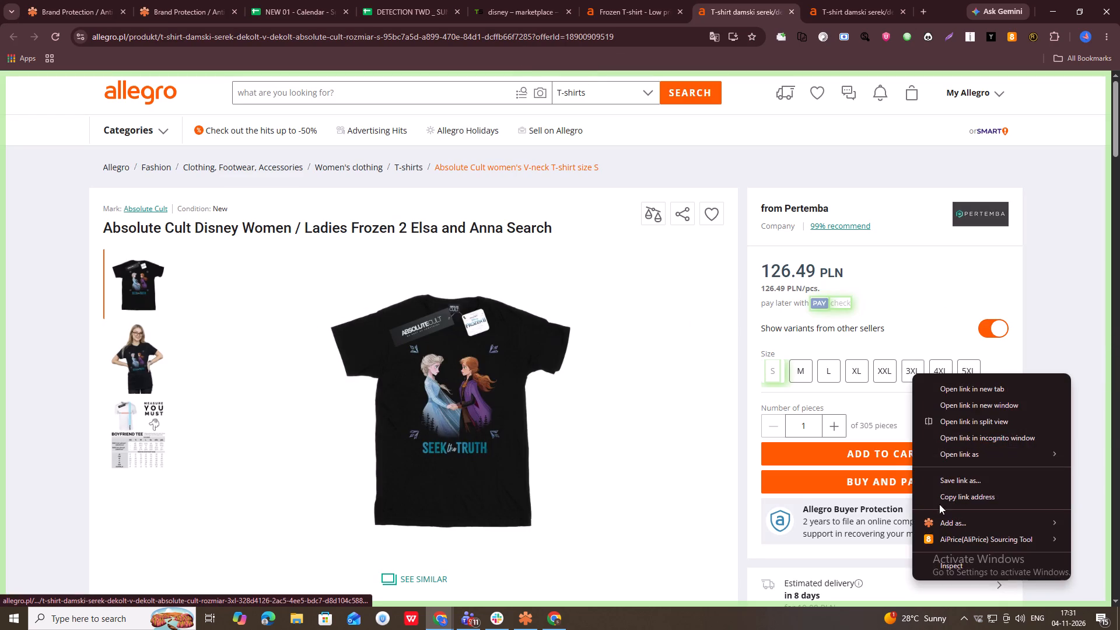
left_click(945, 496)
key("alt+Tab")
key("ctrl+v")
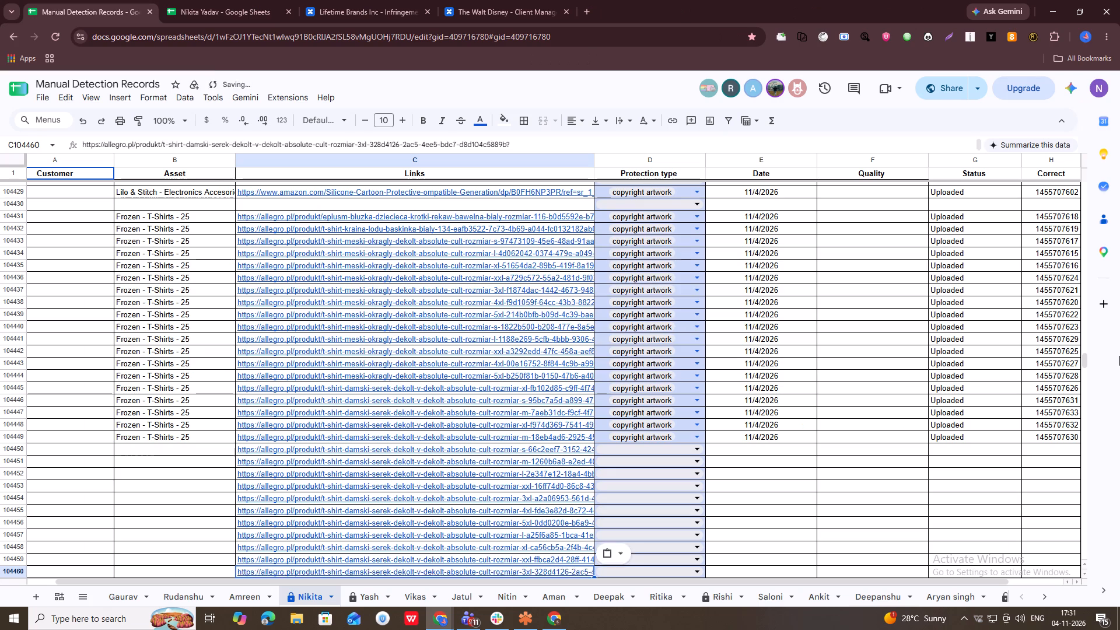
key("Down")
Copy the Frozen 2 Elsa and Anna T-shirt's 4XL and 5XL variant links into Links rows 104461 and 104462 of Manual Detection Records.
key("alt+Tab")
key("Right")
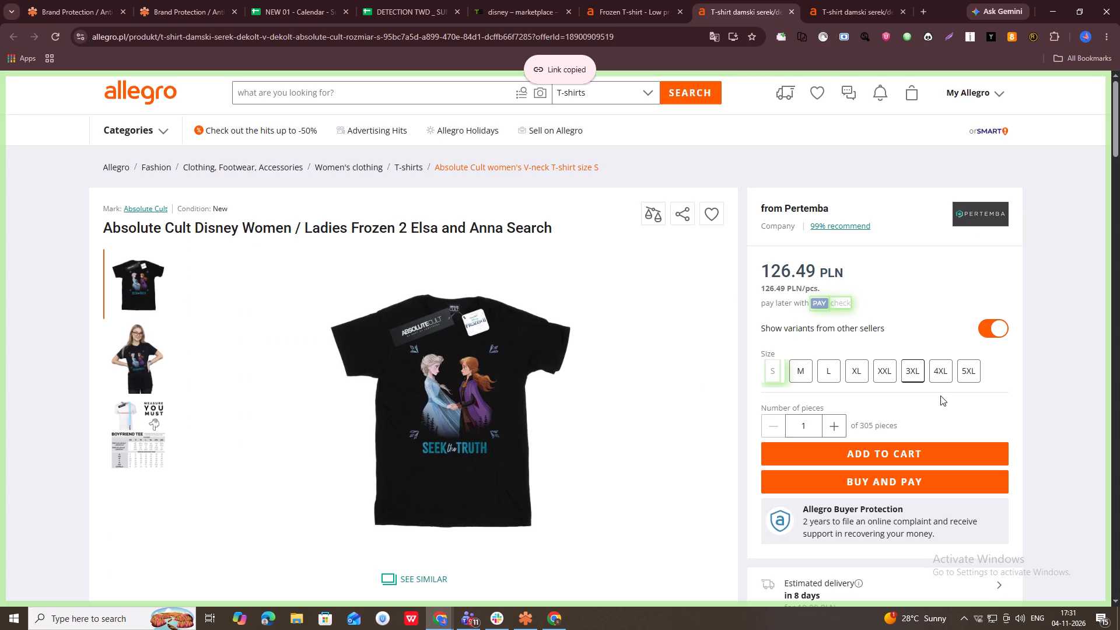
key("Right")
right_click(936, 372)
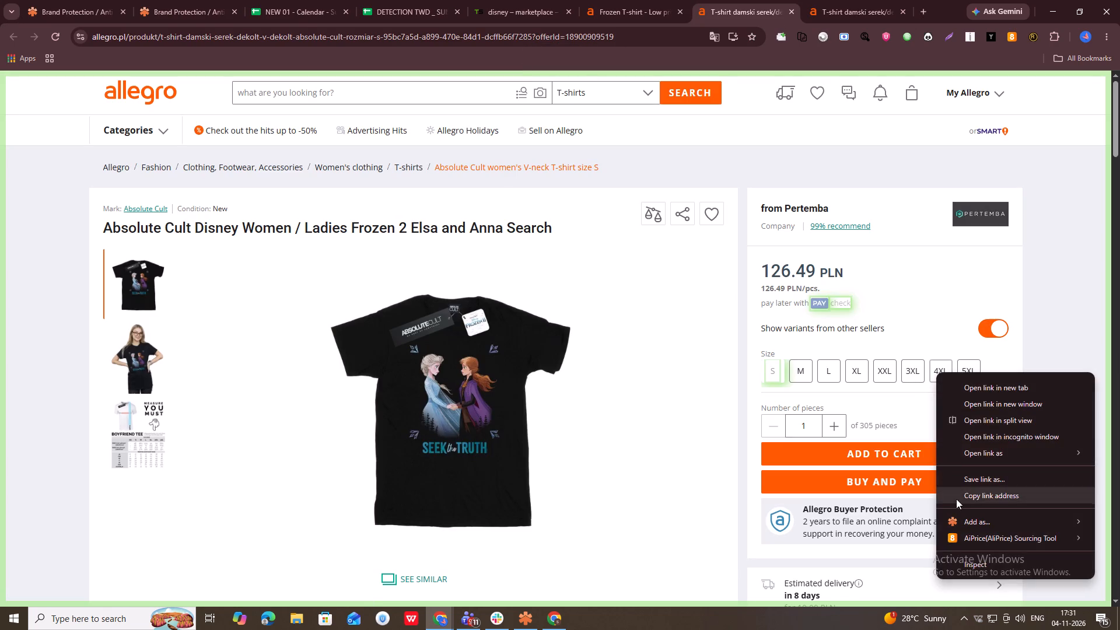
left_click(965, 491)
key("alt+Tab")
key("ctrl+v")
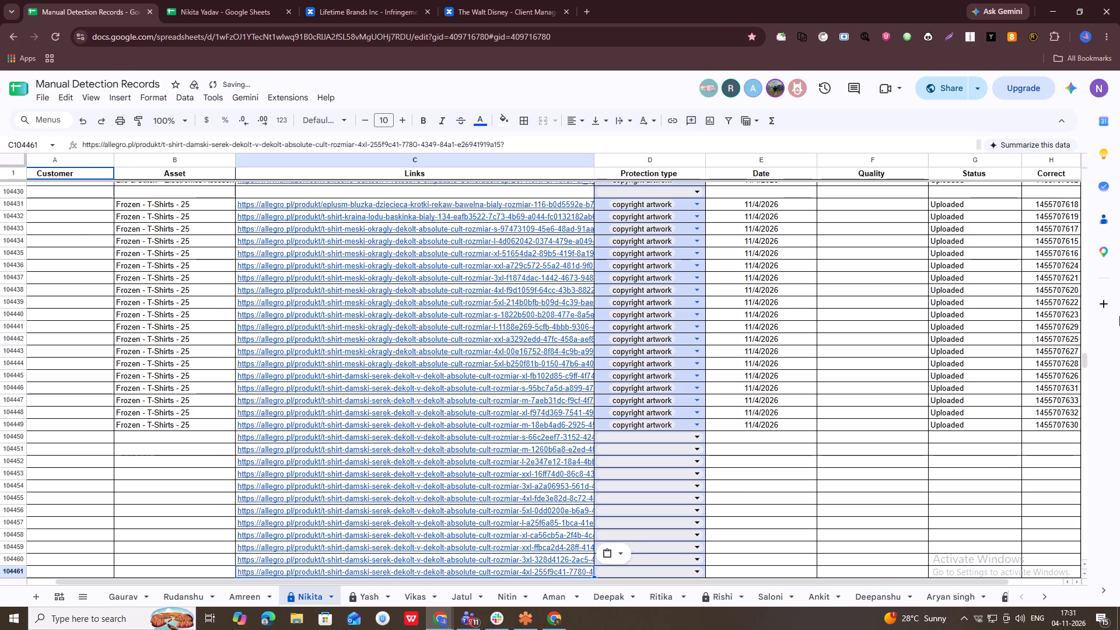
key("Down")
key("alt+Tab")
key("Right")
right_click(970, 373)
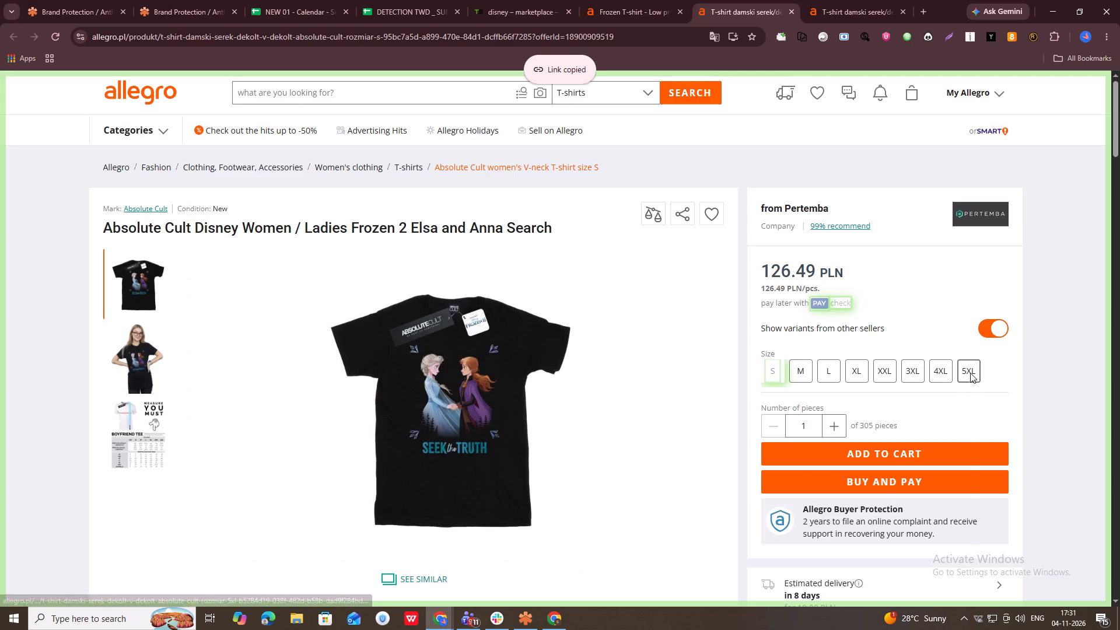
left_click(902, 501)
key("alt+Tab")
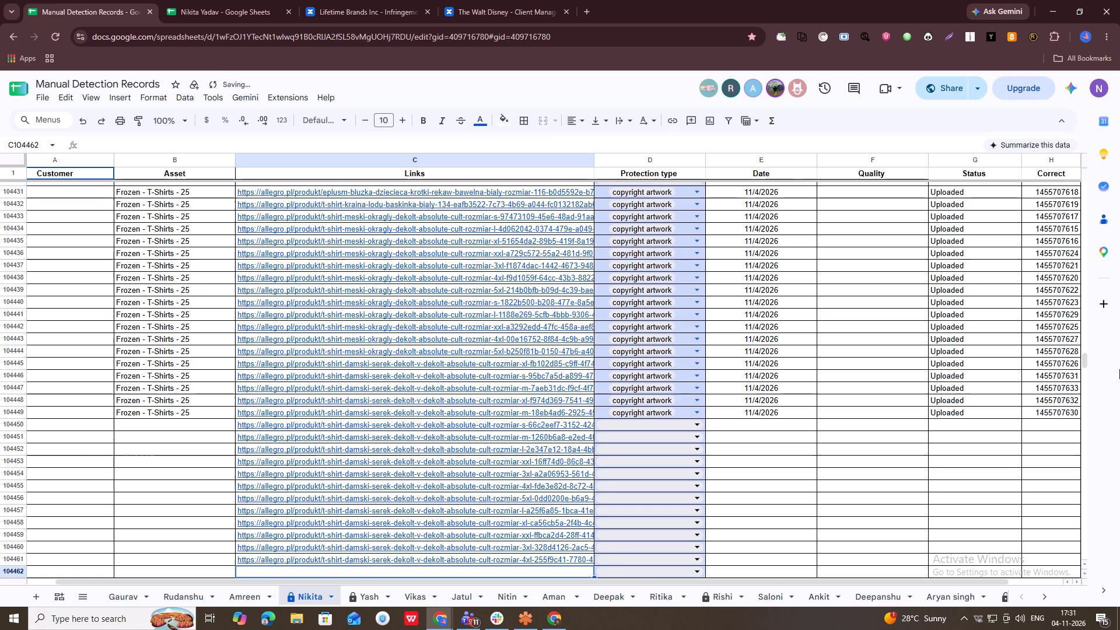
key("ctrl+v")
key("Down")
Dismiss the Teams notification and close the finished Frozen 2 Elsa and Anna listing on Allegro, moving to the Elsa Snowflakes listing.
key("alt+Tab")
key("Down")
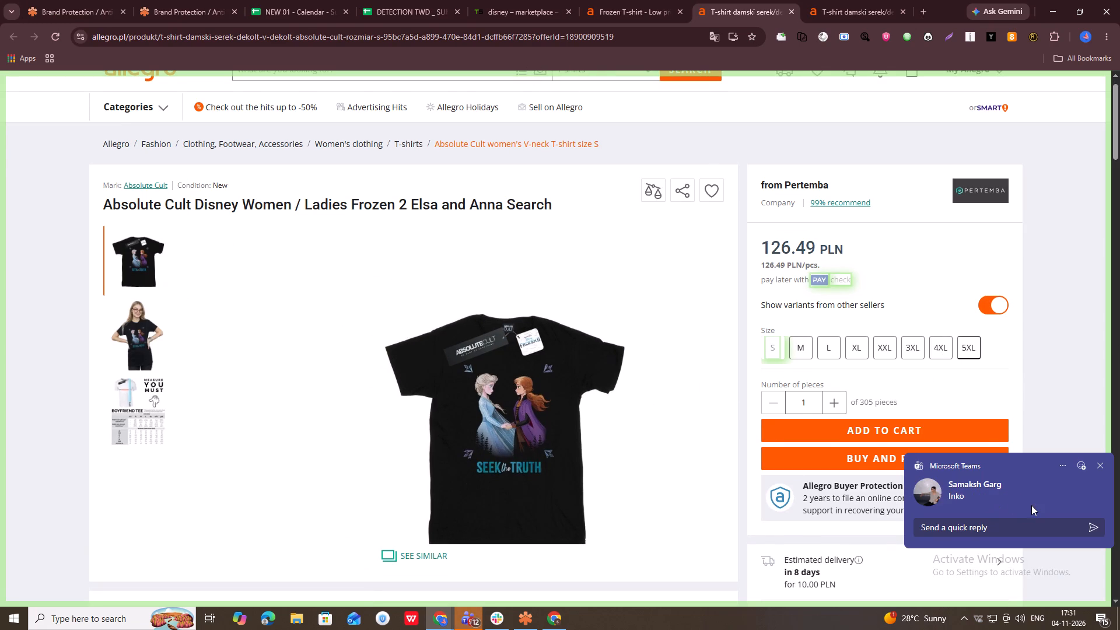
left_click(1101, 466)
scroll(850, 384, "down", 7)
scroll(850, 384, "up", 11)
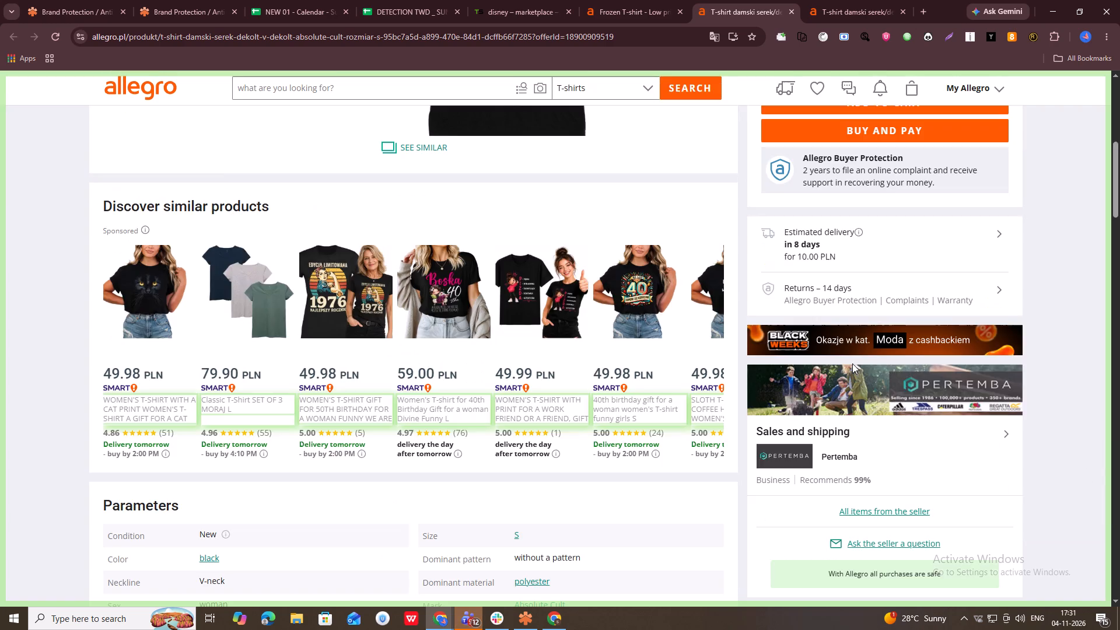
scroll(852, 363, "up", 2)
middle_click(741, 0)
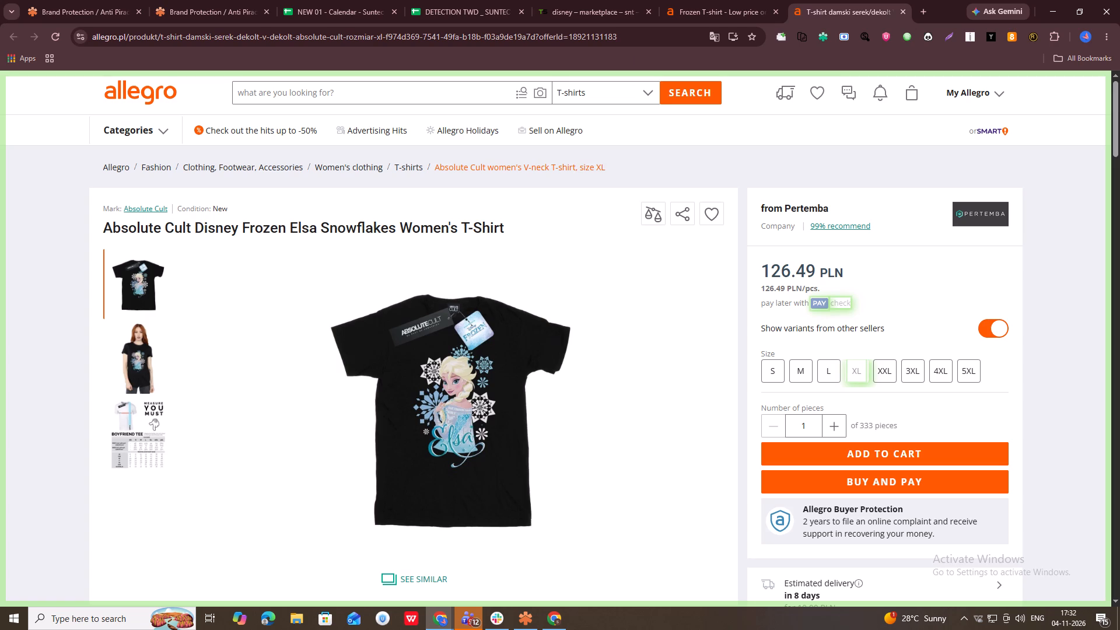
Copy the Frozen Elsa Snowflakes women's T-shirt's S and M variant links into Links rows 104463 and 104464 of Manual Detection Records.
right_click(769, 377)
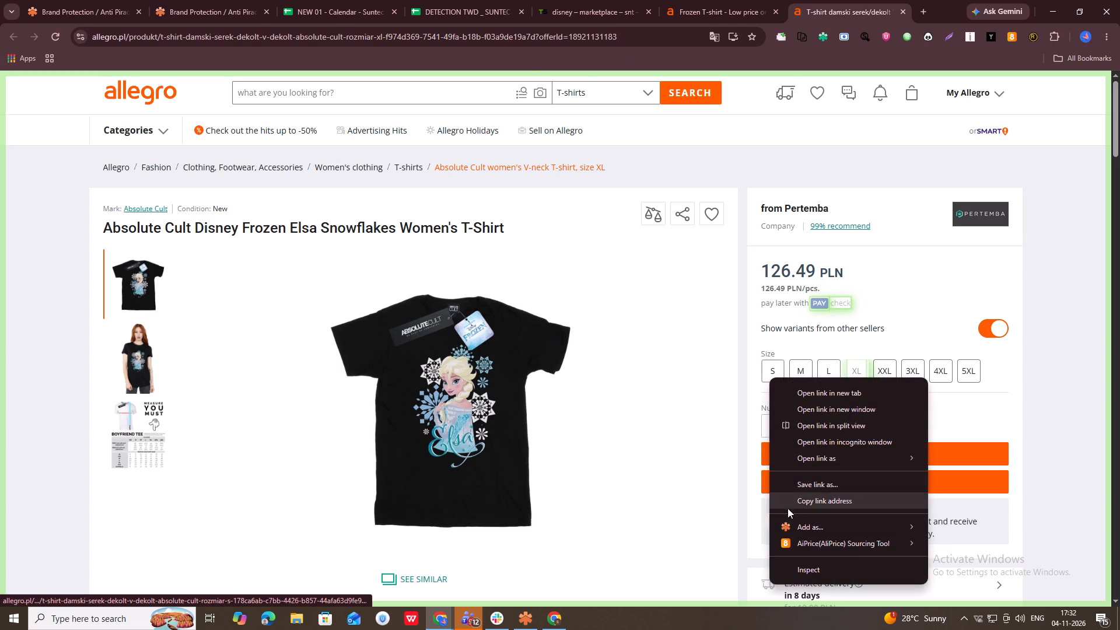
left_click(798, 501)
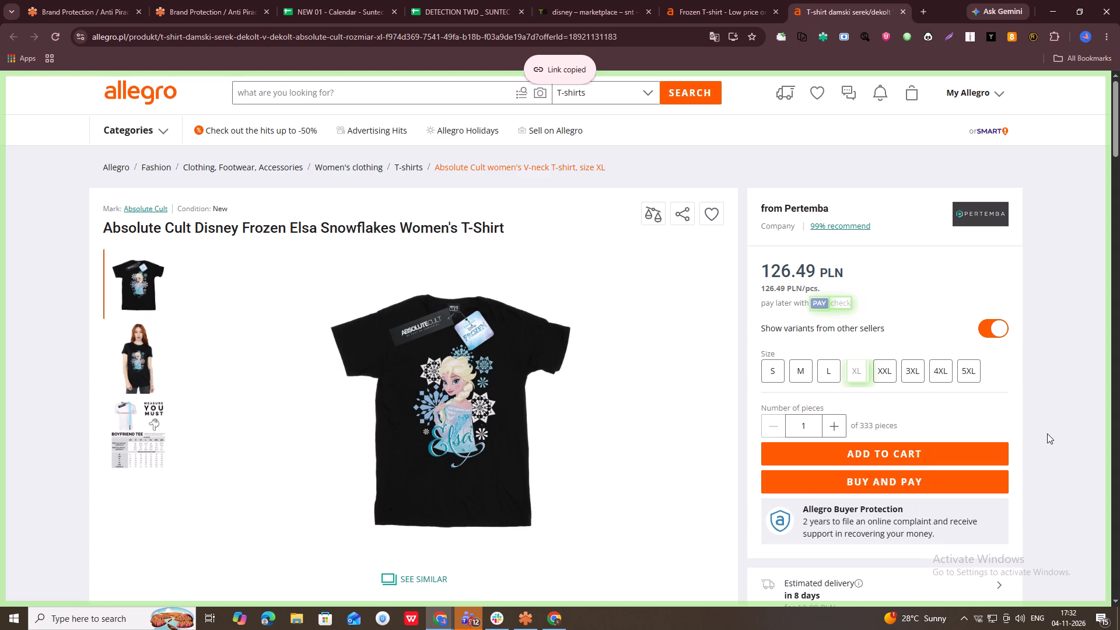
key("alt+Tab")
key("ctrl+v")
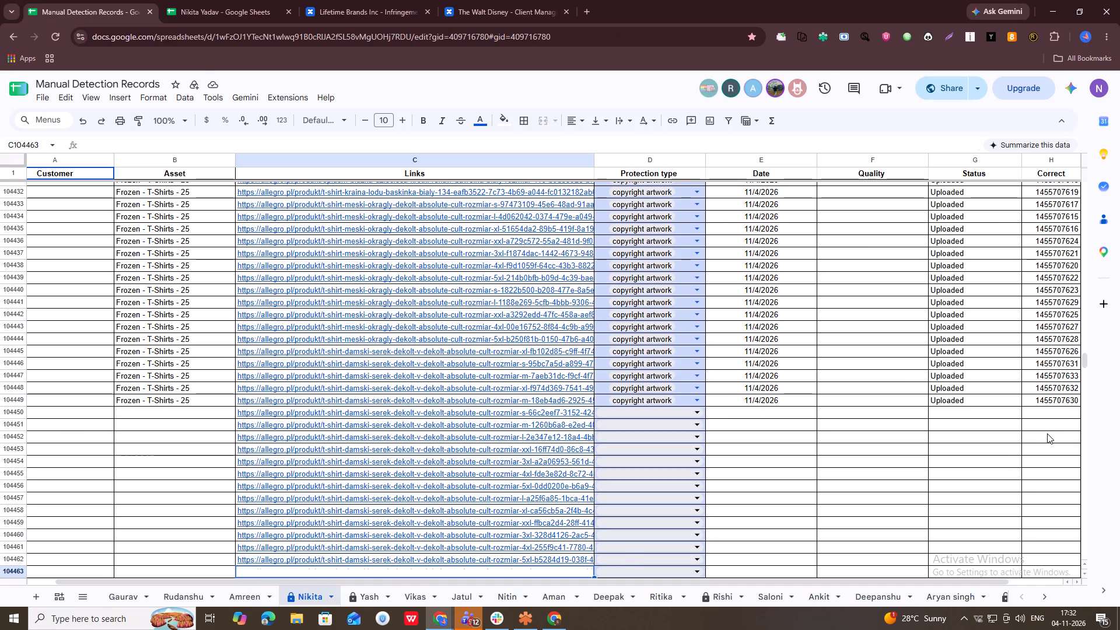
key("Down")
key("alt+Tab")
key("Right")
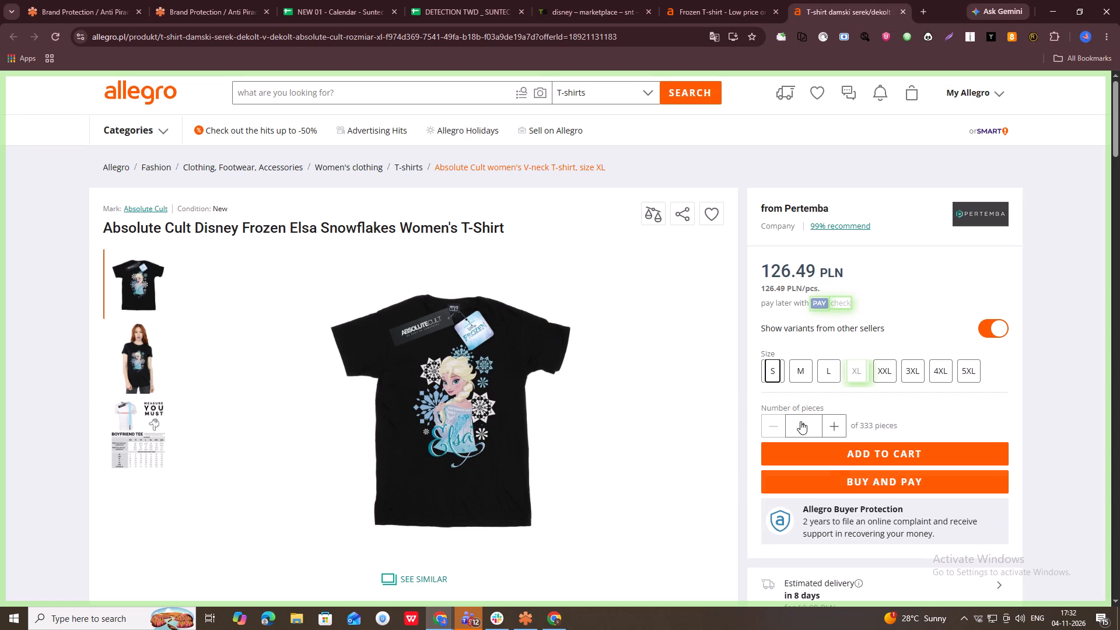
right_click(797, 377)
left_click(809, 499)
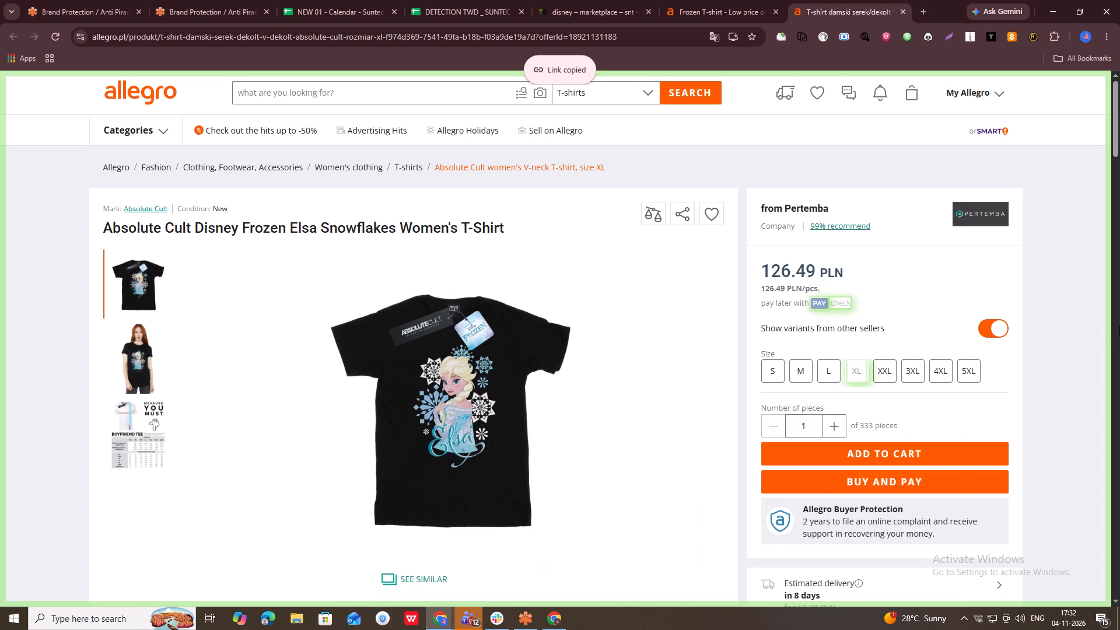
key("alt+Tab")
key("ctrl+v")
key("Down")
Copy the Elsa Snowflakes T-shirt's L and XXL variant links from Allegro into Links rows 104465 and 104466 of Manual Detection Records.
key("alt+Tab")
key("Right")
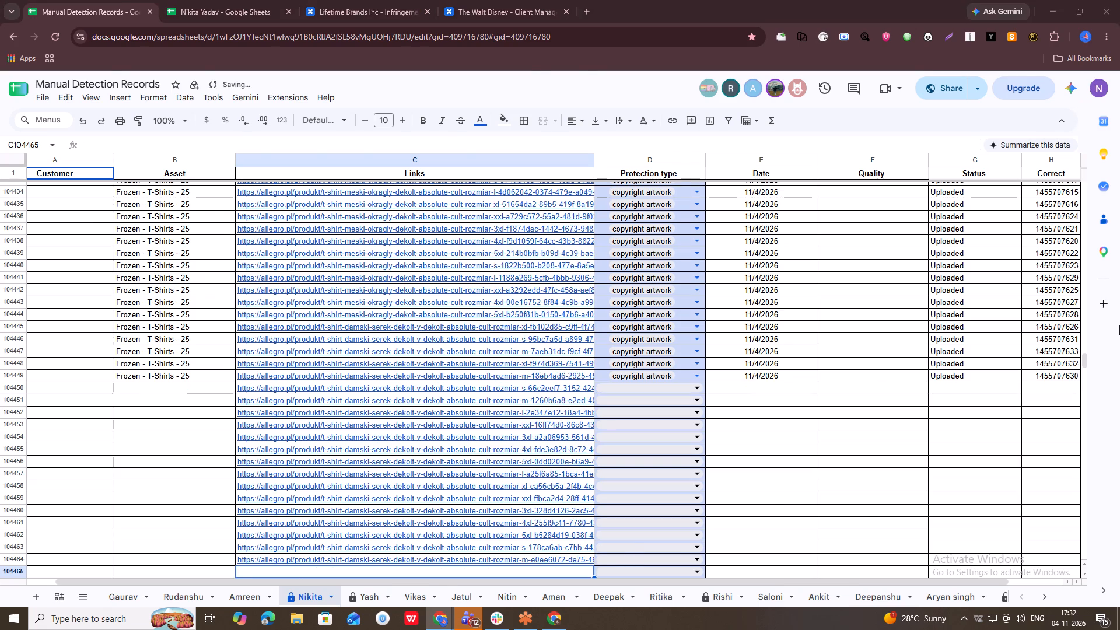
right_click(825, 380)
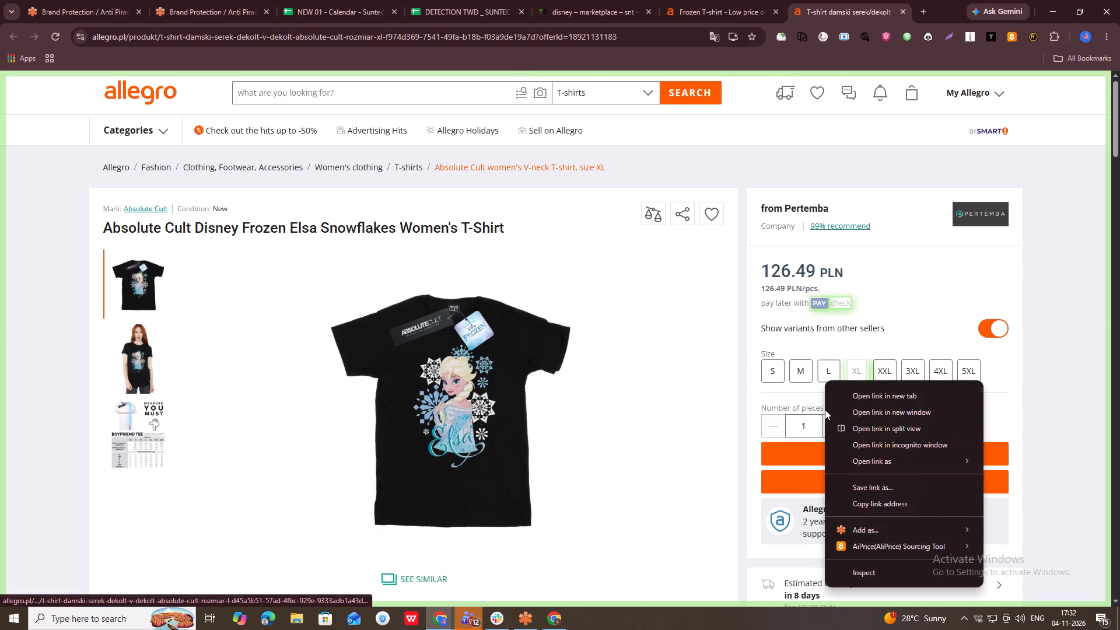
left_click(848, 501)
key("alt+Tab")
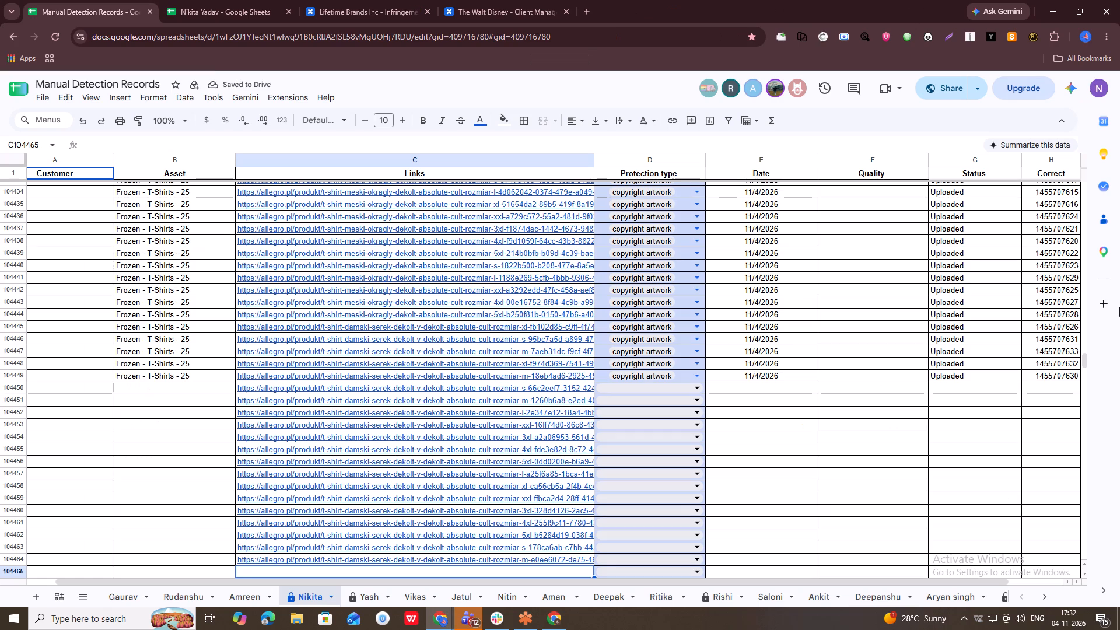
key("ctrl+v")
key("Down")
key("alt+Tab")
key("Right")
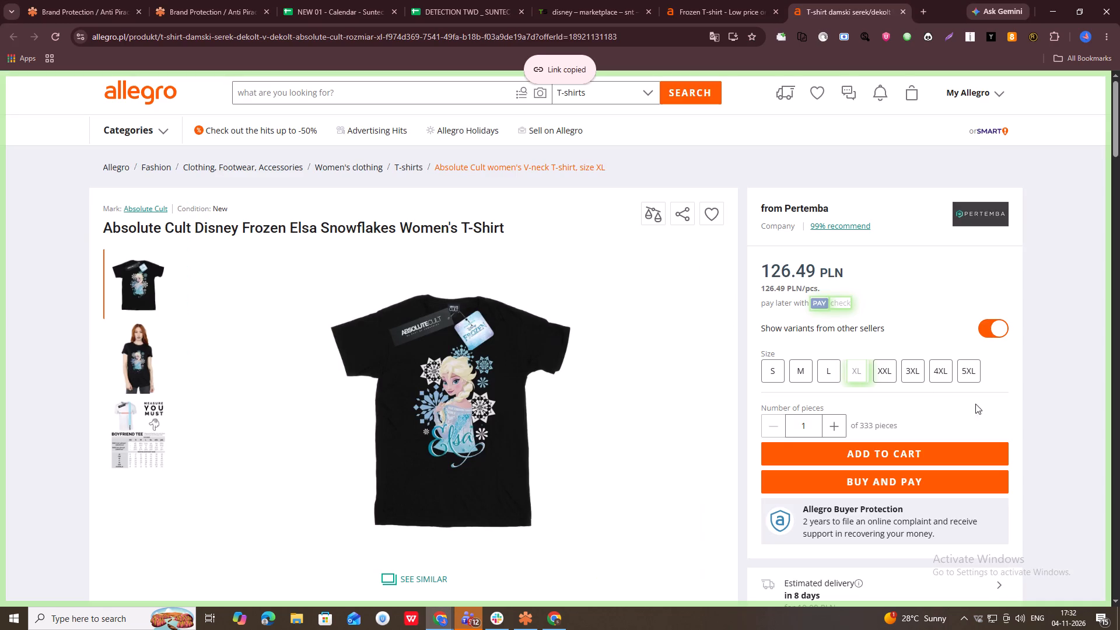
right_click(883, 375)
left_click(900, 499)
key("alt+Tab")
key("ctrl+v")
key("Down")
Copy the Elsa Snowflakes T-shirt's 3XL and 4XL variant links from Allegro into Links rows 104467 and 104468 of Manual Detection Records.
key("alt+Tab")
key("Right")
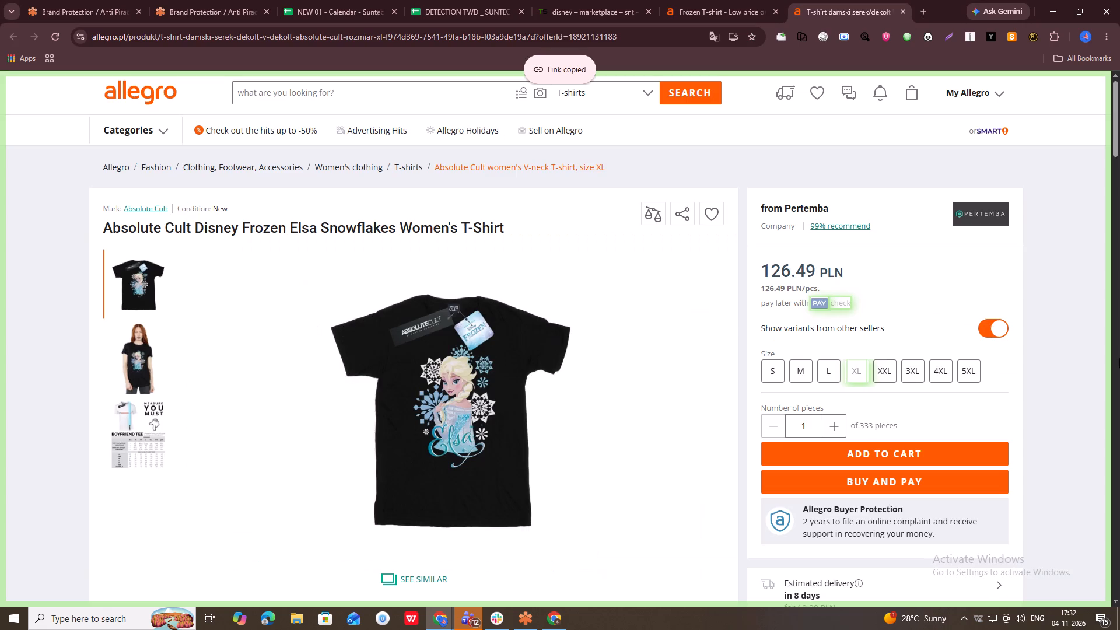
right_click(911, 377)
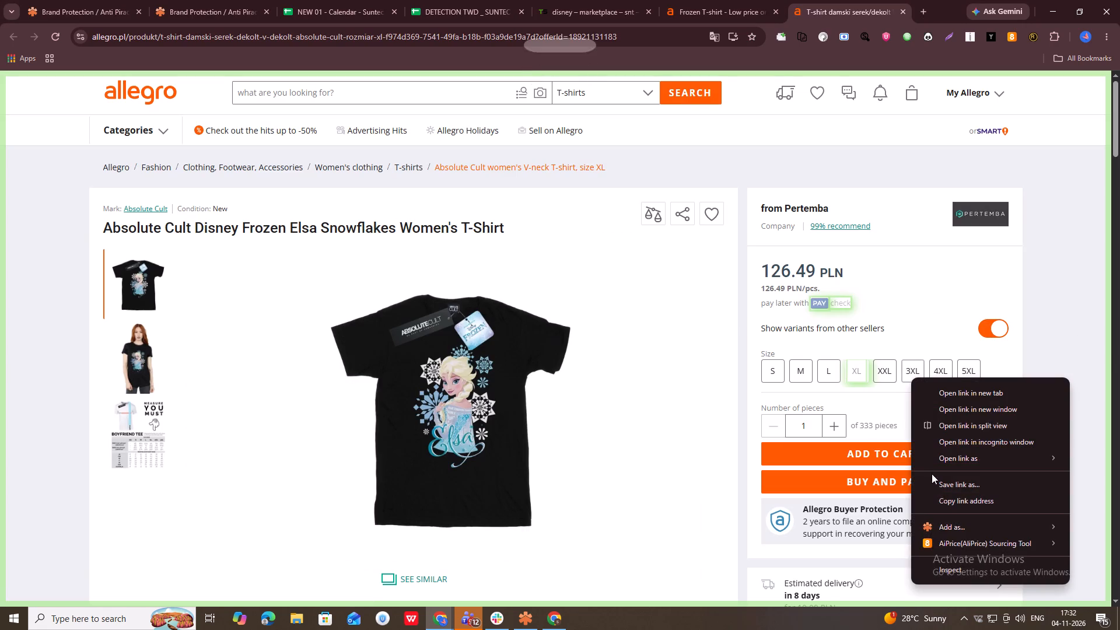
left_click(932, 497)
key("alt+Tab")
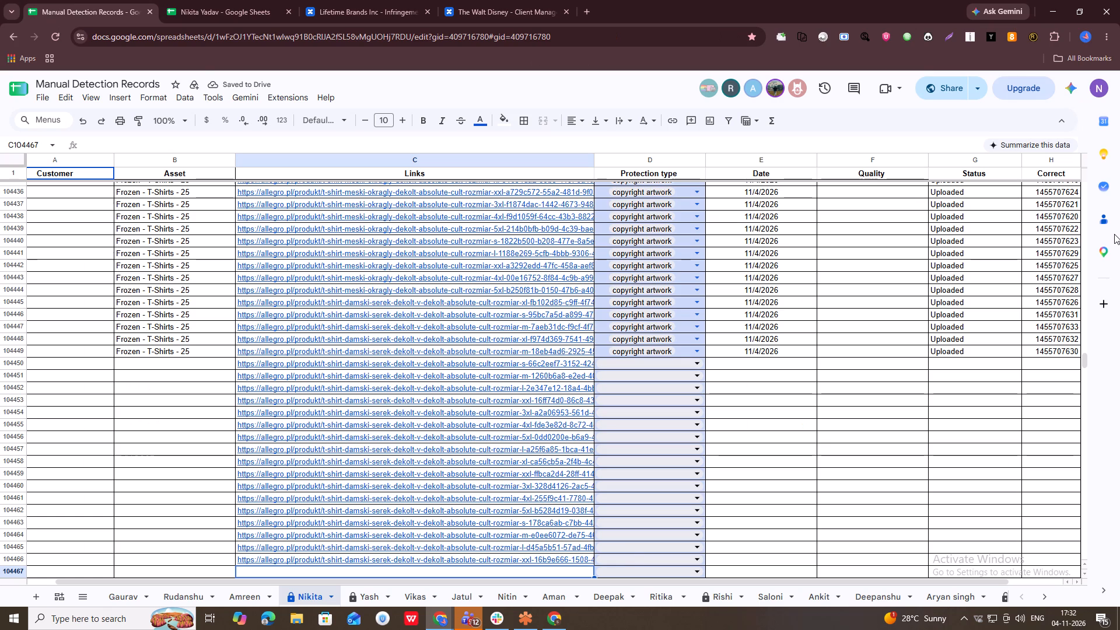
key("ctrl+v")
key("Down")
key("alt+Tab")
key("Right")
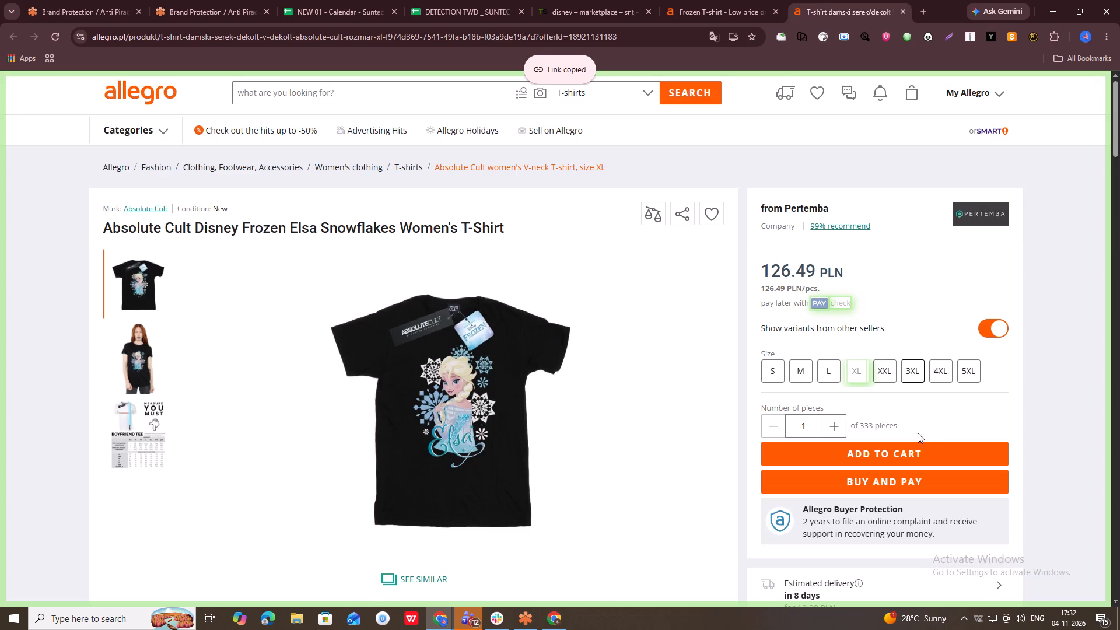
right_click(937, 375)
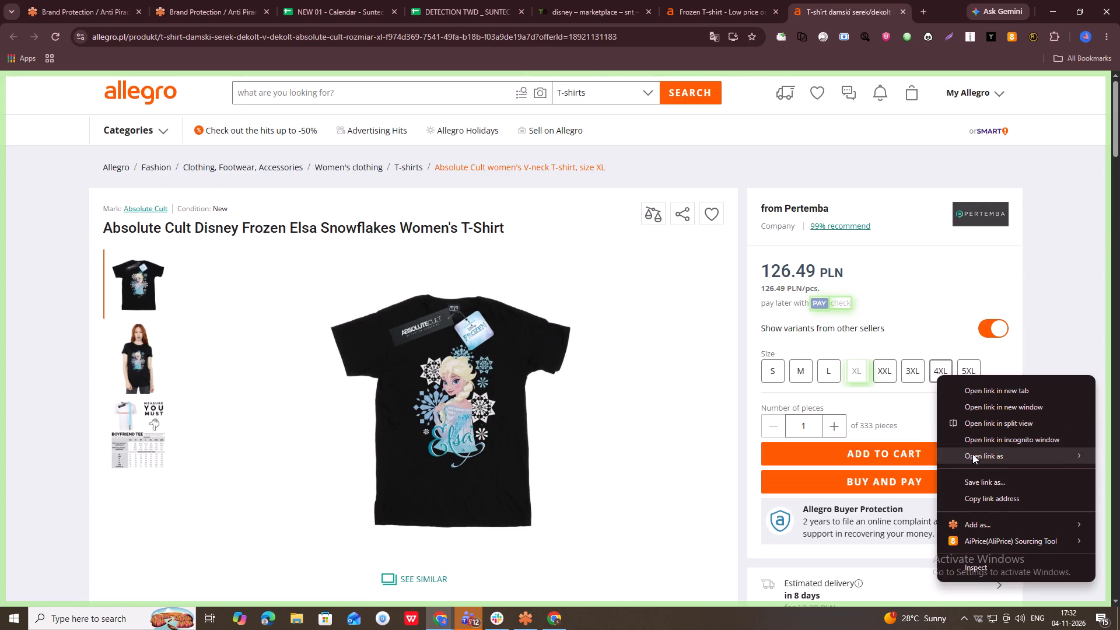
left_click(995, 501)
key("alt+Tab")
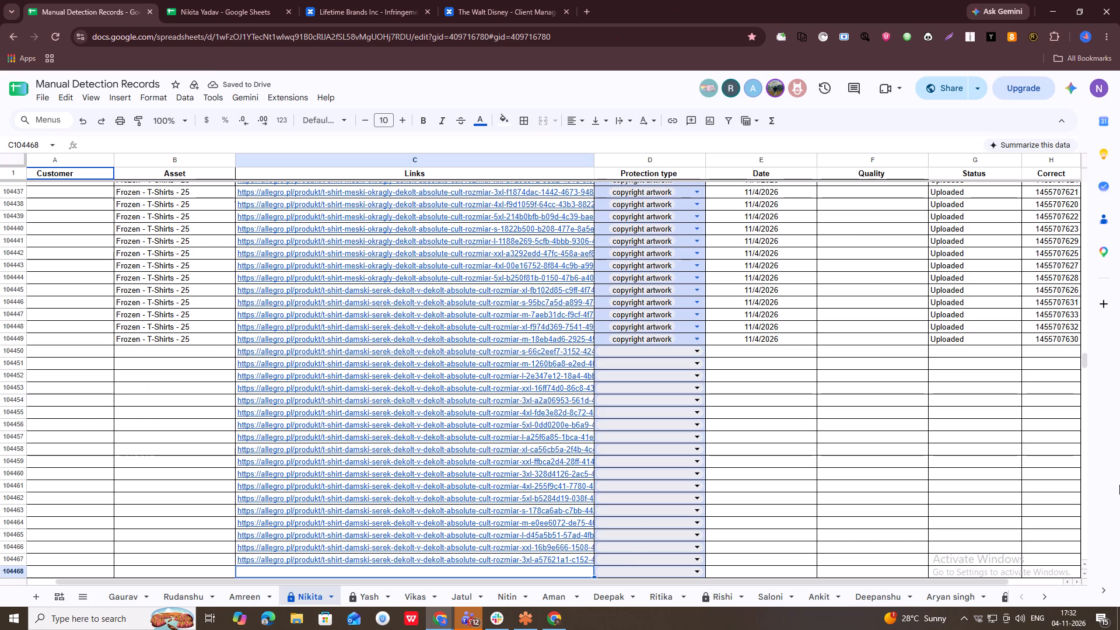
key("ctrl+v")
key("Down")
Copy the Elsa Snowflakes T-shirt's 5XL variant link from Allegro into Links row 104469 of Manual Detection Records.
key("alt+Tab")
key("Right")
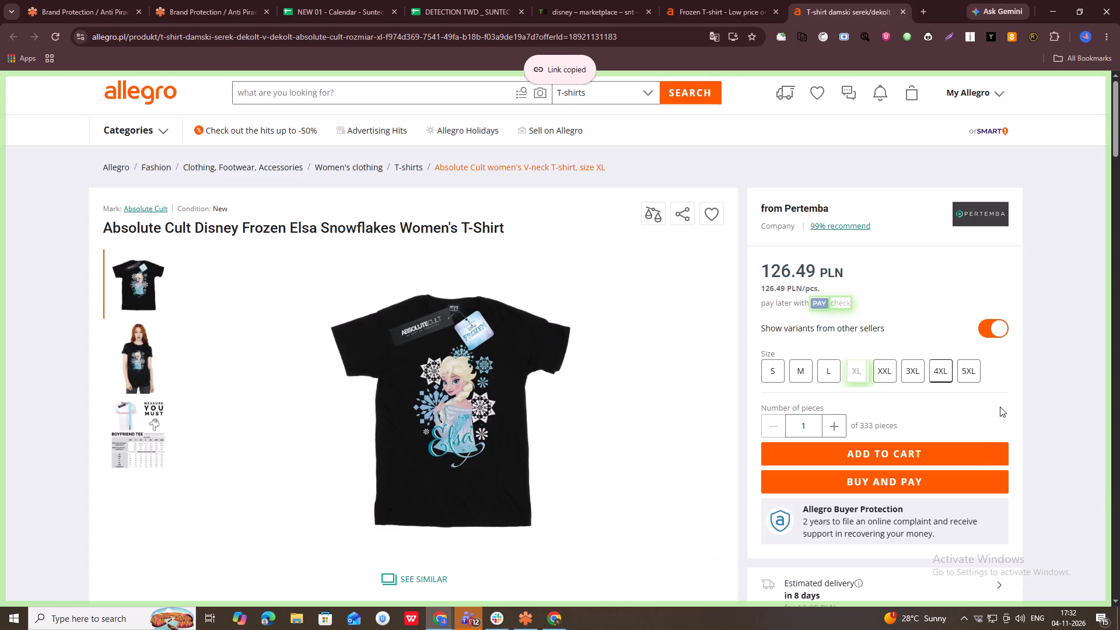
right_click(967, 376)
left_click(855, 498)
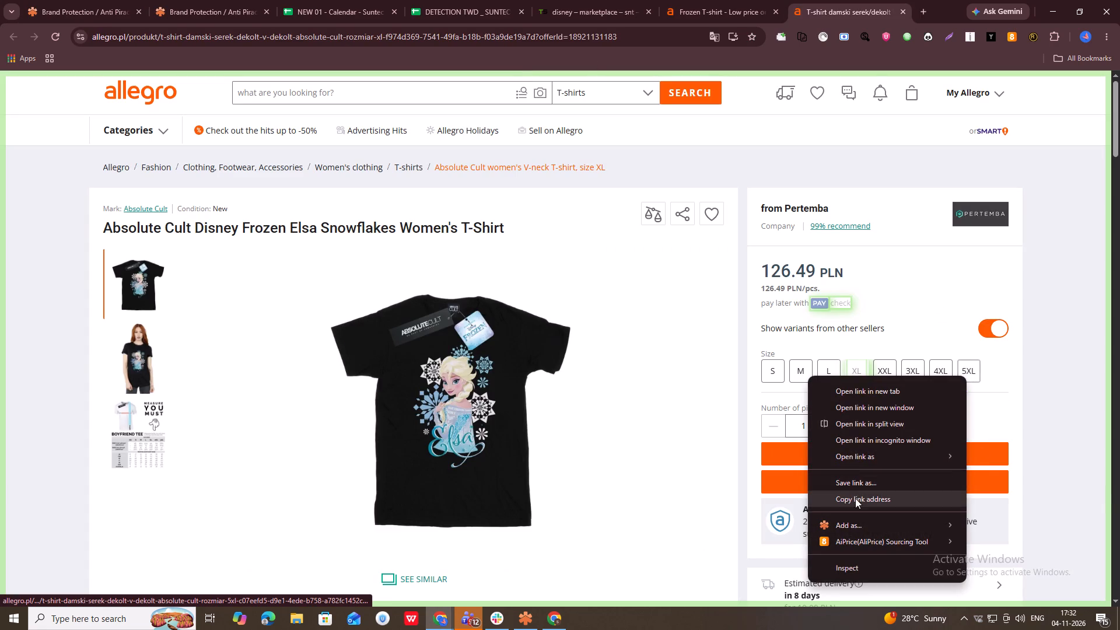
key("alt+Tab")
key("ctrl+v")
key("Down")
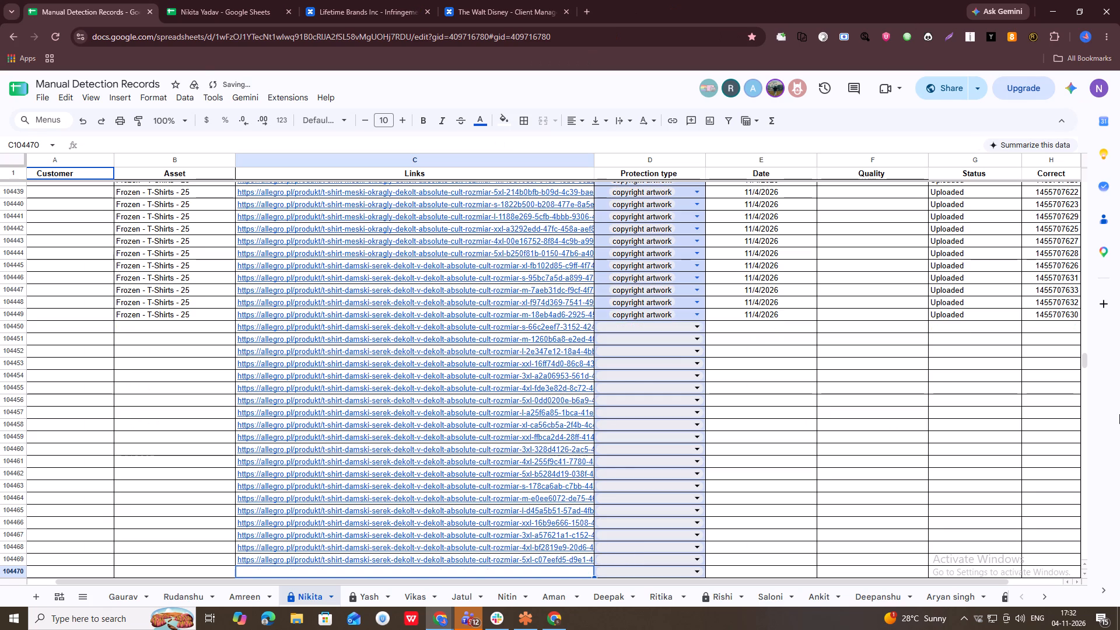
Check the Elsa Snowflakes T-shirt's 5XL variant page on Allegro and close the finished listing.
key("alt+Tab")
key("Down")
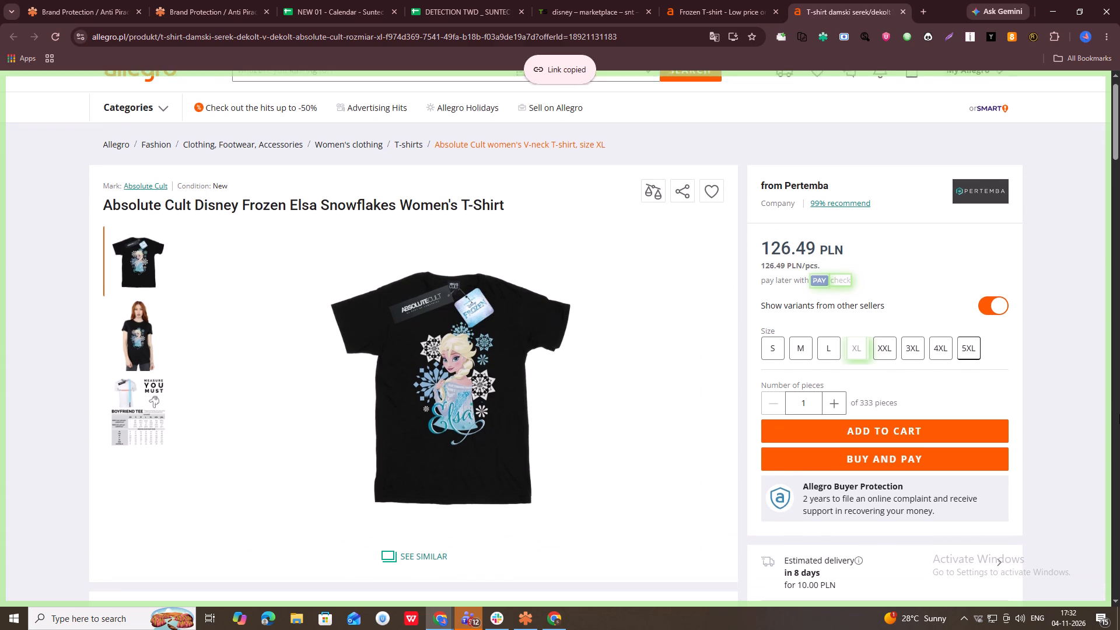
scroll(999, 469, "down", 4)
scroll(908, 254, "up", 4)
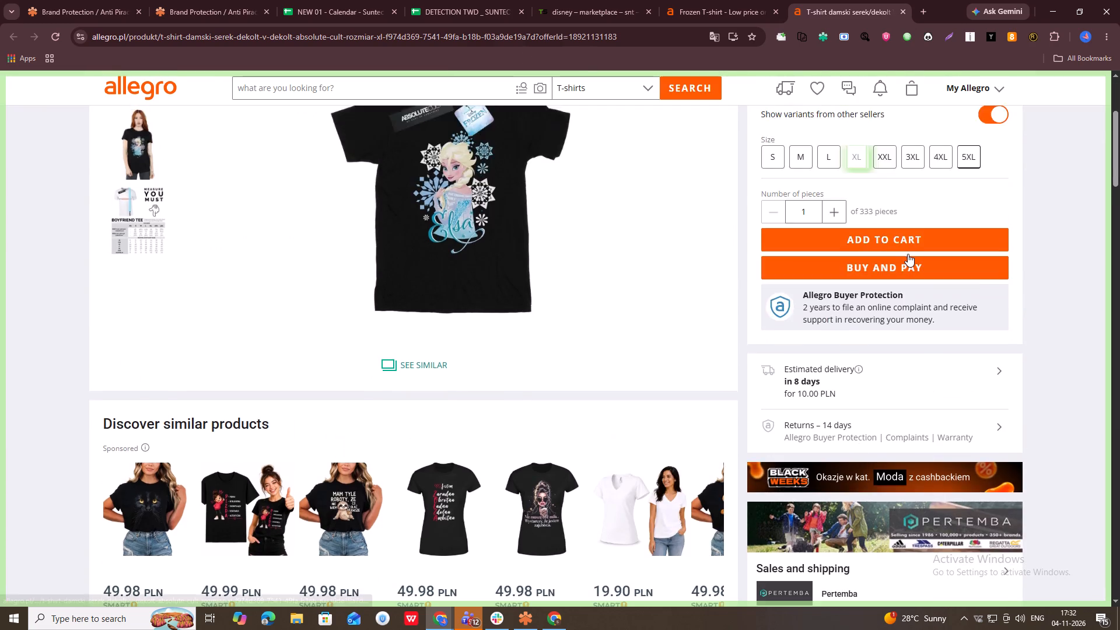
left_click(968, 354)
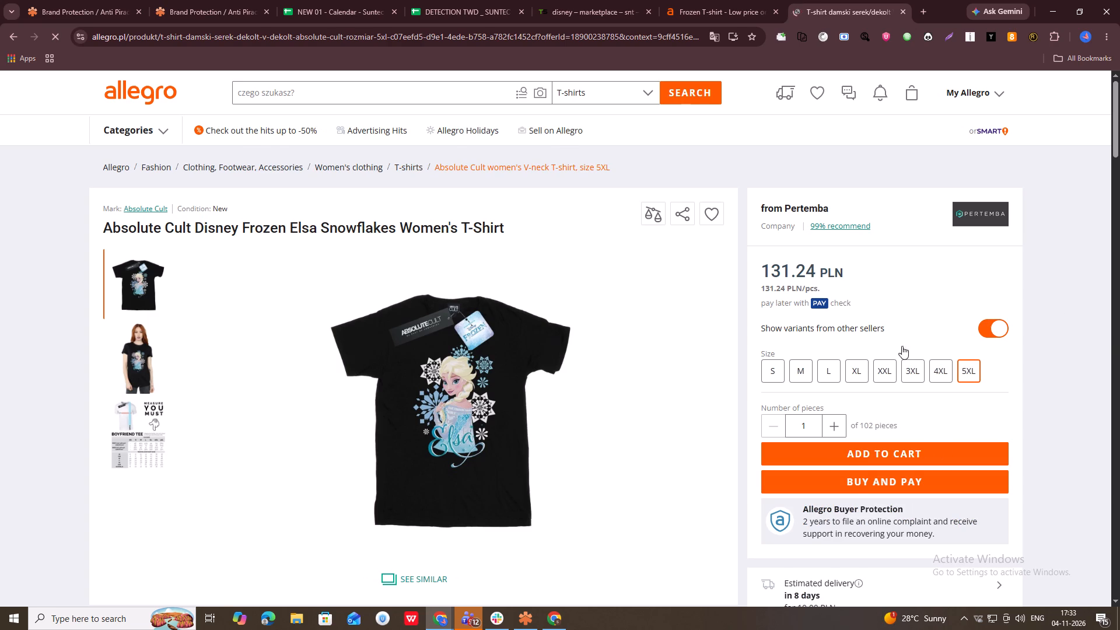
middle_click(879, 0)
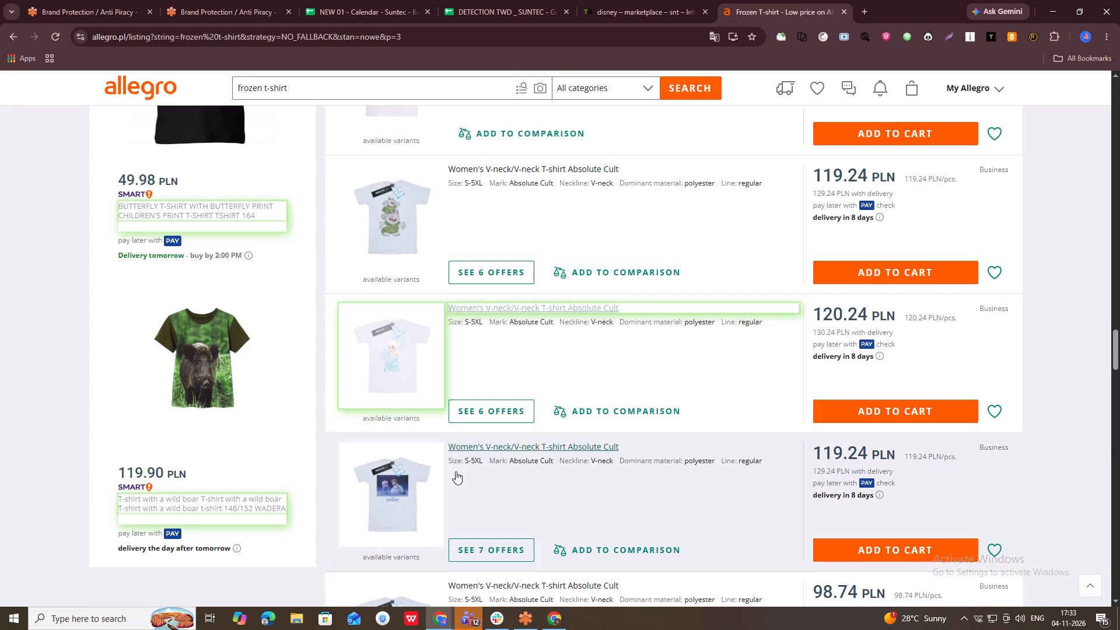
Copy the newly collected links in rows 104450 to 104469 of the Links column in Manual Detection Records.
key("alt+Tab")
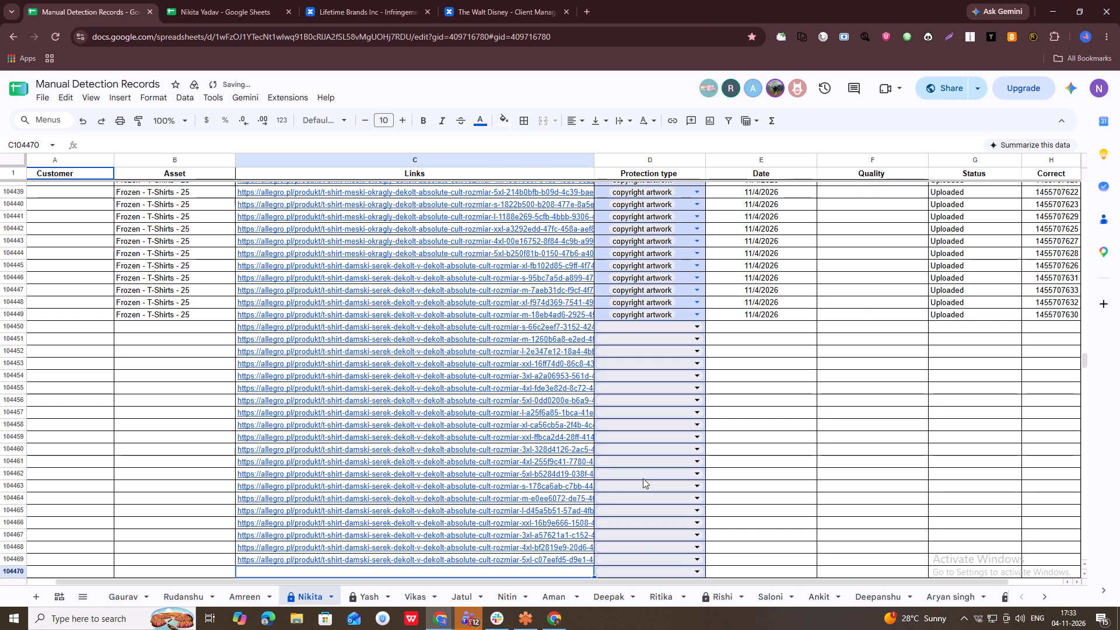
key("Up")
key("Right")
key("ctrl+Up")
key("Down")
key("Left")
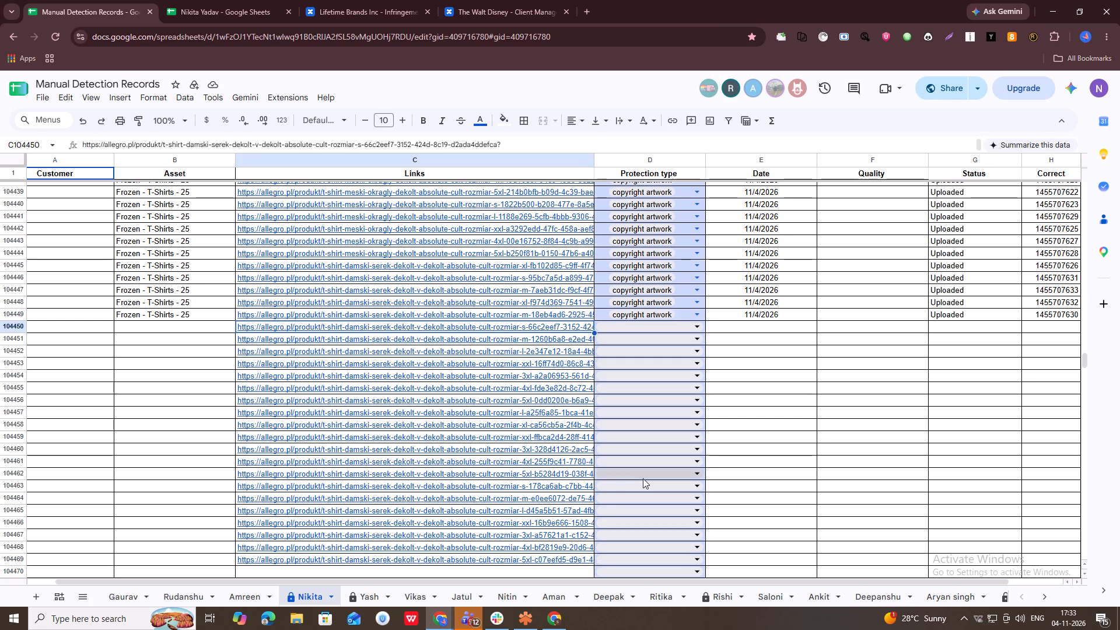
key("ctrl+shift+Down")
key("ctrl+c")
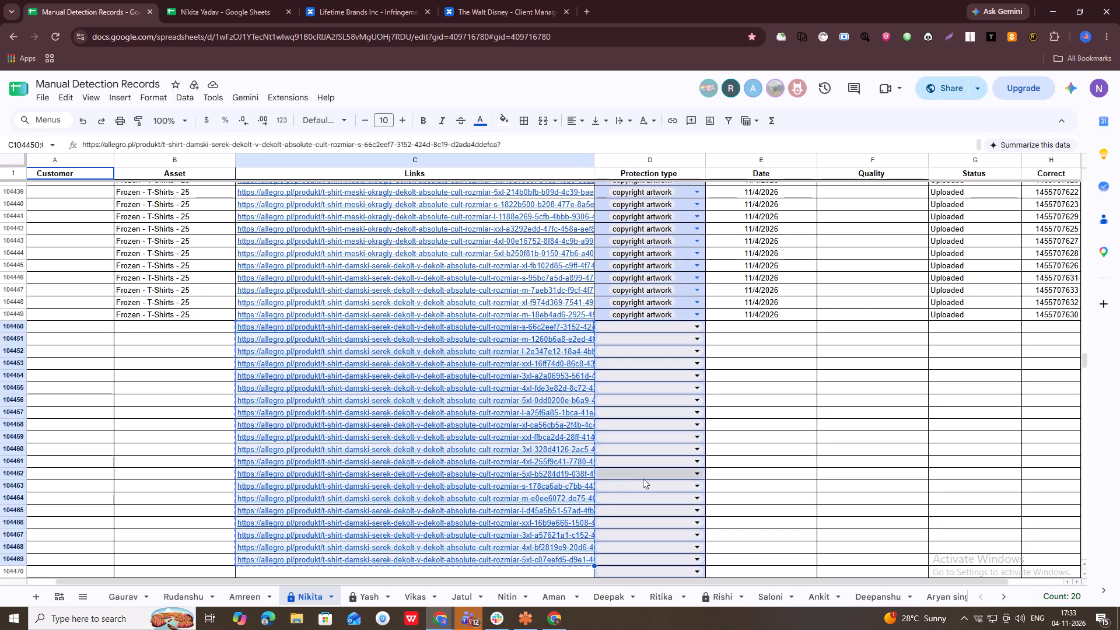
Submit the copied Allegro links as RedPoints incidents for asset Frozen - T-Shirts - 25 with protection type Copyright artwork.
key("alt+Tab")
key("alt+Tab")
left_click(359, 292)
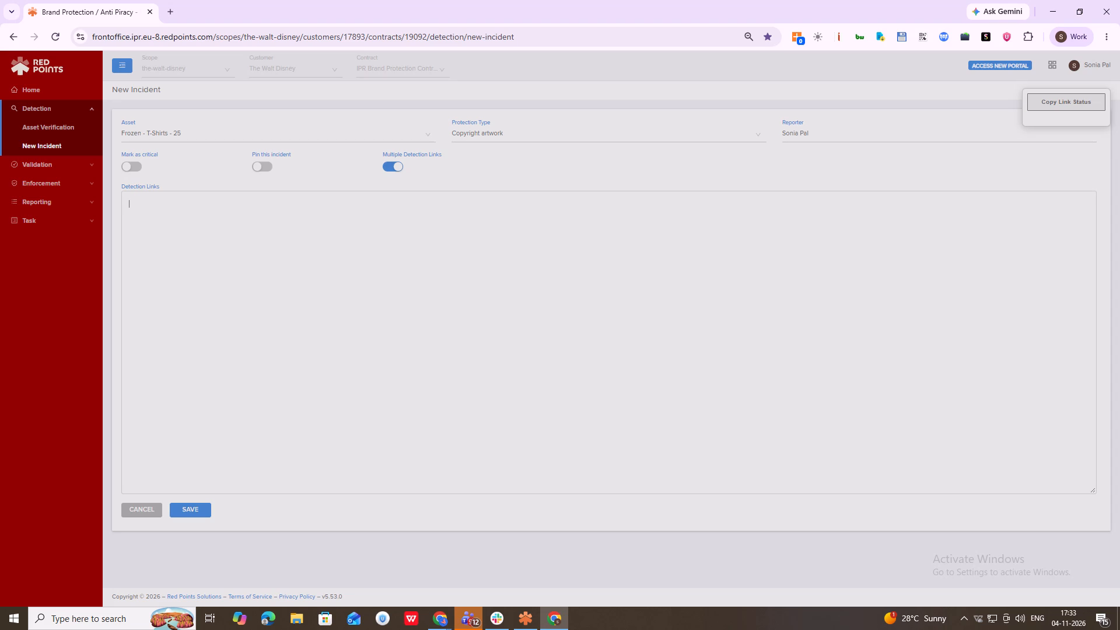
key("ctrl+v")
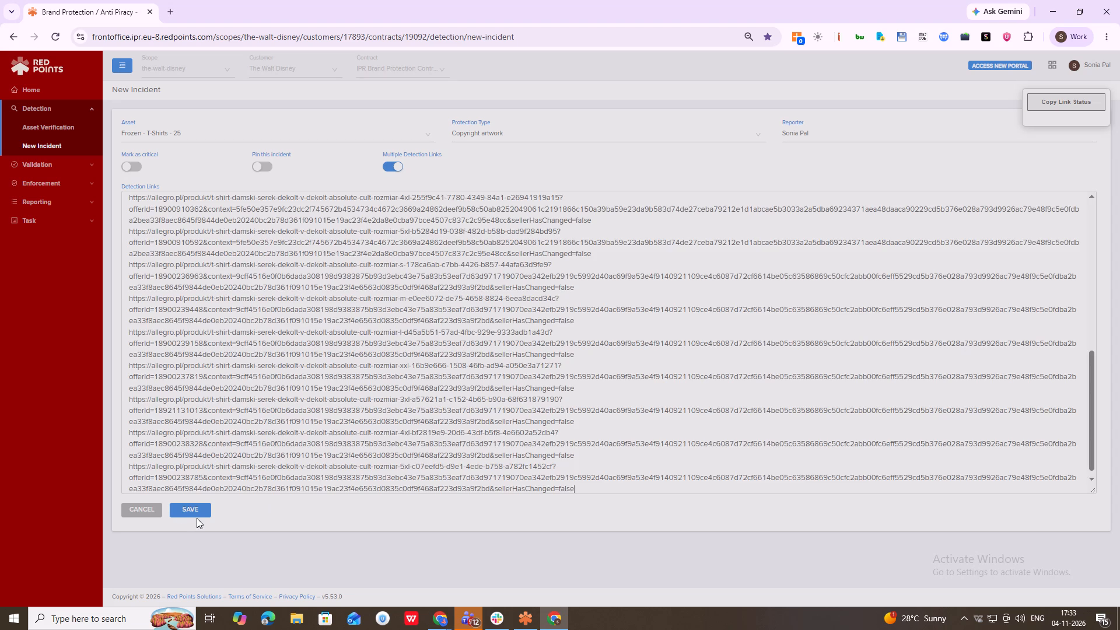
left_click(196, 512)
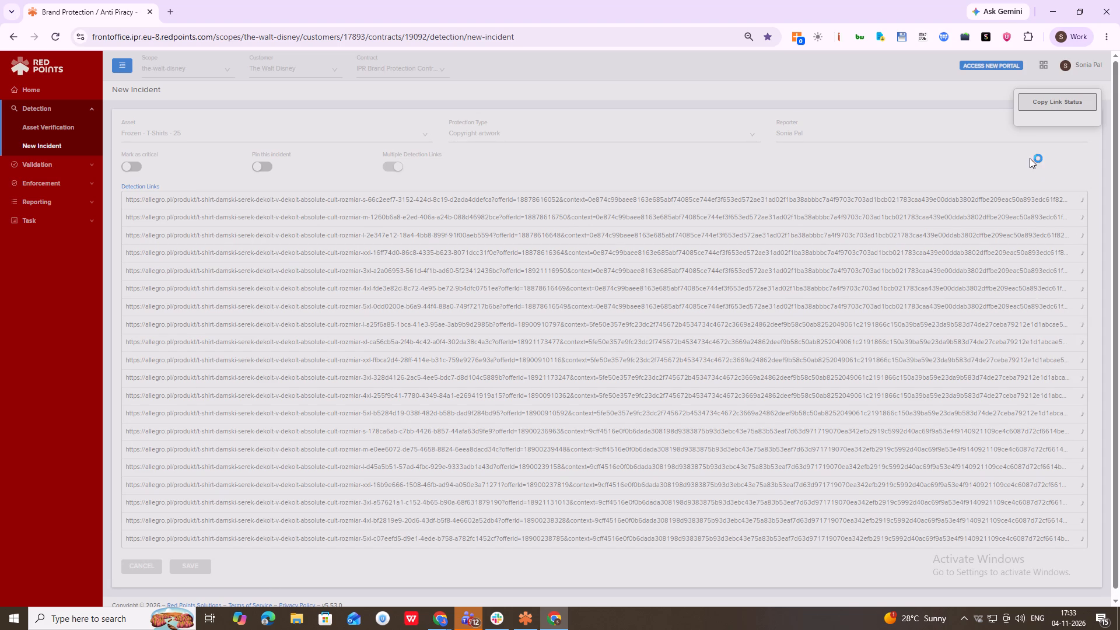
Copy the link status from RedPoints and paste it into Manual Detection Records starting at the Quality cell of row 104450.
left_click(1042, 107)
key("alt+Tab")
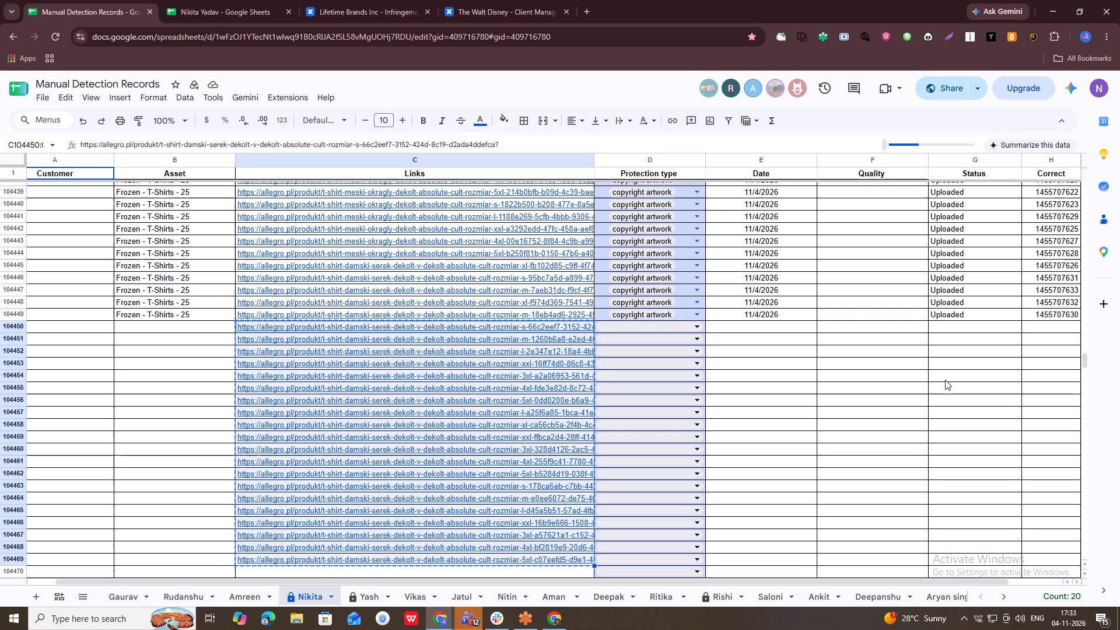
left_click(910, 328)
right_click(910, 328)
key("ctrl+v")
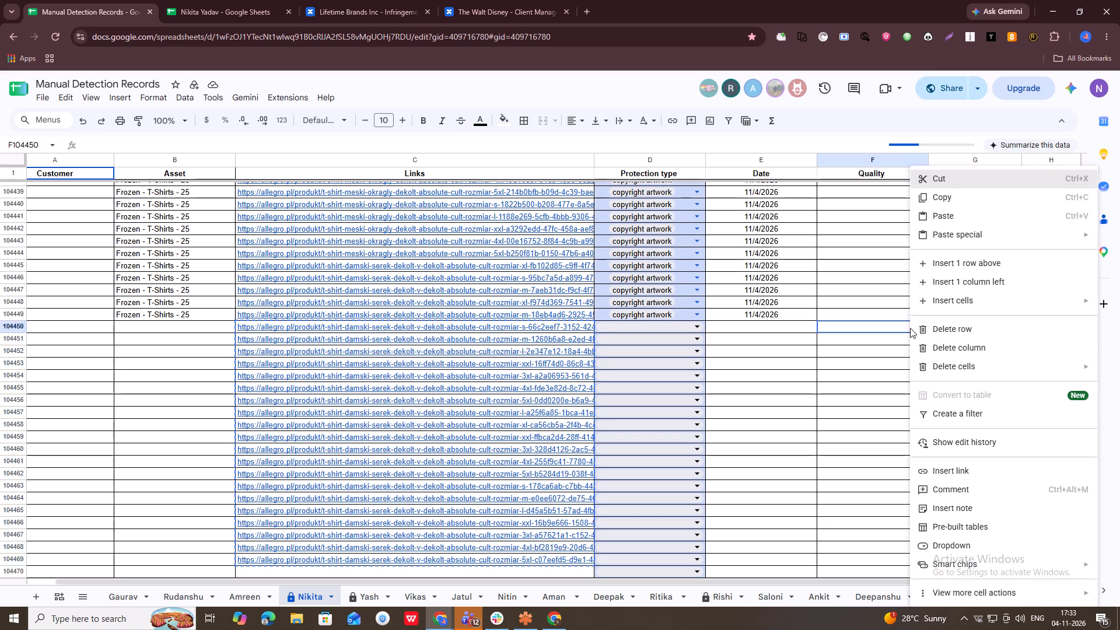
left_click(633, 410)
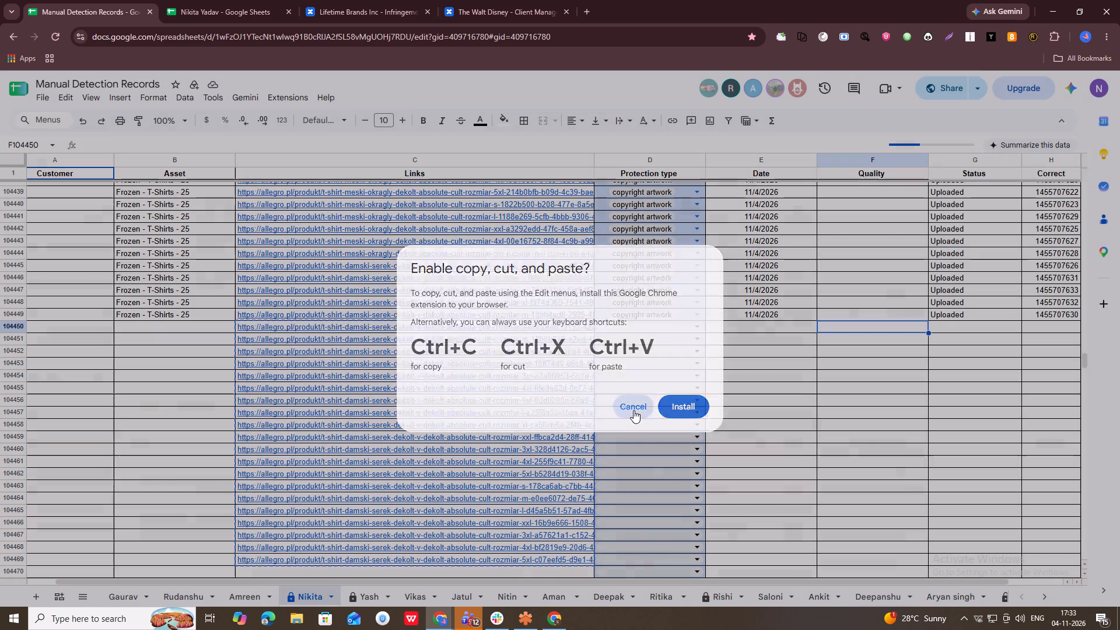
key("ctrl+v")
key("Left")
key("Right")
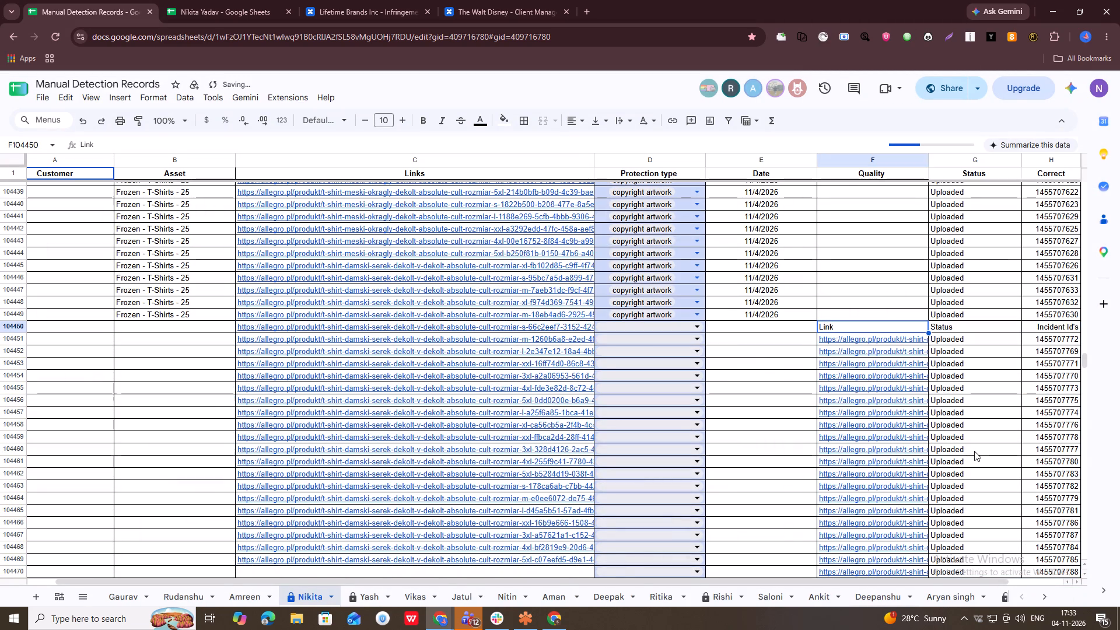
Clear the pasted header row in row 104450 and the duplicate links below it in the Quality column.
key("shift+Right")
key("shift+Right")
key("Delete")
key("Down")
key("ctrl+shift+Down")
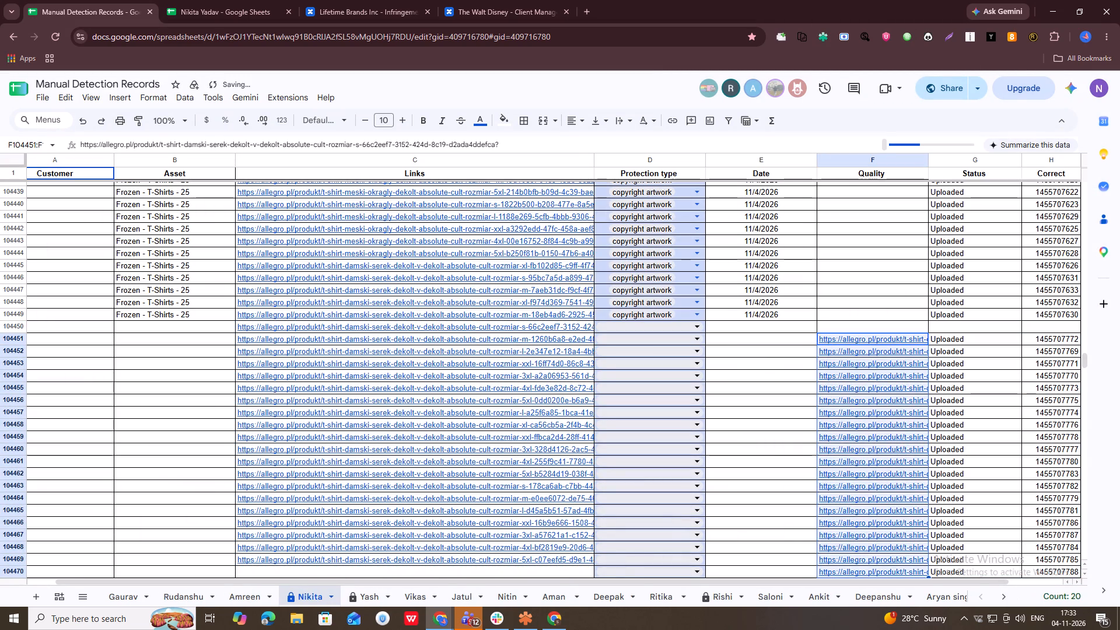
key("Delete")
Move the pasted statuses and incident IDs up one row so they start at row 104450.
key("Right")
key("shift+Right")
key("ctrl+shift+Down")
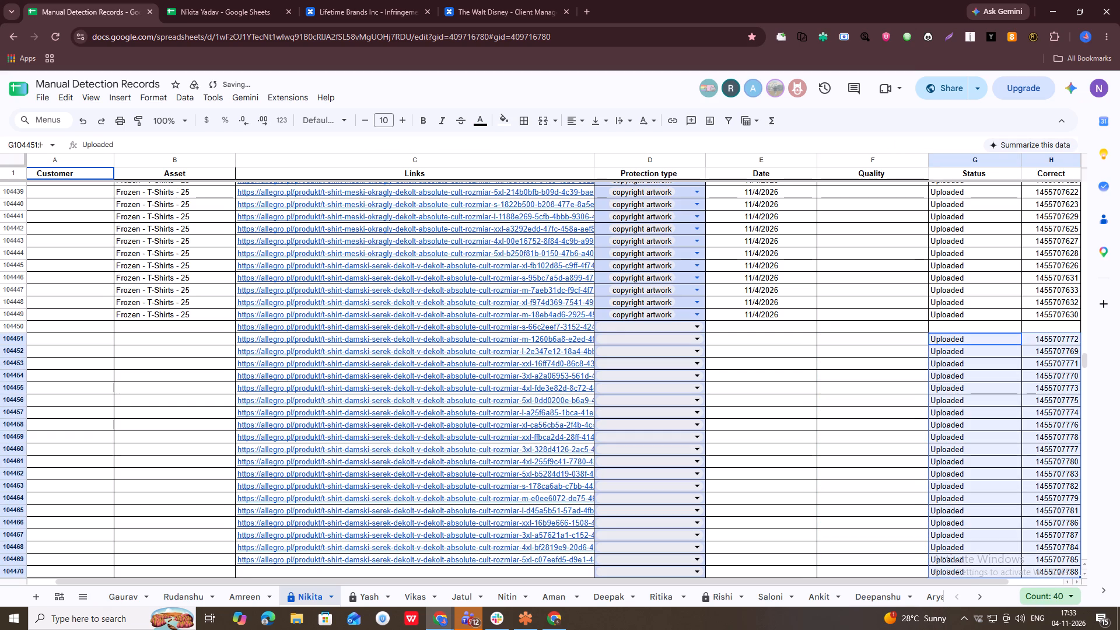
key("ctrl+x")
key("Up")
key("ctrl+v")
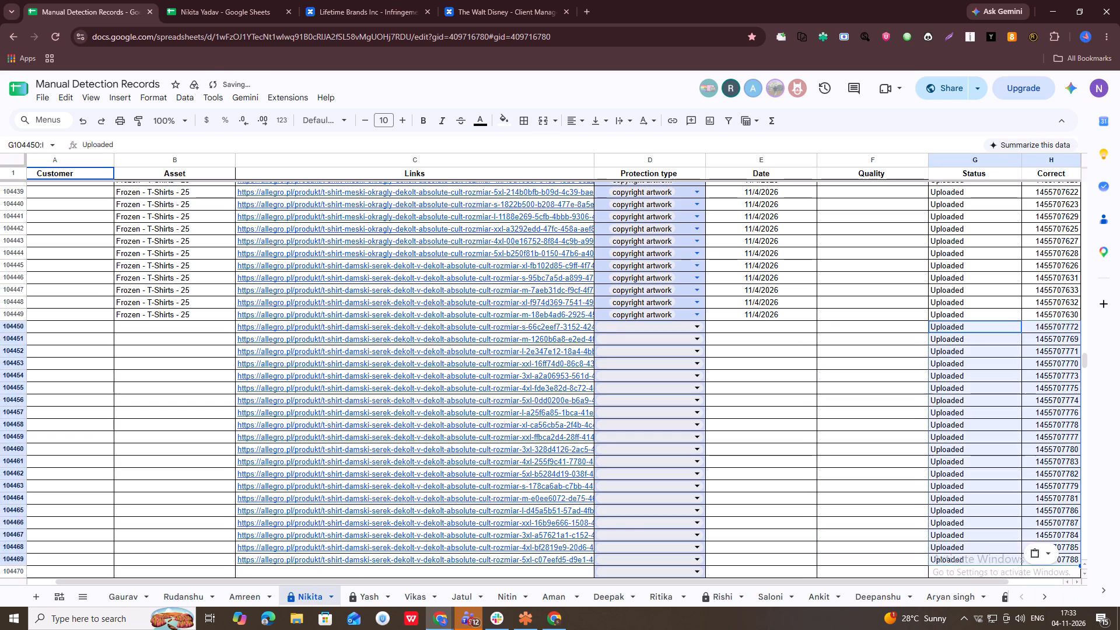
Fill the protection type copyright artwork and date 11/4/2026 from row 104449 down through row 104469.
key("ctrl+Down")
key("Left")
key("Left")
key("Left")
key("shift+Right")
key("ctrl+shift+Up")
key("ctrl+d")
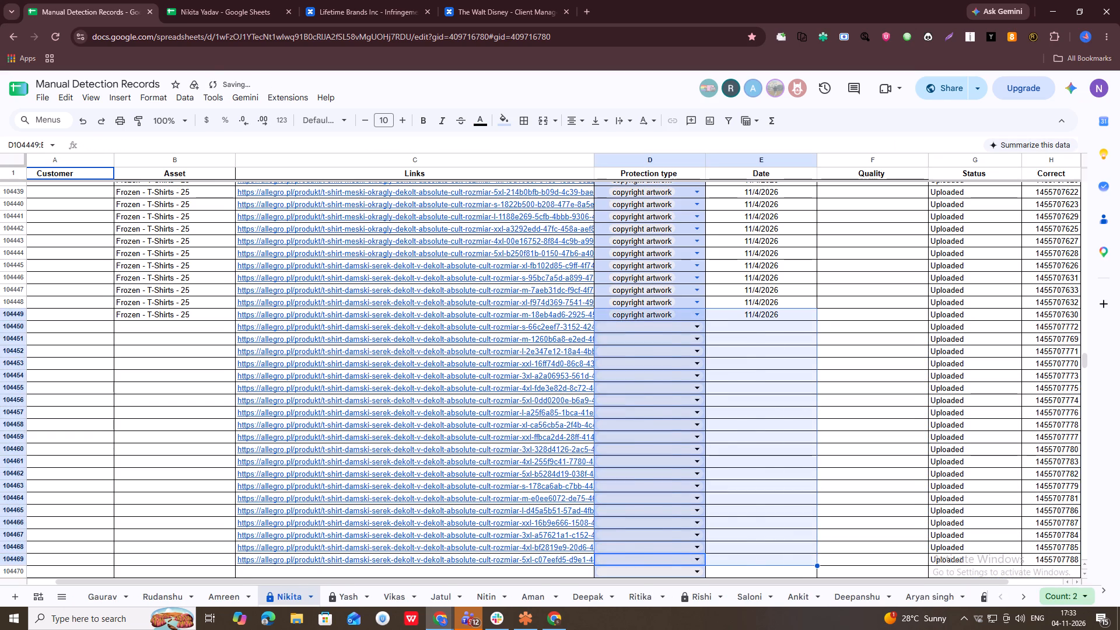
Fill the asset Frozen - T-Shirts - 25 from row 104449 down through row 104469.
key("Left")
key("Left")
key("Left")
key("Left")
key("shift+Right")
key("Right")
key("ctrl+shift+Up")
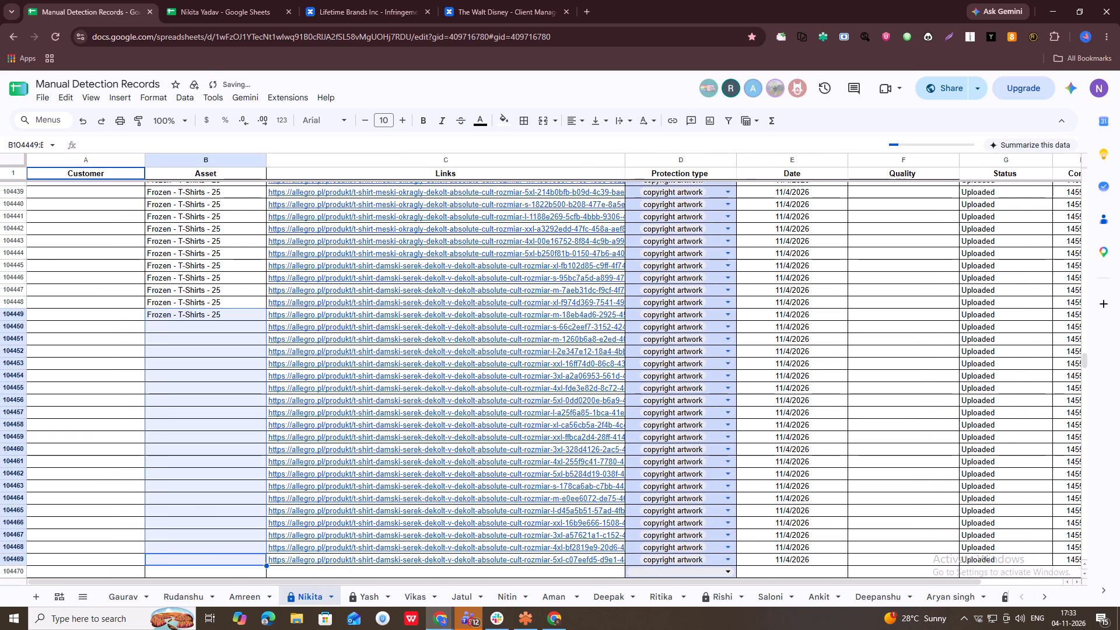
key("ctrl+d")
Count the 11/4/2026 incident IDs by selecting the Correct column from row 104469 up to row 104182.
key("Down")
key("Right")
key("Up")
key("Right")
key("Right")
key("Right")
key("Right")
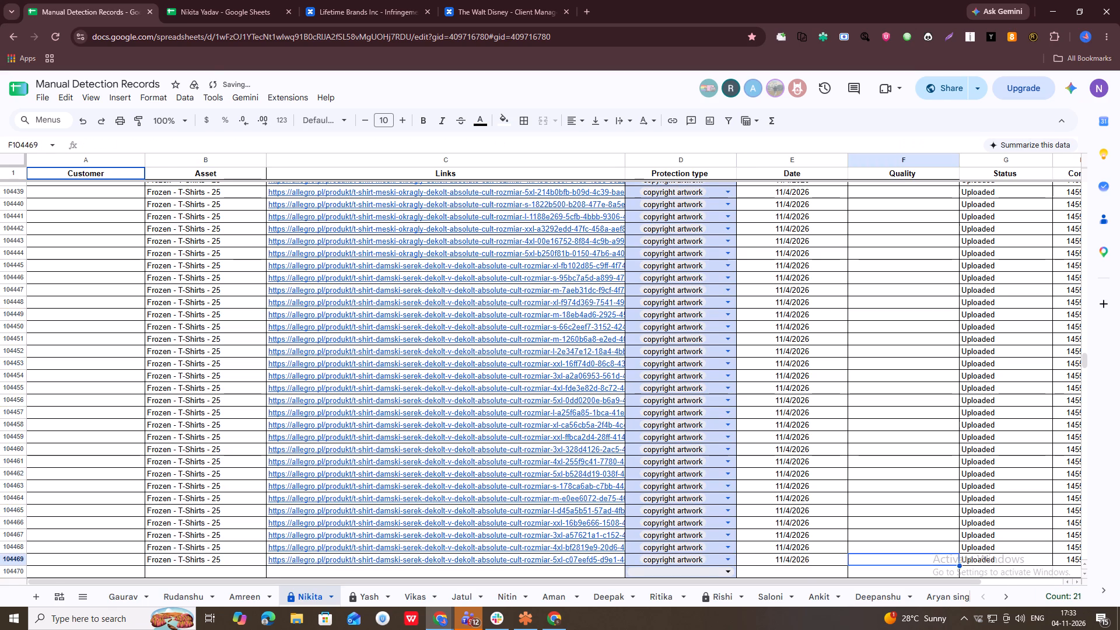
key("Right")
key("ctrl+shift+Up")
scroll(834, 439, "up", 5)
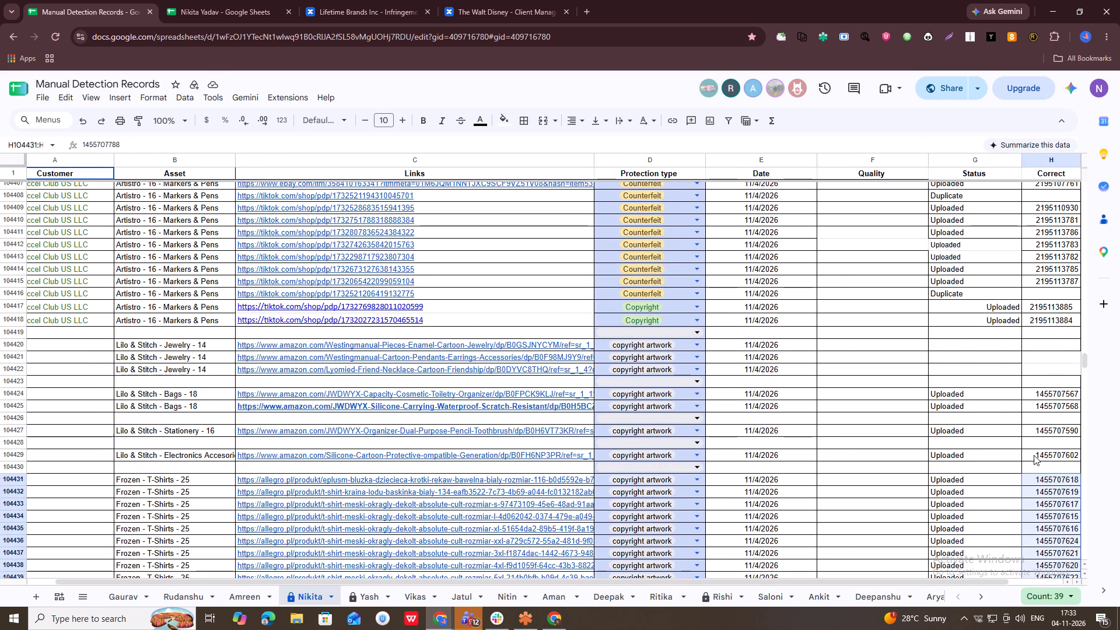
left_click(1035, 393, "shift")
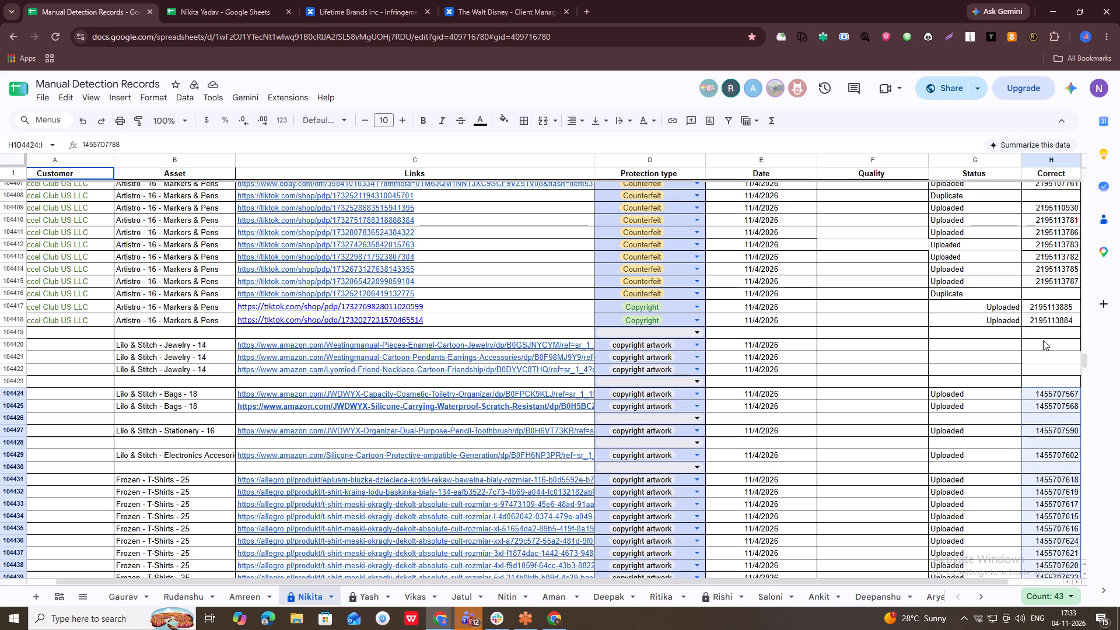
scroll(1035, 406, "up", 6)
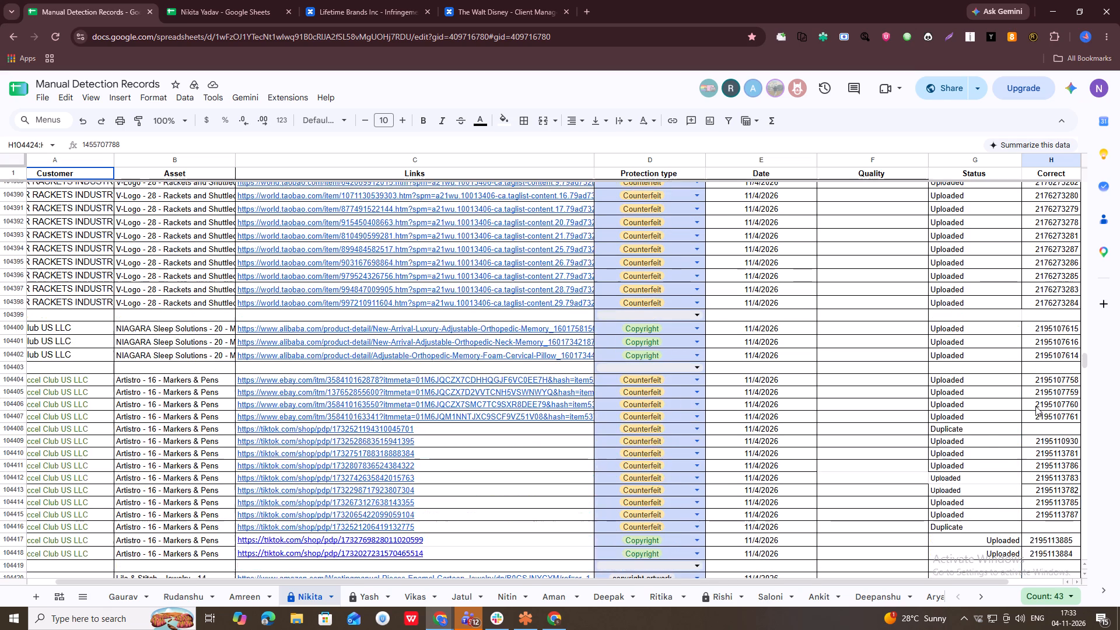
scroll(1035, 406, "up", 20)
scroll(1035, 406, "up", 20)
scroll(1035, 406, "up", 5)
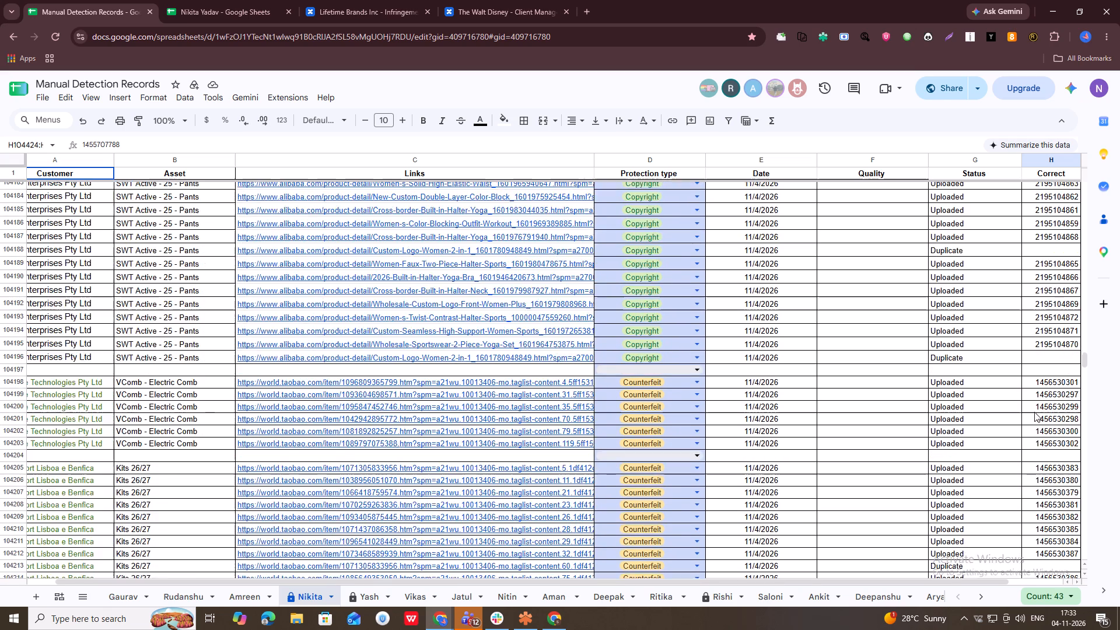
scroll(1034, 412, "up", 10)
scroll(1037, 412, "down", 4)
left_click(1028, 519, "shift")
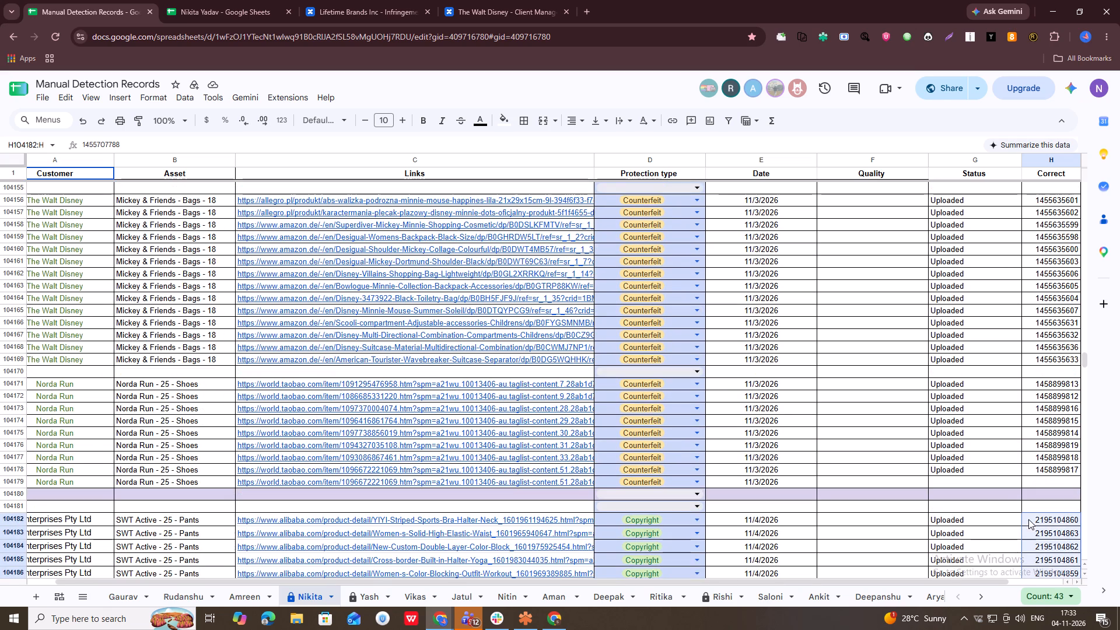
Calculate 269+4 in a new browser tab, close it, and return to the first empty row of the records.
left_click(585, 8)
type("269+4")
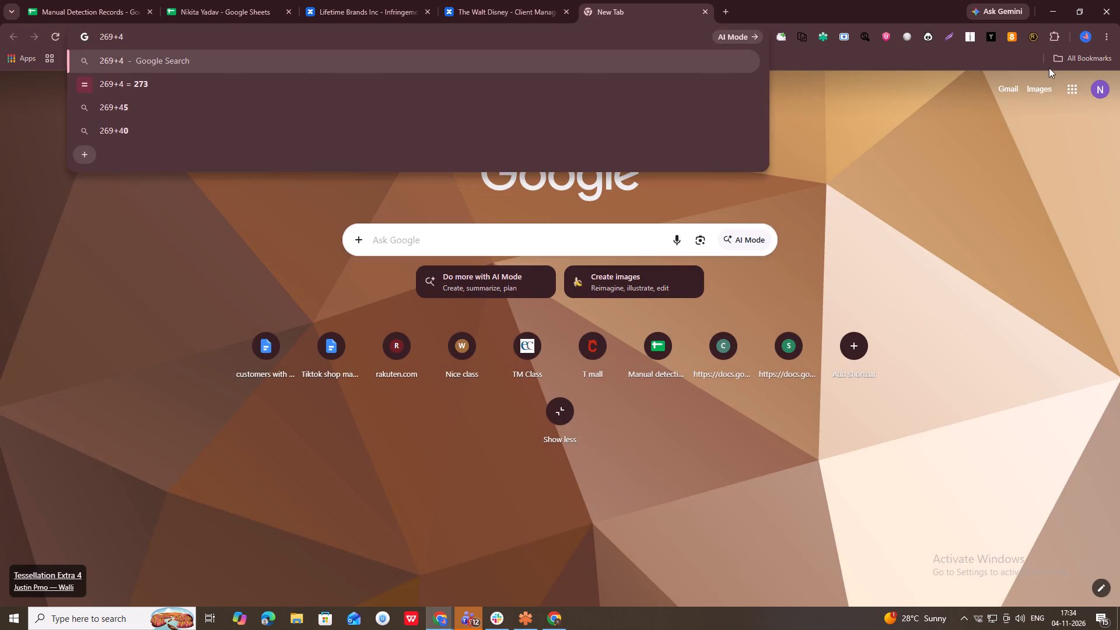
left_click(704, 8)
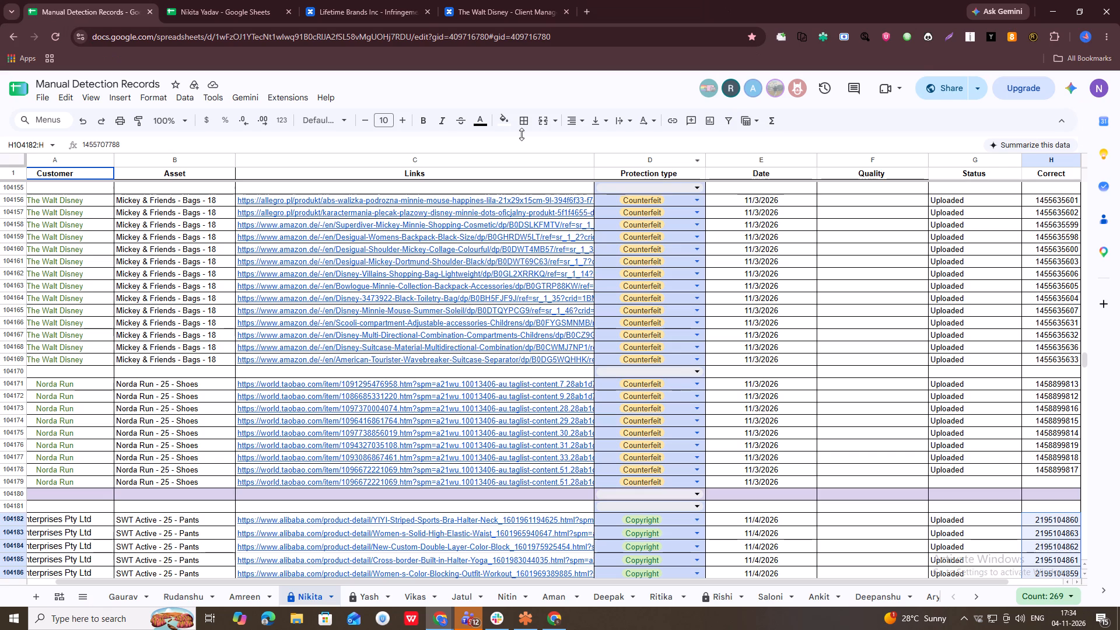
key("Down")
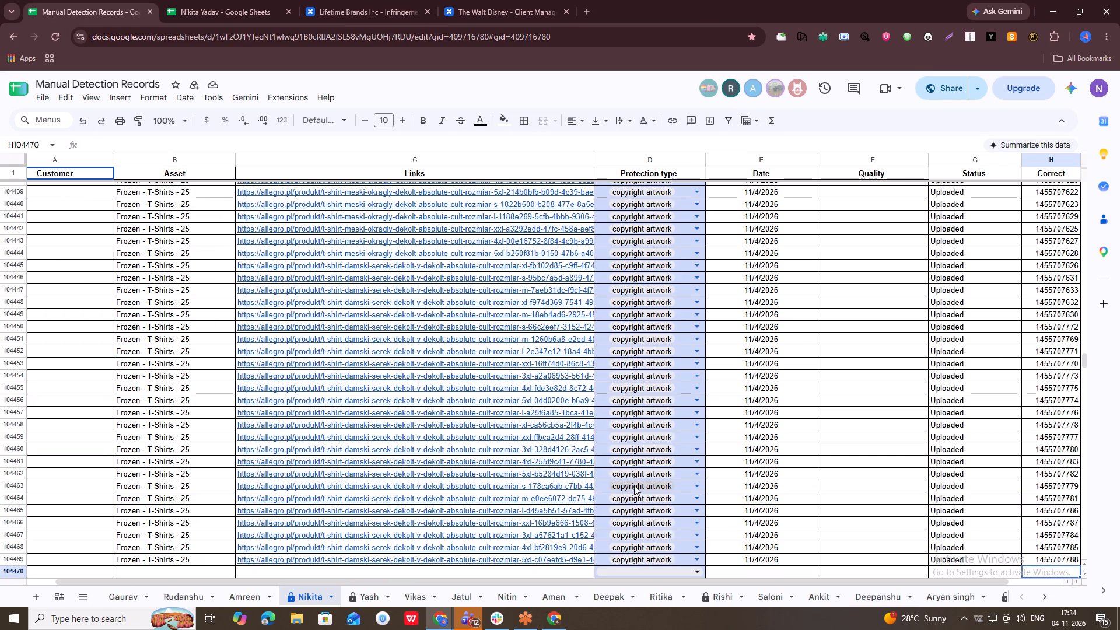
Clear the submitted links list in the RedPoints New Incident form.
key("alt+Tab")
scroll(383, 483, "down", 18)
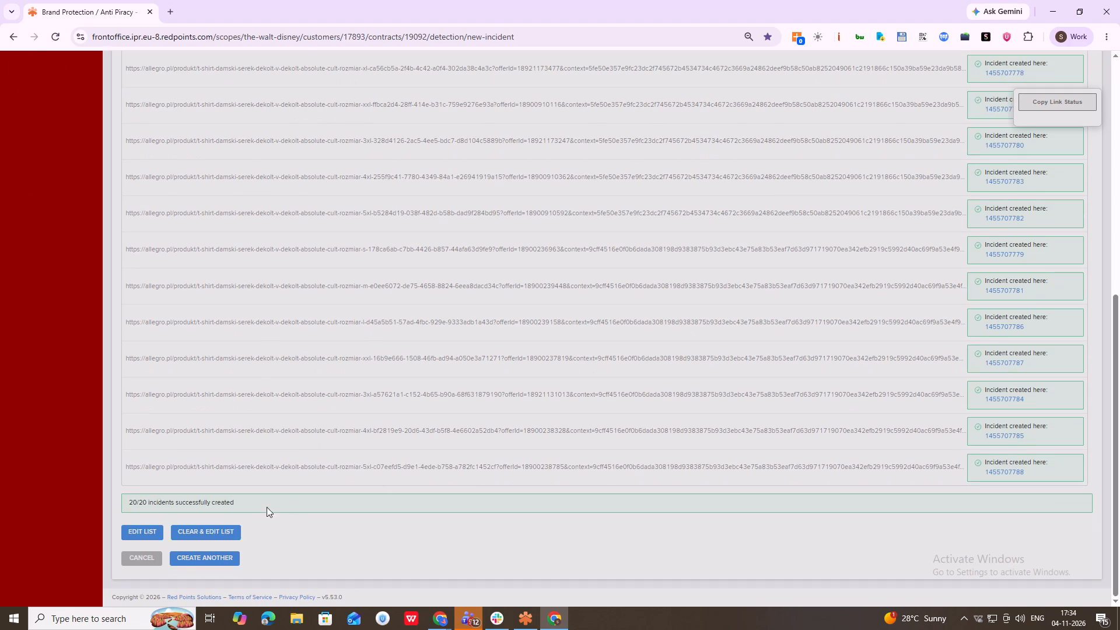
left_click(213, 537)
Look over the women's V-neck Absolute Cult T-shirt listings in Allegro's frozen t-shirt results.
key("alt+Tab")
key("alt+Tab")
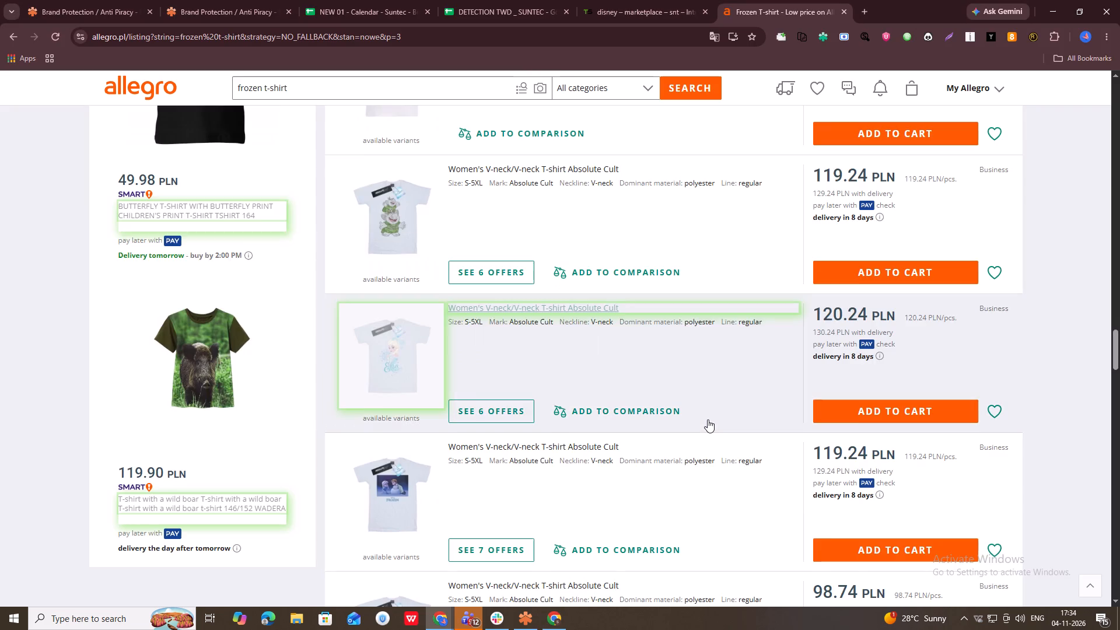
scroll(708, 419, "down", 6)
scroll(708, 419, "up", 6)
scroll(708, 419, "down", 3)
scroll(708, 419, "up", 4)
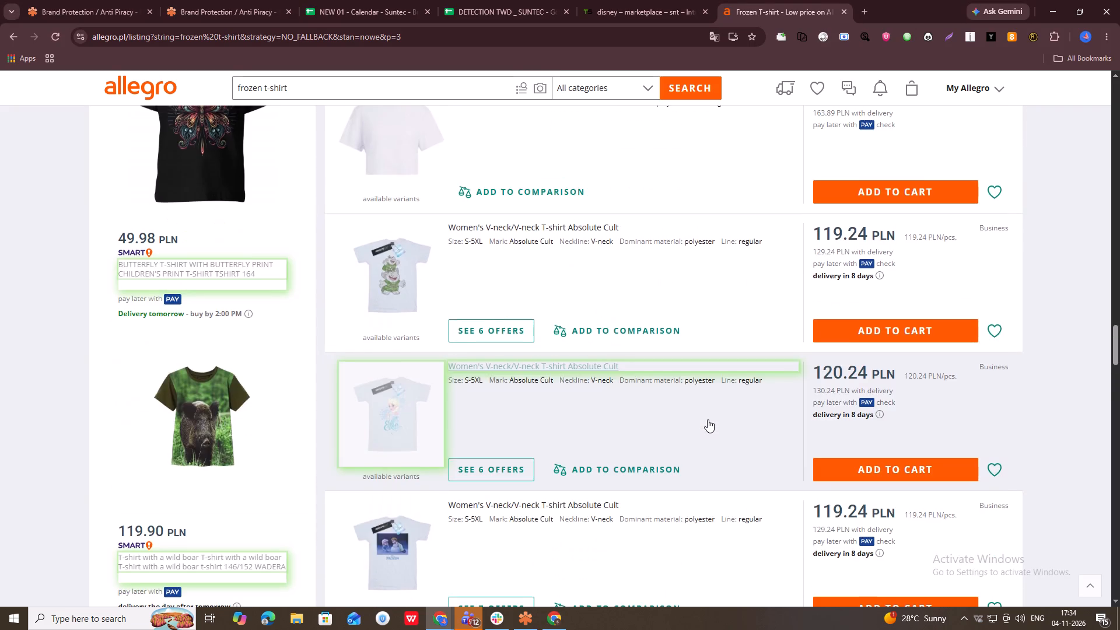
scroll(708, 419, "up", 3)
scroll(708, 419, "down", 3)
scroll(708, 419, "up", 1)
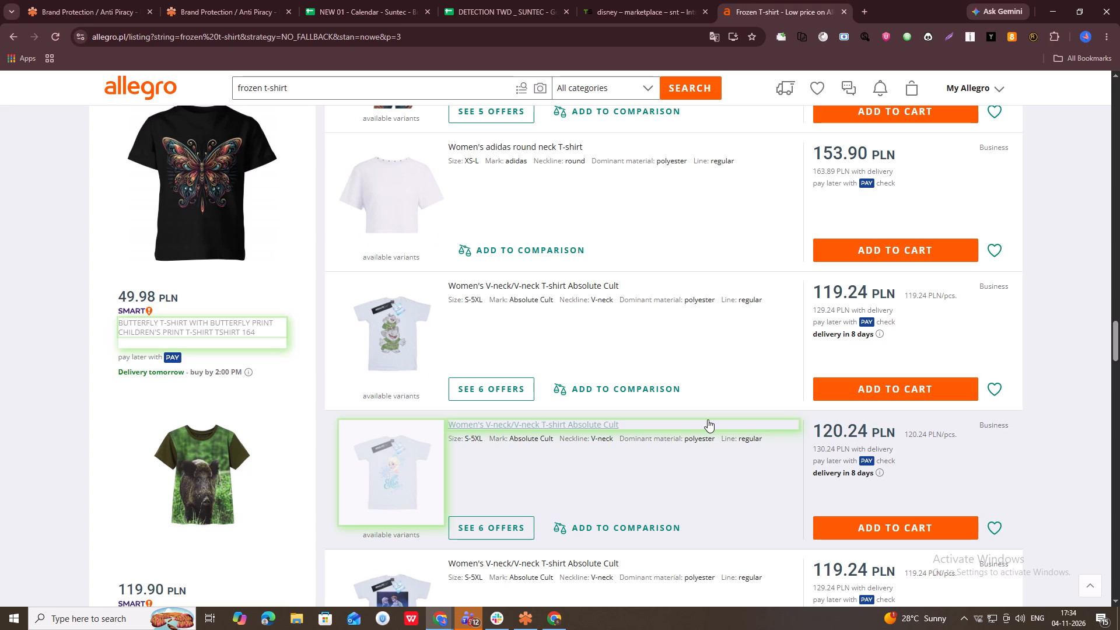
In the Tuinet Disney tracker, filter the asset to Frozen – T-shirts and mark allegro.pl as S for day 4.
left_click(586, 0)
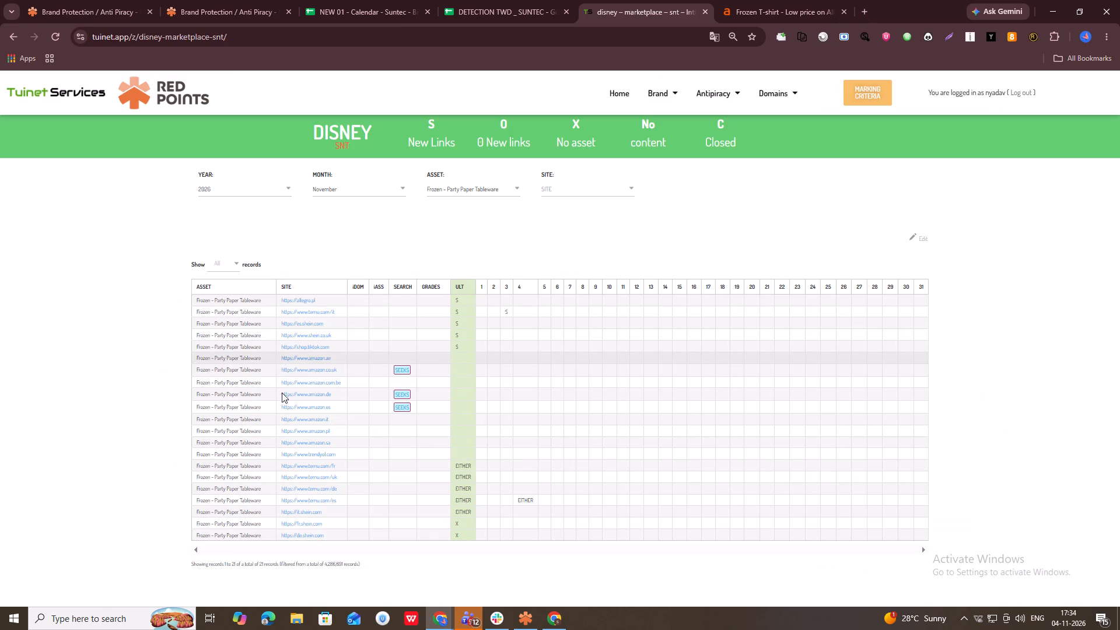
left_click(482, 191)
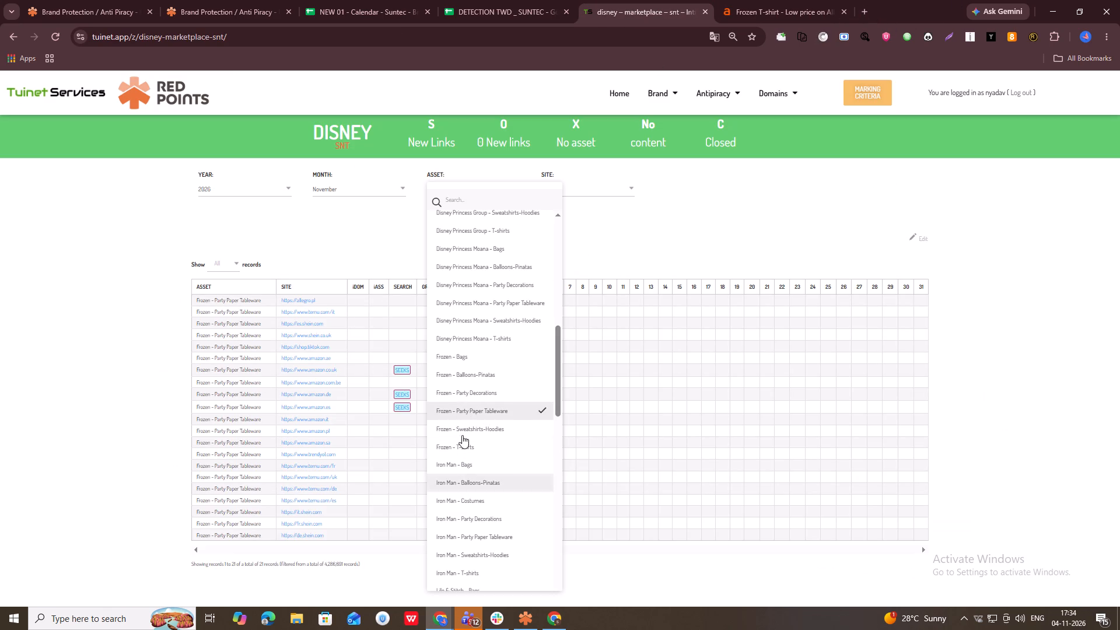
left_click(459, 447)
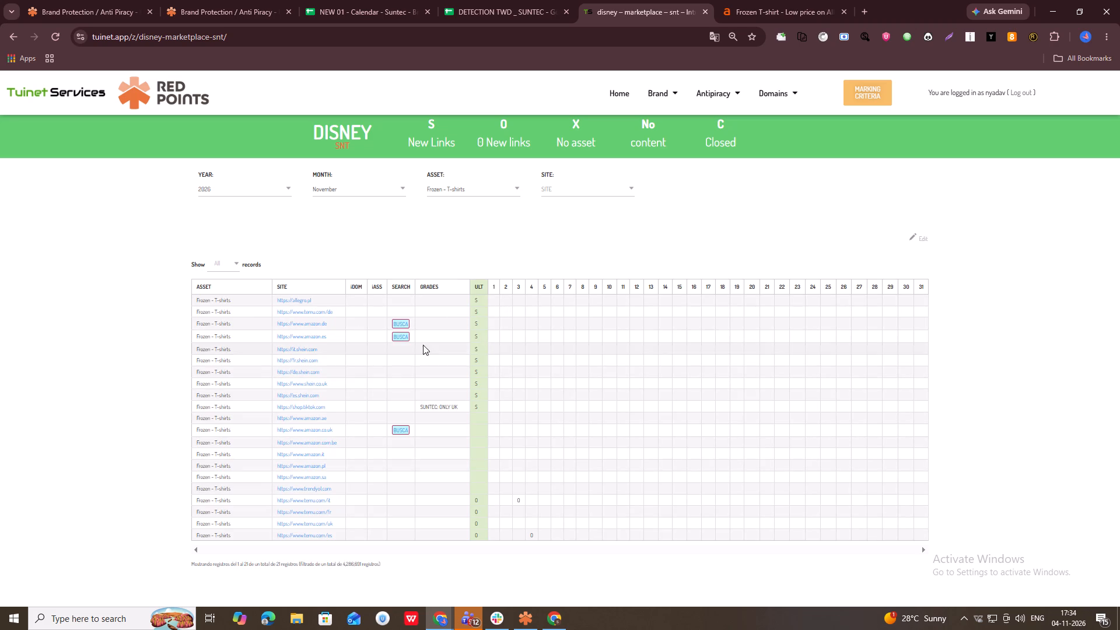
double_click(524, 303)
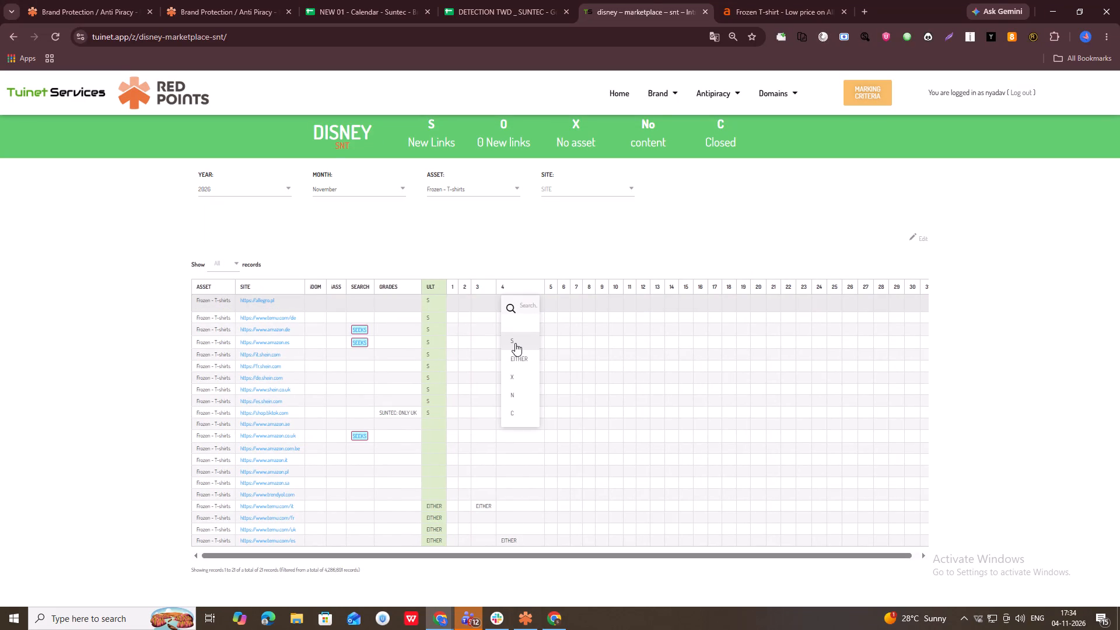
left_click(515, 342)
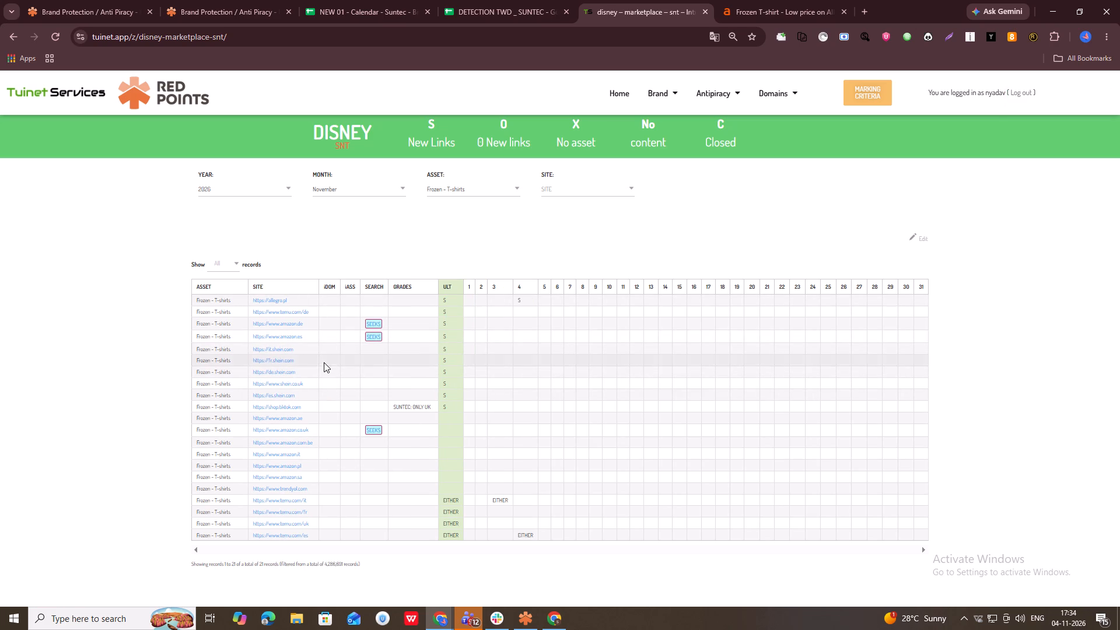
Open de.shein.com and fr.shein.com in new tabs from the Frozen – T-shirts tracker list.
middle_click(285, 372)
middle_click(288, 359)
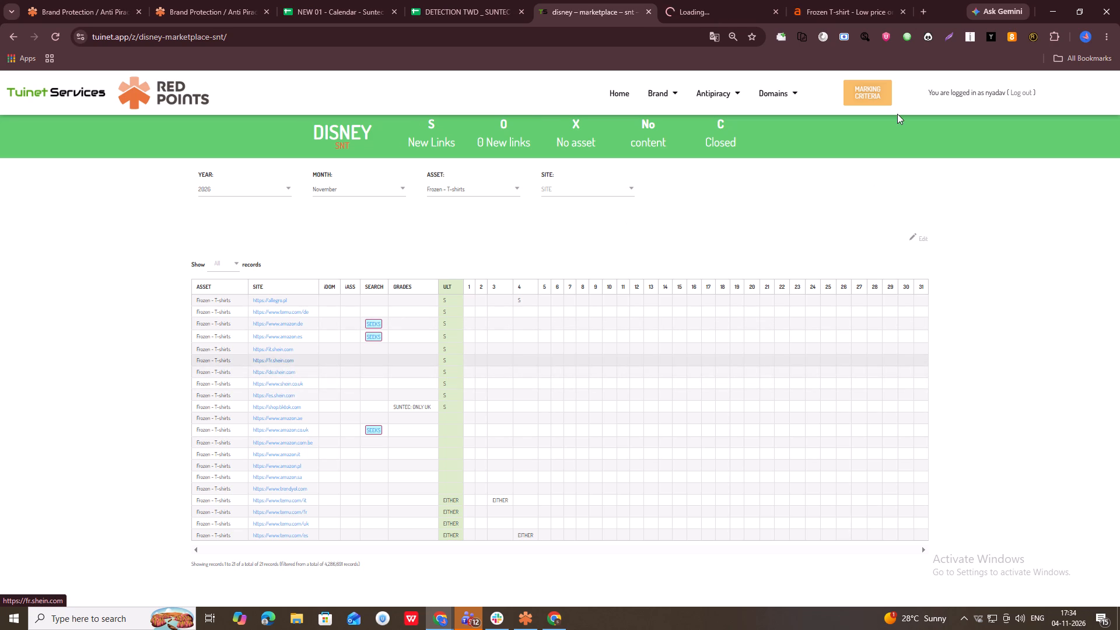
Enter "frozen tshirt" in the search on de.shein.com and dismiss the coupon pop-up.
left_click(629, 0)
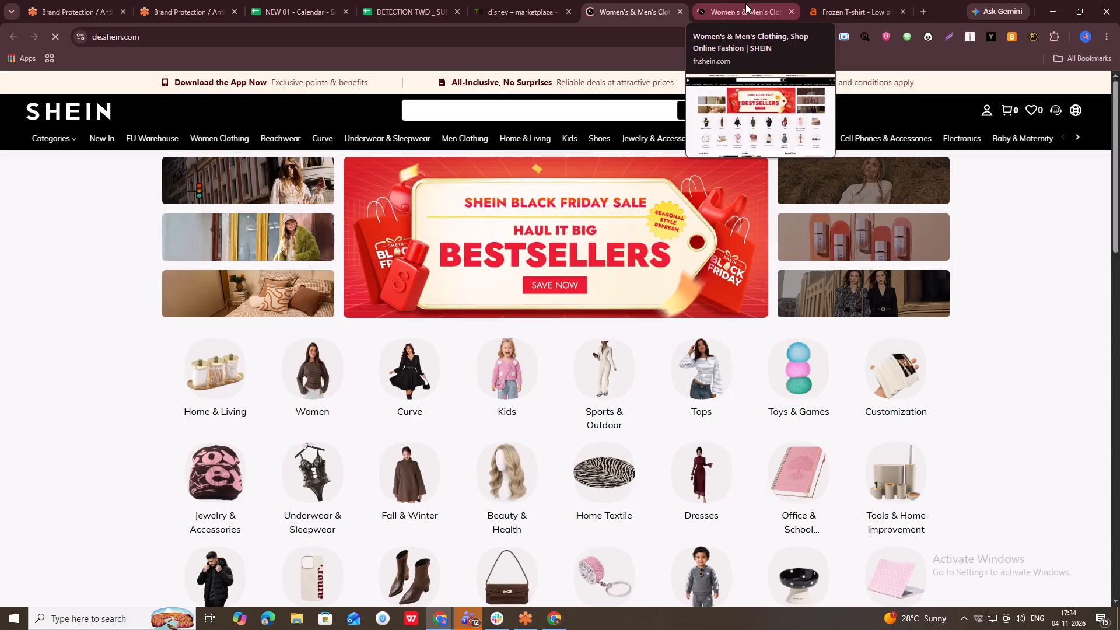
left_click(509, 101)
type("frozen tshirt")
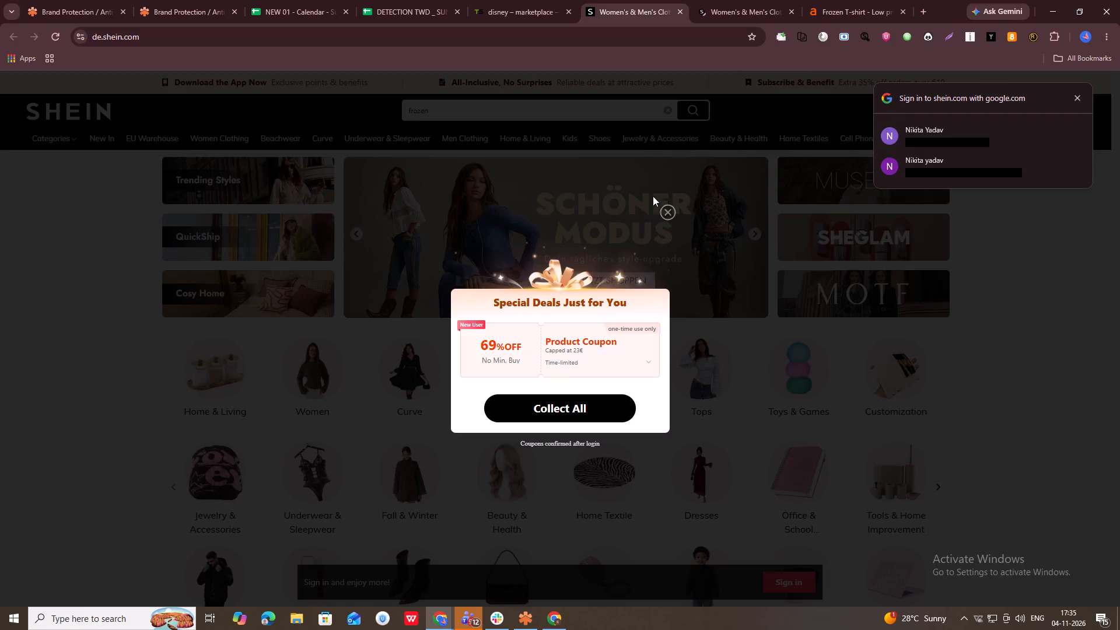
left_click(673, 213)
Look back over the T-shirt listings on page 3 of Allegro's frozen t-shirt results.
left_click(831, 0)
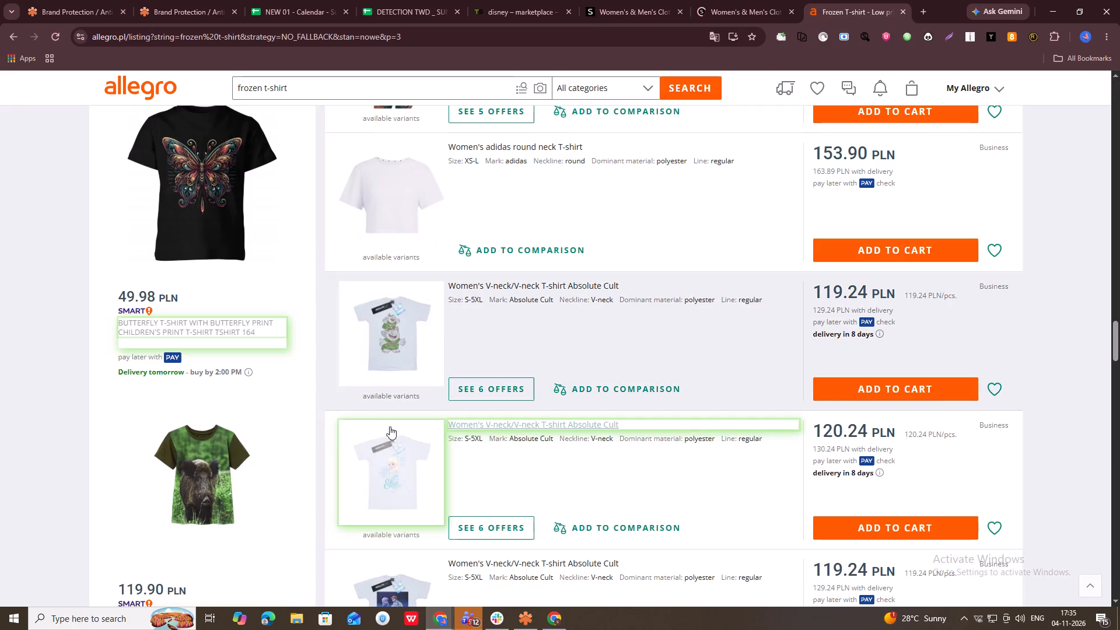
scroll(484, 454, "up", 6)
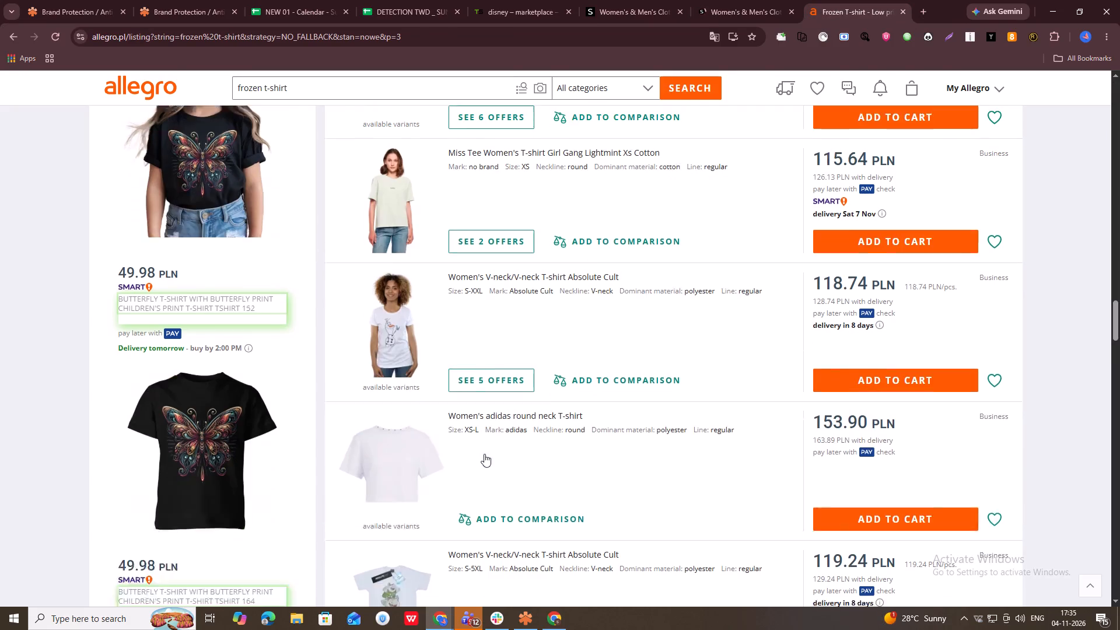
scroll(484, 454, "up", 19)
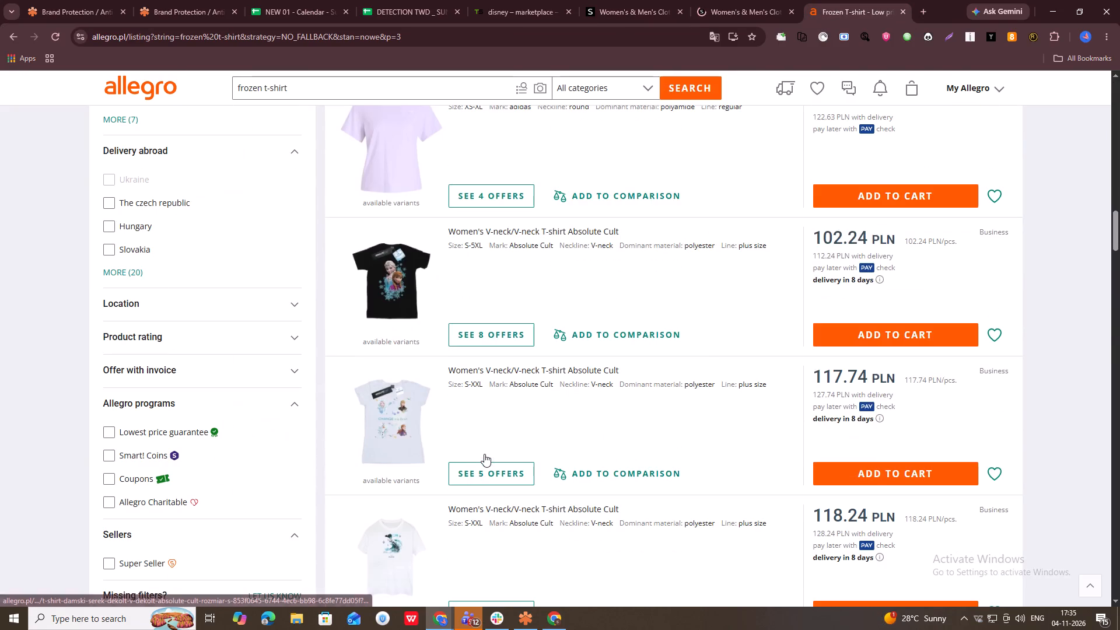
scroll(513, 474, "up", 11)
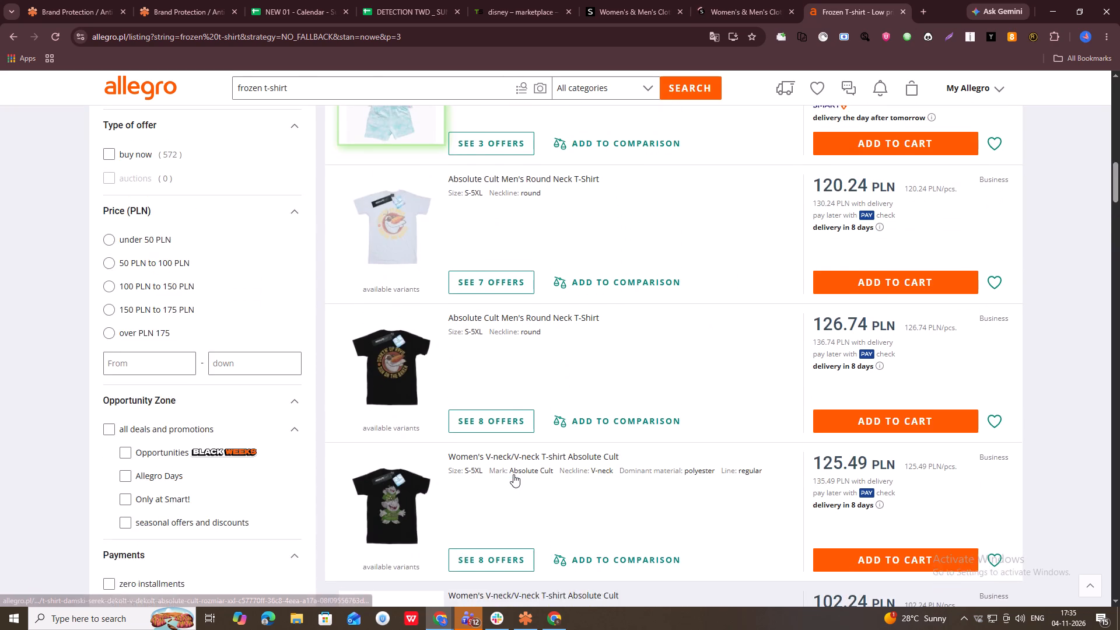
scroll(513, 474, "up", 8)
scroll(513, 474, "down", 6)
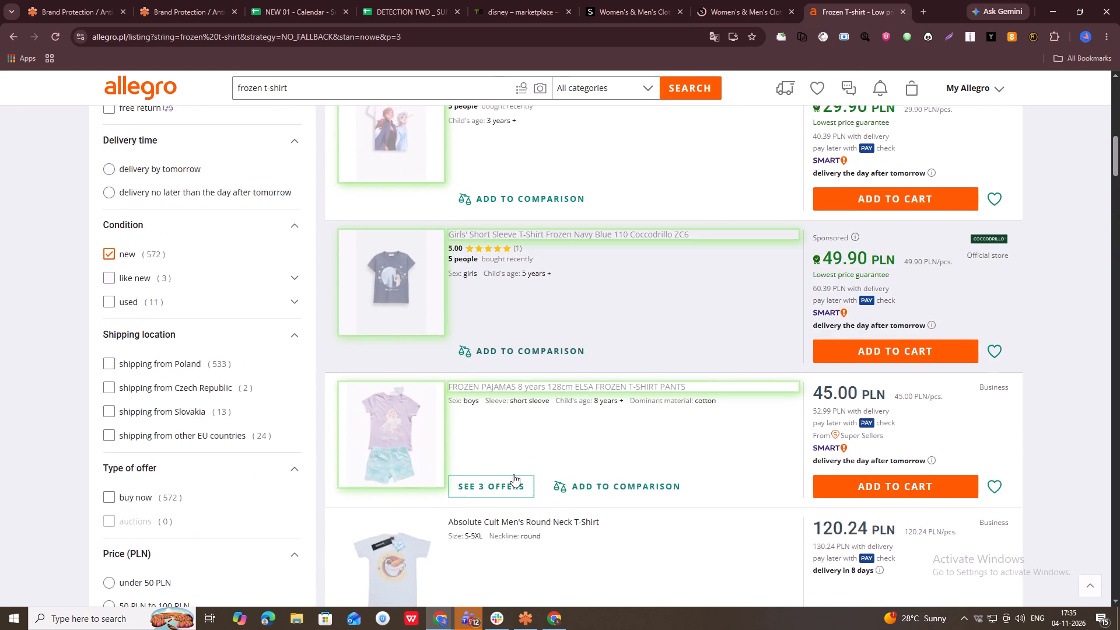
scroll(513, 474, "down", 12)
Search de.shein.com for "frozen tshirt".
left_click(624, 0)
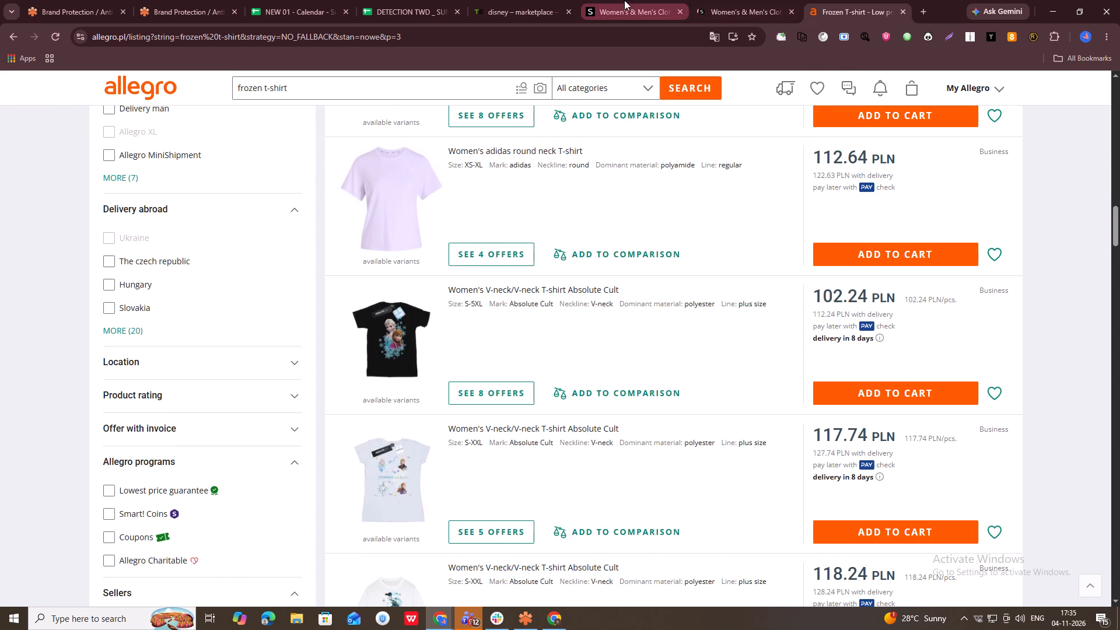
left_click(470, 106)
key("space")
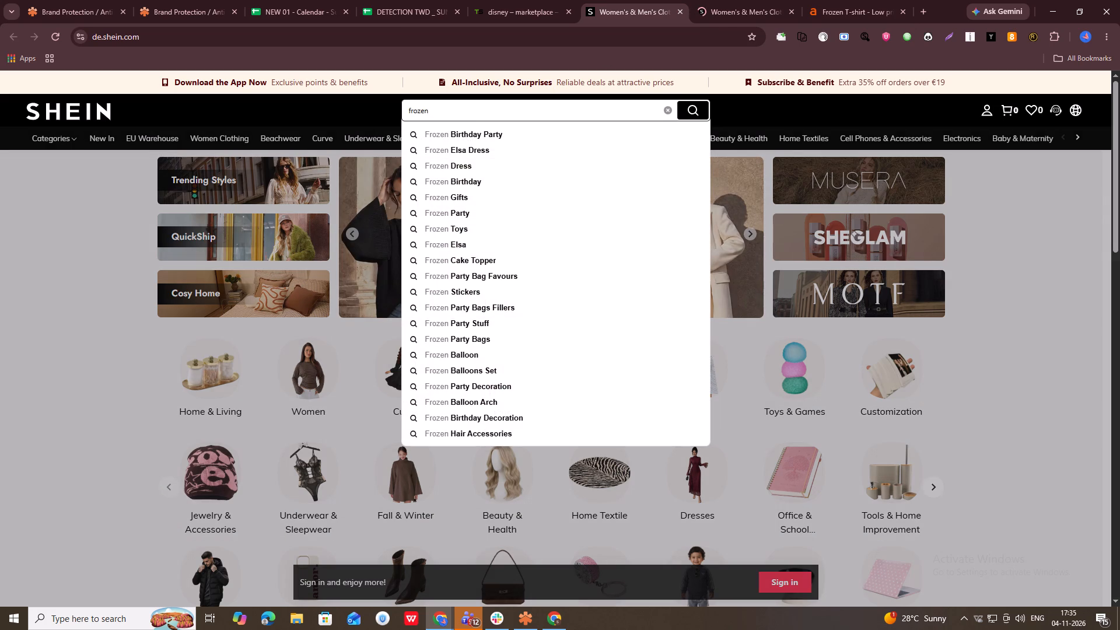
type("tshirt")
key("Return")
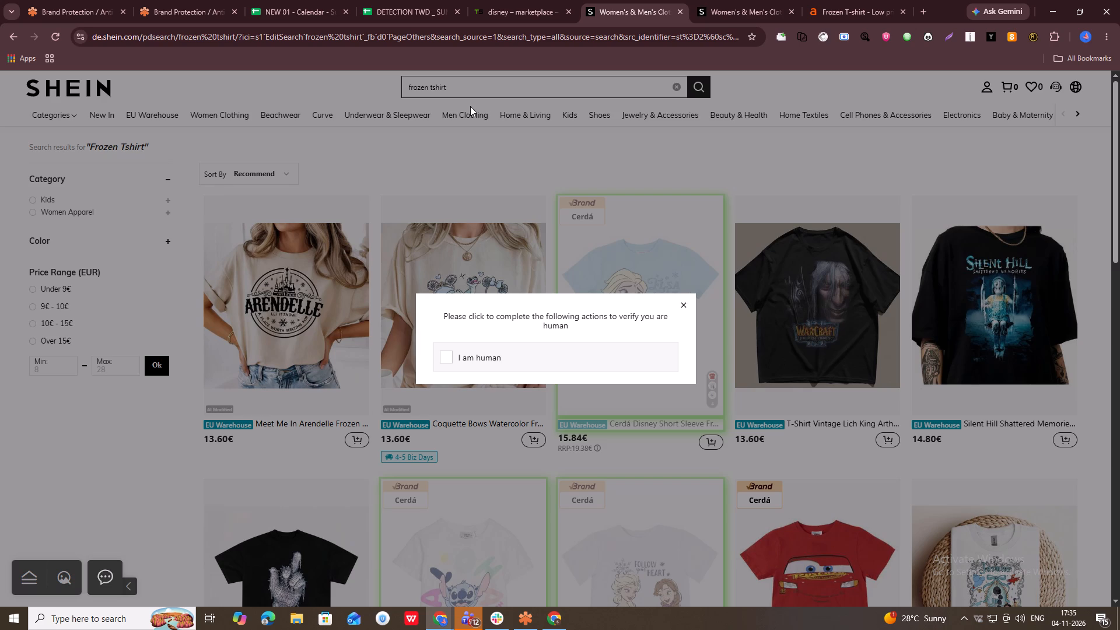
Complete the human verification on de.shein.com by selecting the cake, cat, lighthouse and elephant in that order.
left_click(446, 361)
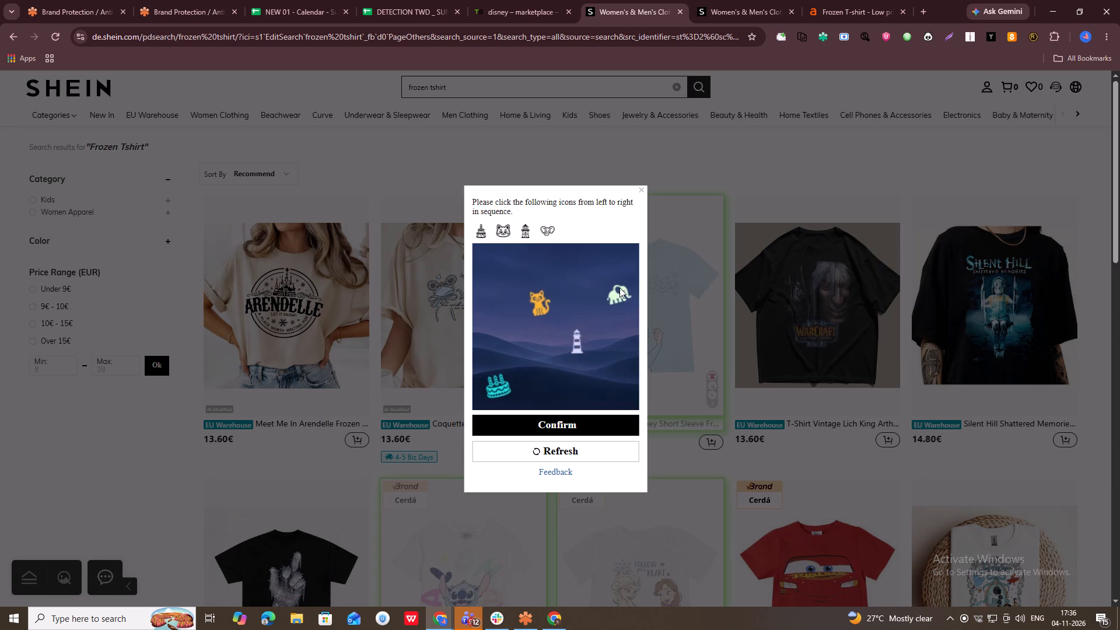
left_click(499, 381)
left_click(537, 299)
left_click(578, 348)
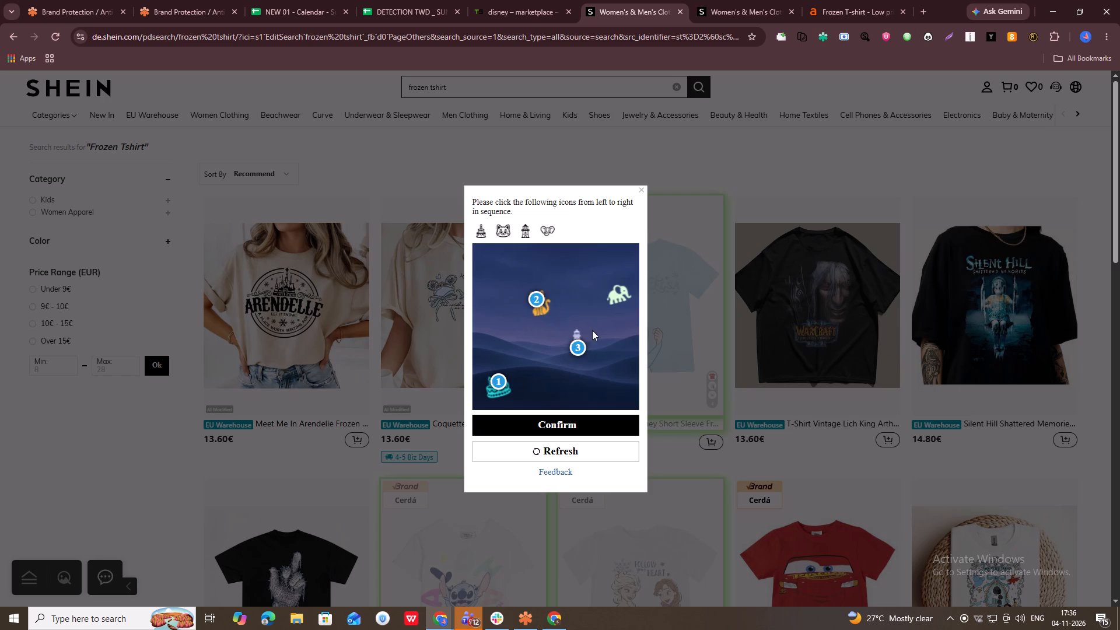
left_click(622, 296)
left_click(575, 428)
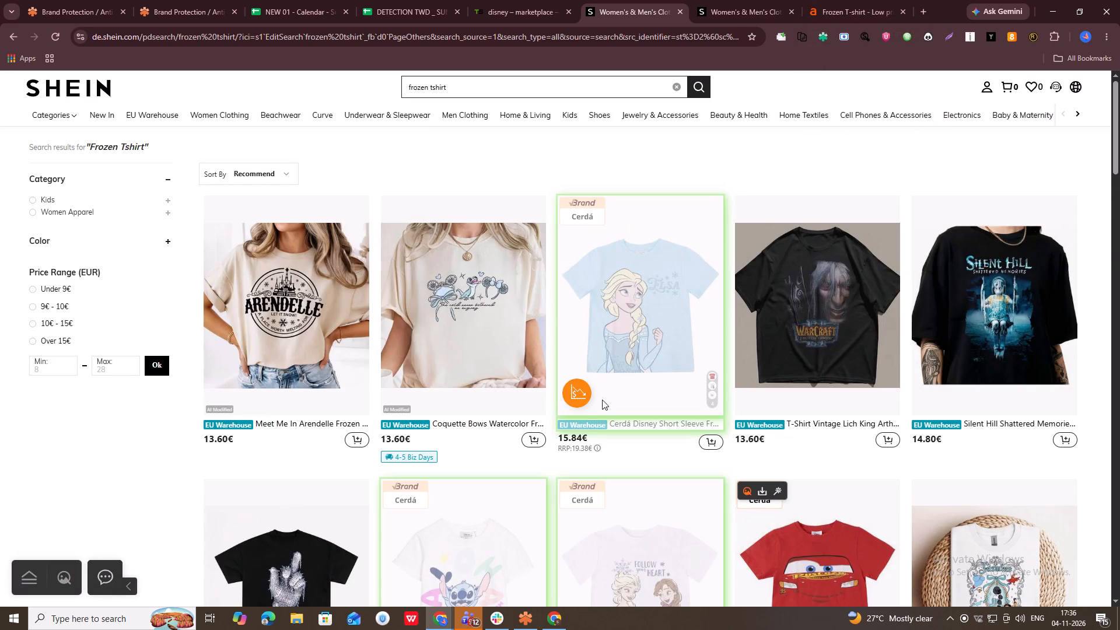
Look through the frozen tshirt results on de.shein.com for Frozen T-shirt listings.
scroll(947, 379, "down", 4)
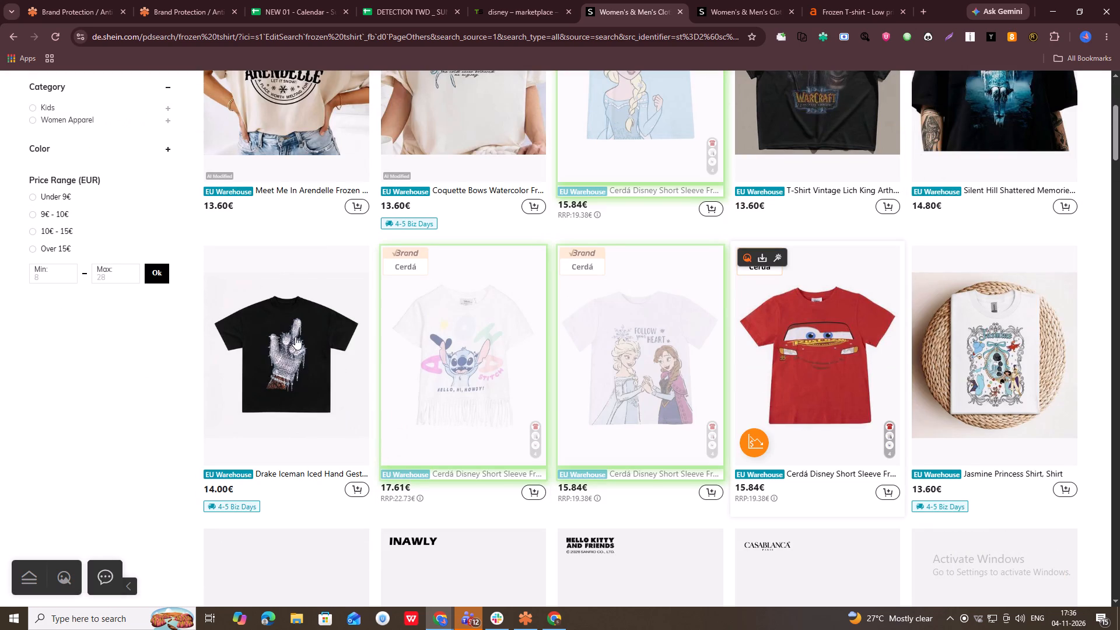
scroll(1002, 519, "down", 2)
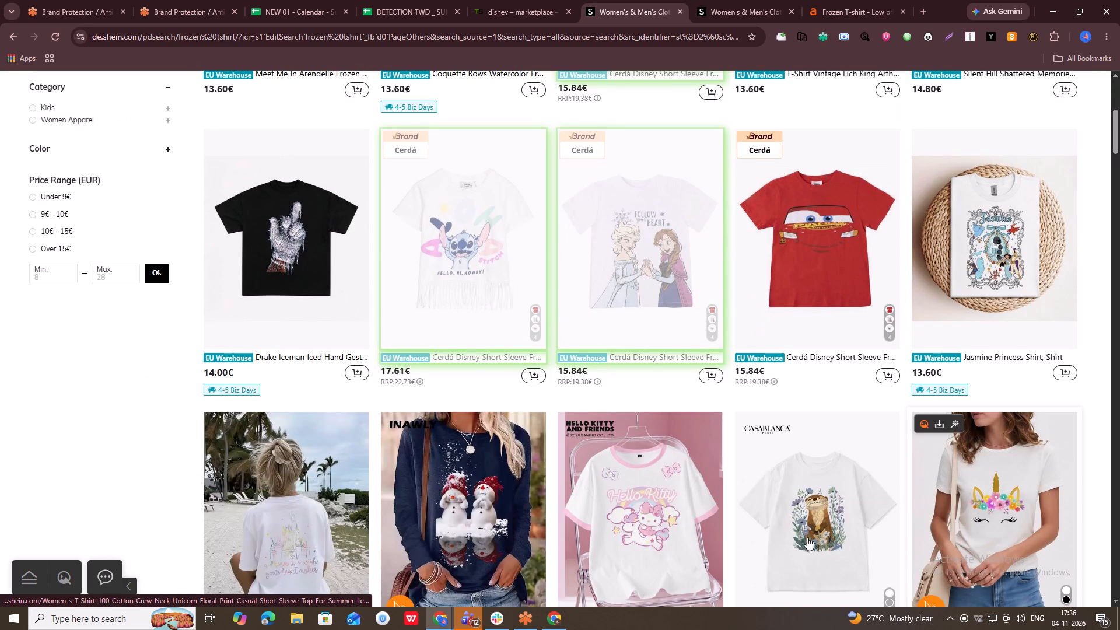
scroll(719, 484, "down", 5)
scroll(719, 484, "up", 2)
scroll(719, 484, "down", 2)
scroll(649, 516, "down", 6)
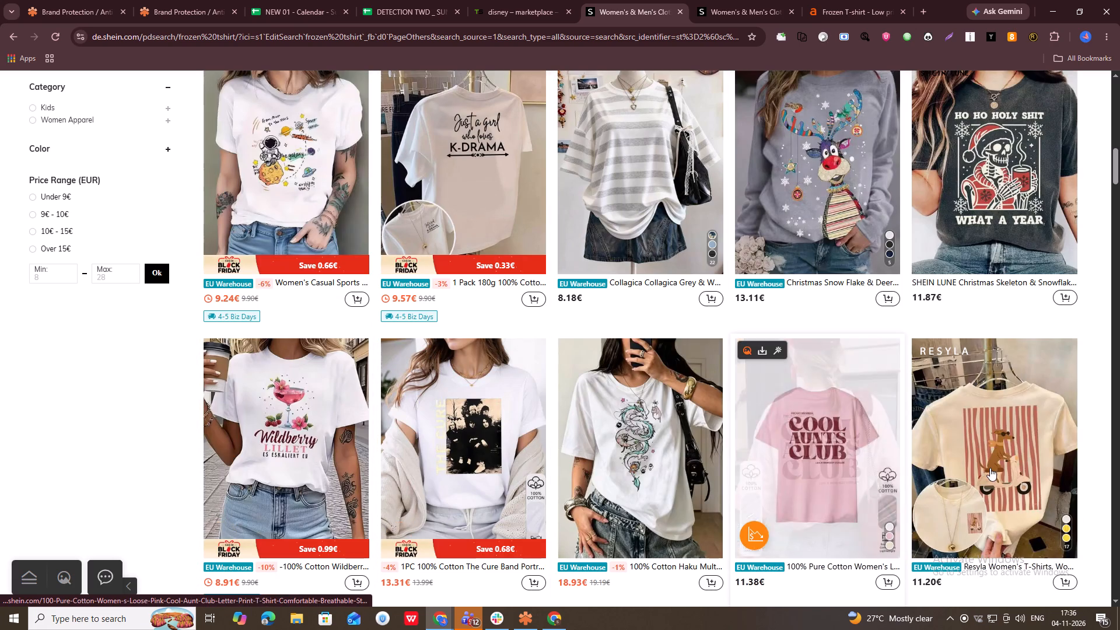
scroll(973, 512, "down", 6)
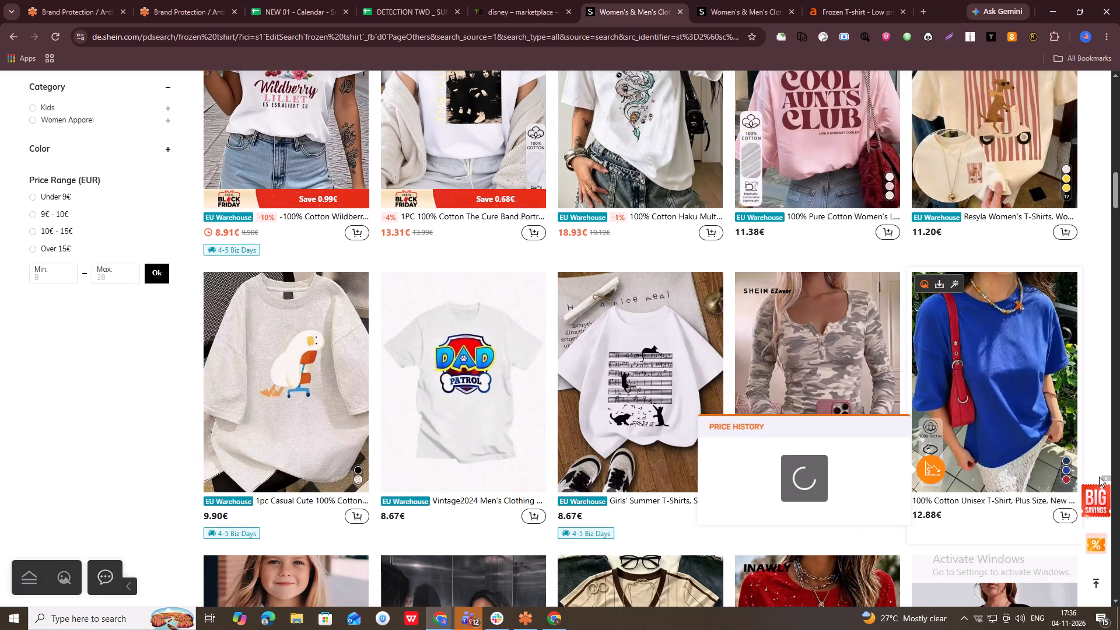
scroll(1099, 477, "down", 5)
scroll(1040, 398, "down", 6)
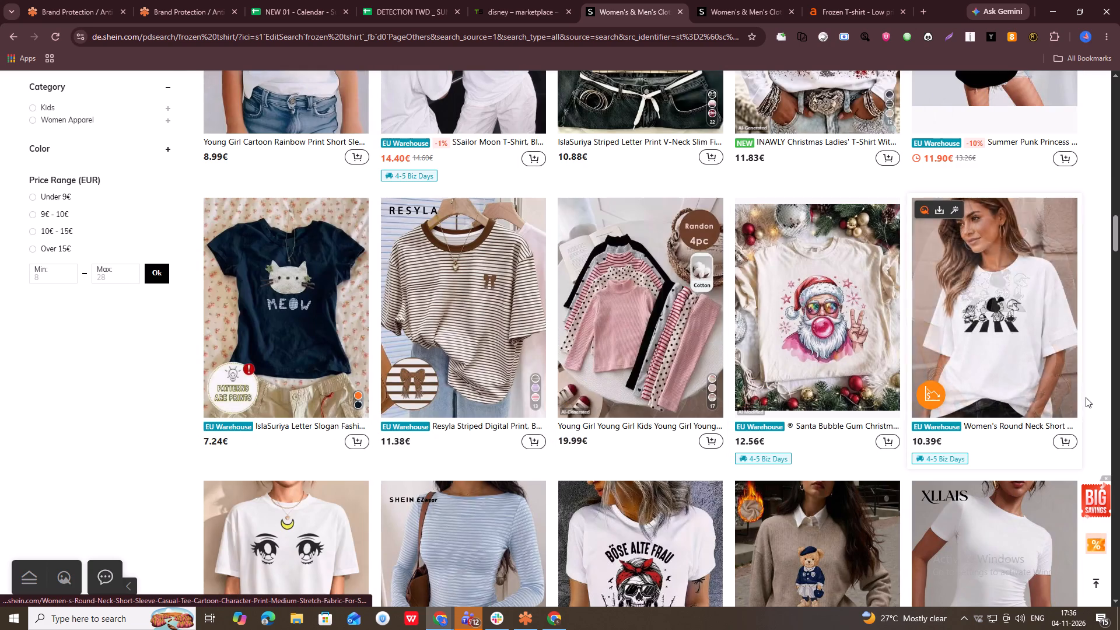
scroll(1086, 397, "down", 9)
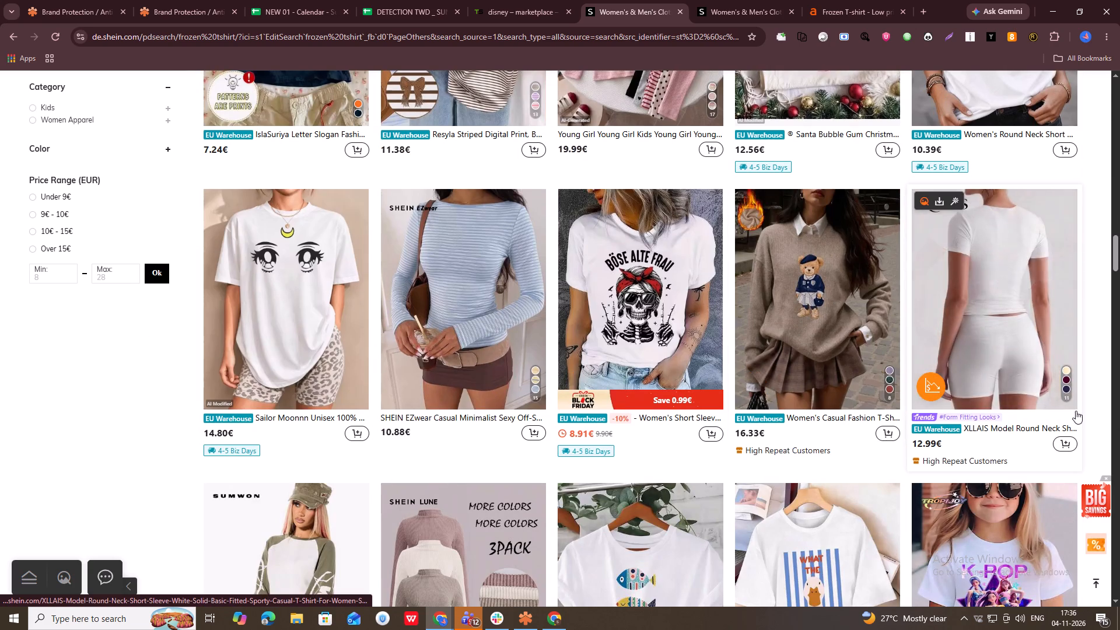
scroll(990, 389, "down", 4)
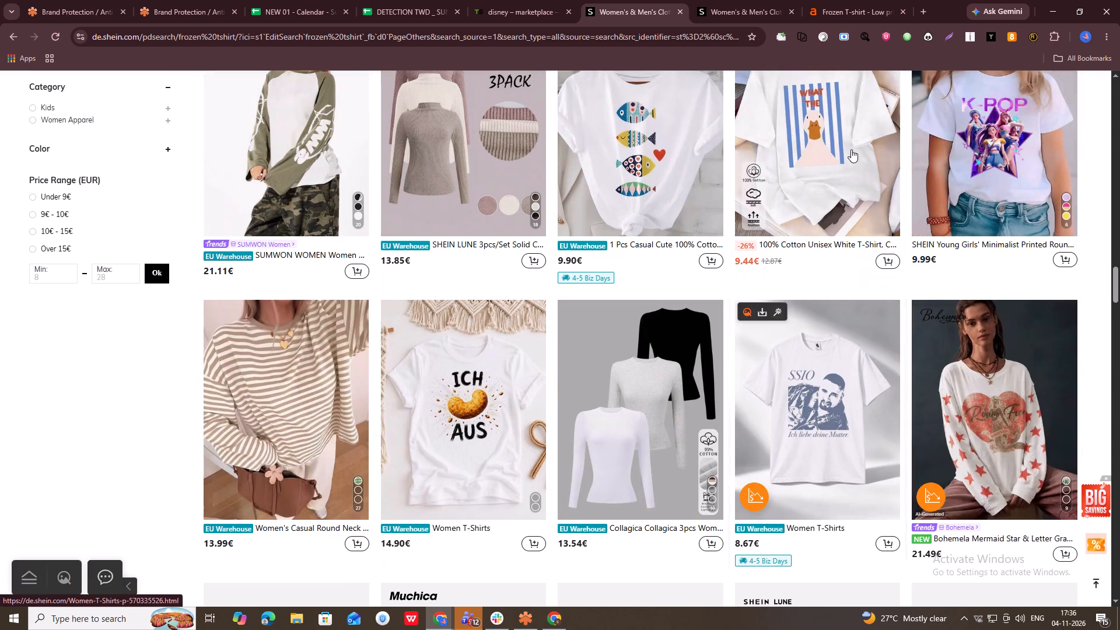
scroll(847, 302, "down", 6)
scroll(790, 403, "down", 9)
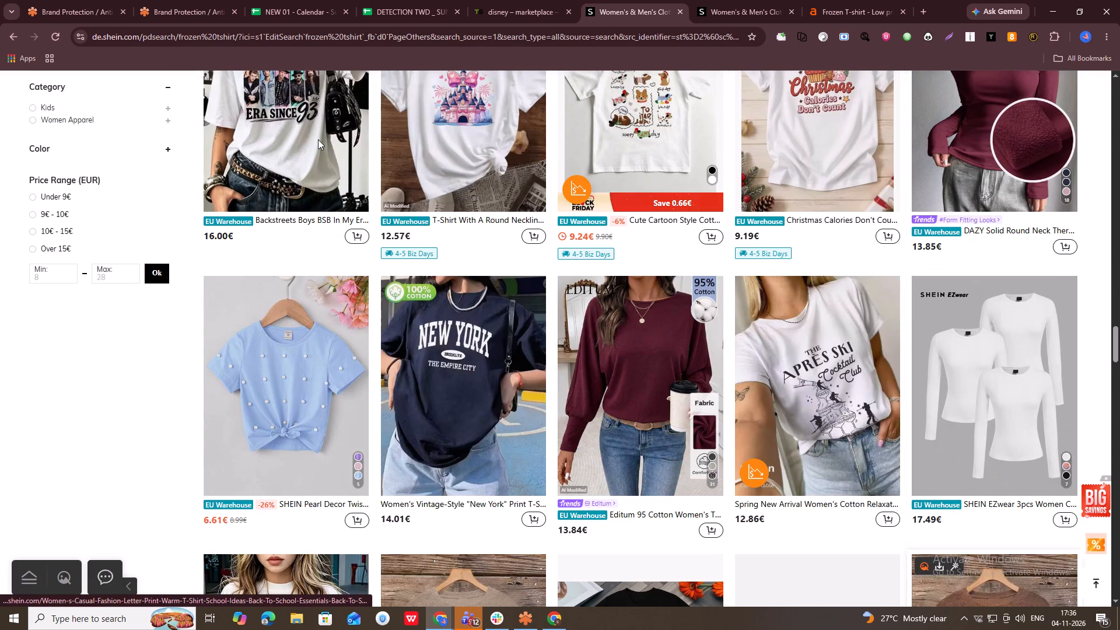
In the Tuinet Disney tracker, mark de.shein.com as EITHER for day 4 under Frozen – T-shirts.
left_click(492, 0)
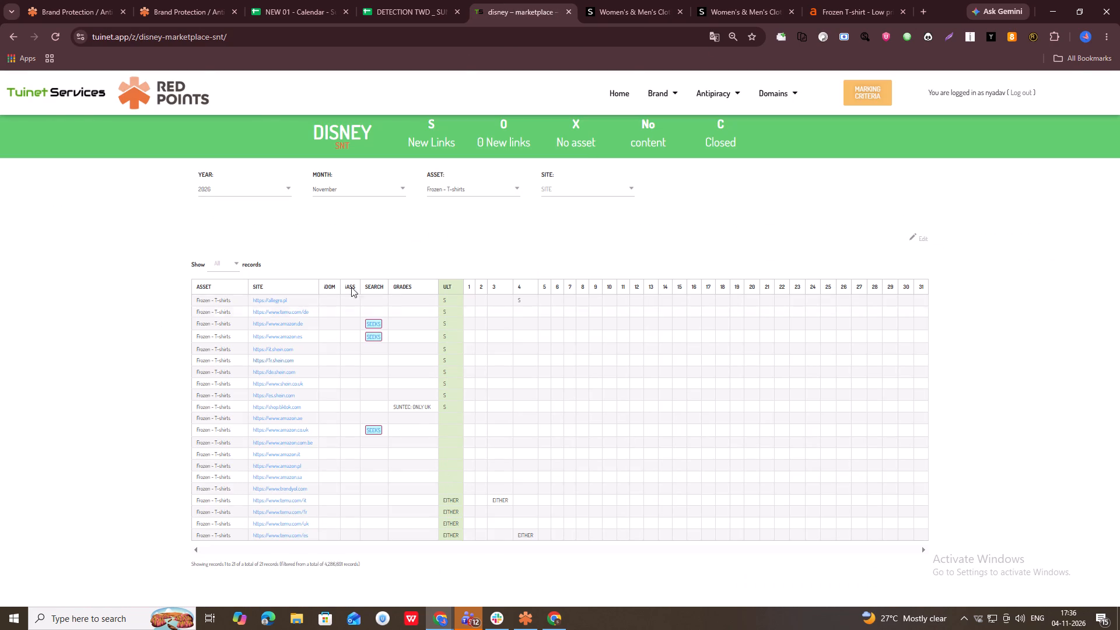
left_click(640, 0)
left_click(507, 0)
left_click_drag(288, 373, 465, 370)
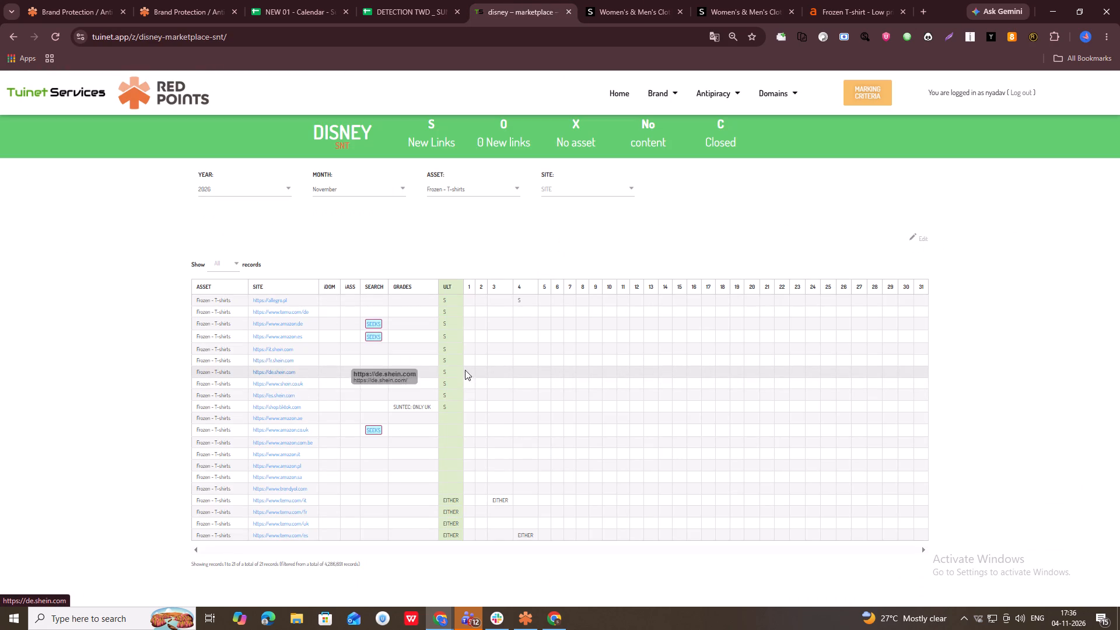
left_click_drag(465, 370, 427, 370)
double_click(523, 374)
left_click(513, 432)
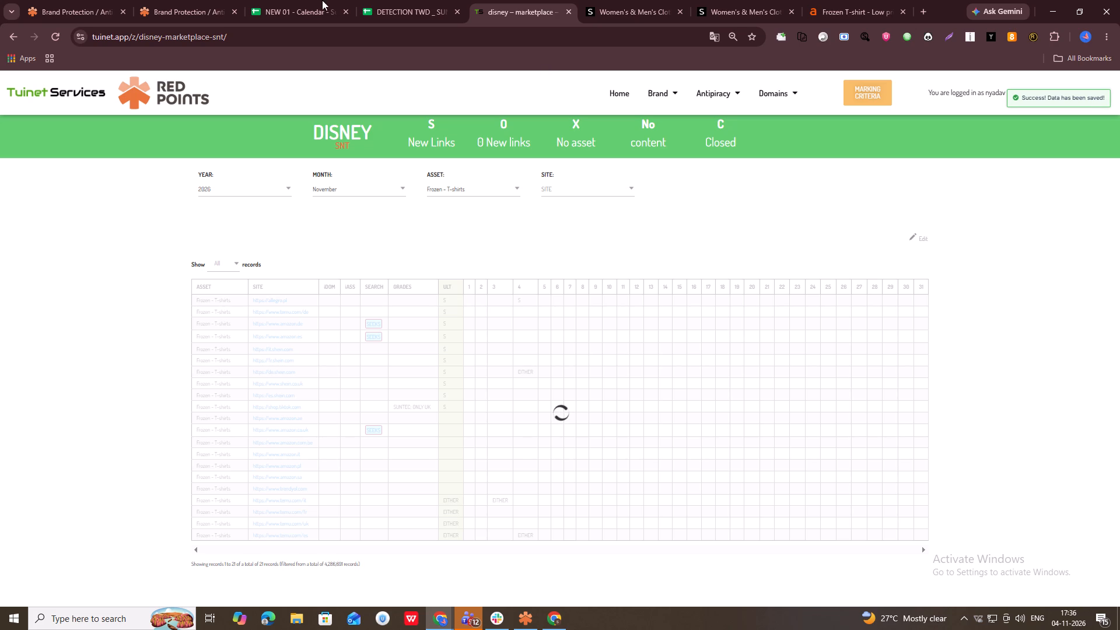
Search fr.shein.com for "frozen tshirt".
left_click(792, 0)
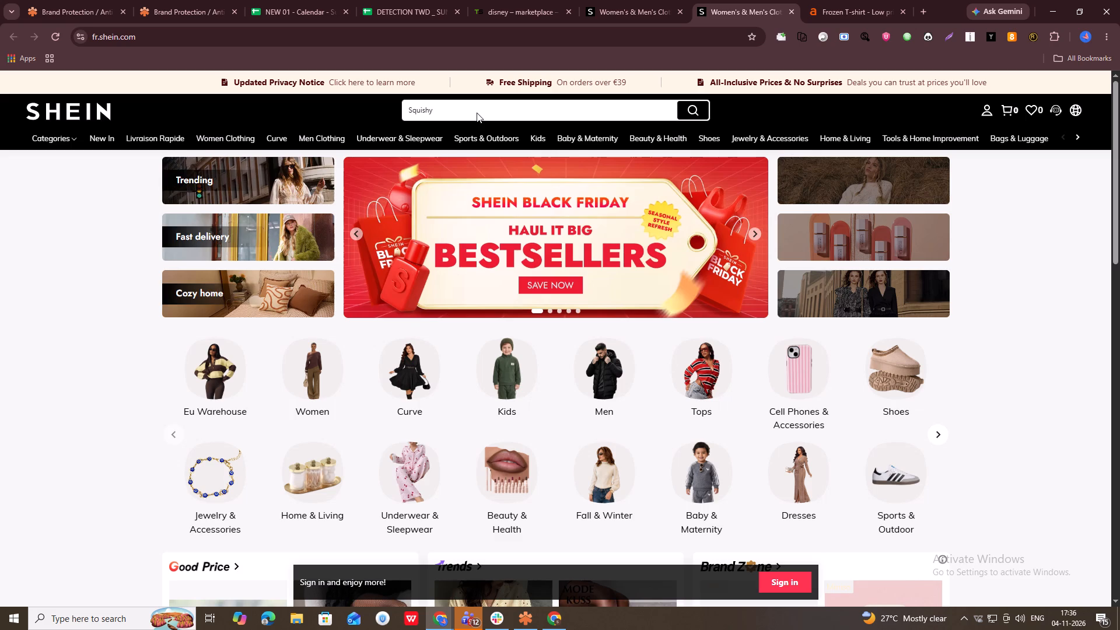
left_click(477, 113)
type("frozen tshirt")
key("Return")
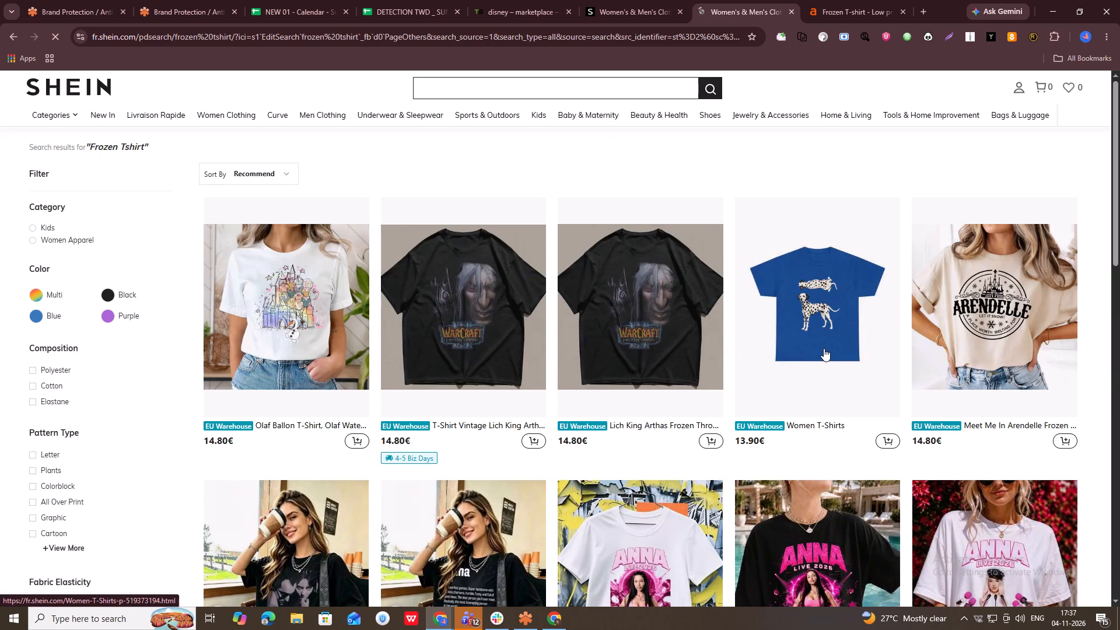
Look through the frozen tshirt results on fr.shein.com, dismissing the human verification and going on to page 2.
scroll(824, 348, "down", 6)
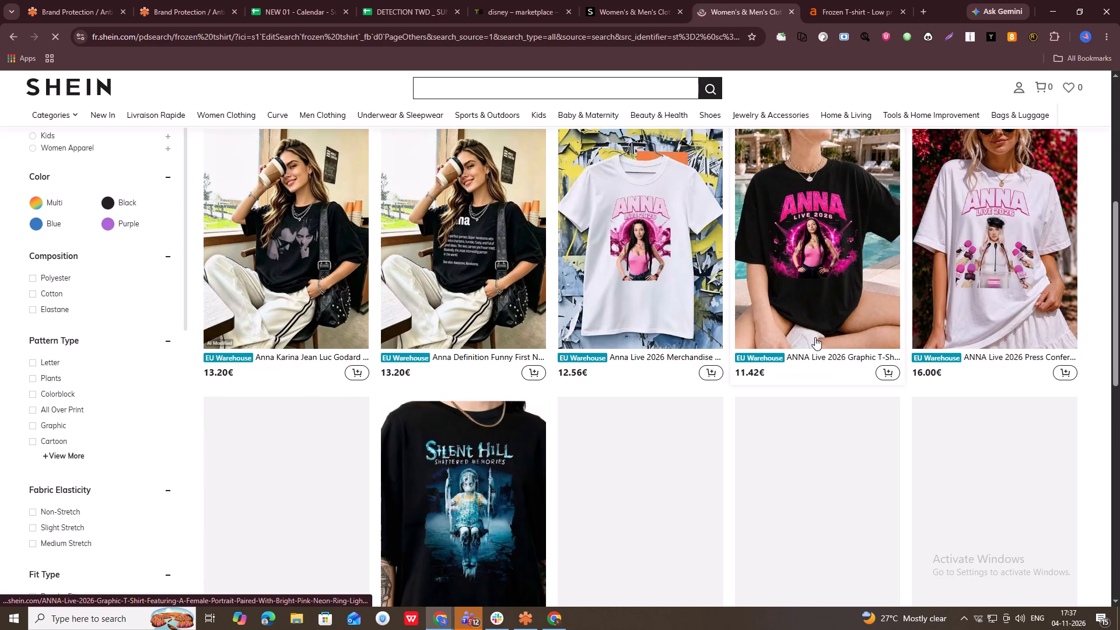
scroll(793, 482, "down", 5)
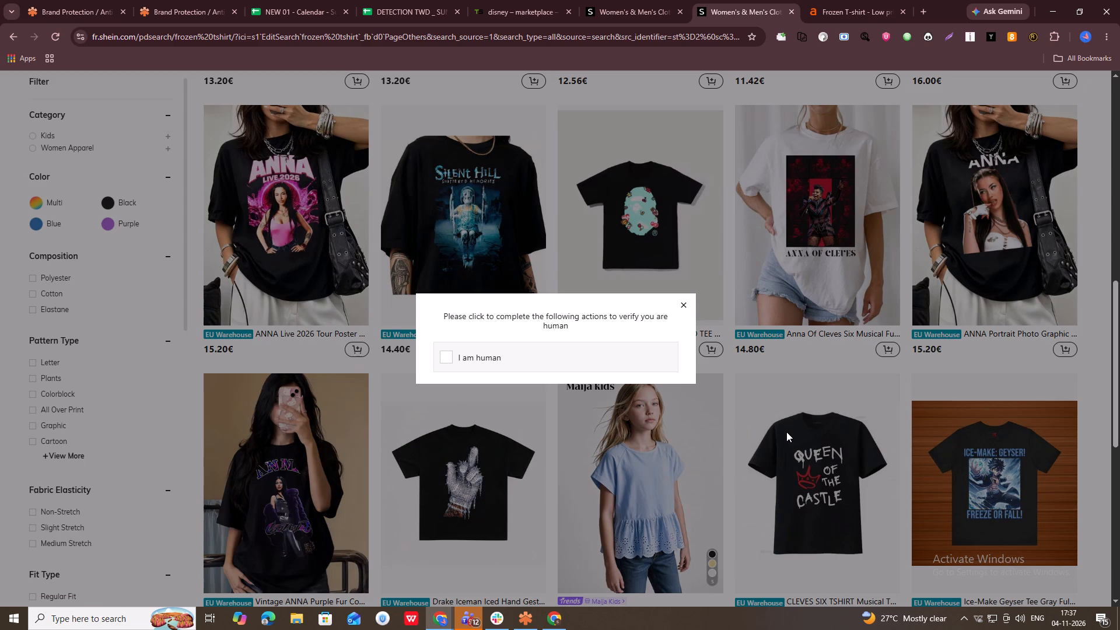
left_click(684, 304)
scroll(754, 421, "down", 7)
scroll(754, 421, "up", 8)
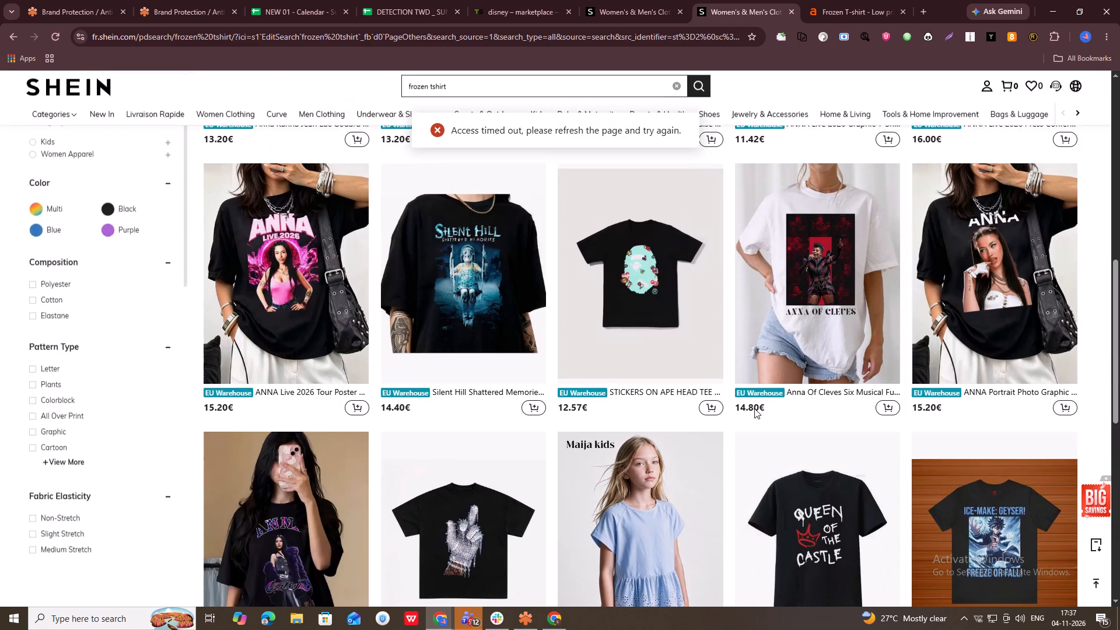
scroll(601, 365, "down", 5)
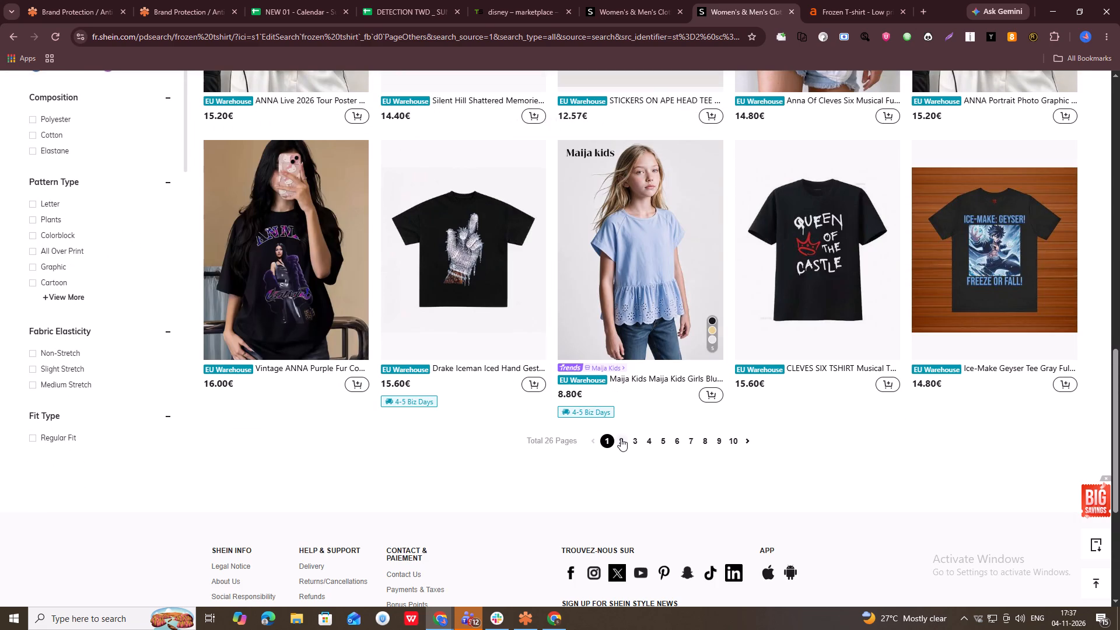
left_click(621, 438)
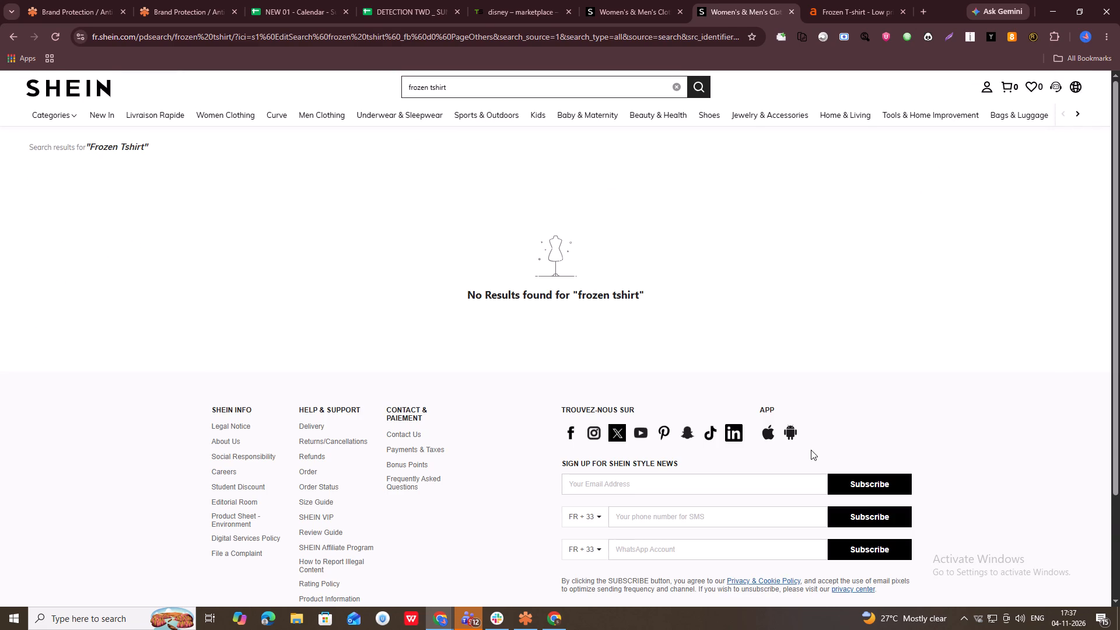
In the Tuinet Disney tracker, mark fr.shein.com as EITHER for day 4 under Frozen – T-shirts.
left_click(525, 0)
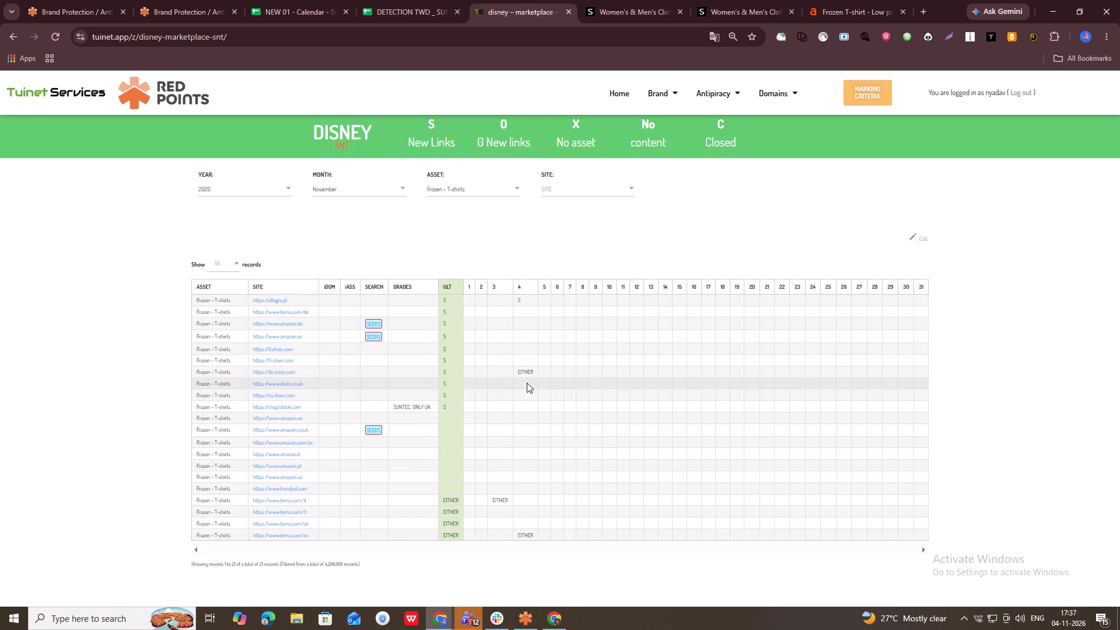
left_click(752, 0)
left_click(502, 0)
double_click(523, 360)
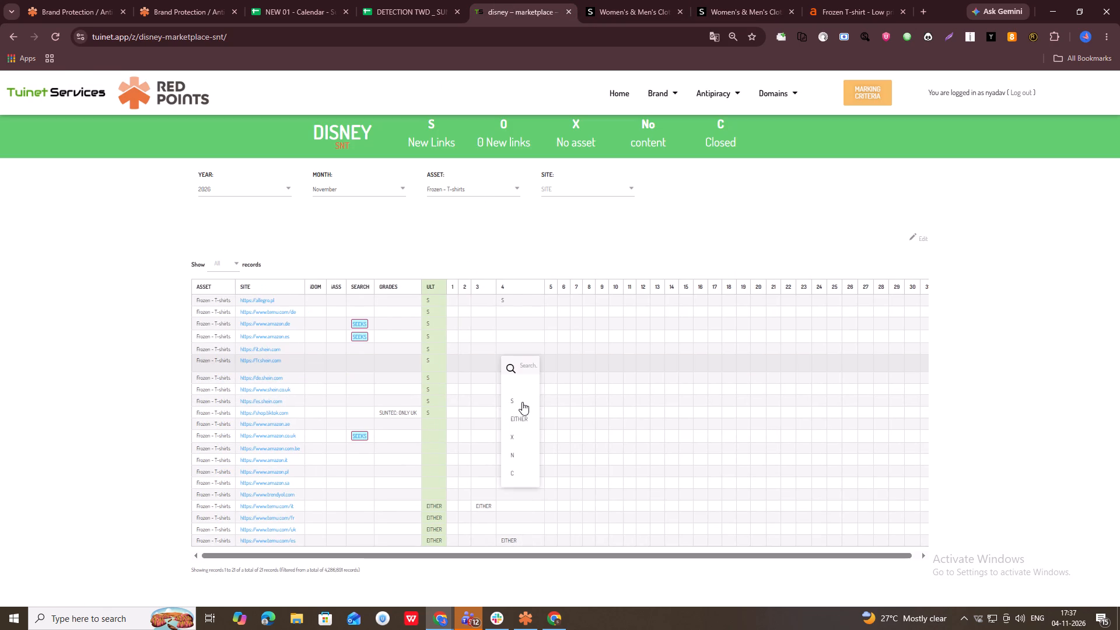
left_click(521, 419)
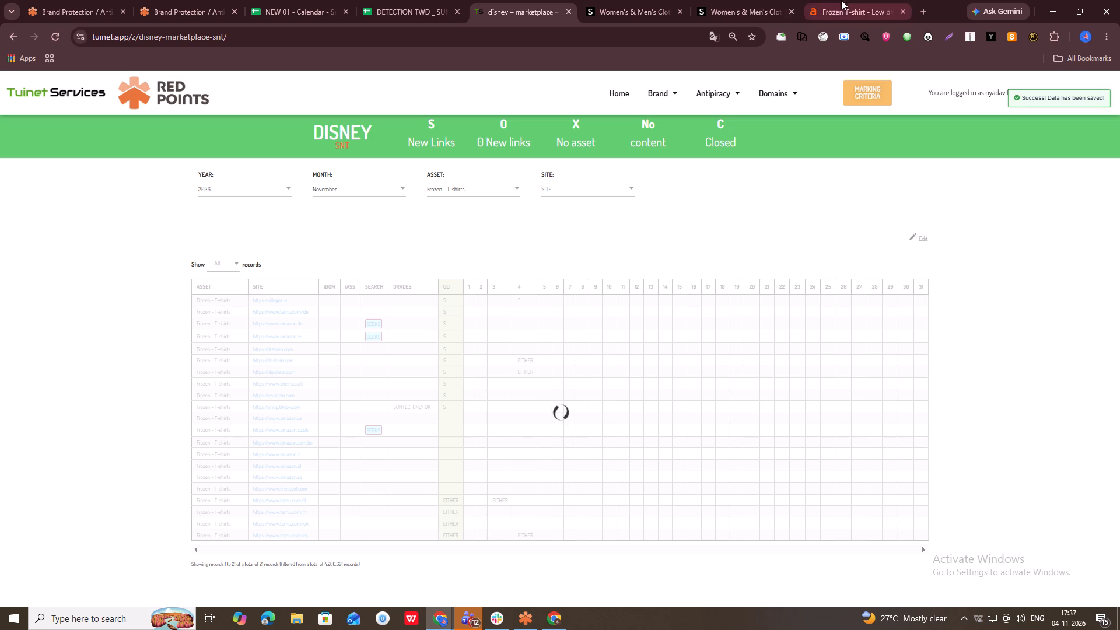
Close the de.shein.com and fr.shein.com tabs and return to Allegro's frozen t-shirt results.
middle_click(758, 0)
middle_click(656, 0)
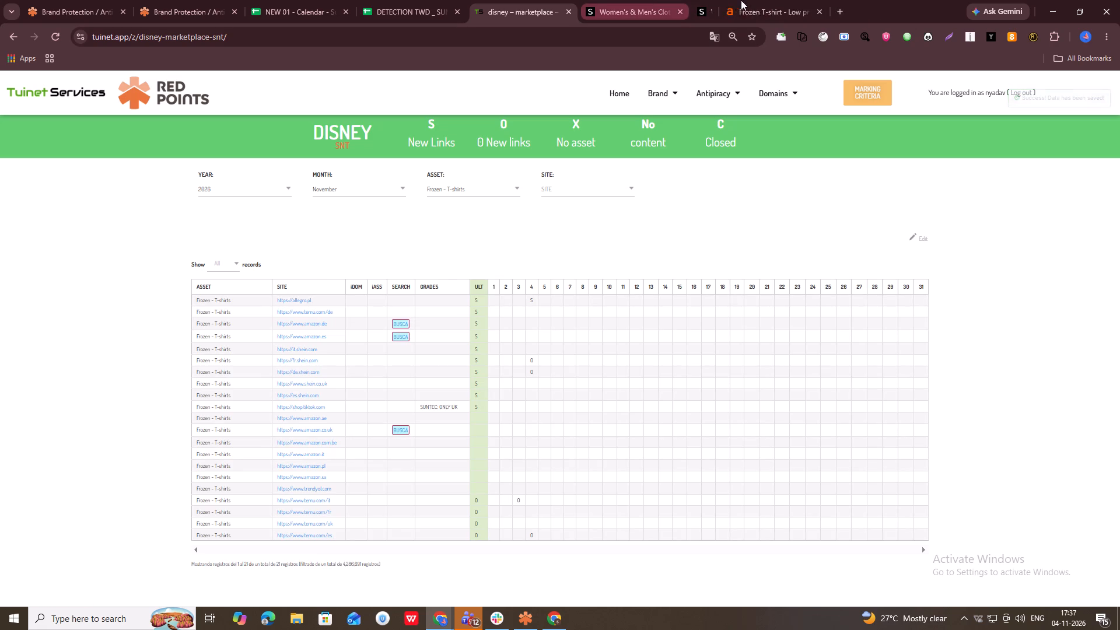
left_click(739, 0)
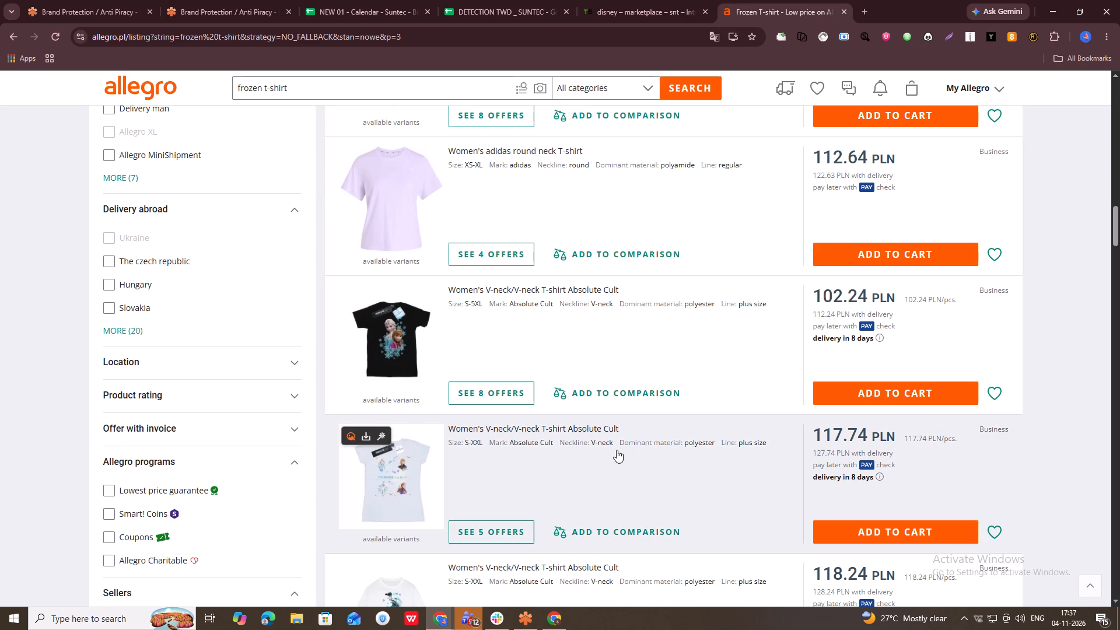
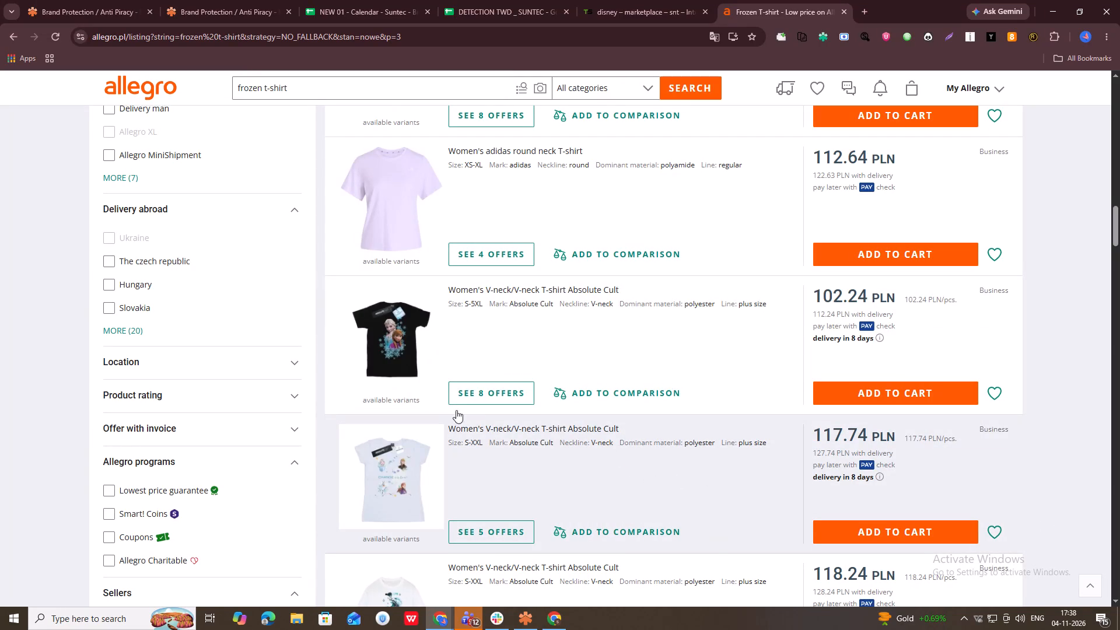
Open the black Elsa and Anna T-shirt listing in a new tab and add its XXL link to row 104470 of Manual Detection Records.
middle_click(540, 293)
right_click(540, 293)
left_click(579, 418)
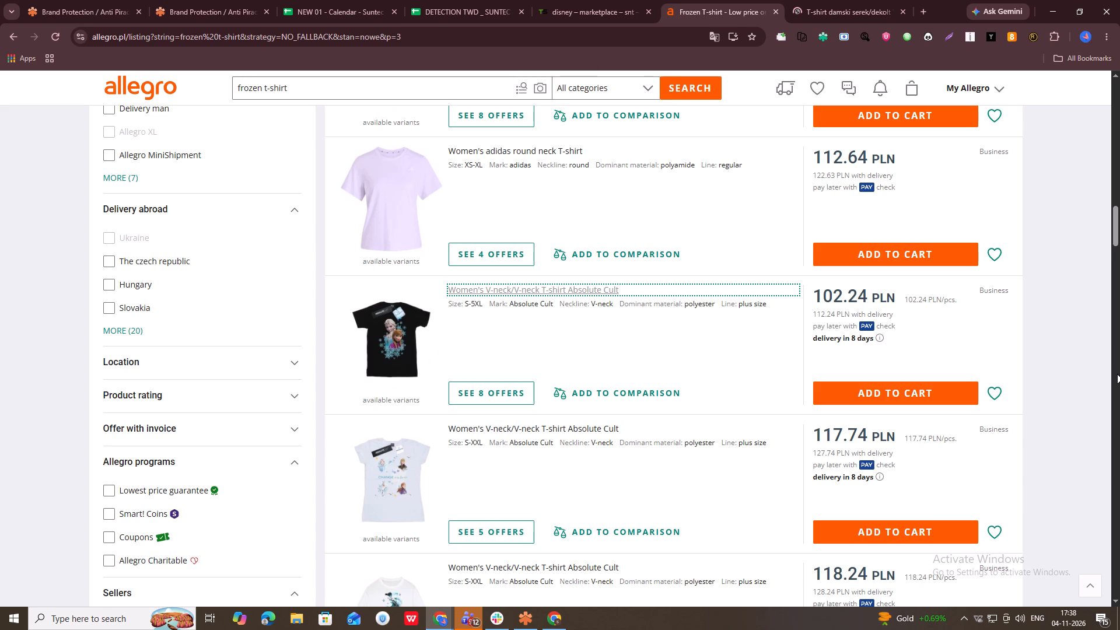
key("alt+Tab")
key("alt+Tab")
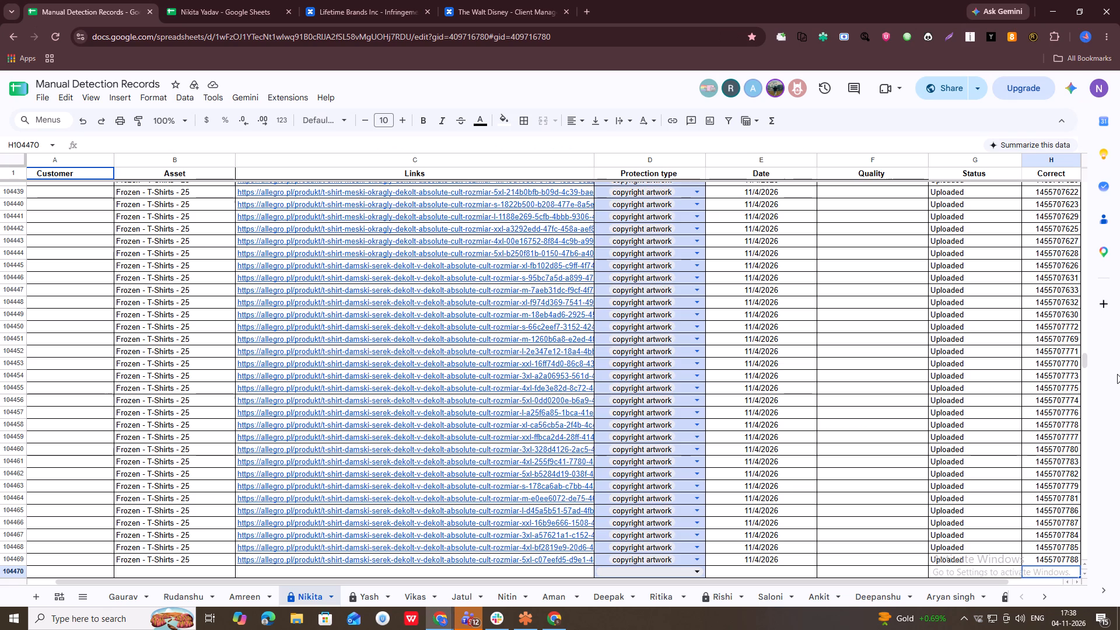
key("Left")
key("Left")
key("Left")
key("Left")
key("Left")
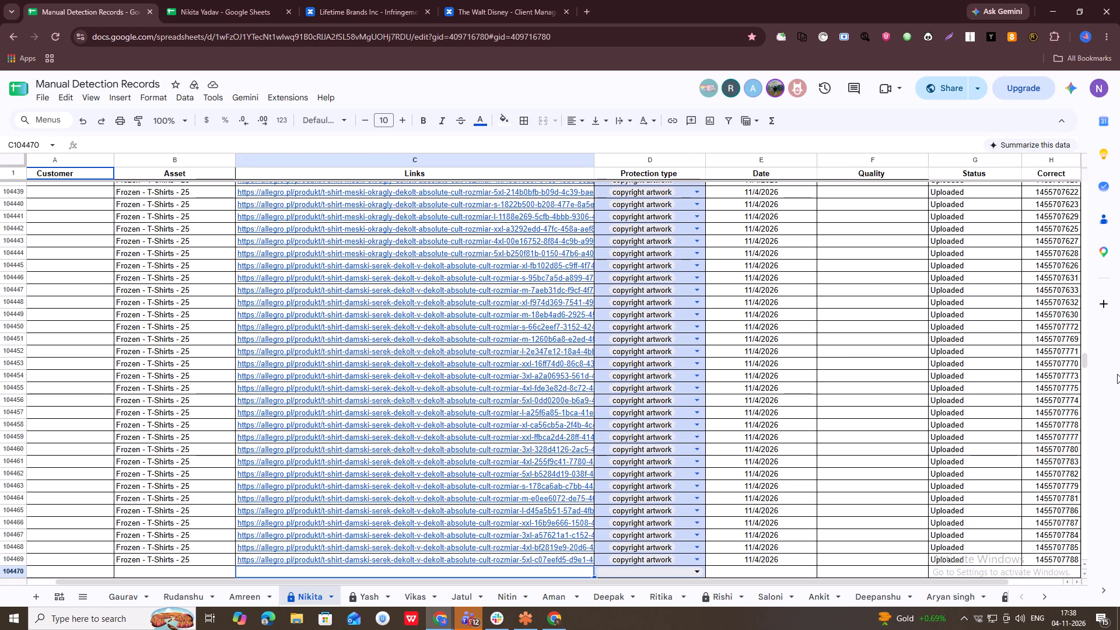
key("ctrl+v")
key("Down")
key("alt+Tab")
key("Right")
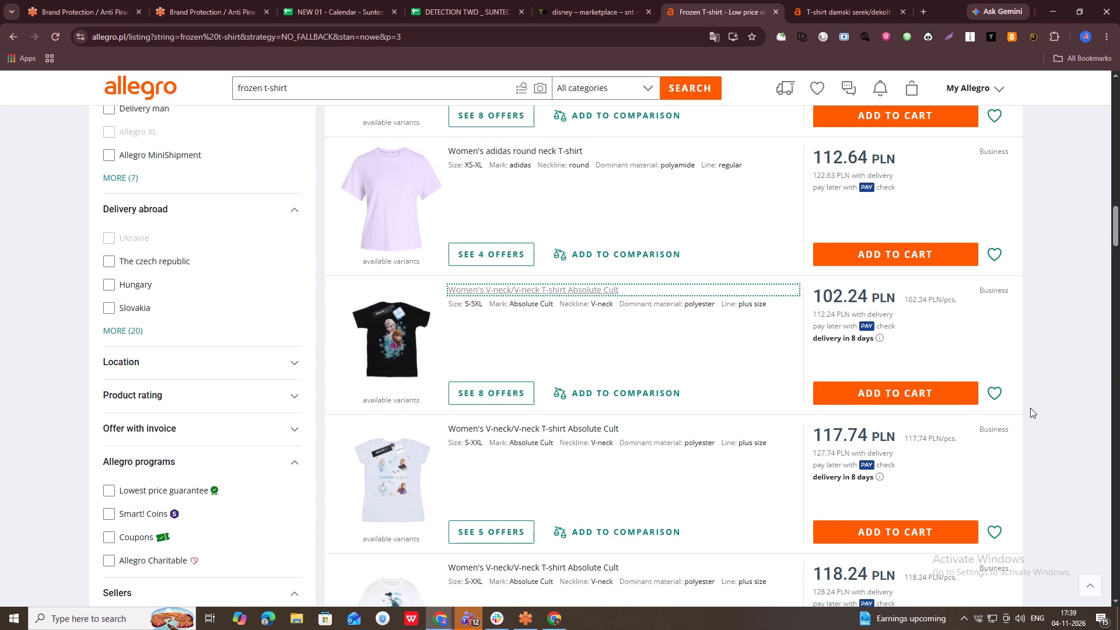
Look through the remaining frozen t-shirt results on Allegro's page 3 for further Frozen listings.
scroll(670, 454, "down", 2)
scroll(587, 422, "down", 5)
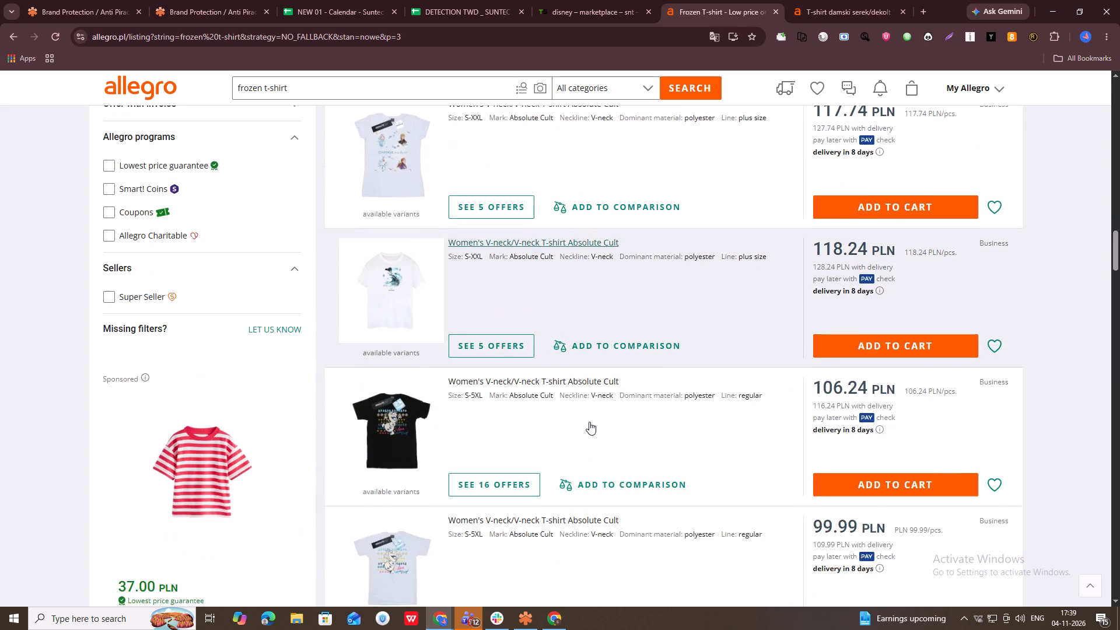
scroll(604, 463, "down", 6)
scroll(670, 463, "down", 5)
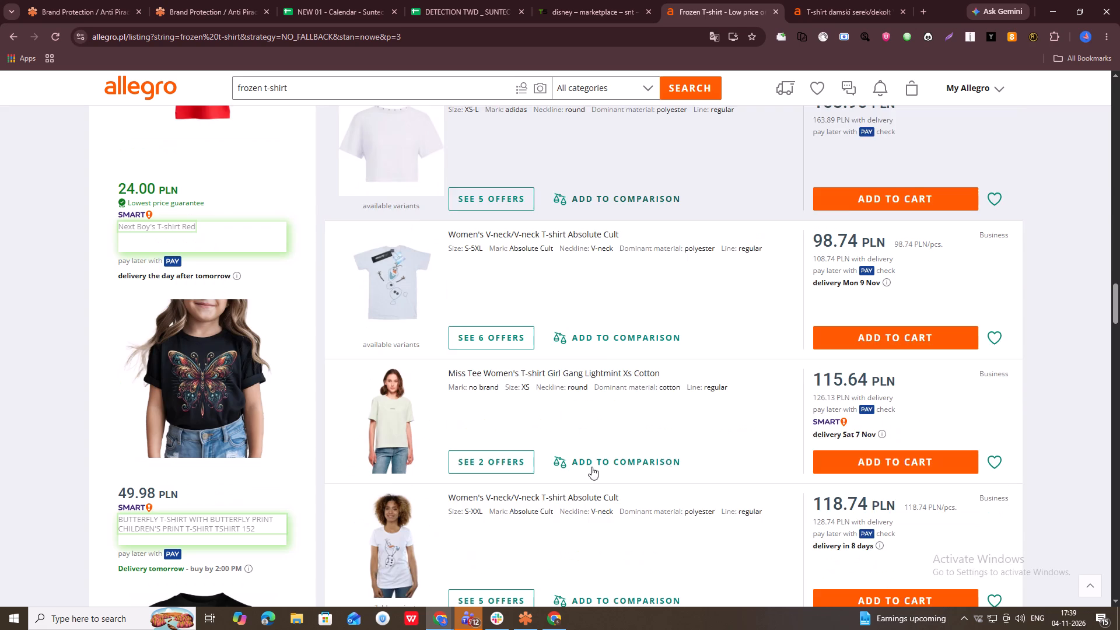
scroll(619, 466, "down", 5)
scroll(554, 454, "down", 3)
scroll(646, 464, "down", 13)
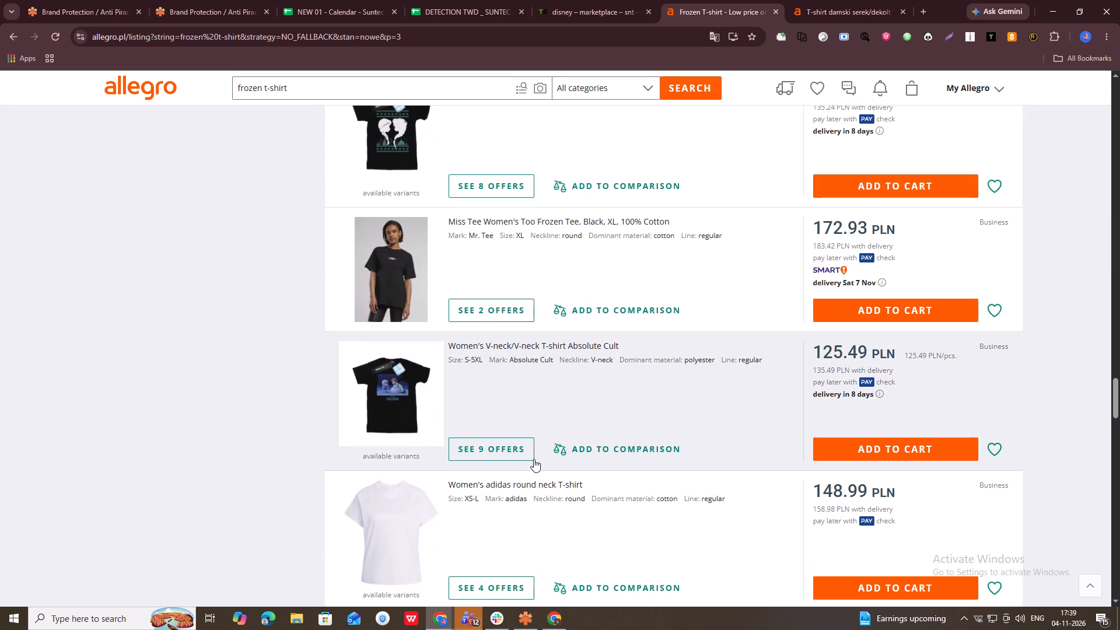
scroll(568, 441, "down", 6)
scroll(568, 441, "up", 6)
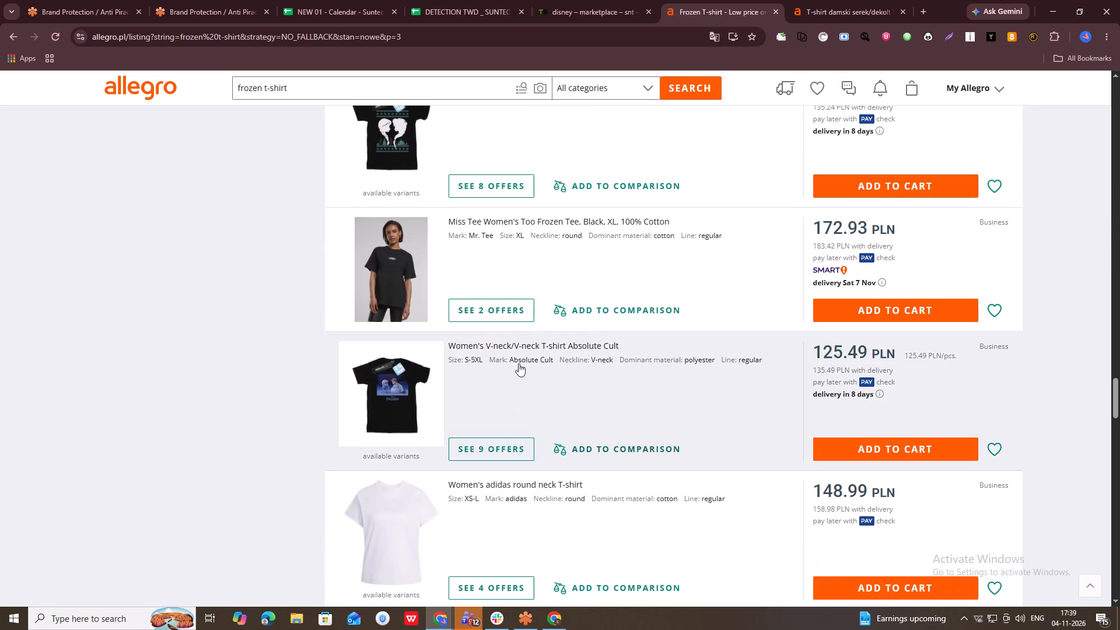
scroll(664, 443, "down", 7)
scroll(611, 444, "down", 6)
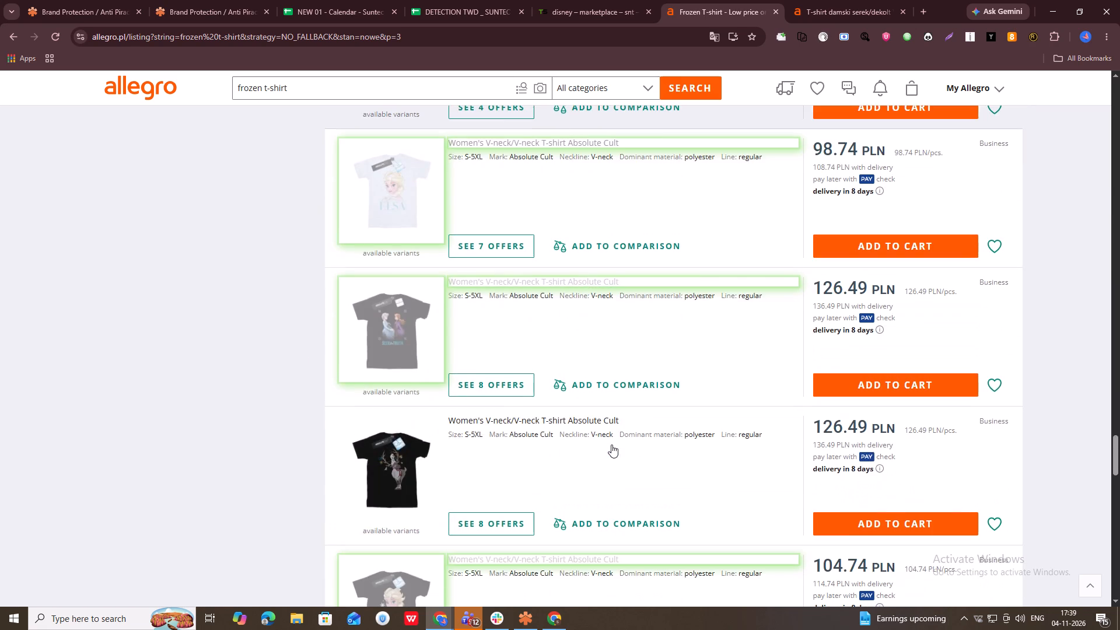
scroll(611, 444, "down", 10)
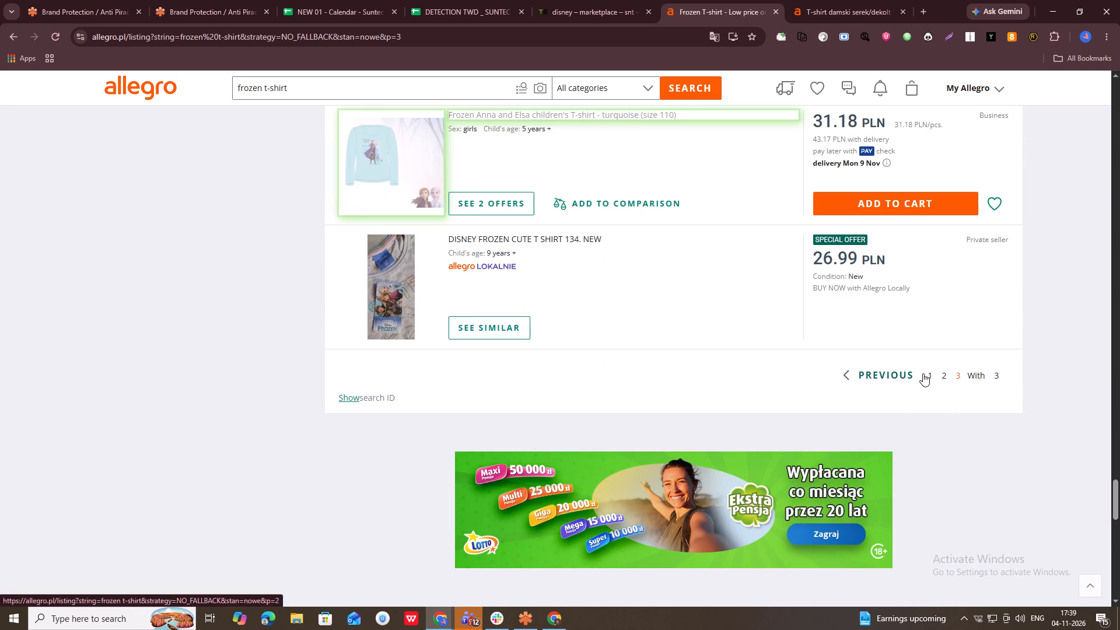
key("alt+Tab")
key("alt+Tab")
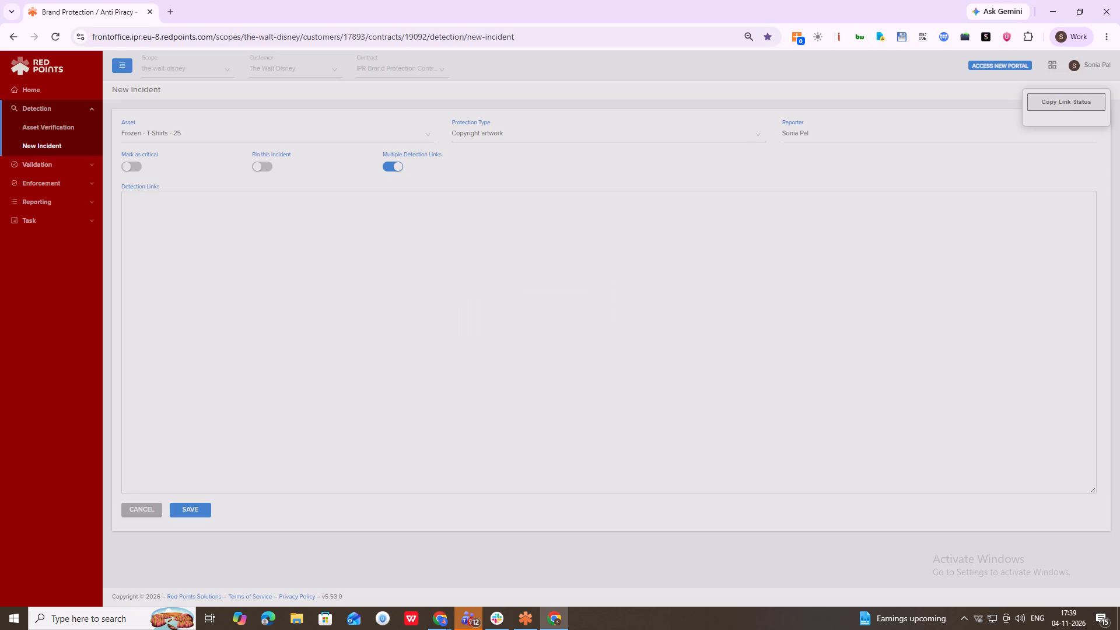
key("alt+Tab")
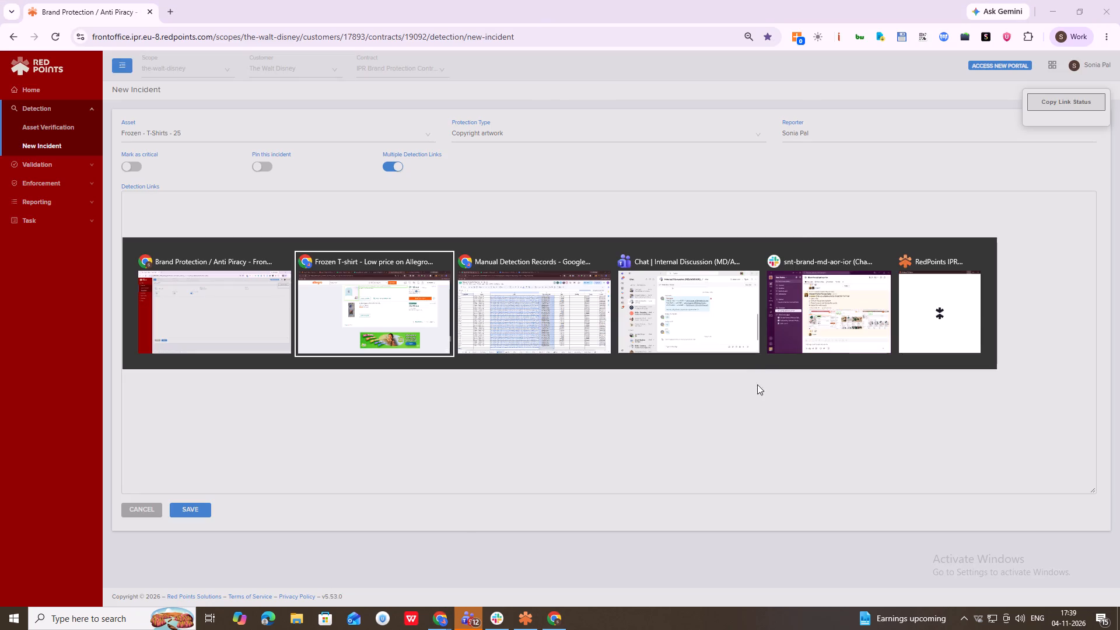
scroll(776, 349, "up", 7)
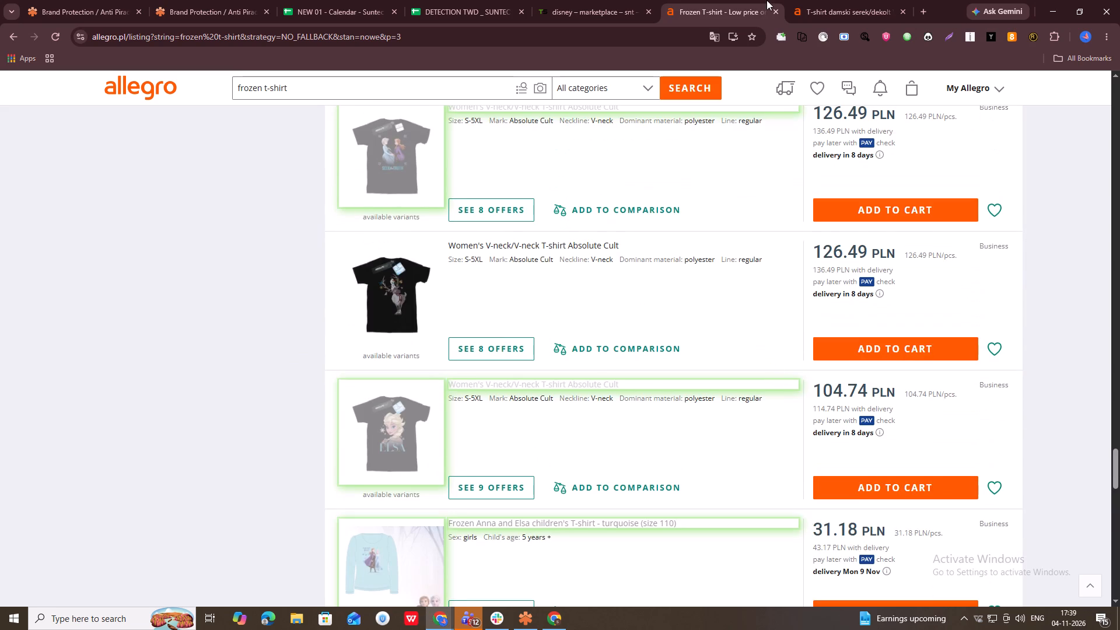
On the opened Elsa and Anna T-shirt page, copy the size S variant's link into the next Links cell of Manual Detection Records.
left_click(786, 0)
left_click(831, 0)
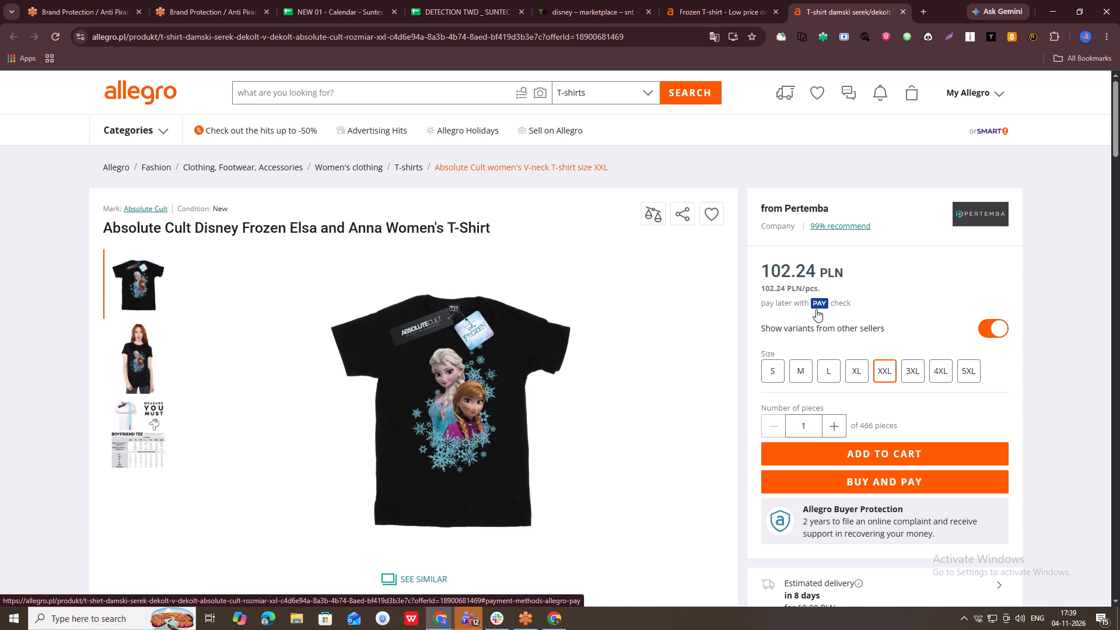
right_click(770, 376)
left_click(787, 500)
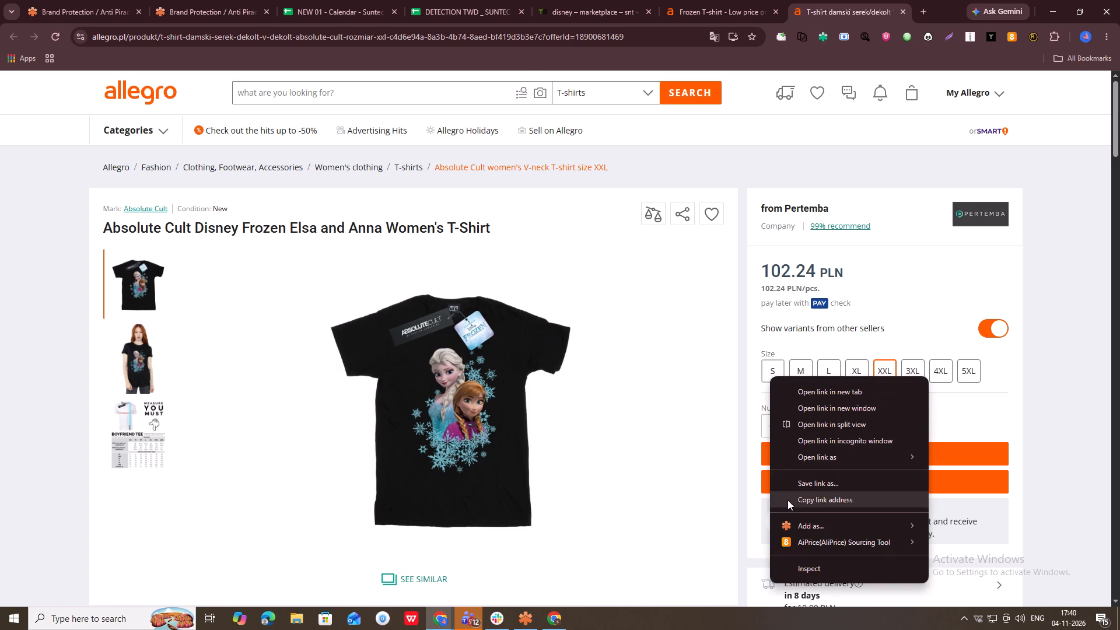
key("alt+Tab")
key("alt+Tab")
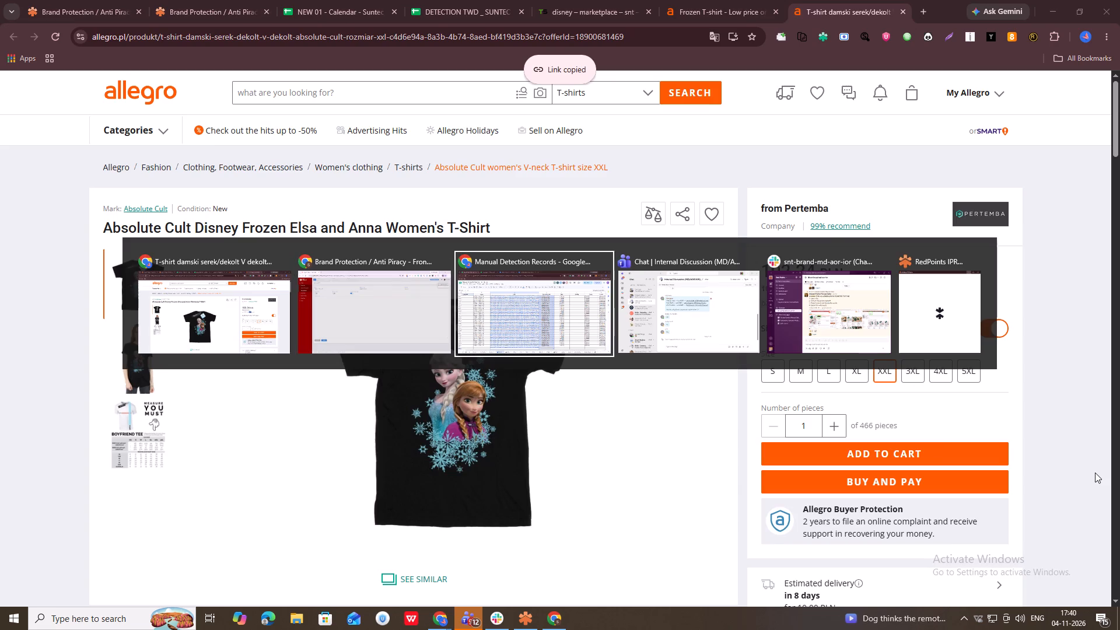
key("ctrl+v")
key("Down")
key("alt+Tab")
key("Right")
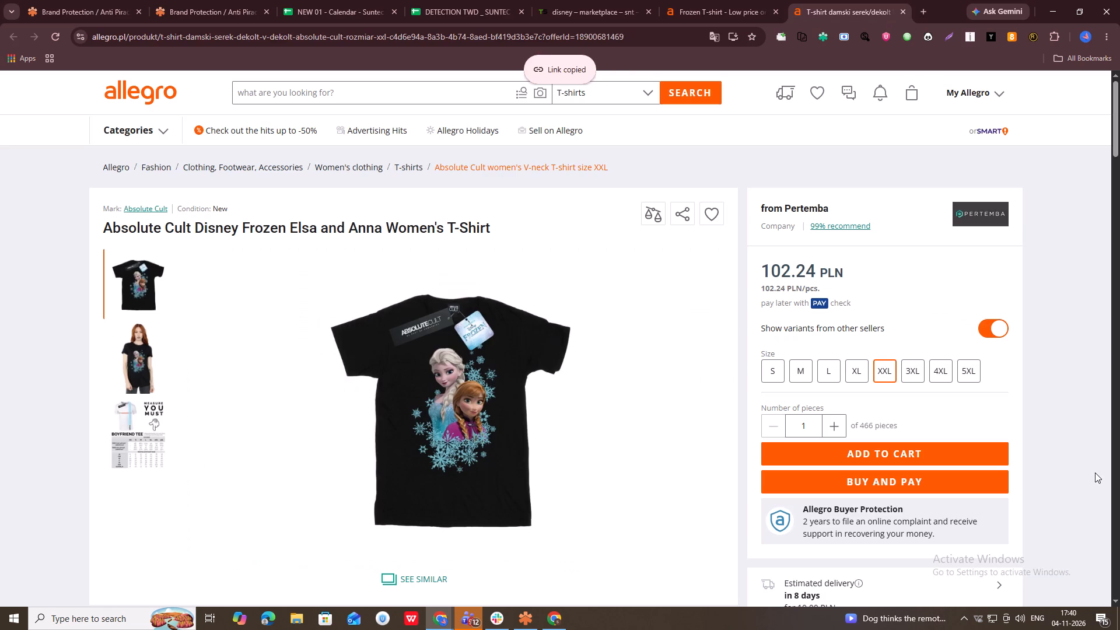
Add the T-shirt's size M and L variant links to the next two Links cells of Manual Detection Records.
right_click(805, 372)
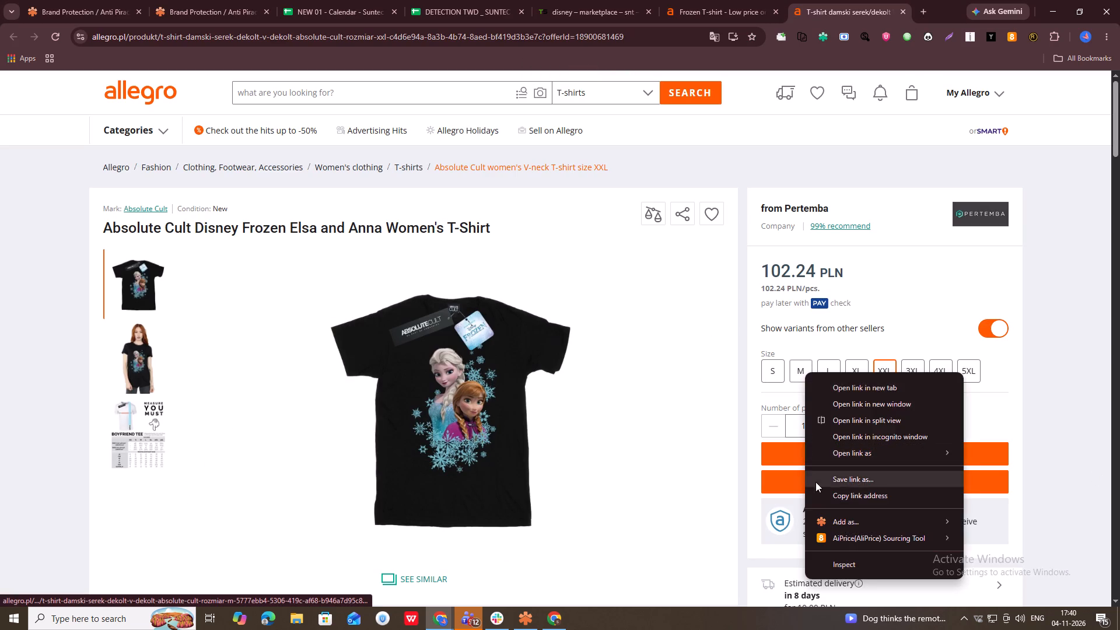
left_click(824, 492)
key("alt+Tab")
key("ctrl+v")
key("Down")
key("alt+Tab")
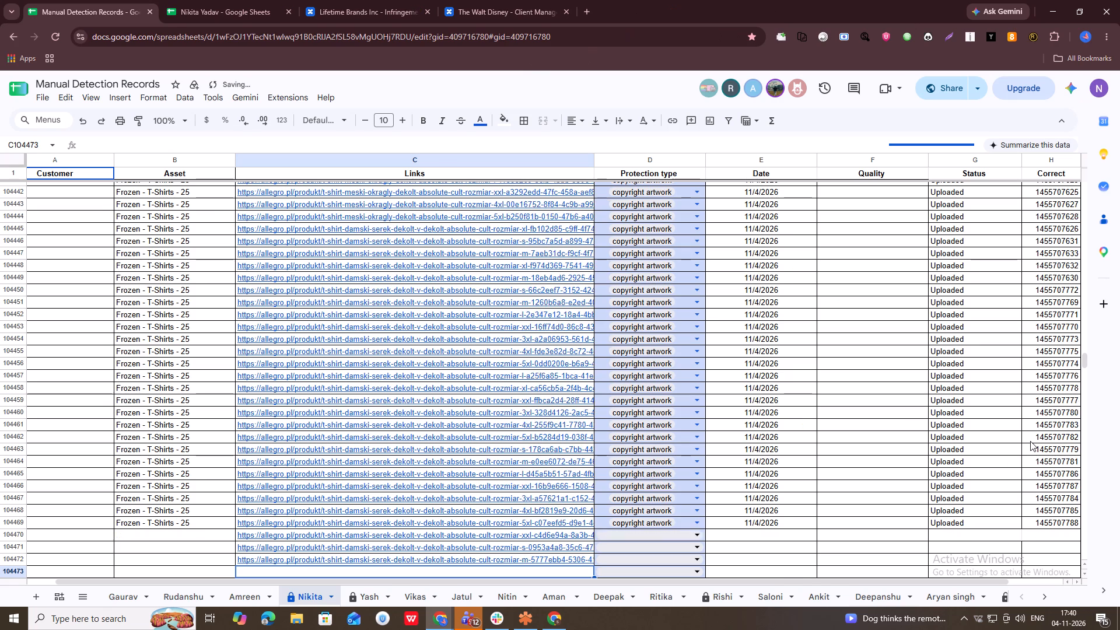
key("Right")
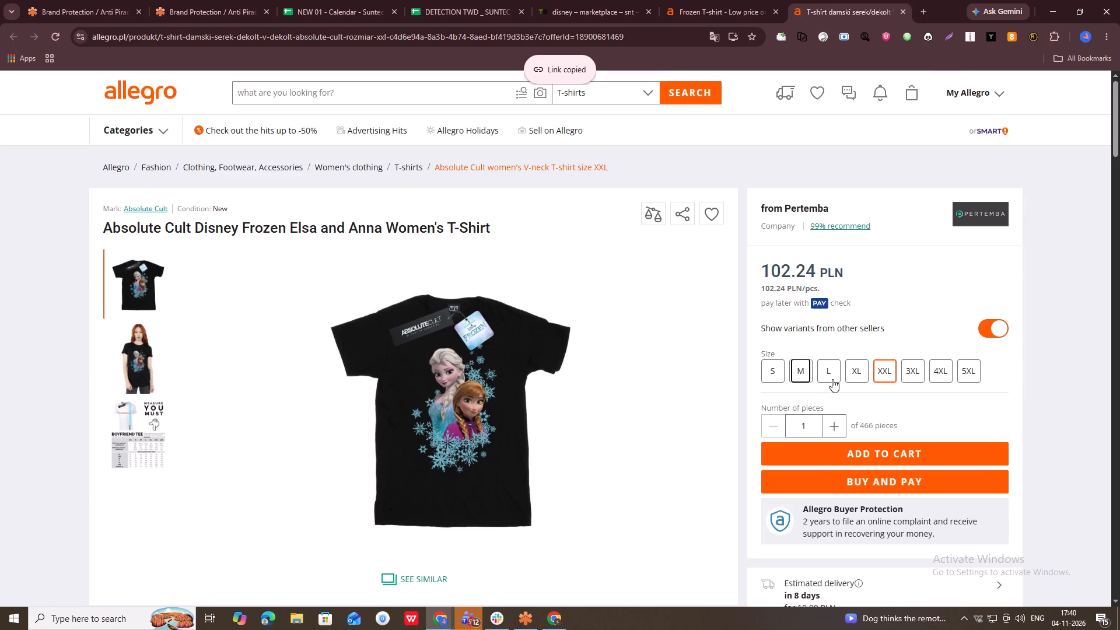
right_click(832, 378)
left_click(852, 501)
key("alt+Tab")
key("ctrl+v")
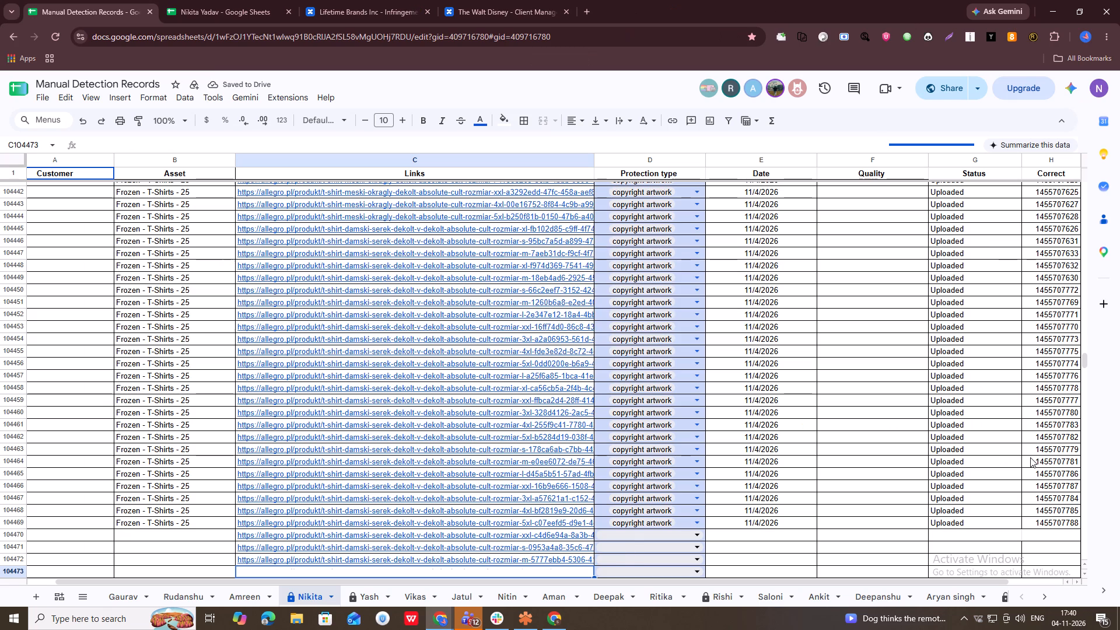
key("Down")
key("alt+Tab")
key("Right")
Add the T-shirt's size XL and 3XL variant links to the next two Links cells of Manual Detection Records.
right_click(852, 375)
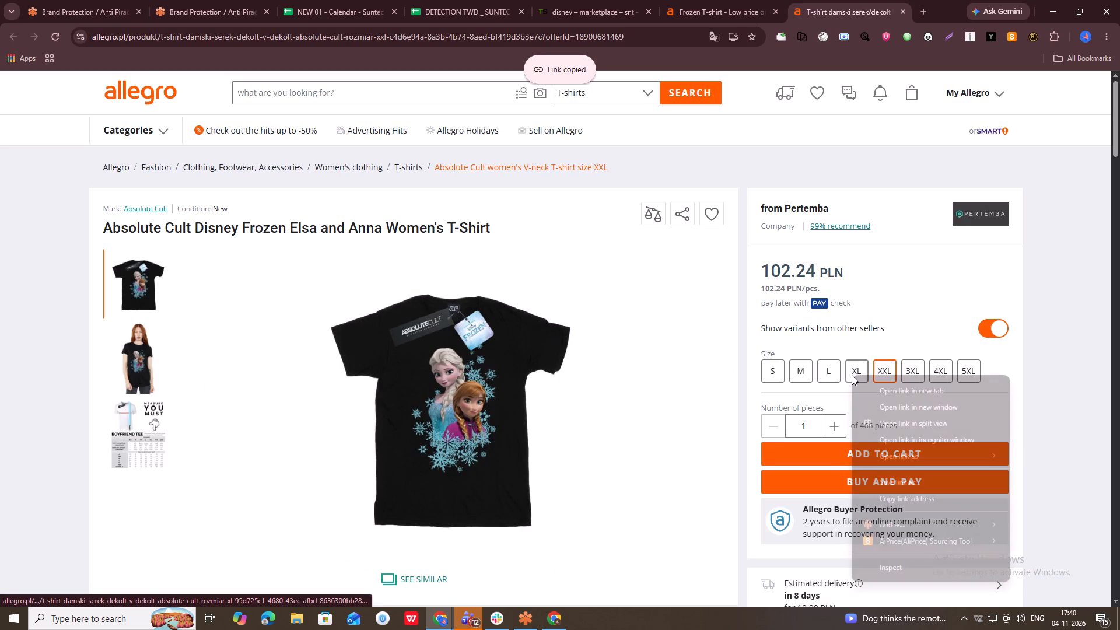
left_click(869, 499)
key("alt+Tab")
key("ctrl+v")
key("Down")
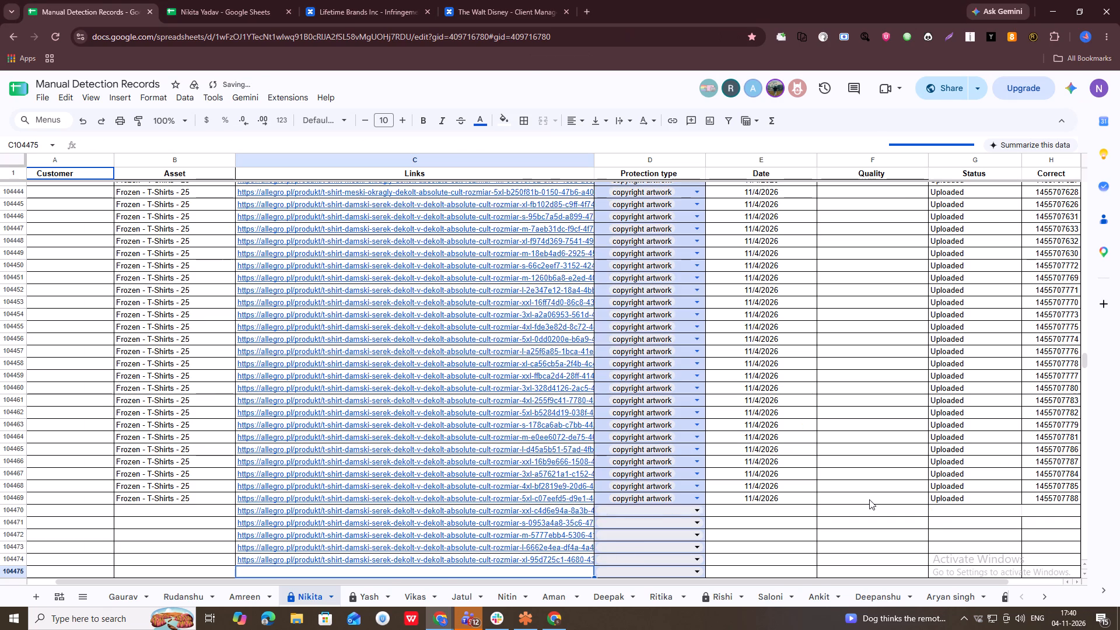
key("alt+Tab")
key("Right")
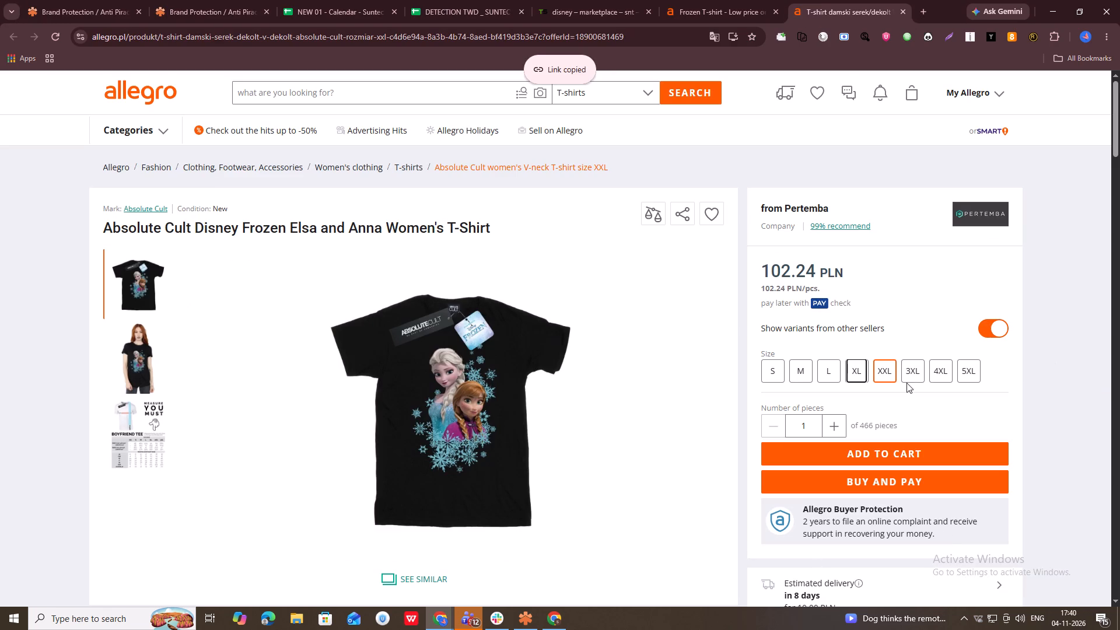
right_click(908, 379)
left_click(946, 506)
key("alt+Tab")
key("ctrl+v")
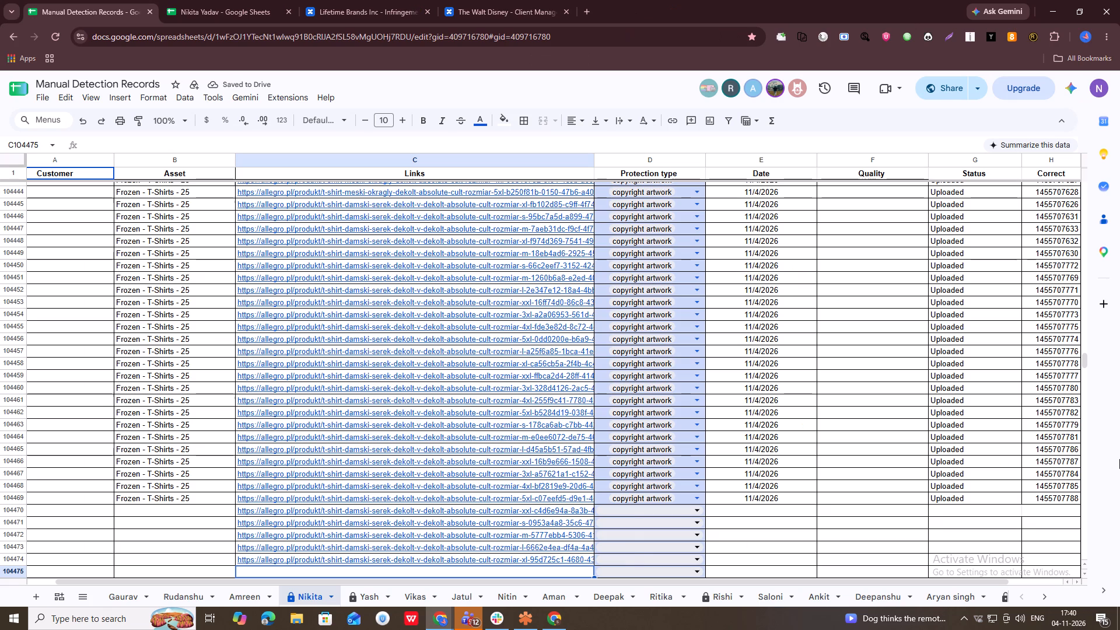
key("Down")
key("alt+Tab")
key("Right")
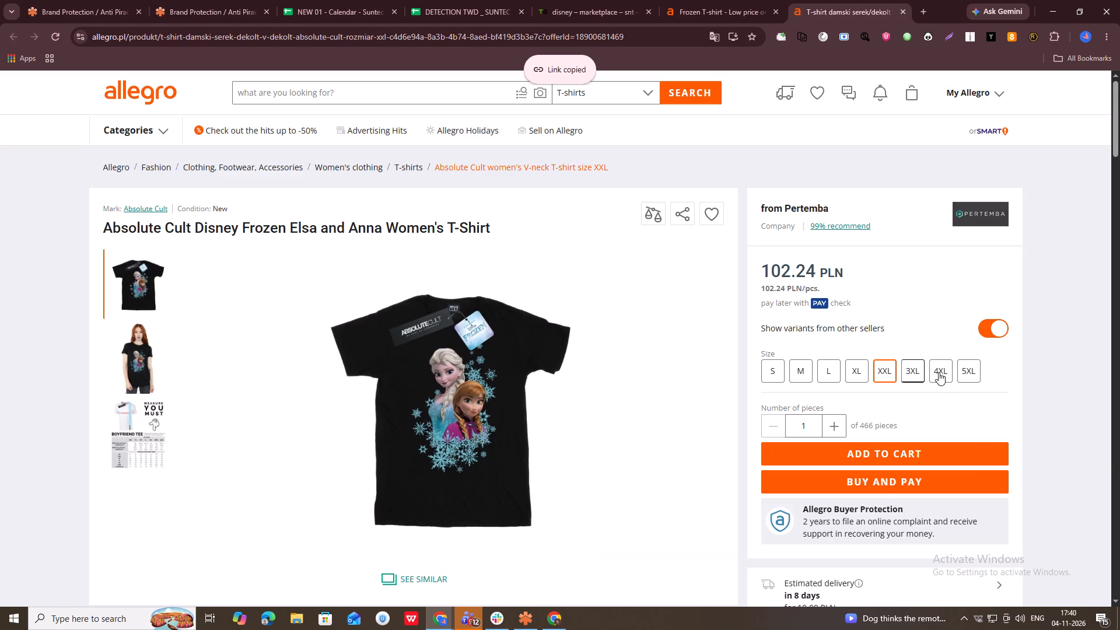
Add the T-shirt's size 4XL and 5XL variant links to the next two Links cells of Manual Detection Records.
right_click(939, 372)
left_click(958, 498)
key("alt+Tab")
key("ctrl+v")
key("Down")
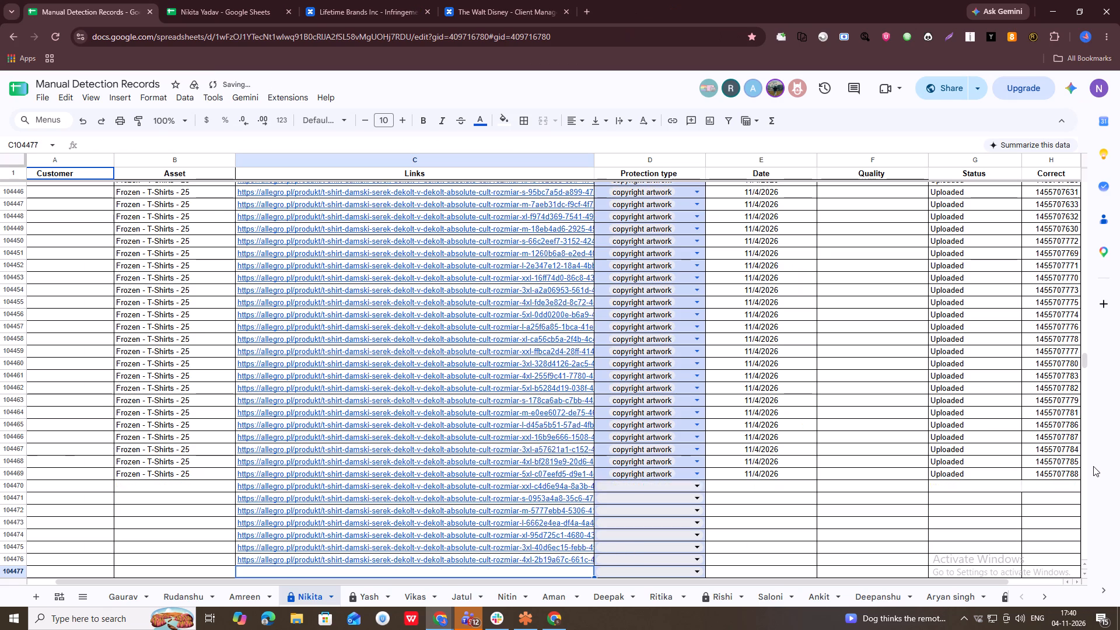
key("alt+Tab")
key("Right")
right_click(972, 376)
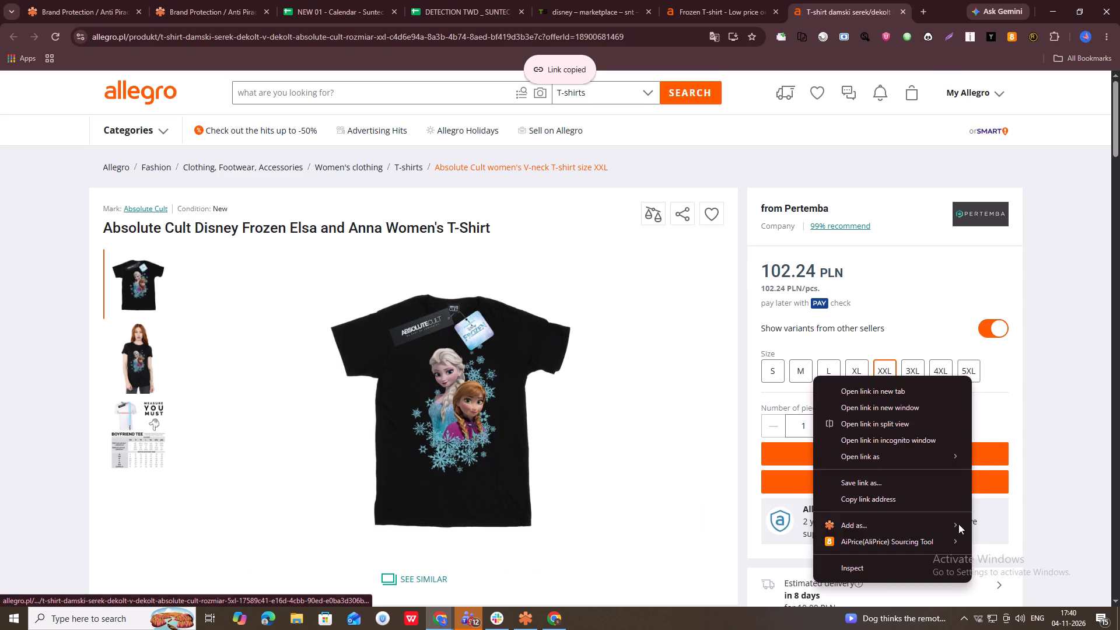
left_click(892, 501)
key("alt+Tab")
key("ctrl+v")
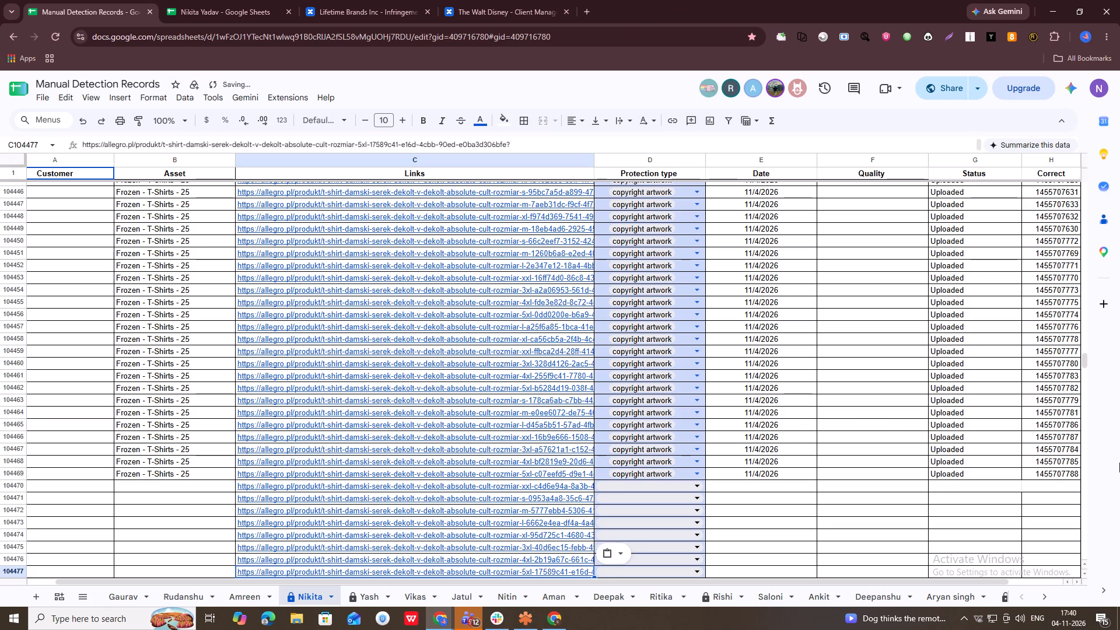
Copy the eight new Allegro links from rows 104470 to 104477 into RedPoints' New Incident detection links and save the incident.
key("Right")
key("ctrl+Up")
key("Down")
key("Left")
key("ctrl+shift+Down")
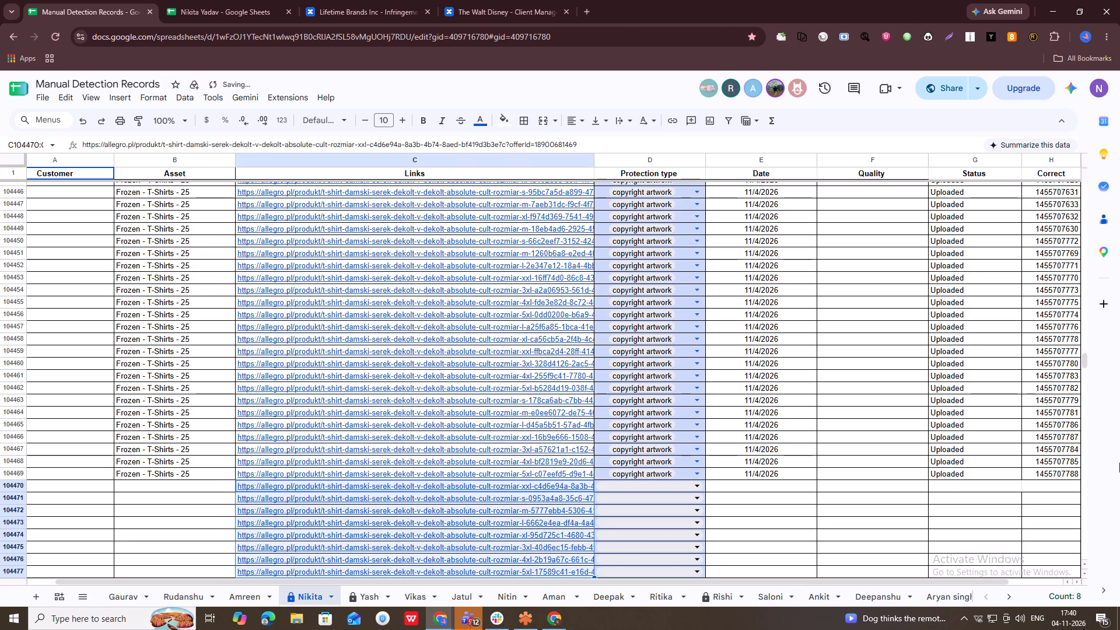
key("alt+Tab")
scroll(1119, 422, "down", 4)
scroll(993, 505, "down", 6)
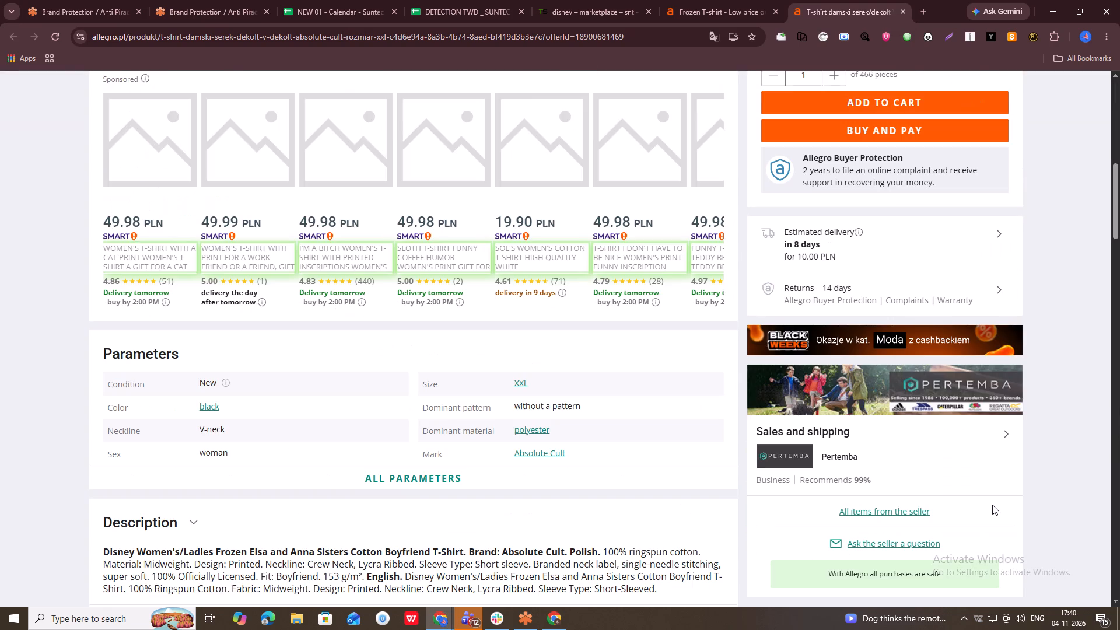
key("alt+Tab")
key("ctrl+c")
key("ctrl+c")
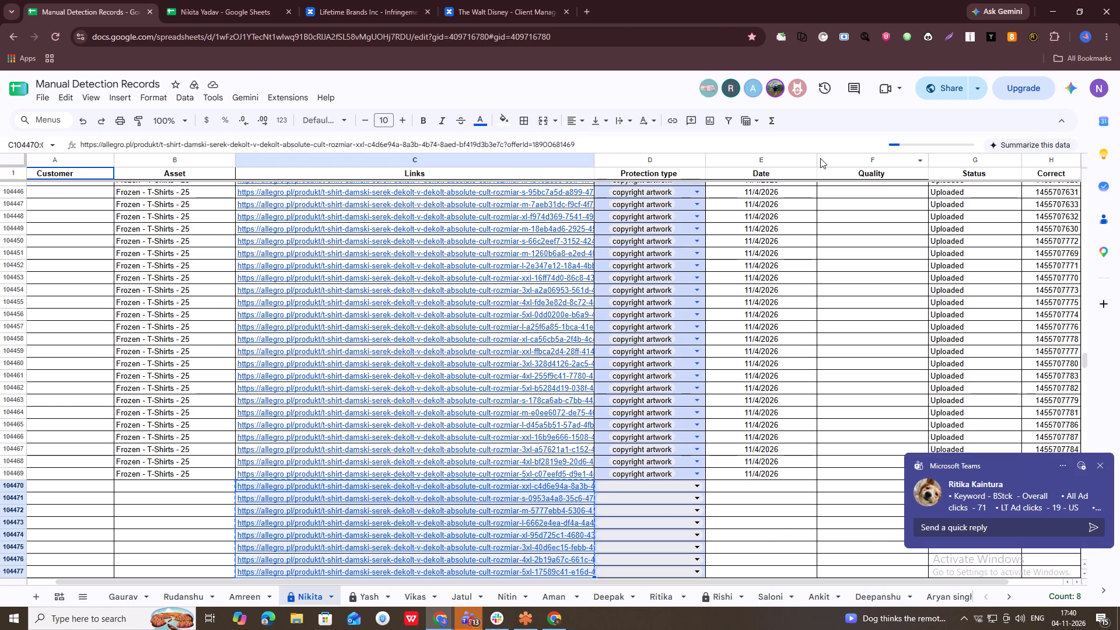
key("alt+Tab")
key("alt+Tab")
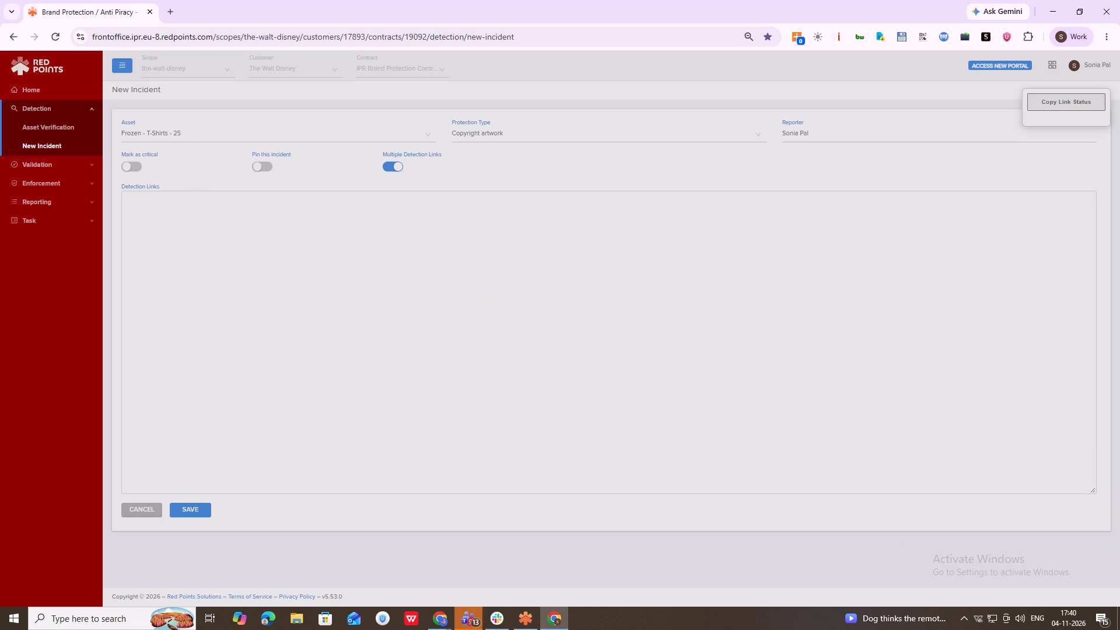
left_click(267, 313)
key("ctrl+v")
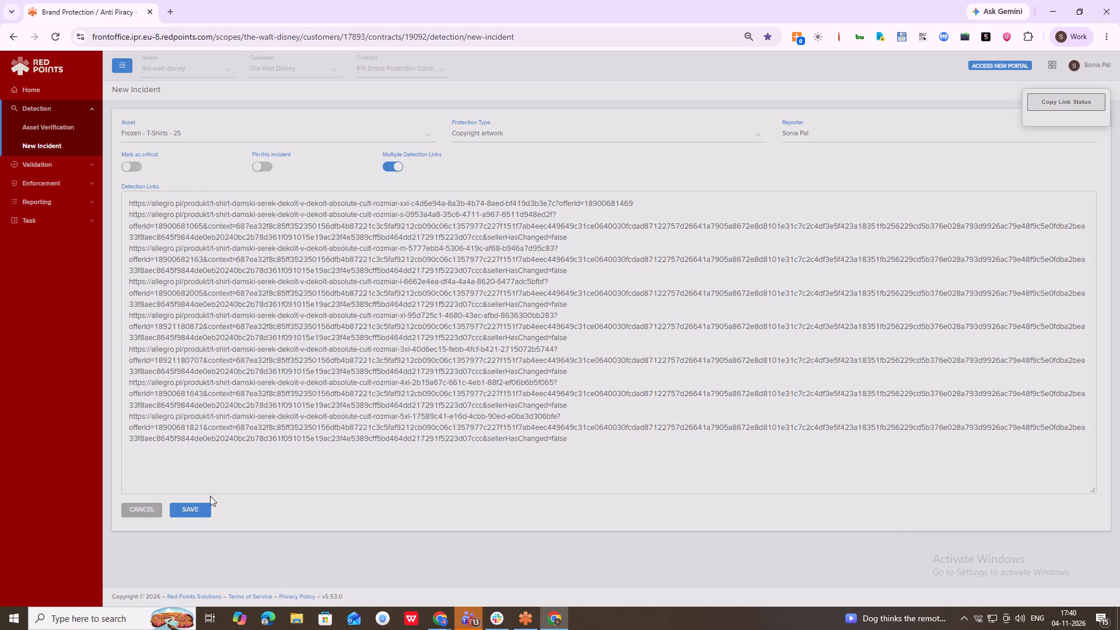
left_click(204, 514)
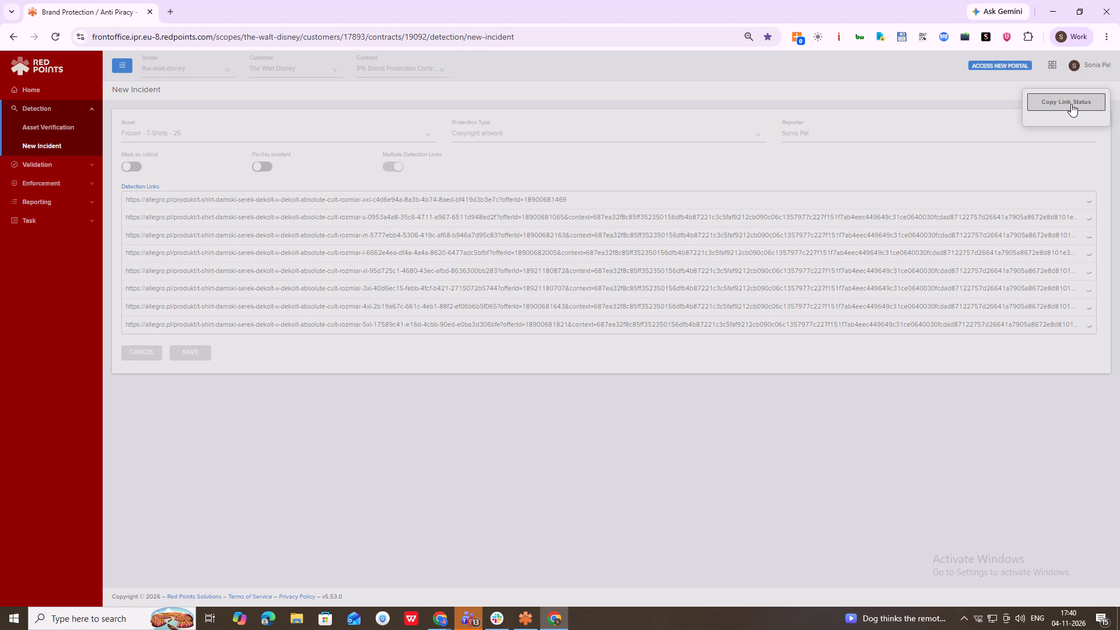
Copy the link status of the eight RedPoints incidents and paste it at the Status cell of row 104470 in Manual Detection Records.
key("alt+Tab")
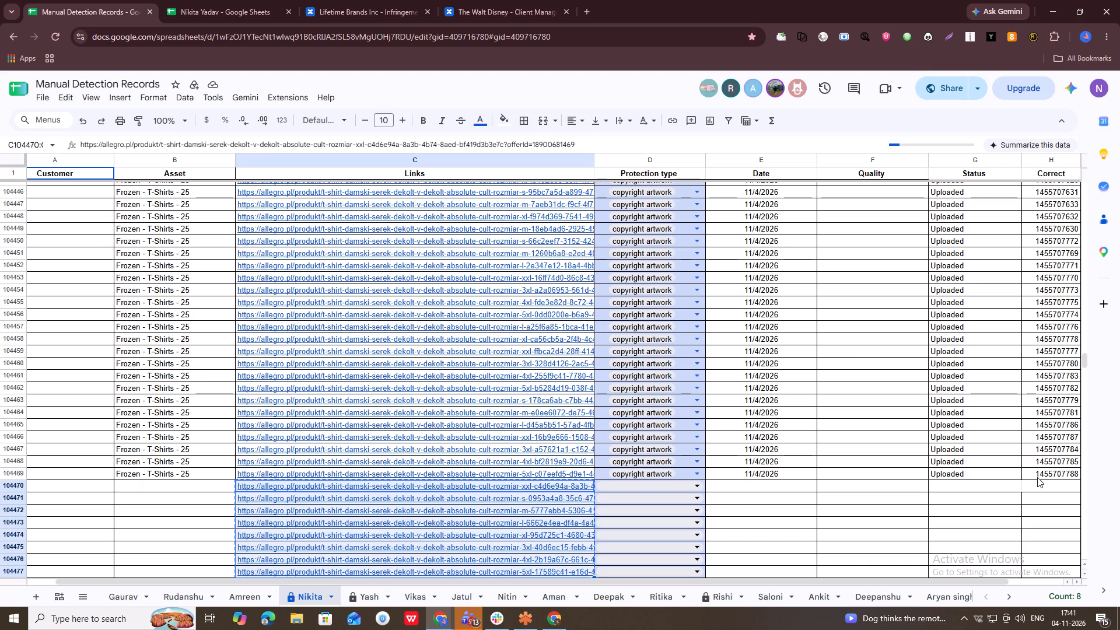
left_click(1037, 477)
scroll(1027, 475, "up", 20)
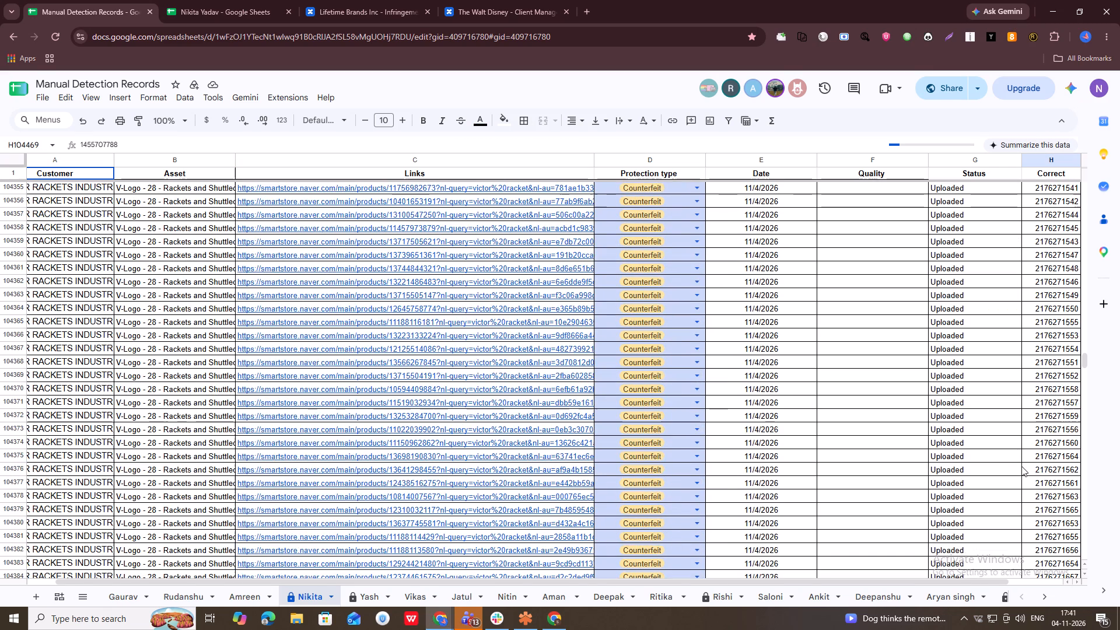
key("alt+Tab")
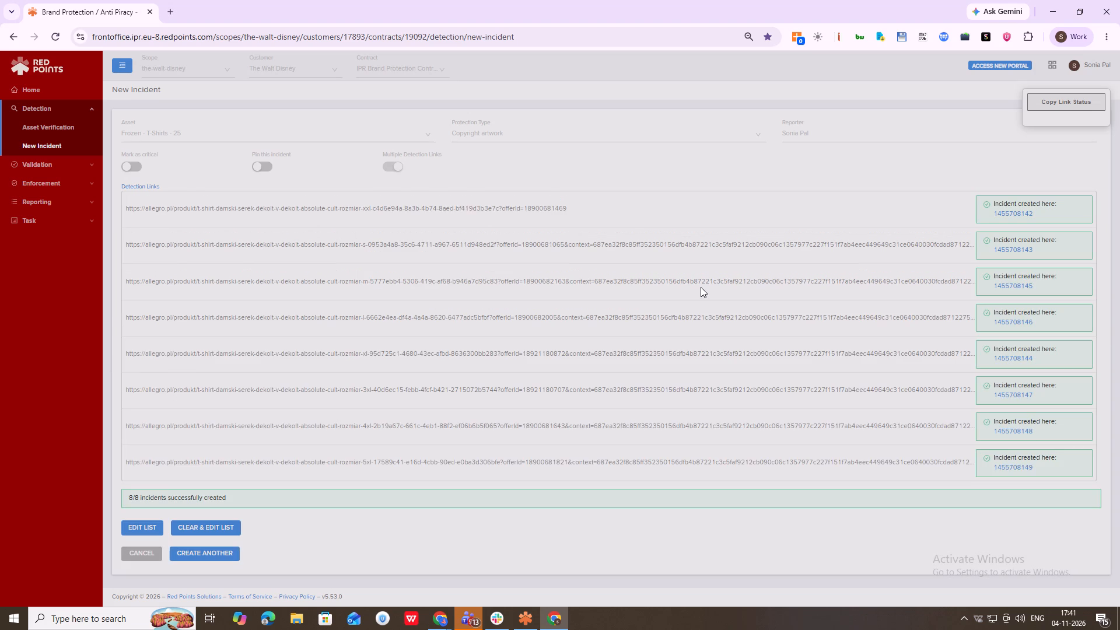
left_click(1072, 106)
key("alt+Tab")
scroll(1038, 433, "down", 5)
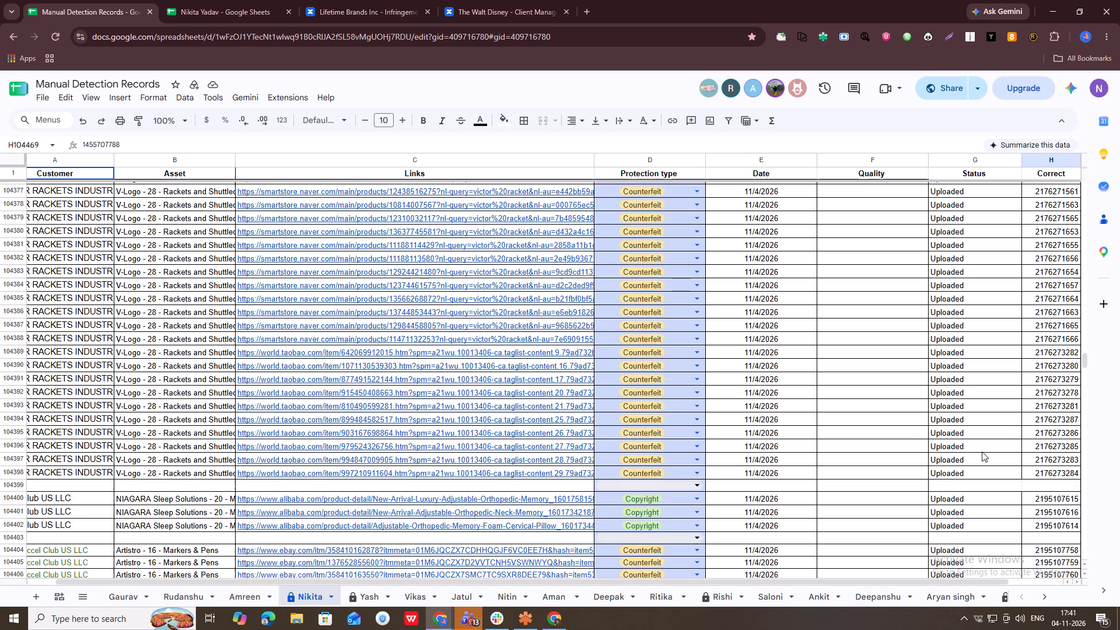
scroll(975, 459, "down", 18)
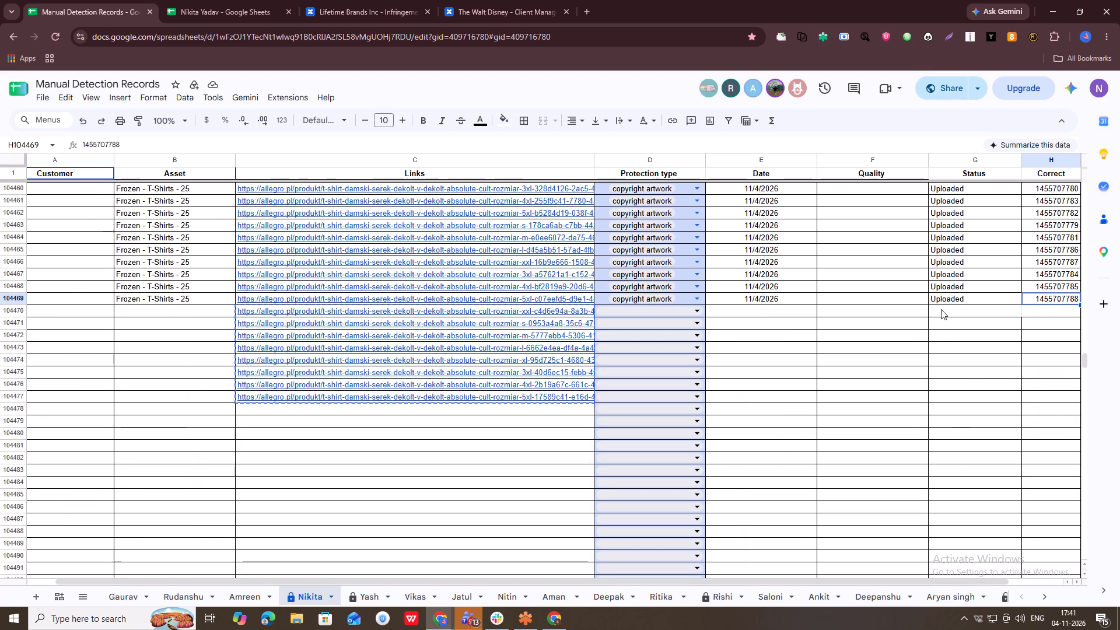
left_click(941, 309)
key("ctrl+v")
Clear the pasted header row and the duplicated Allegro links from the Status column of rows 104470 to 104478.
key("Left")
key("shift+Right")
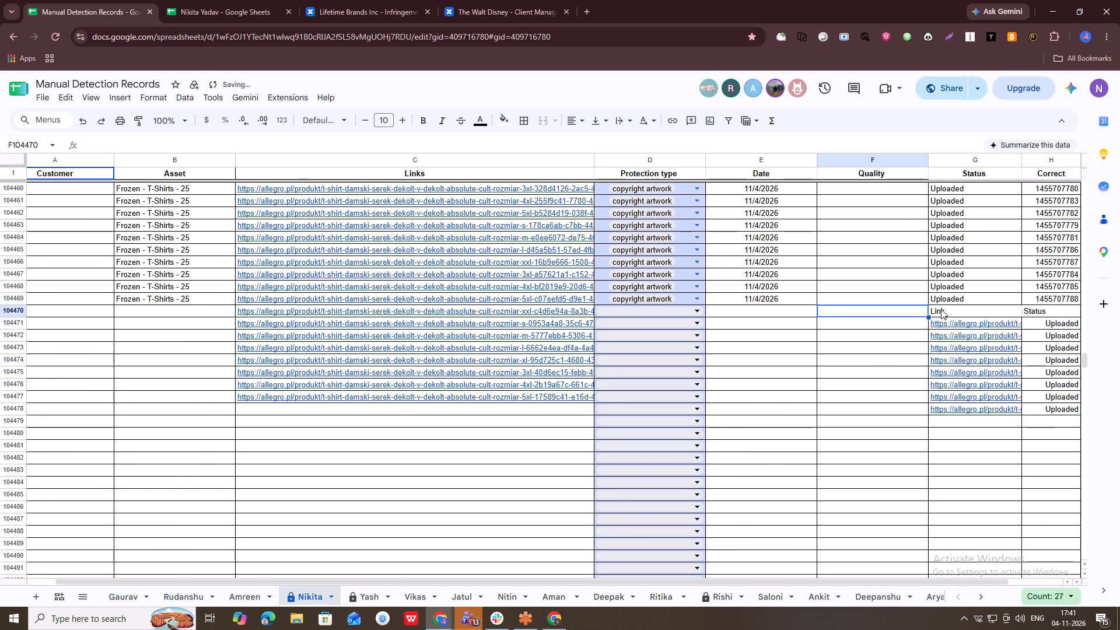
key("shift+Right")
key("shift+Right")
key("shift+Right")
key("Delete")
key("Right")
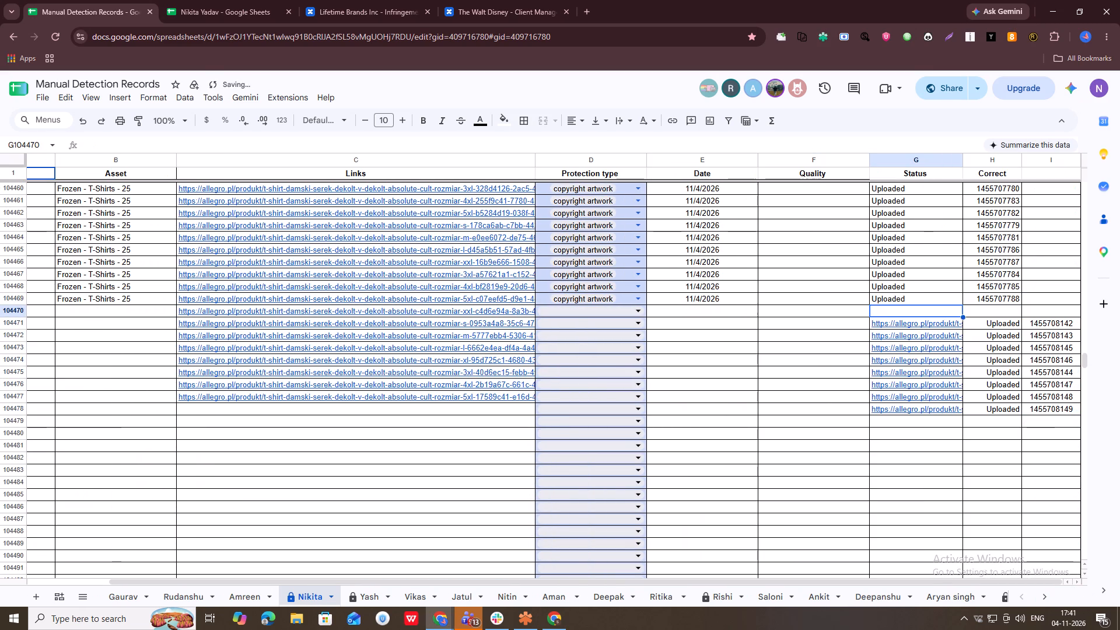
key("ctrl+shift+Down")
key("ctrl+shift+Down")
key("Delete")
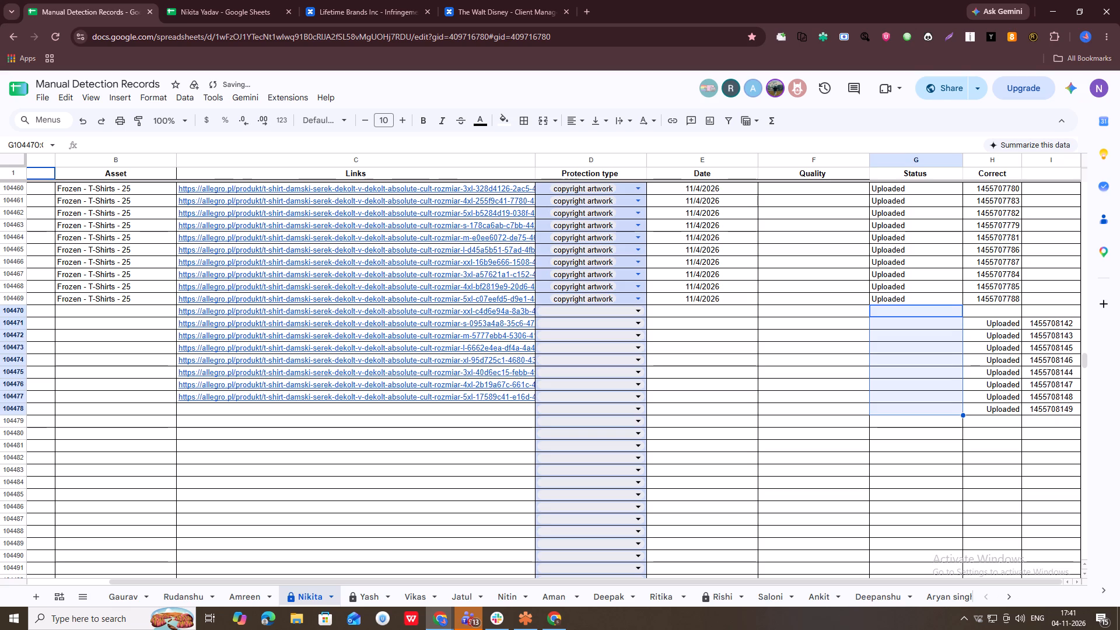
Move the pasted Uploaded statuses and incident IDs into the Status and Correct columns, starting at row 104470.
key("Right")
key("Down")
key("shift+Right")
key("ctrl+shift+Down")
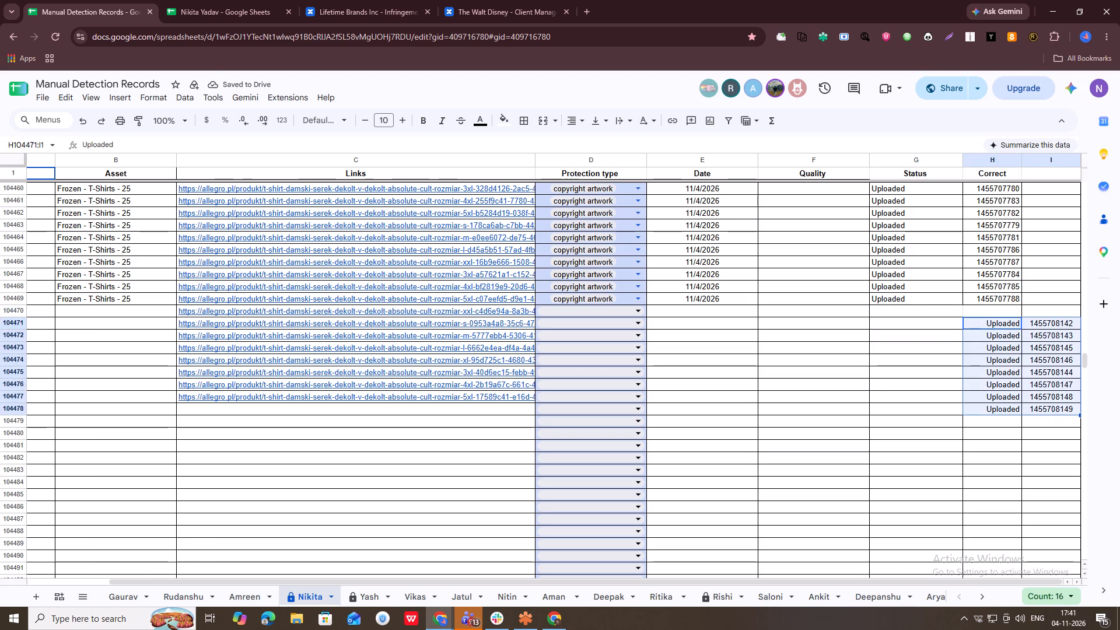
key("ctrl+x")
key("Left")
key("Up")
key("ctrl+v")
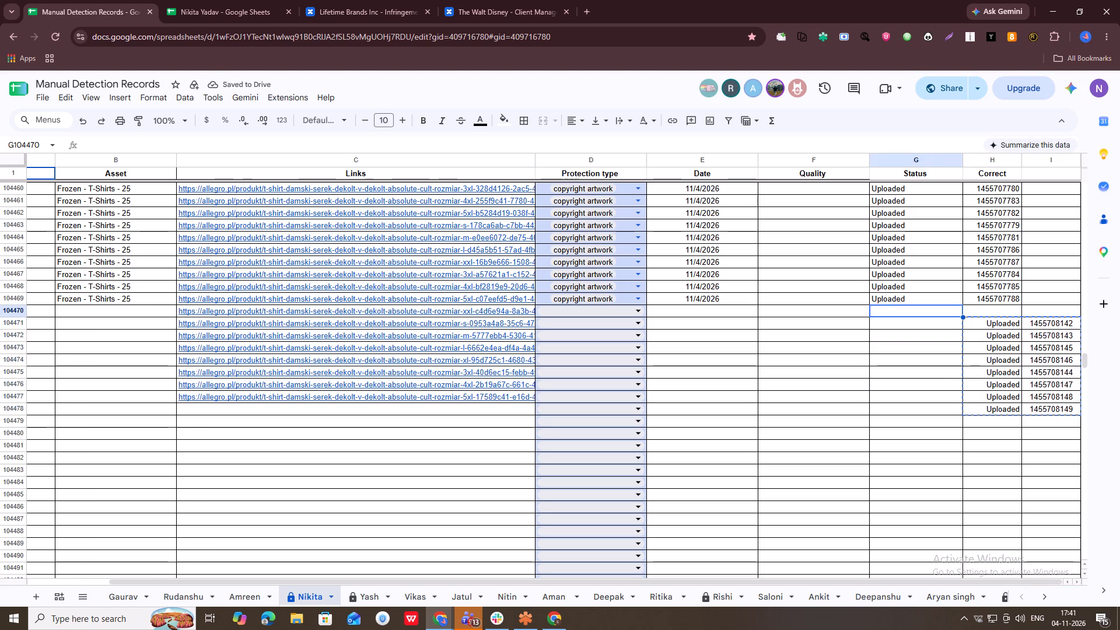
key("Down")
key("Down")
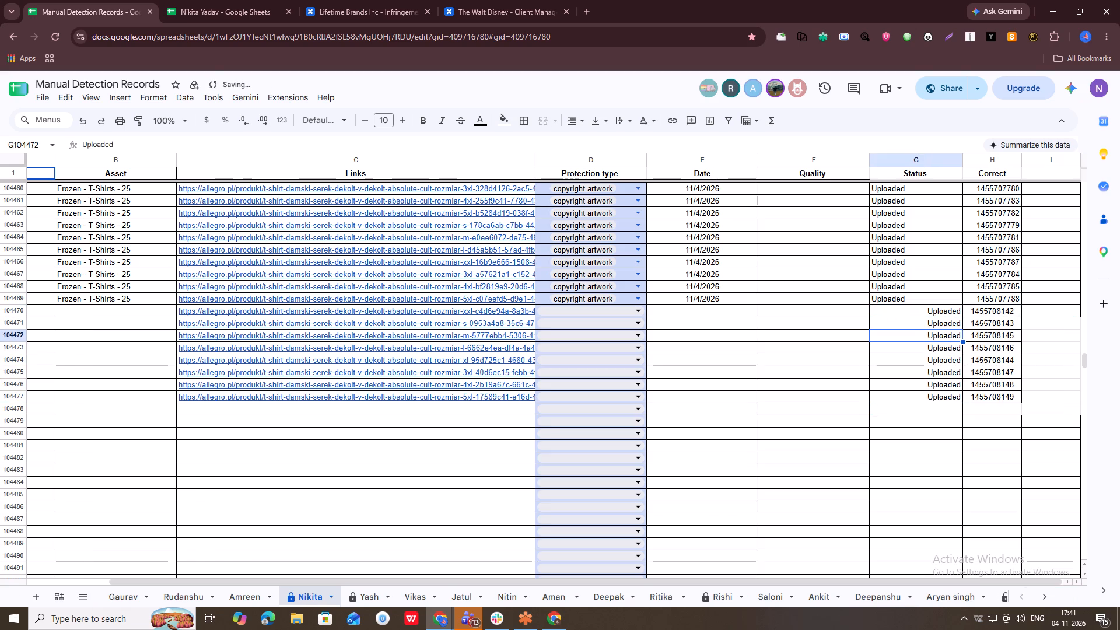
Fill rows 104470 to 104477 with protection type copyright artwork, date 11/4/2026 and asset Frozen - T-Shirts - 25.
key("ctrl+Down")
key("ctrl+Left")
key("Right")
key("shift+Right")
key("ctrl+shift+Up")
key("ctrl+d")
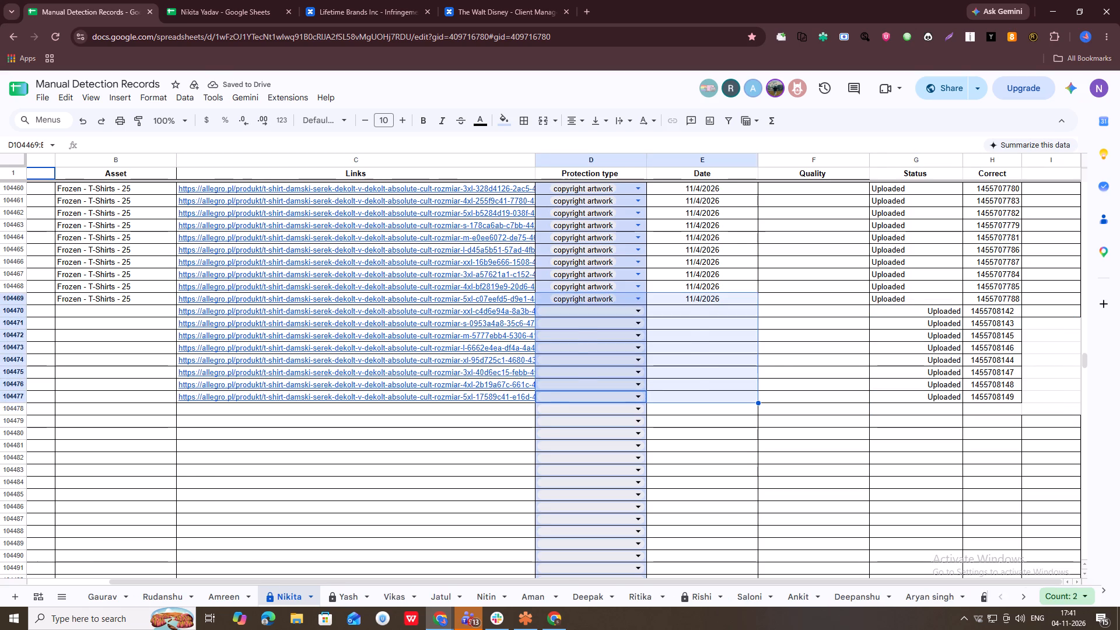
key("Left")
key("Left")
key("Left")
key("Right")
key("ctrl+shift+Up")
key("ctrl+d")
Select the Correct column from row 104477 up to row 104182 to count the incident IDs dated 11/4/2026.
key("Right")
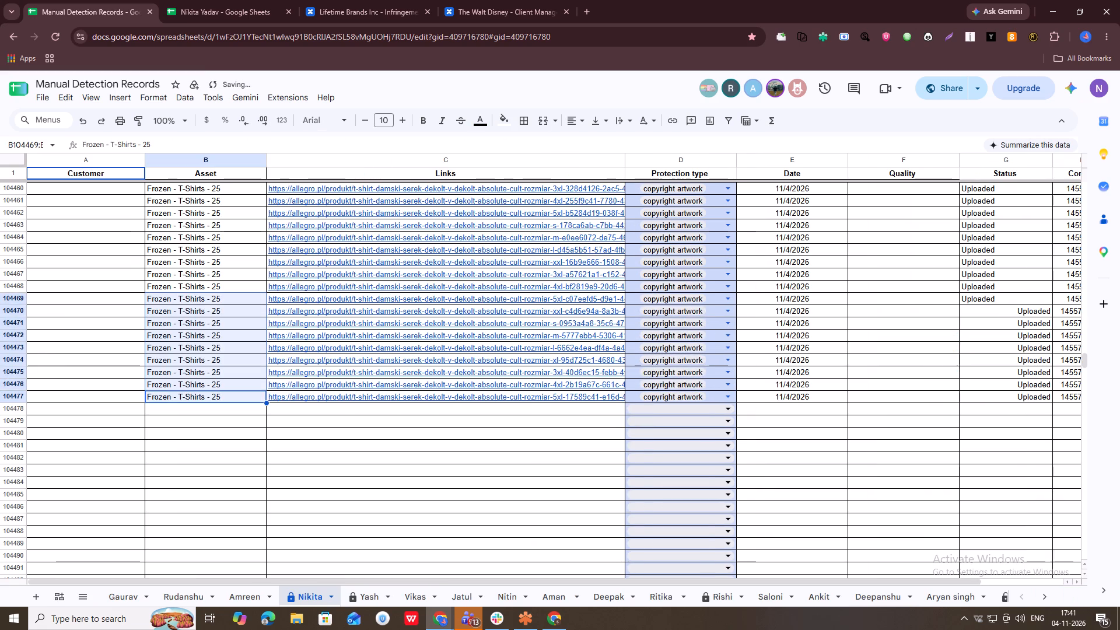
key("Right")
key("Right")
key("Right")
key("Right")
key("Right")
key("Right")
key("Left")
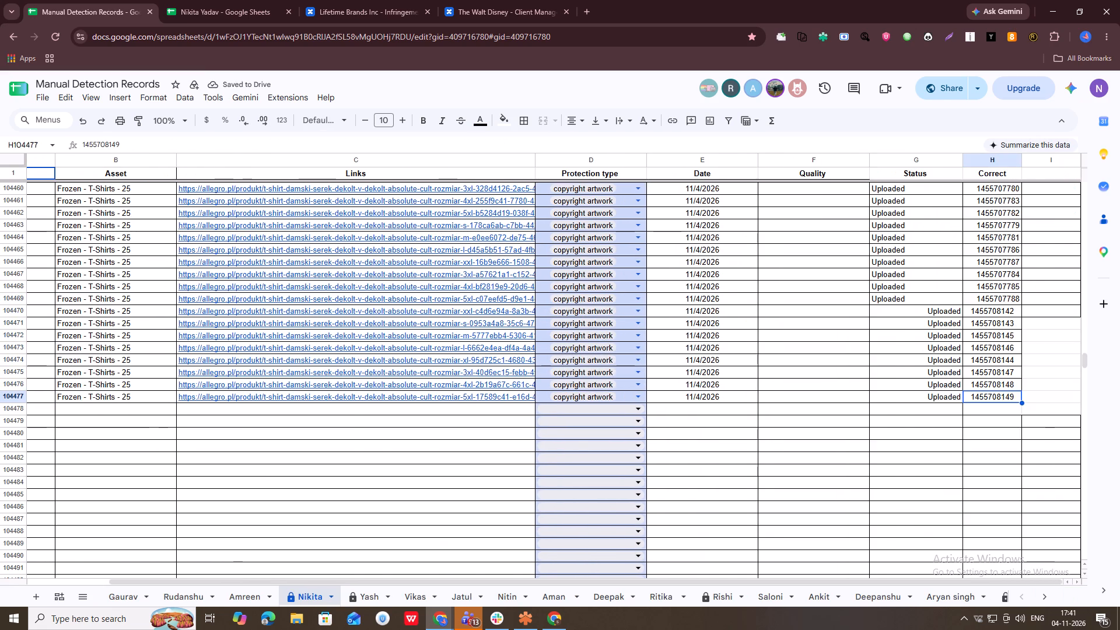
key("ctrl+shift+Up")
key("ctrl+shift+Up")
key("ctrl+shift+Up")
key("ctrl+shift+Up")
key("ctrl+shift+Up")
key("ctrl+shift+Up")
key("ctrl+shift+Up")
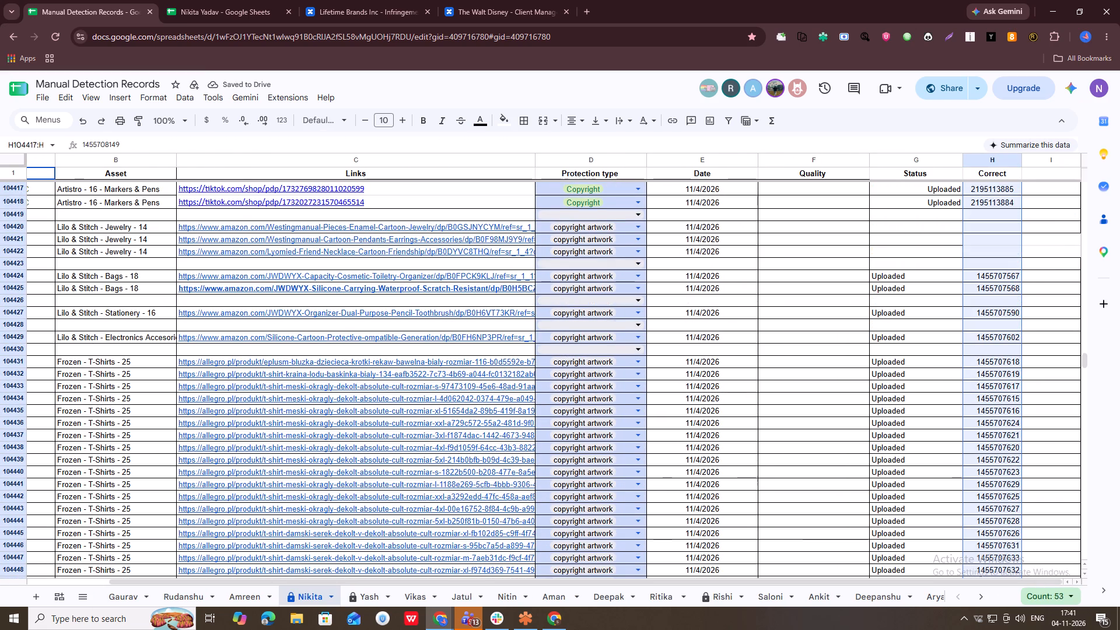
key("ctrl+shift+Up")
key("ctrl+shift+Up")
key("ctrl+shift+Up")
key("ctrl+shift+Up")
key("ctrl+shift+Up")
key("ctrl+shift+Up")
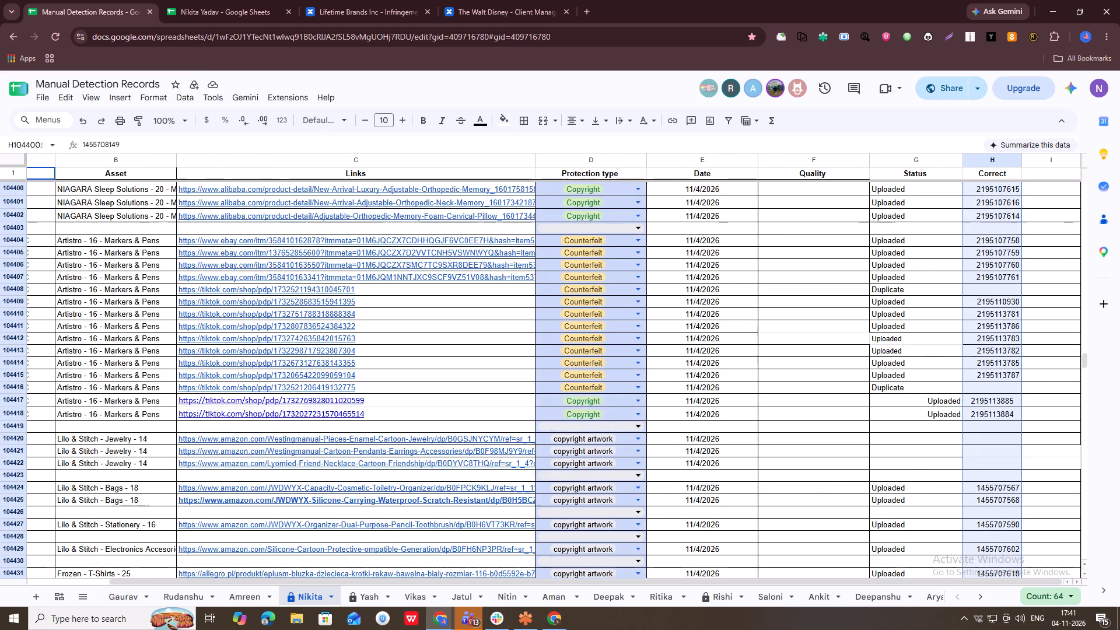
key("ctrl+shift+Up")
key("ctrl+shift+Up")
key("ctrl+shift+Up")
key("ctrl+shift+Up")
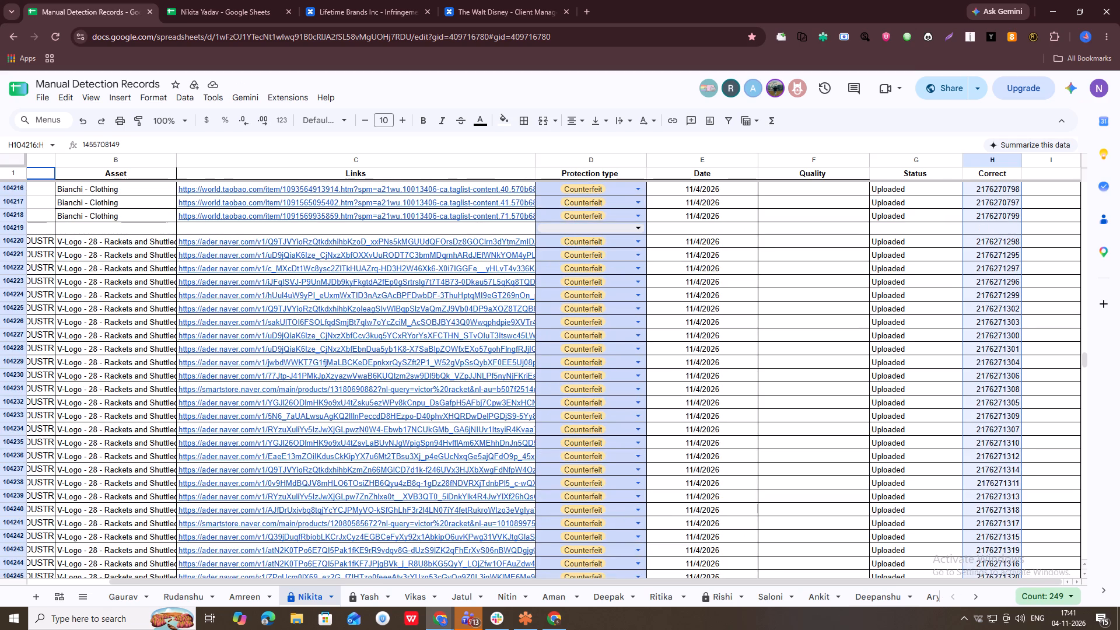
key("ctrl+shift+Up")
key("ctrl+shift+Up")
key("ctrl+shift+Up")
key("ctrl+shift+Up")
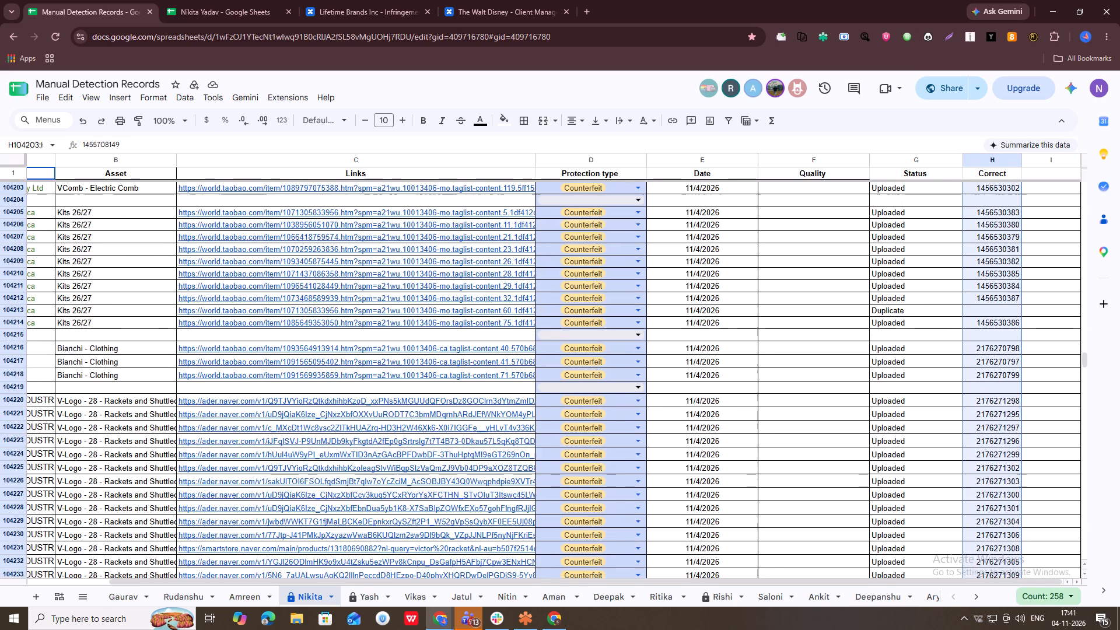
key("ctrl+shift+Up")
key("ctrl+shift+Up")
key("ctrl+shift+Up")
key("ctrl+shift+Up")
key("ctrl+shift+Up")
key("ctrl+shift+Up")
key("ctrl+shift+Up")
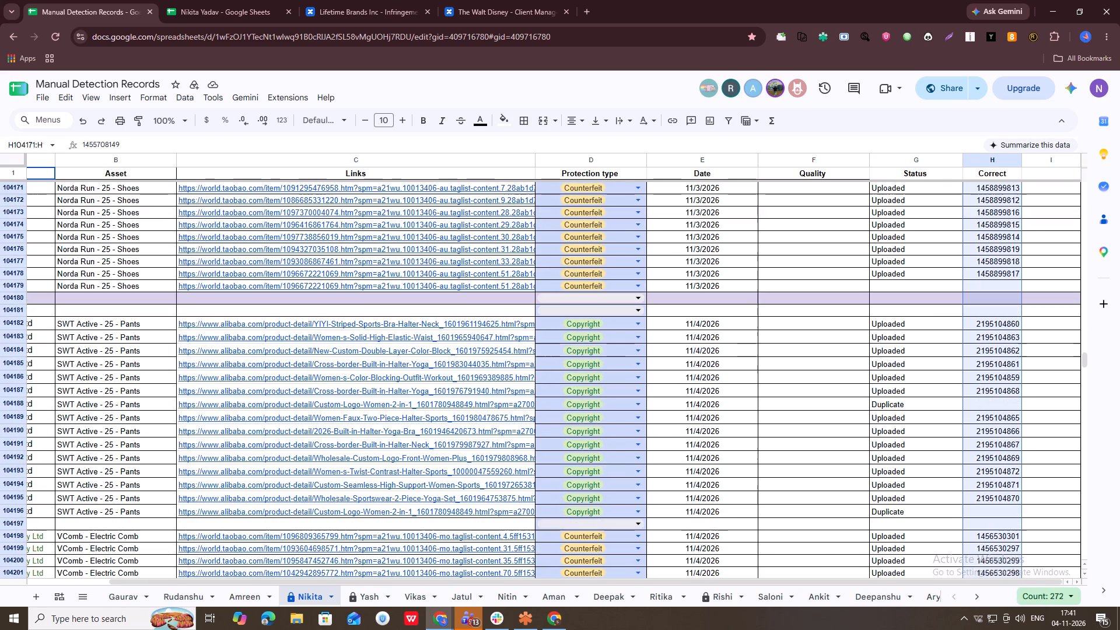
key("ctrl+shift+Down")
key("ctrl+shift+Down")
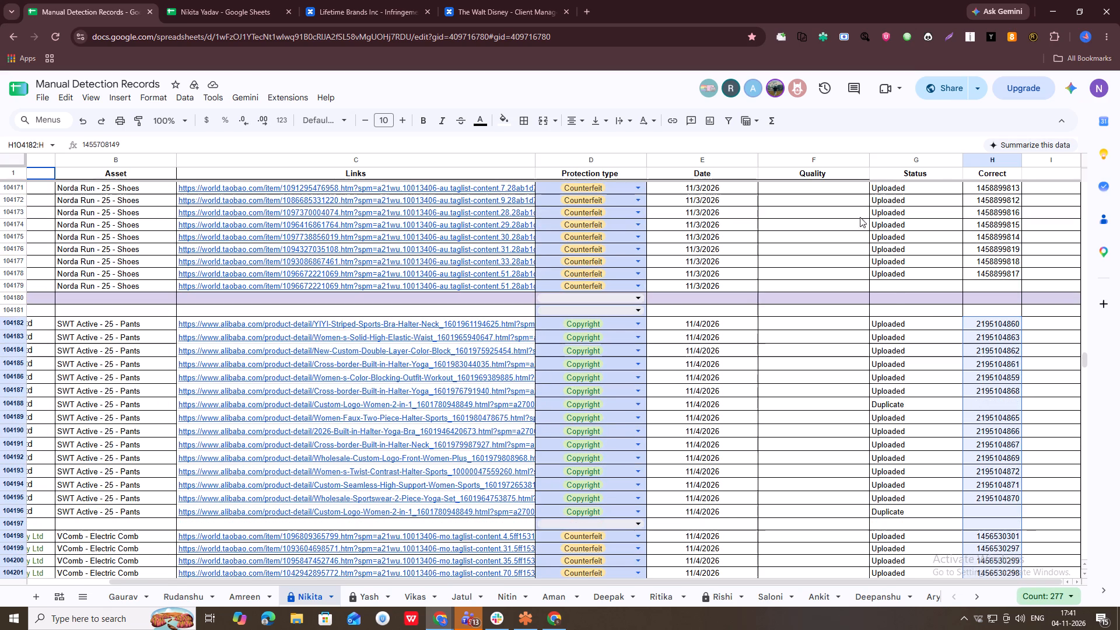
Calculate 277+4 in a temporary browser tab and close the tab.
left_click(582, 1)
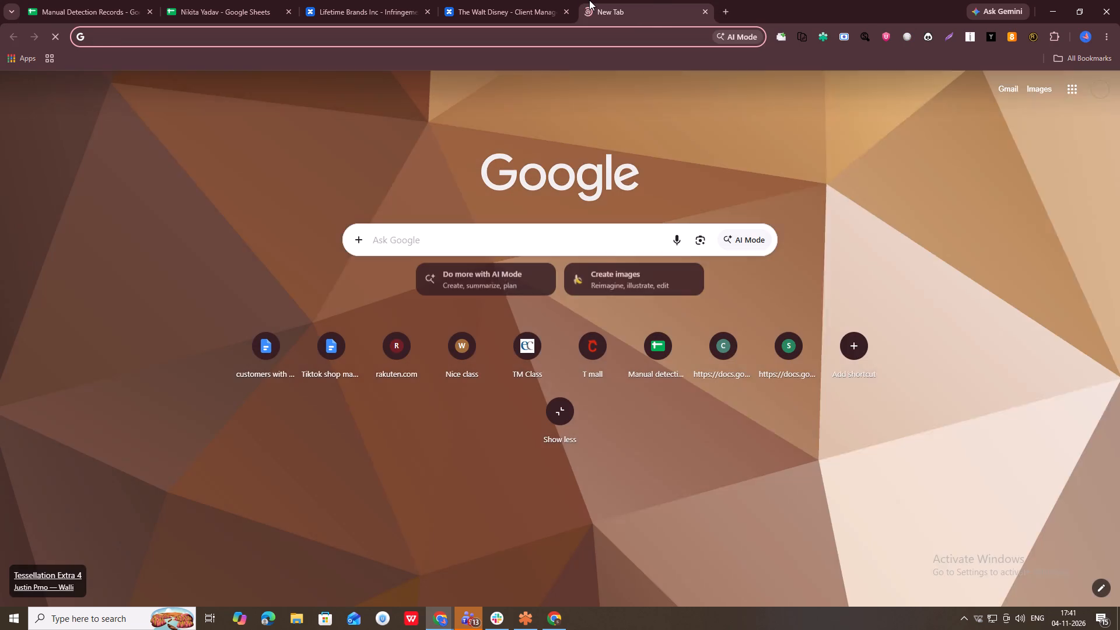
type("277")
type("+4")
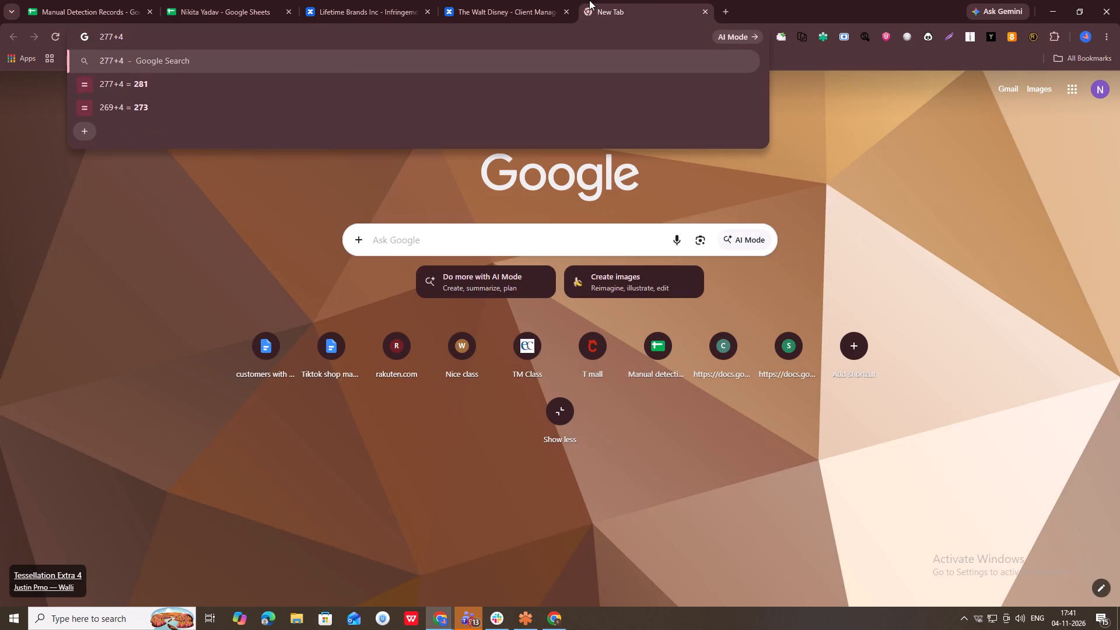
left_click(706, 10)
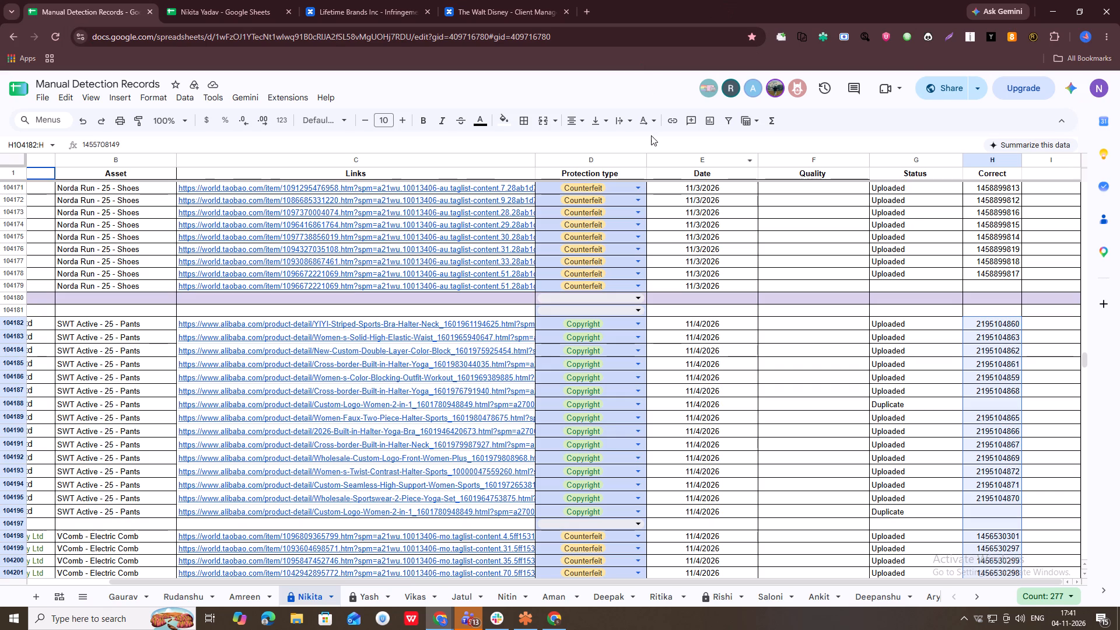
Clear the submitted Allegro links from RedPoints' New Incident form so its detection list can be edited again.
key("Down")
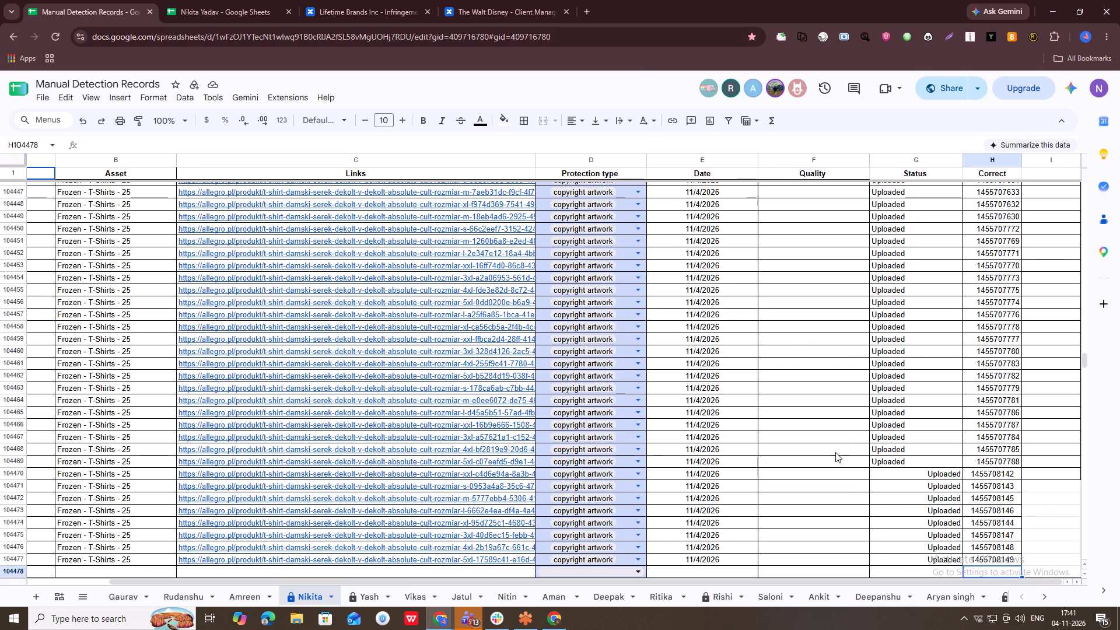
scroll(849, 430, "down", 5)
key("alt+Tab")
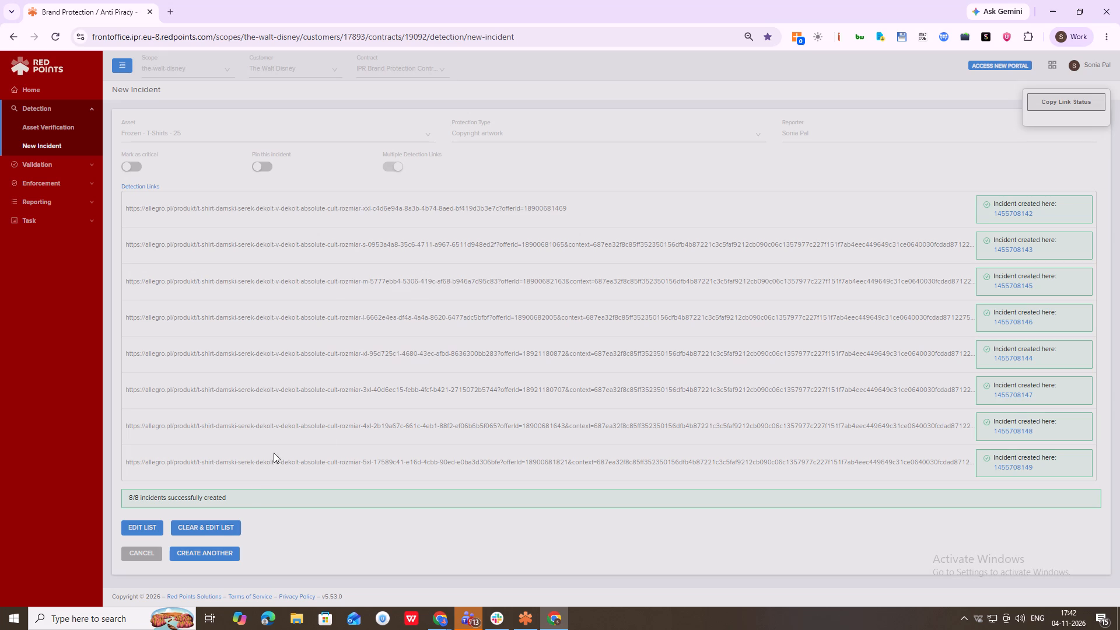
left_click(202, 526)
key("alt+Tab")
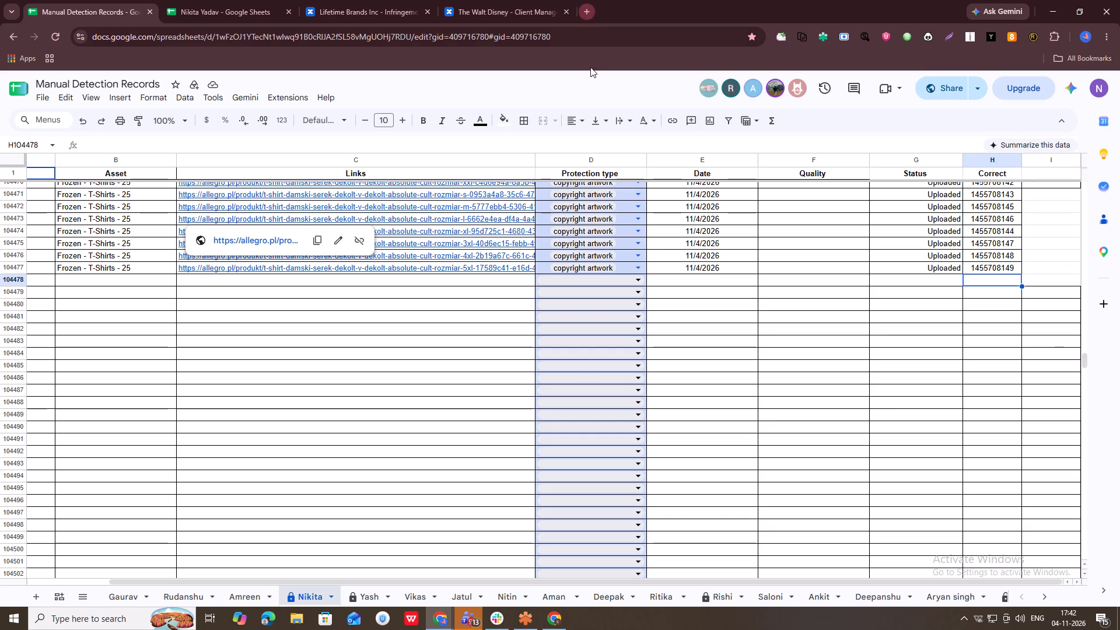
Enter 281 in the Quality cell of row 104478 in Manual Detection Records.
left_click(840, 284)
type("281")
key("Down")
Switch to the Allegro window and examine the open listing for the XXL Frozen Elsa and Anna women's T-shirt.
key("alt+Tab")
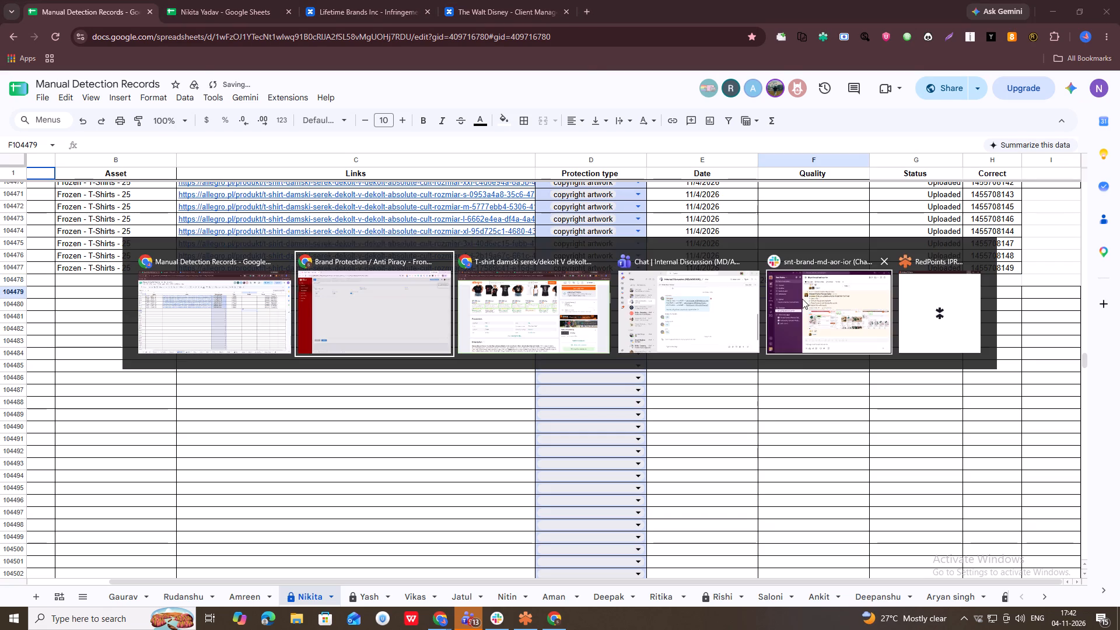
key("alt+Tab")
scroll(747, 374, "up", 5)
scroll(743, 353, "down", 10)
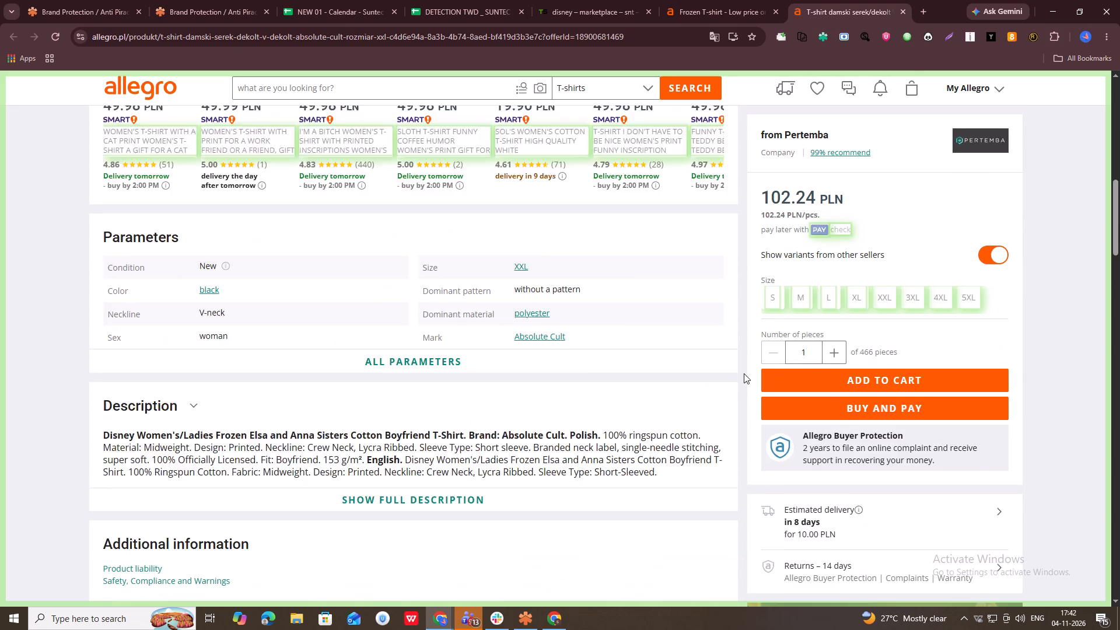
scroll(744, 373, "down", 11)
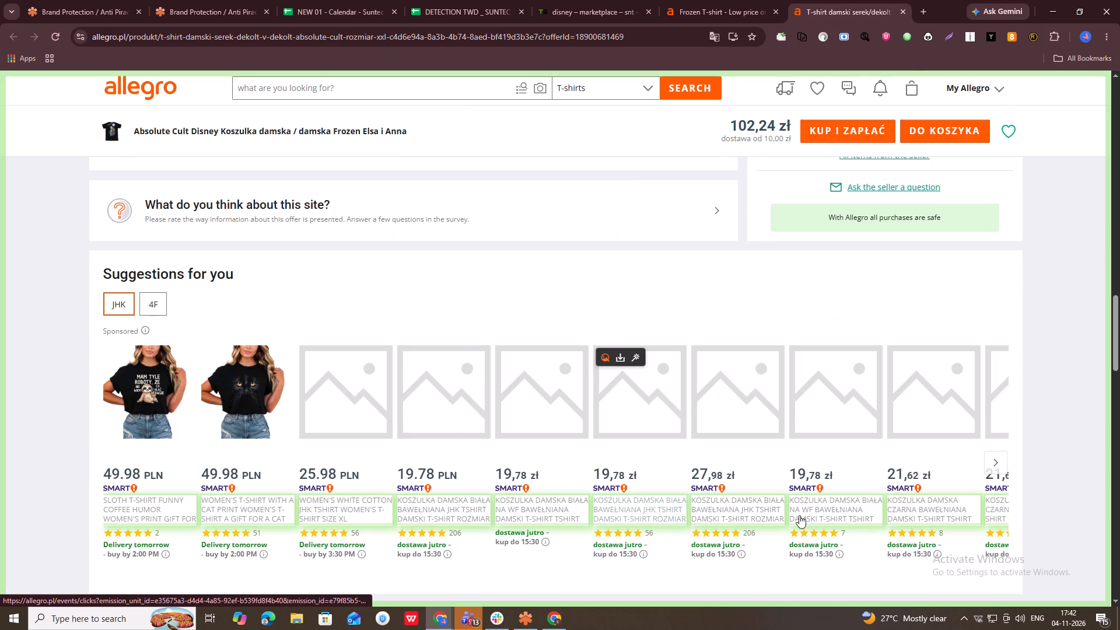
scroll(752, 435, "down", 6)
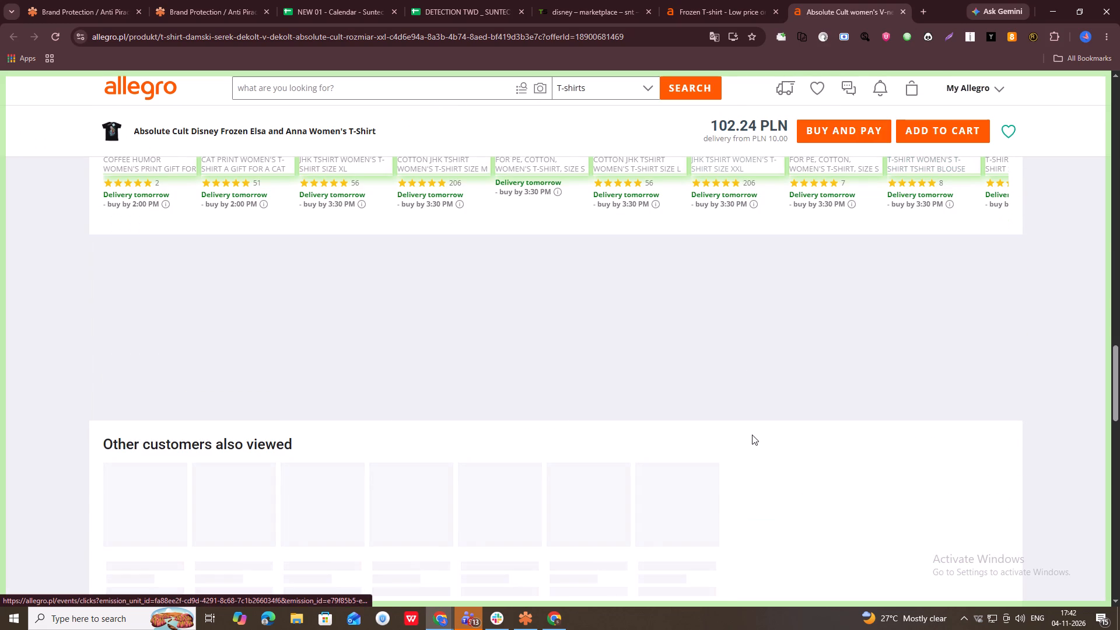
scroll(752, 435, "up", 8)
From page 3 of the frozen t-shirt results, view the 126.49 PLN Elsa and Anna T-shirt listing and close the previous product tab.
left_click(703, 0)
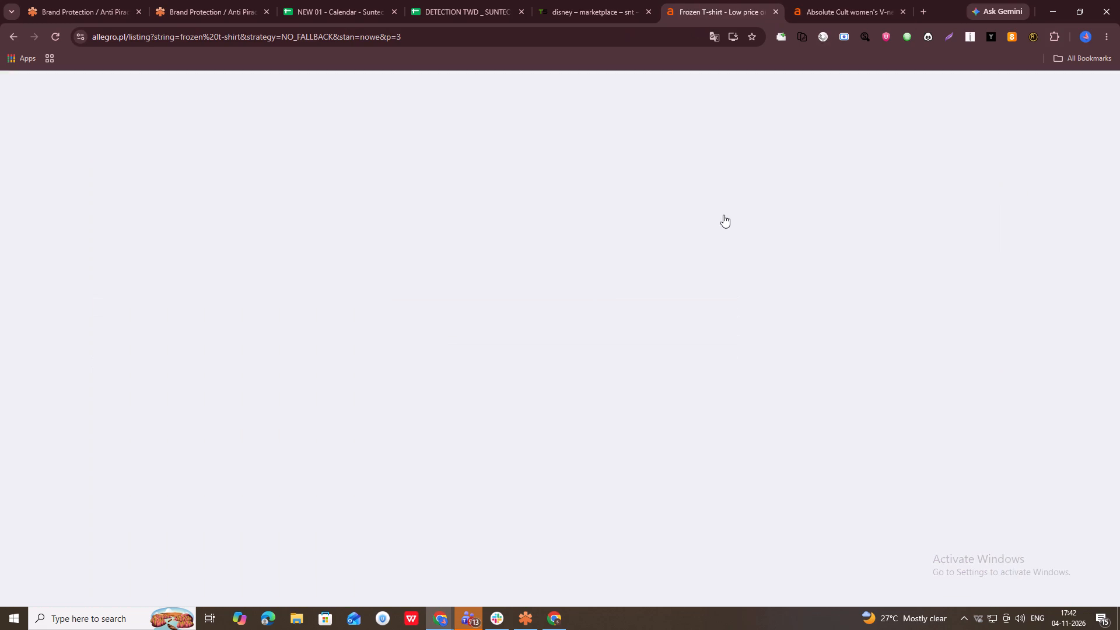
scroll(765, 380, "down", 7)
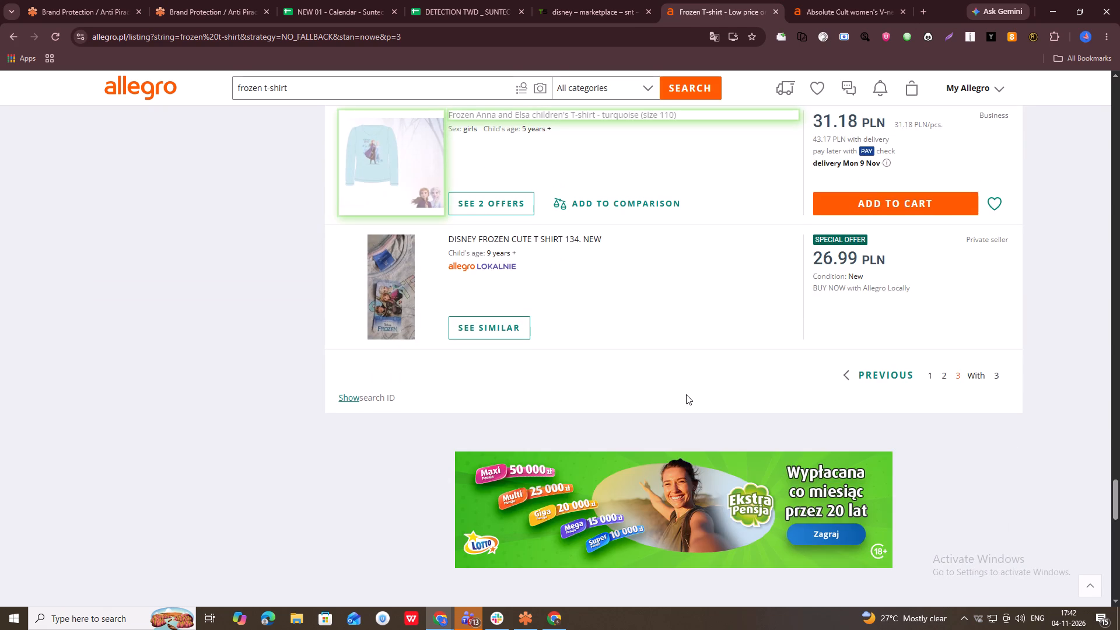
scroll(681, 381, "up", 4)
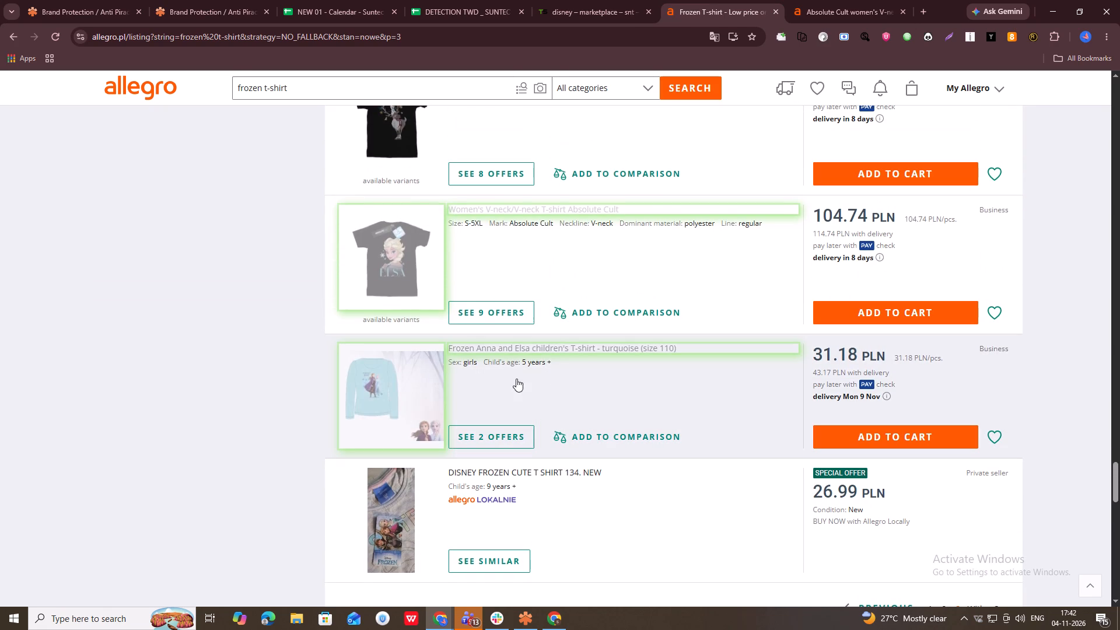
scroll(607, 369, "up", 3)
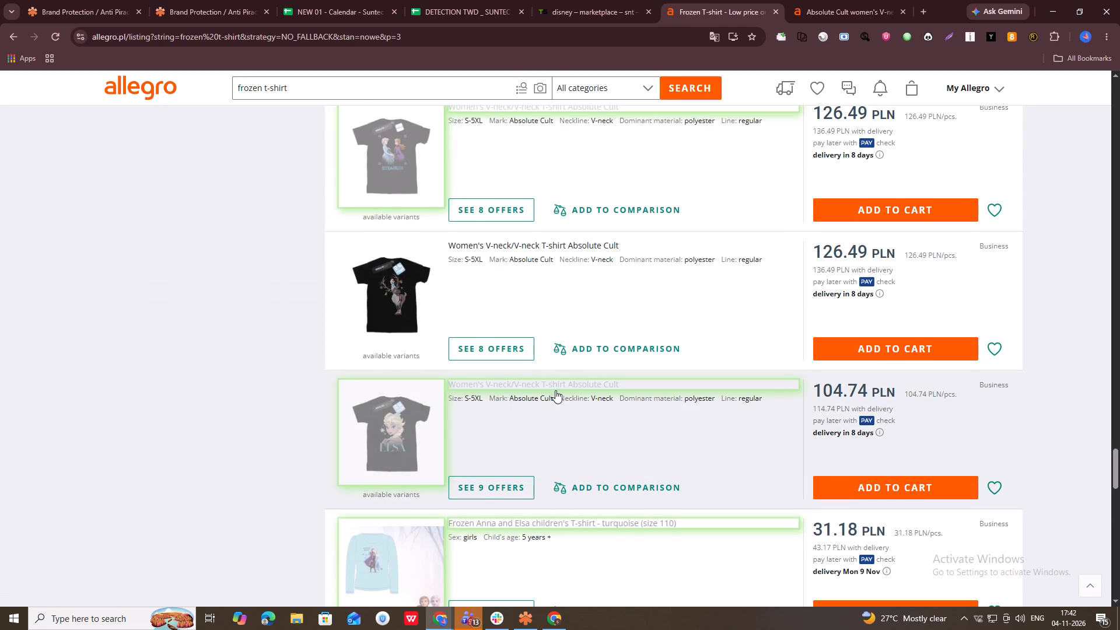
scroll(558, 389, "up", 5)
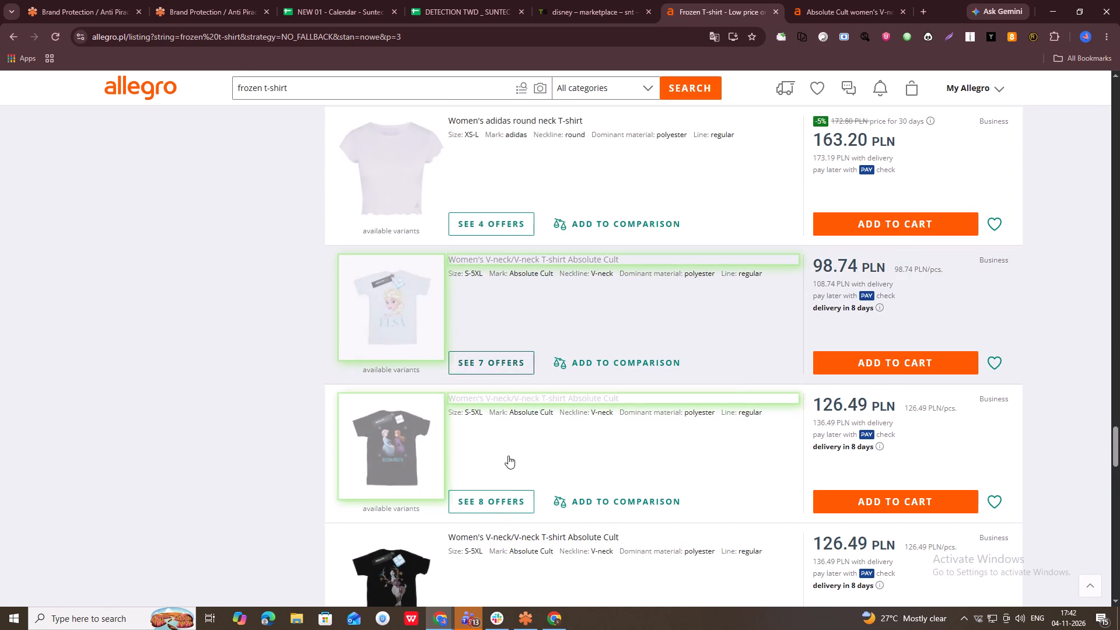
middle_click(552, 401)
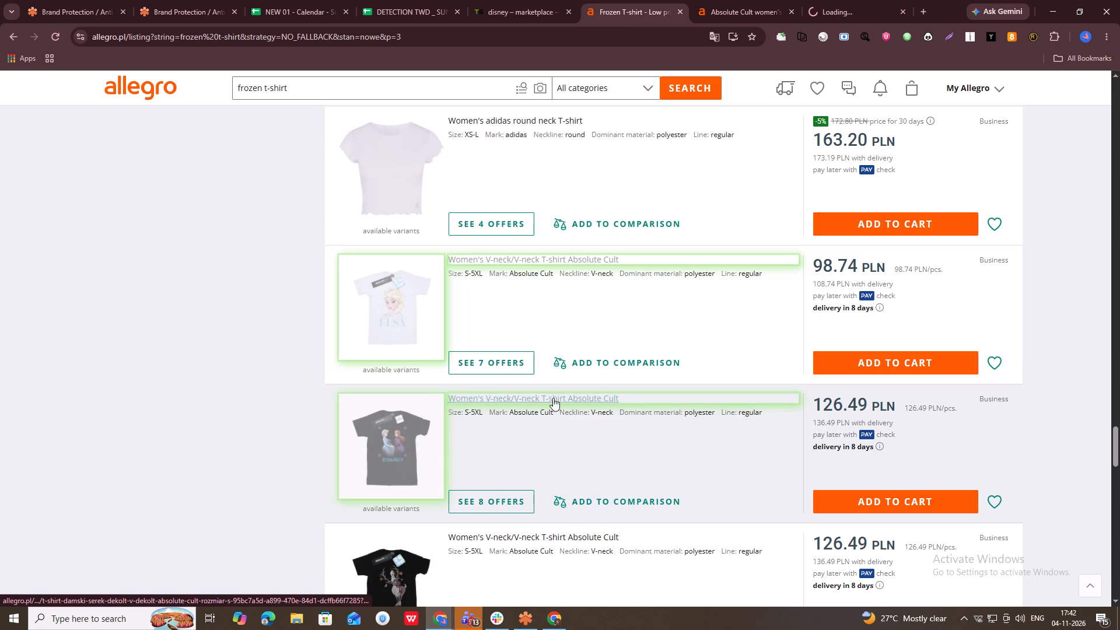
left_click(821, 0)
middle_click(752, 0)
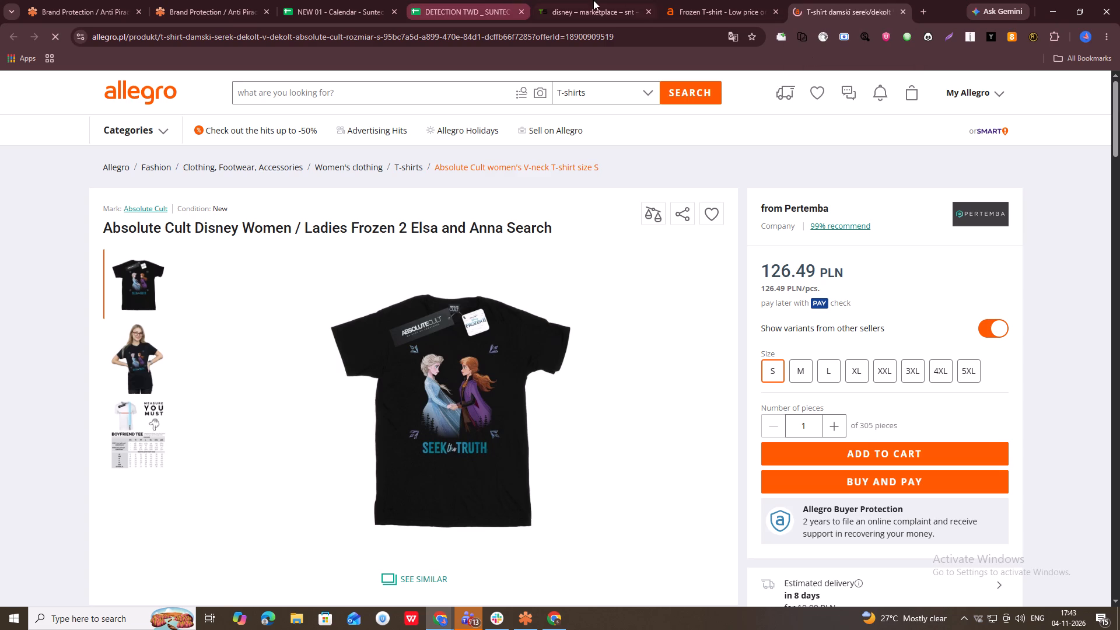
View the 125.49 PLN Absolute Cult T-shirt listing from the same Allegro results and close the Elsa and Anna product tab.
left_click(681, 0)
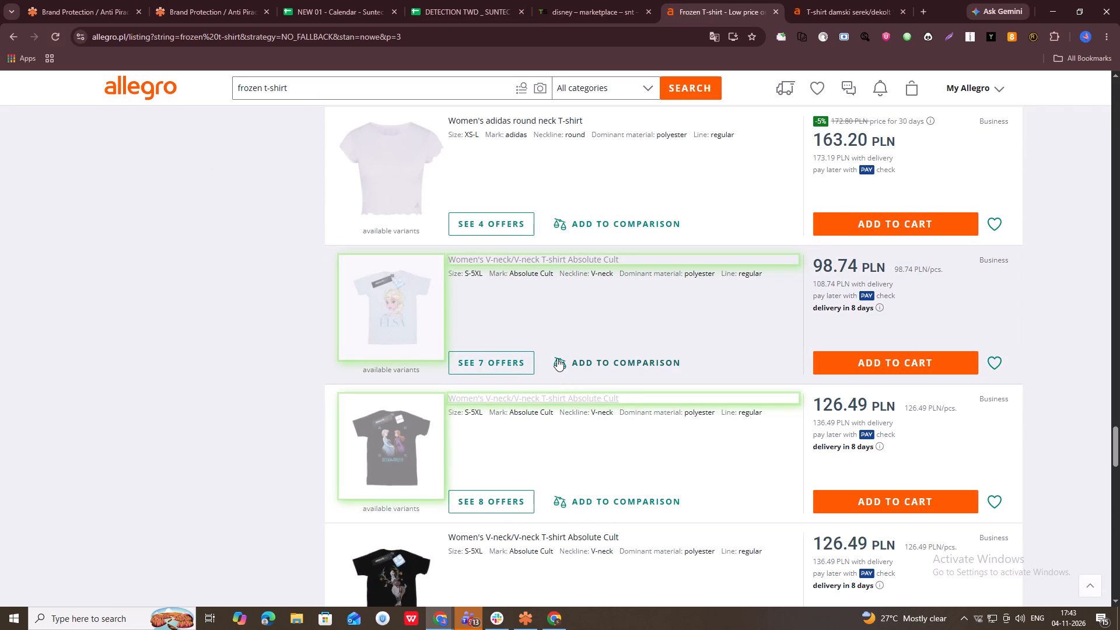
scroll(557, 358, "up", 5)
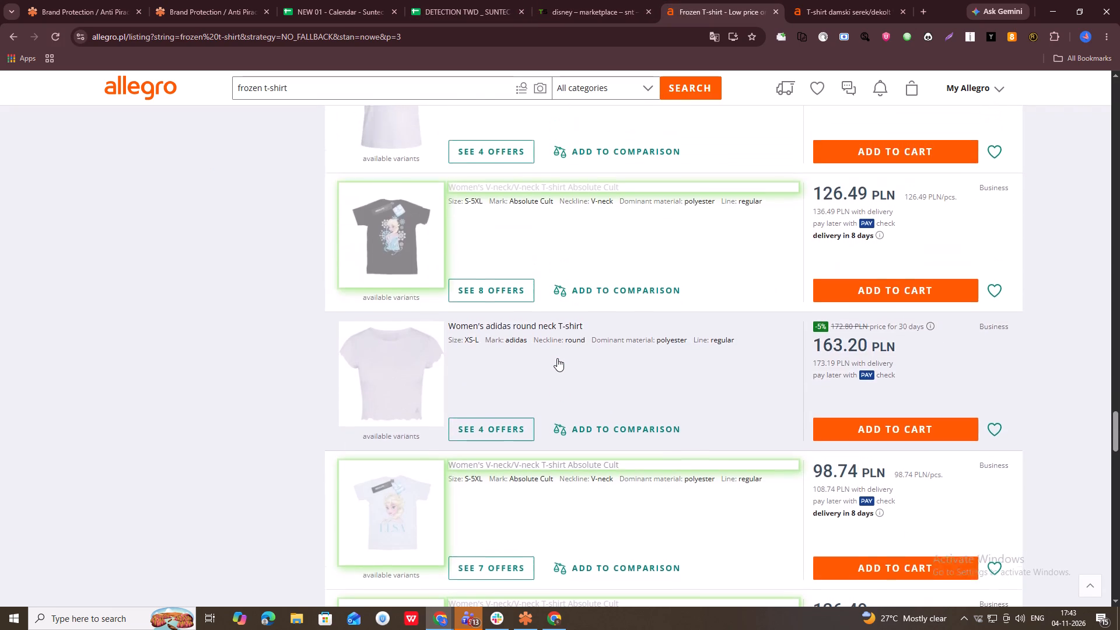
scroll(557, 358, "up", 4)
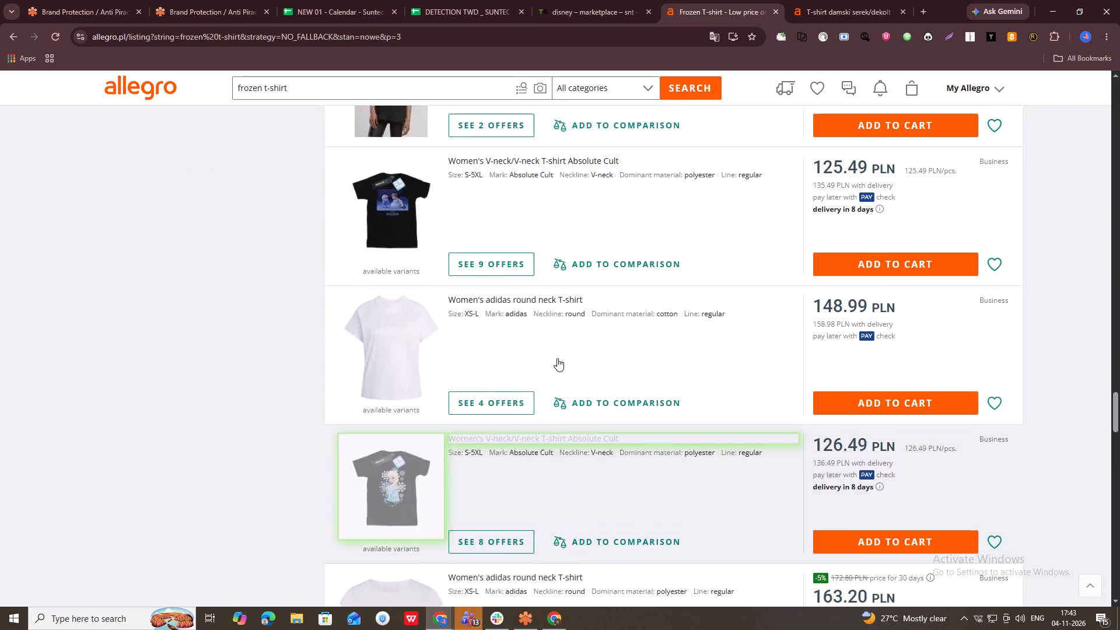
scroll(556, 358, "up", 1)
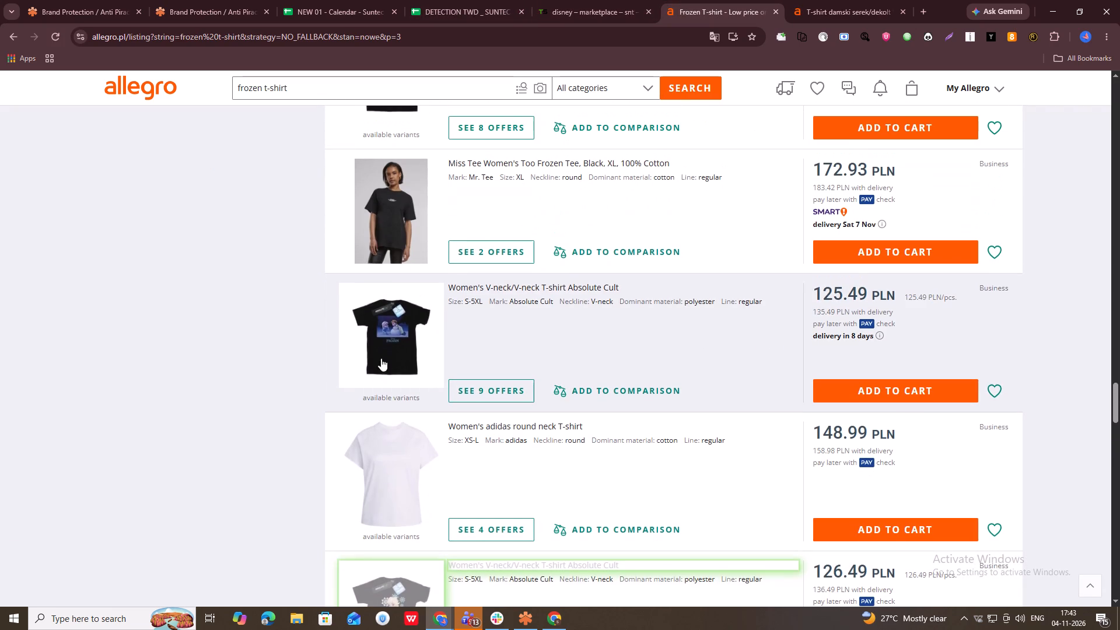
middle_click(553, 286)
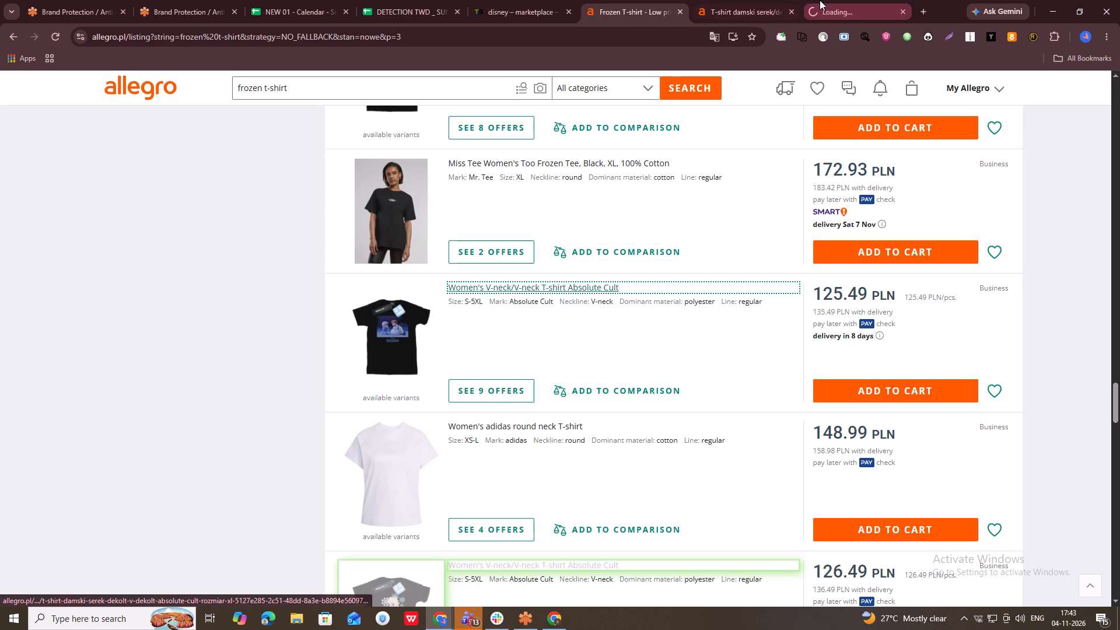
left_click(735, 0)
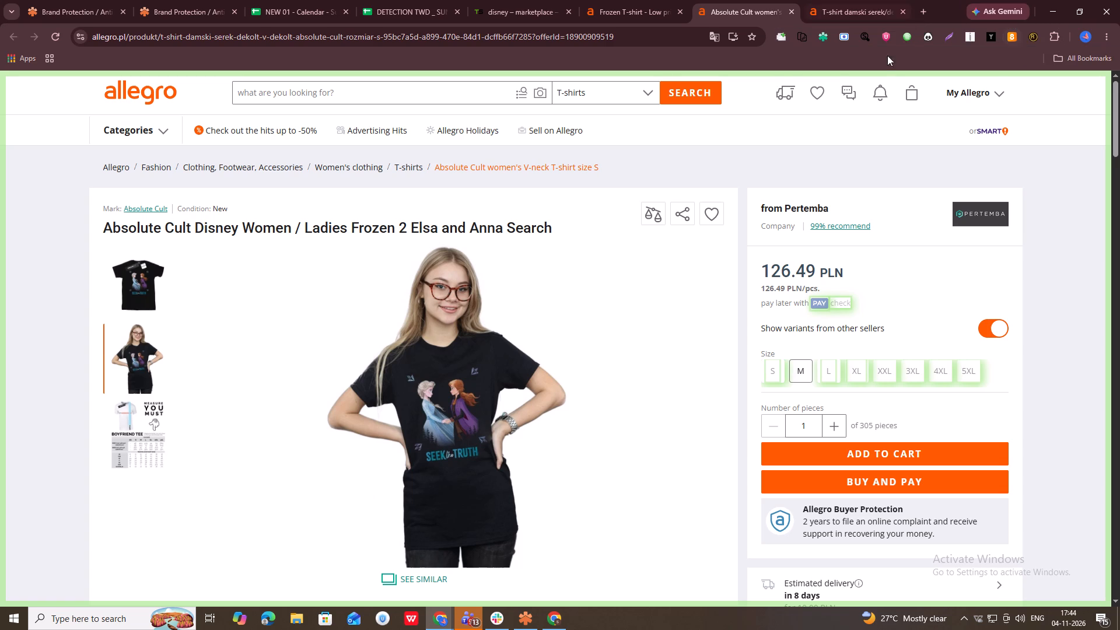
scroll(825, 412, "down", 8)
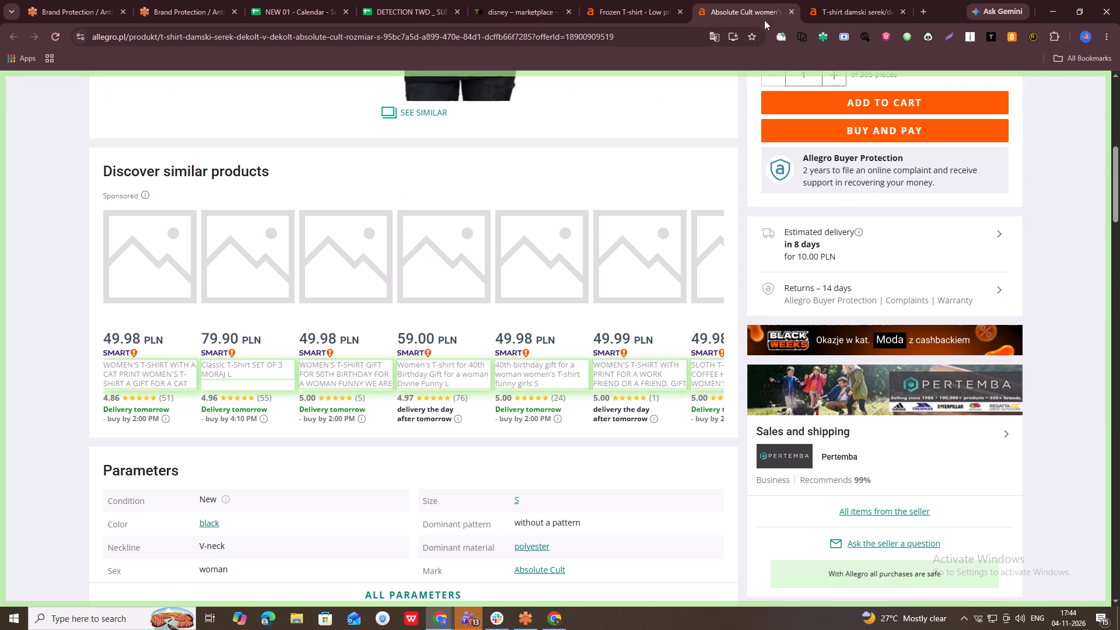
left_click(828, 0)
middle_click(750, 0)
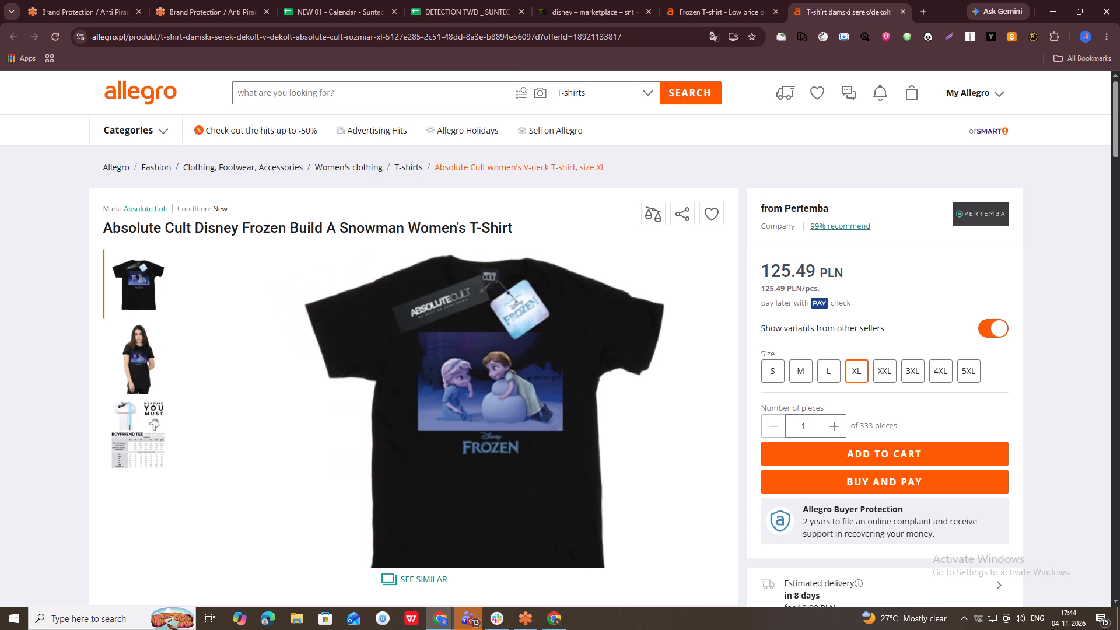
Search Allegro for "frozen tee", filter the results to new items, and close the old frozen t-shirt results tab.
left_click(388, 98)
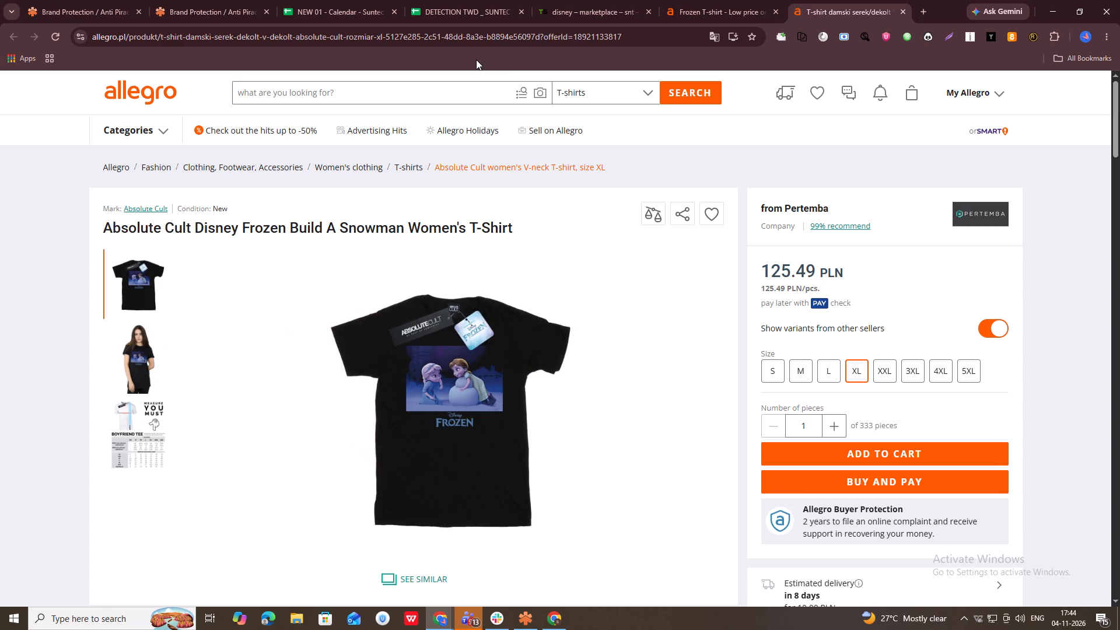
type("frozen tee")
key("Return")
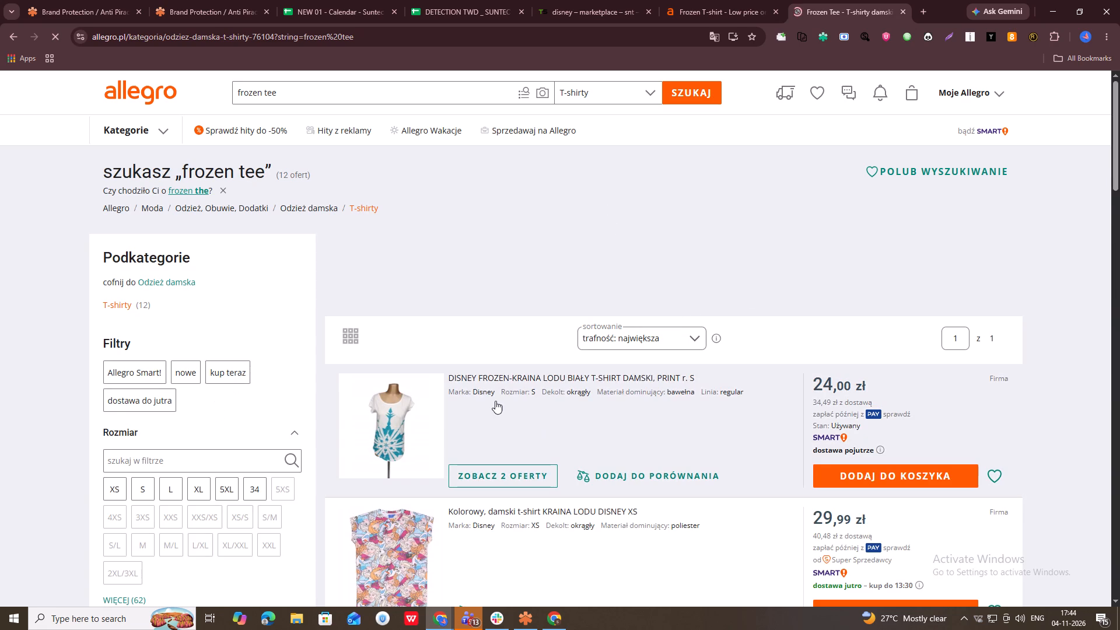
left_click(185, 376)
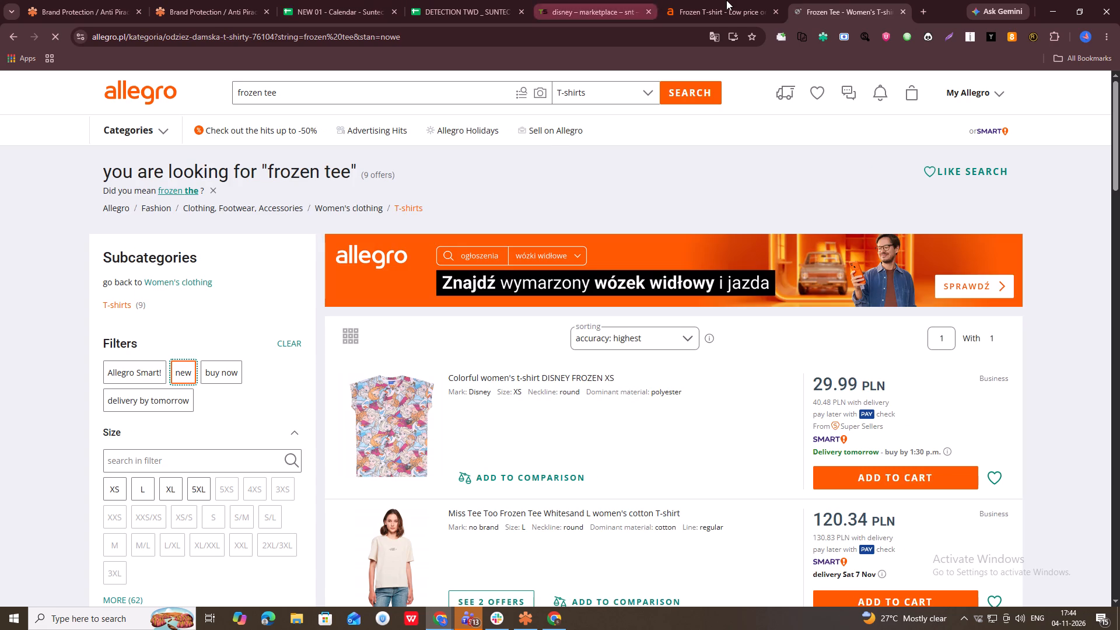
middle_click(726, 0)
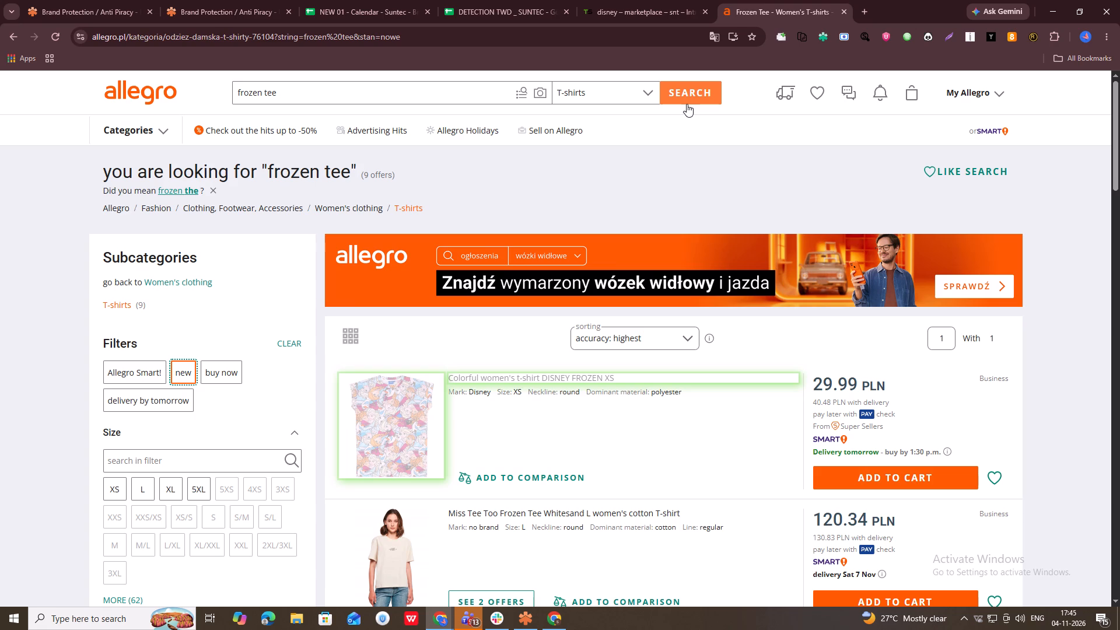
key("alt+Tab")
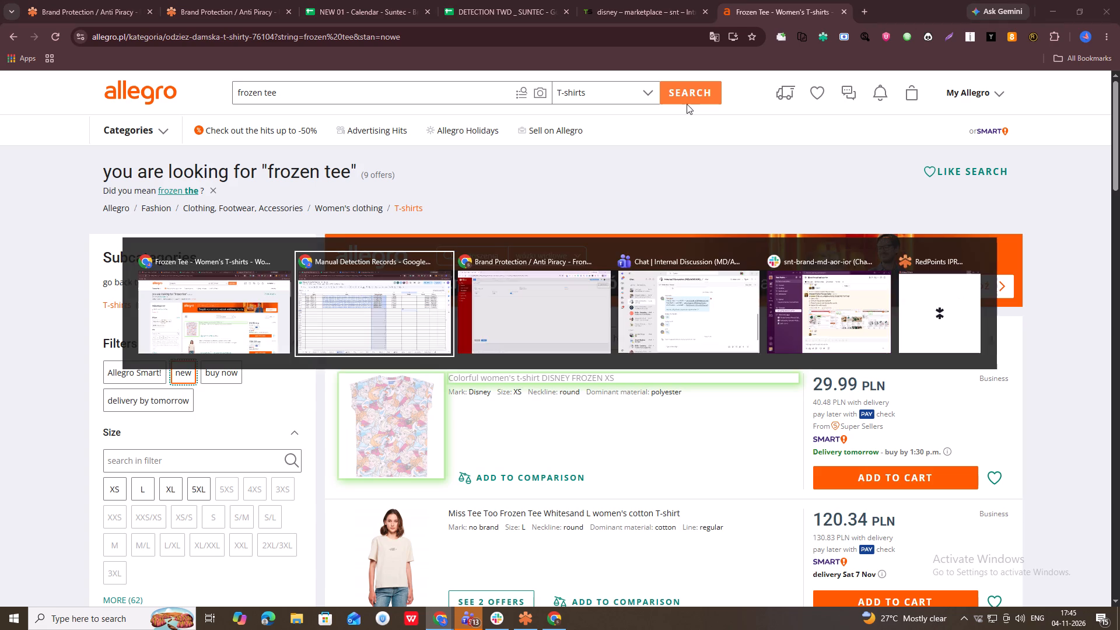
left_click(267, 0)
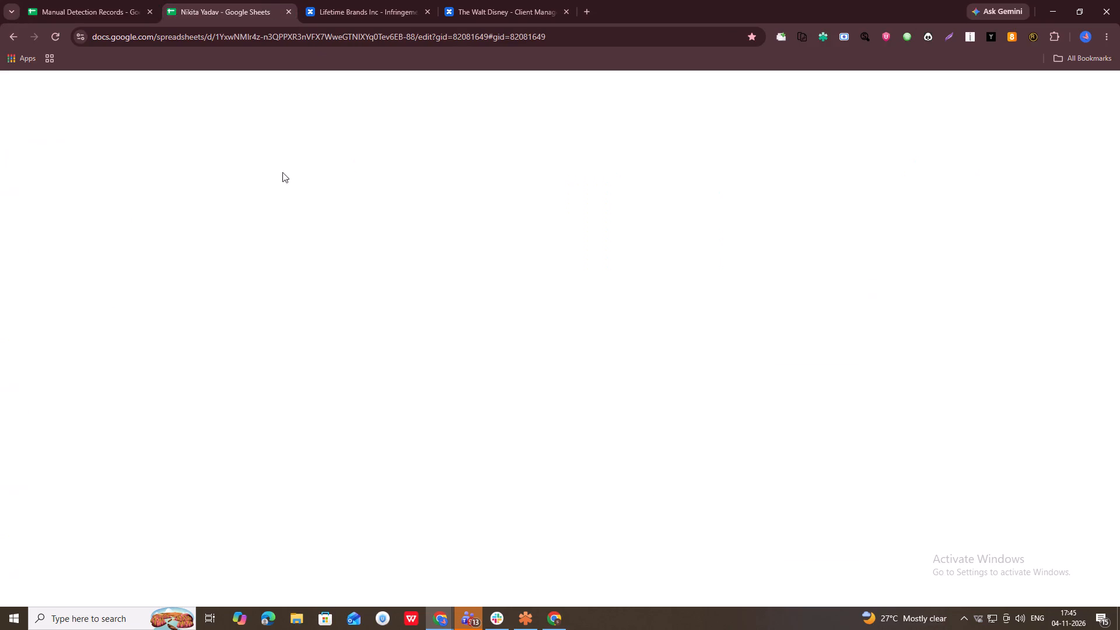
left_click(147, 600)
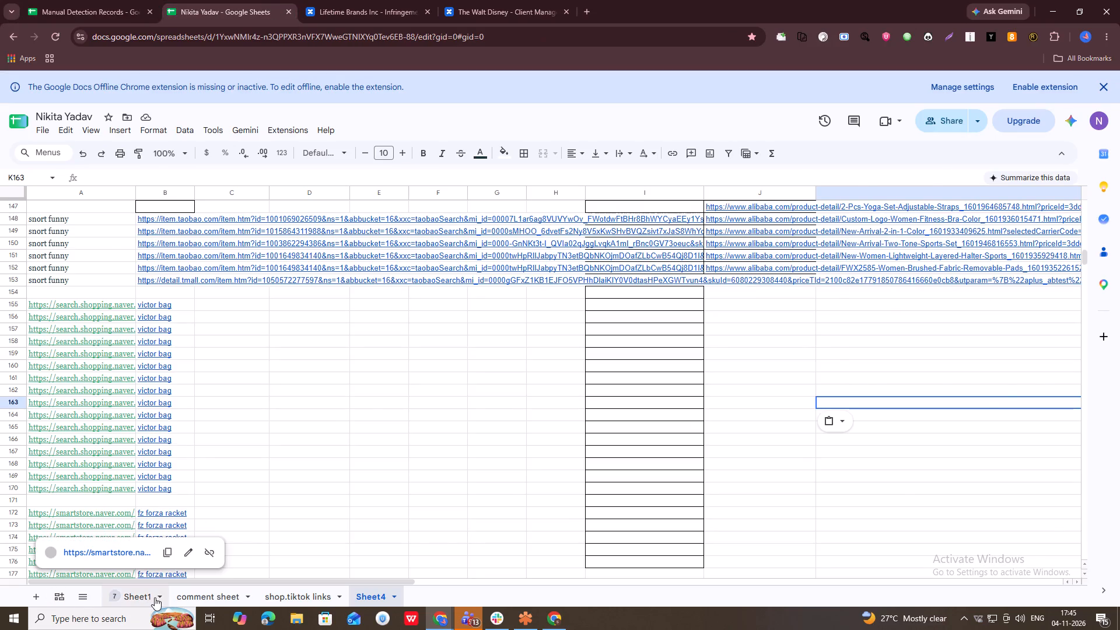
scroll(447, 443, "up", 10)
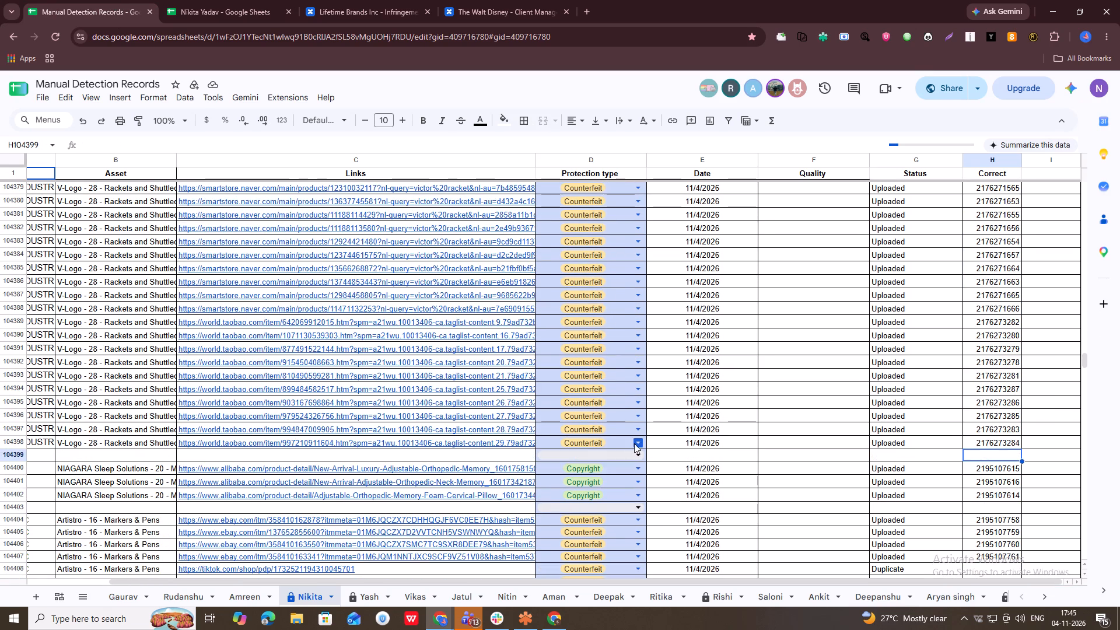
scroll(634, 443, "down", 6)
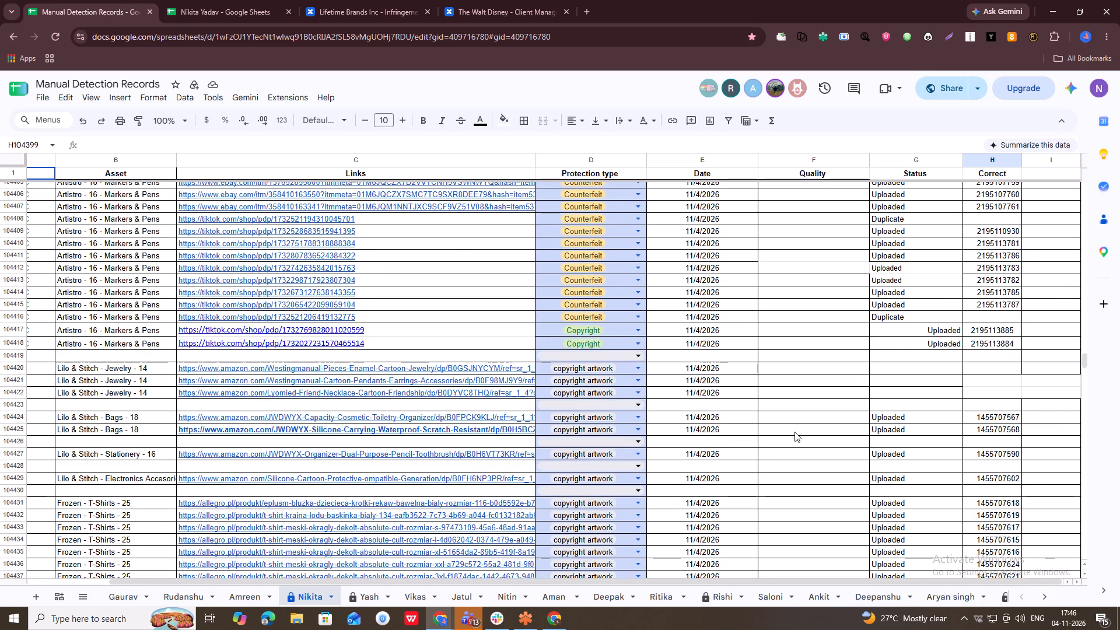
scroll(658, 445, "down", 12)
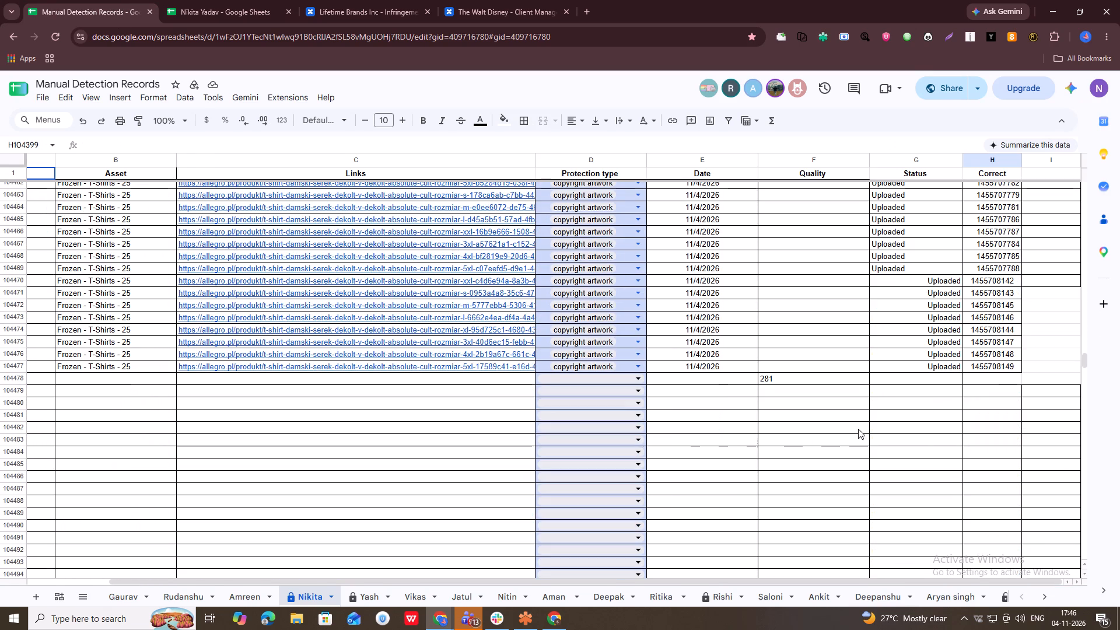
Switch to Allegro and examine the "frozen tee" results for further Frozen T-shirt listings.
key("alt+Tab")
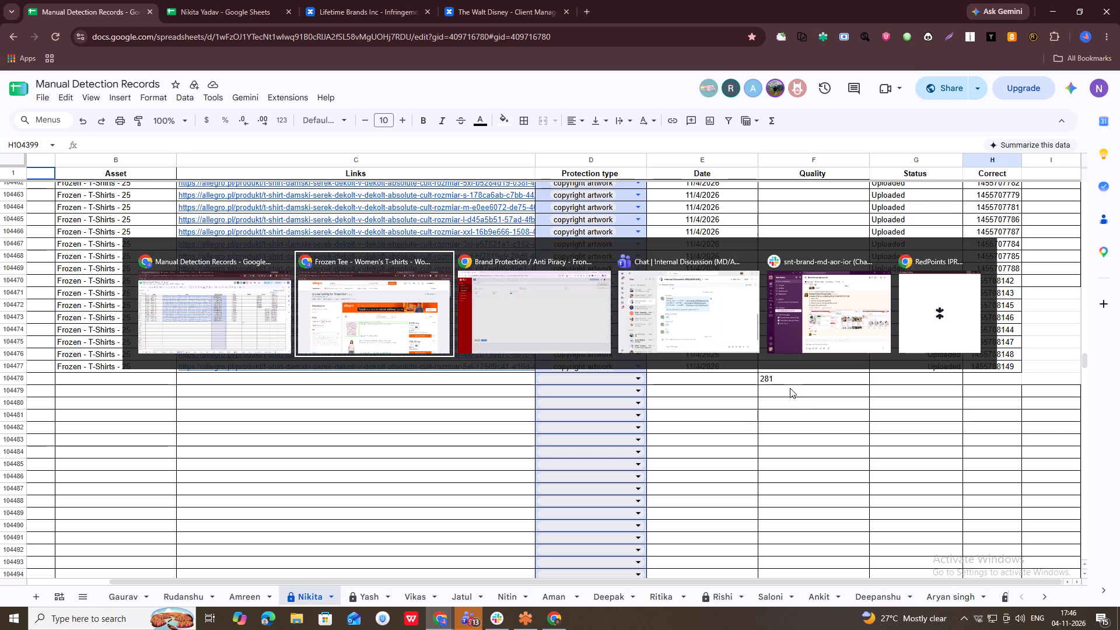
scroll(746, 371, "down", 3)
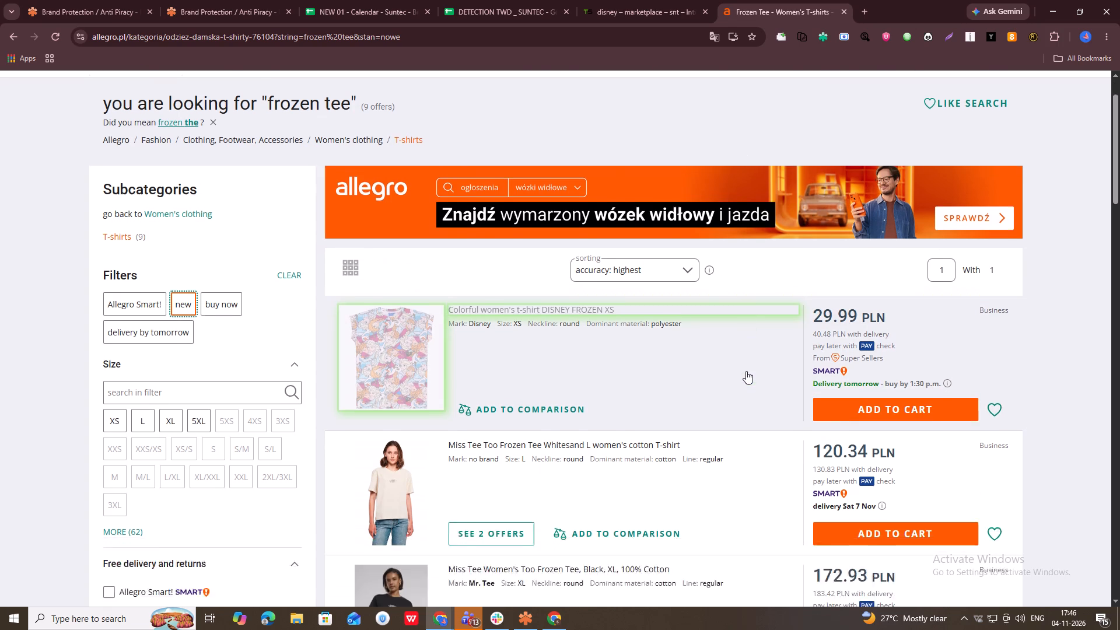
scroll(680, 403, "down", 6)
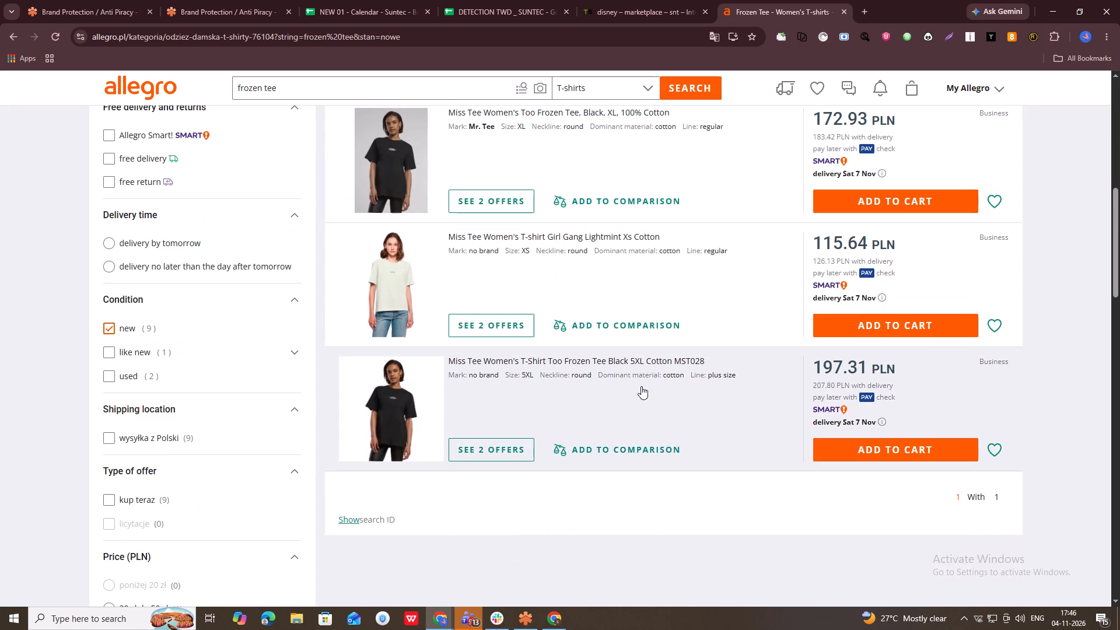
scroll(635, 361, "down", 4)
scroll(635, 361, "up", 13)
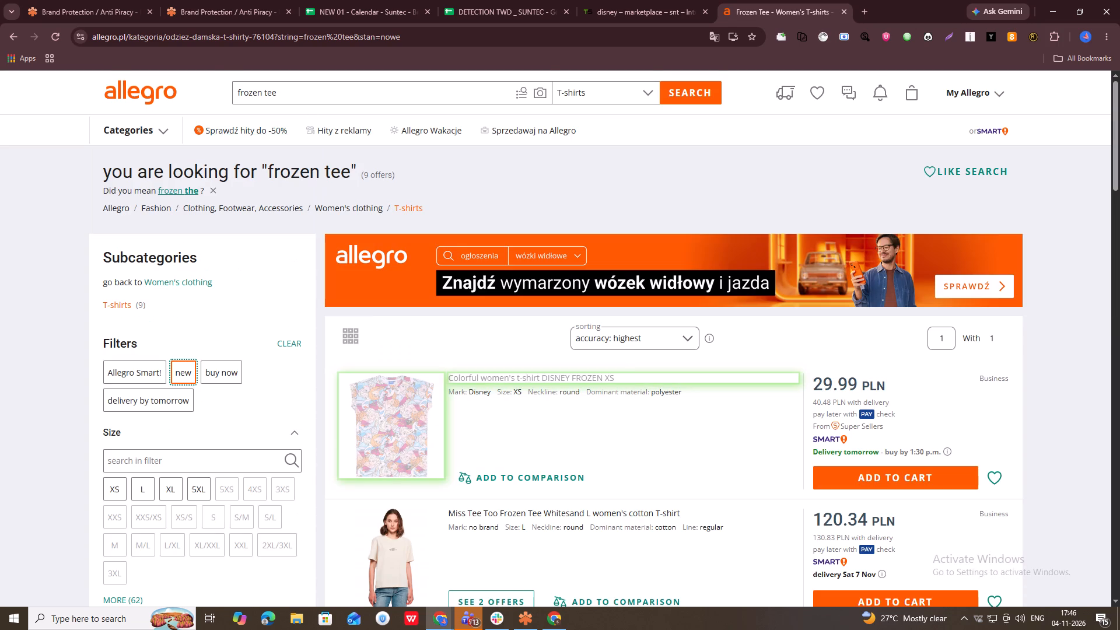
Open the bookmarked "Disney skw by asset category" spreadsheet in a new browser tab.
left_click(284, 90)
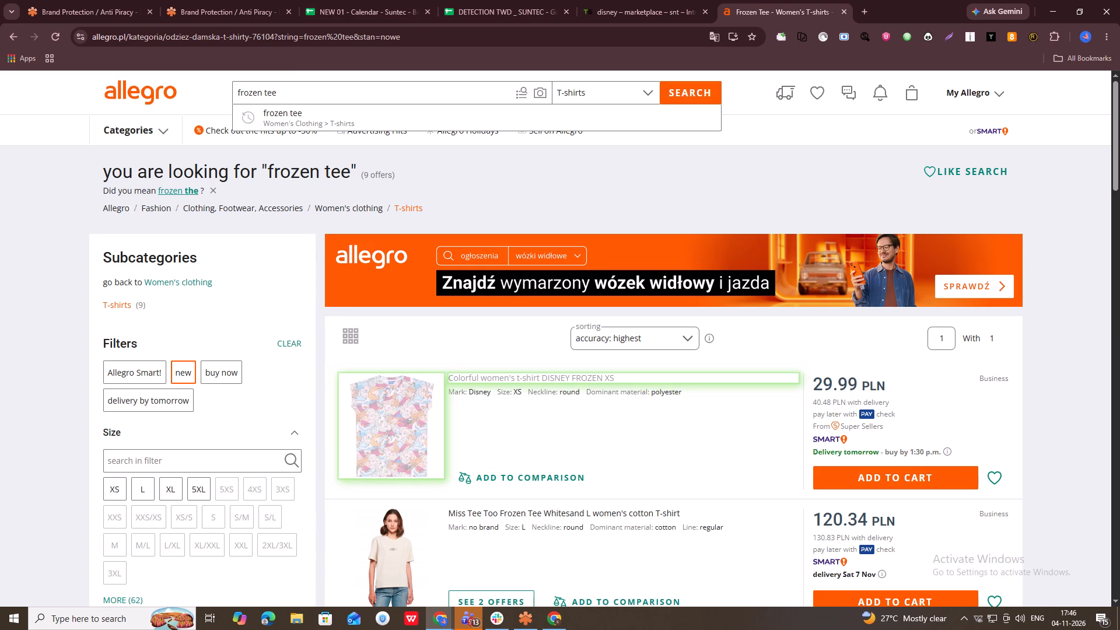
left_click(864, 13)
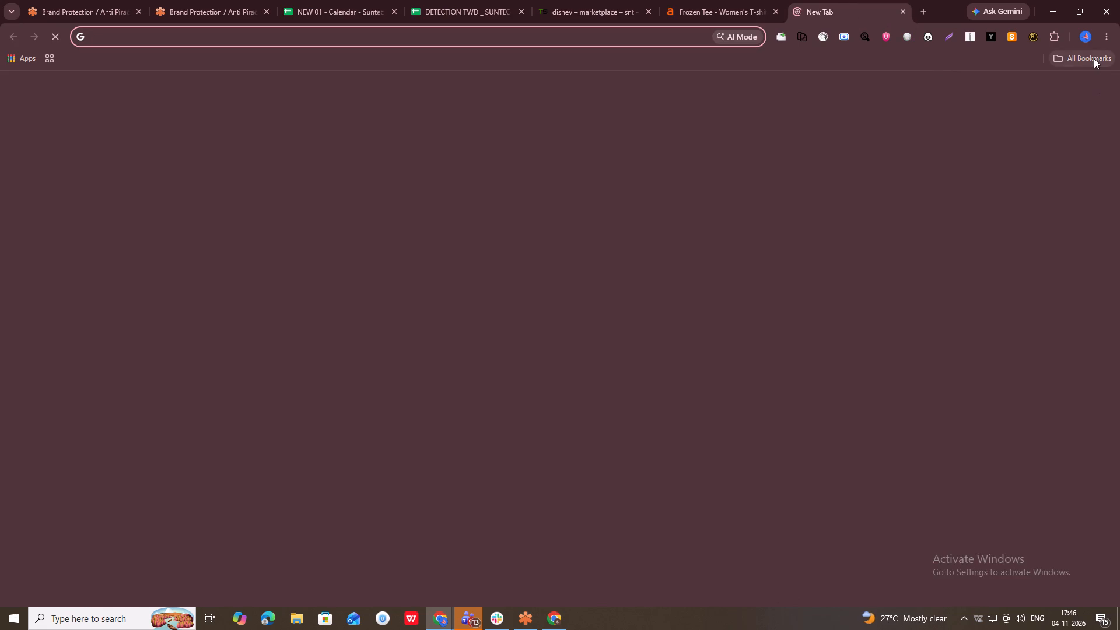
left_click(1094, 58)
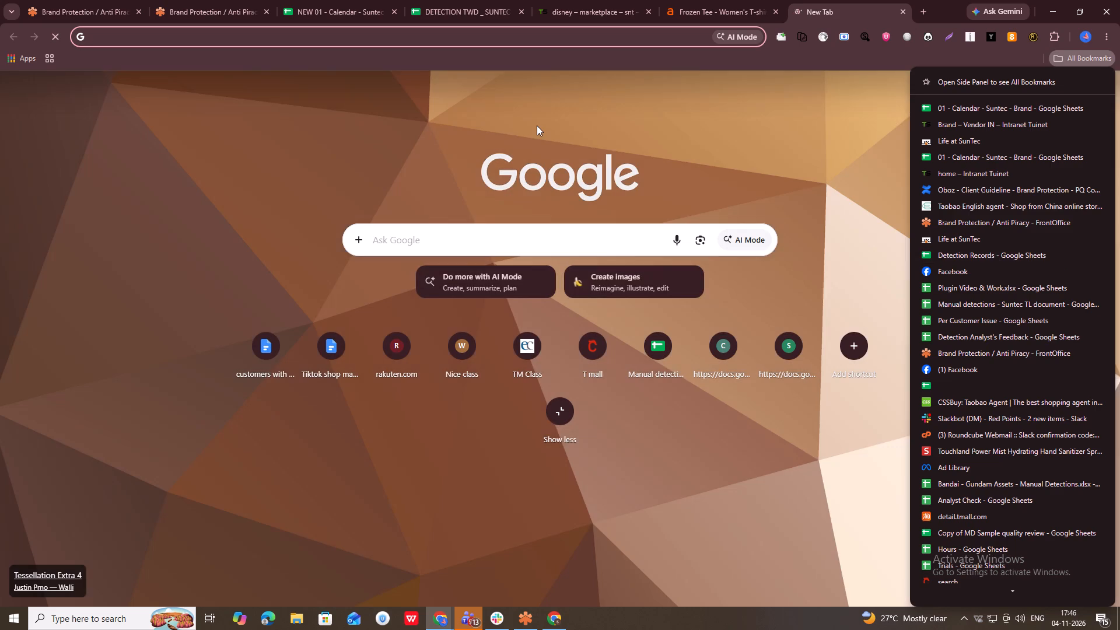
type("disney")
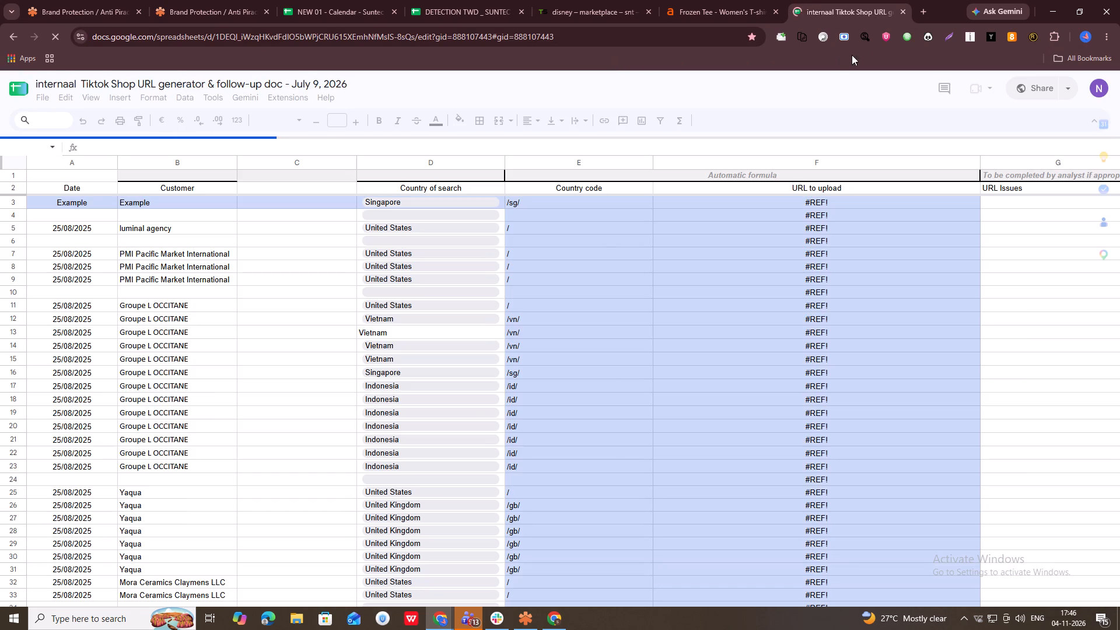
left_click(907, 13)
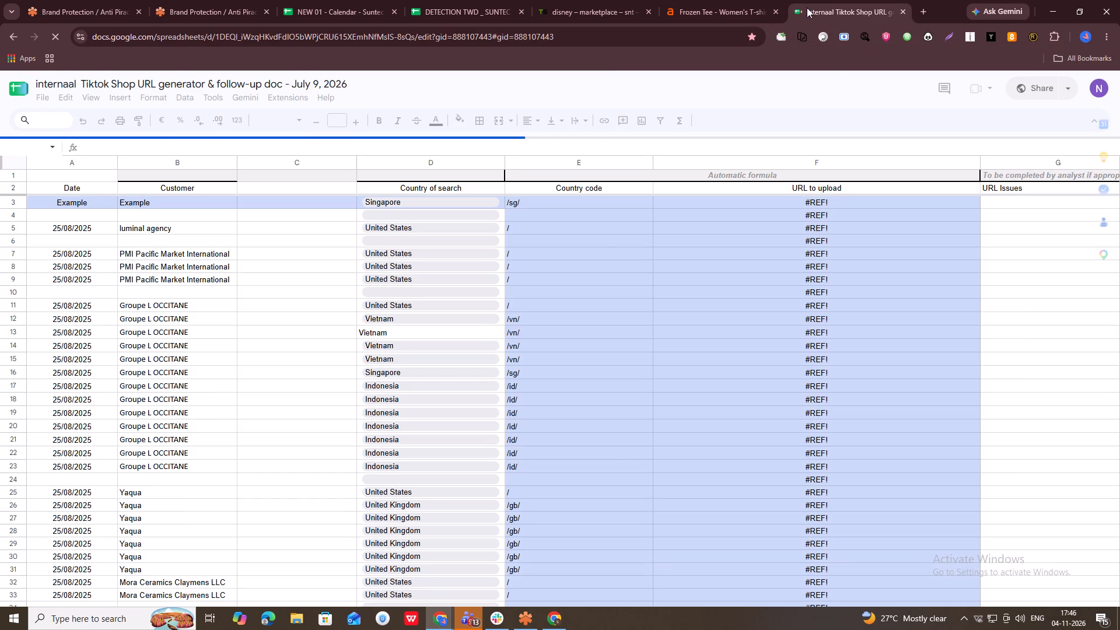
left_click(671, 36)
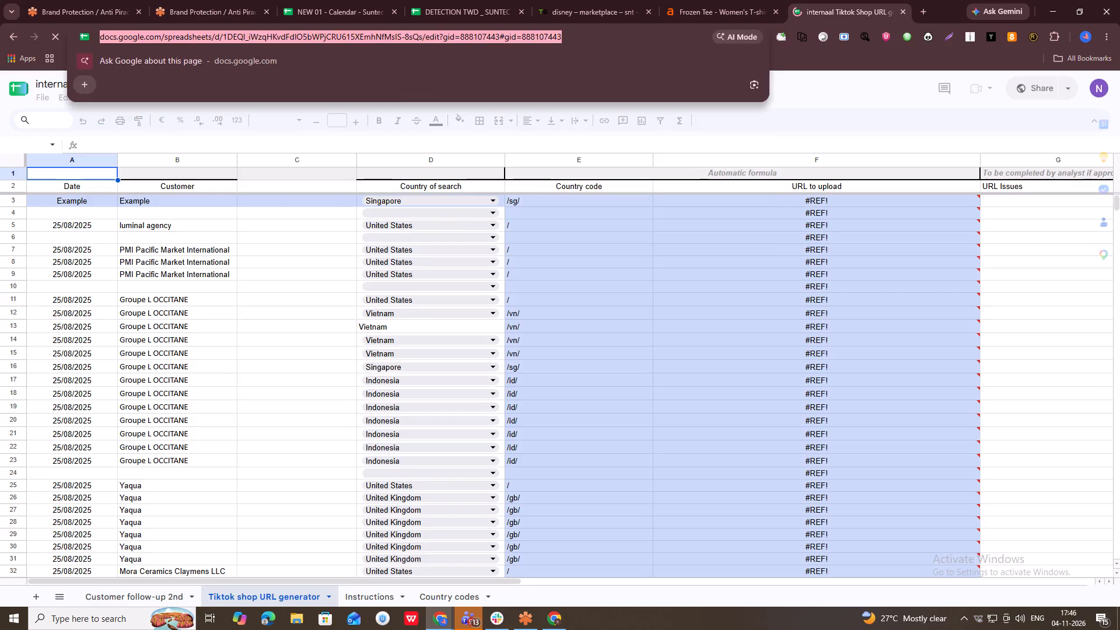
type("disn")
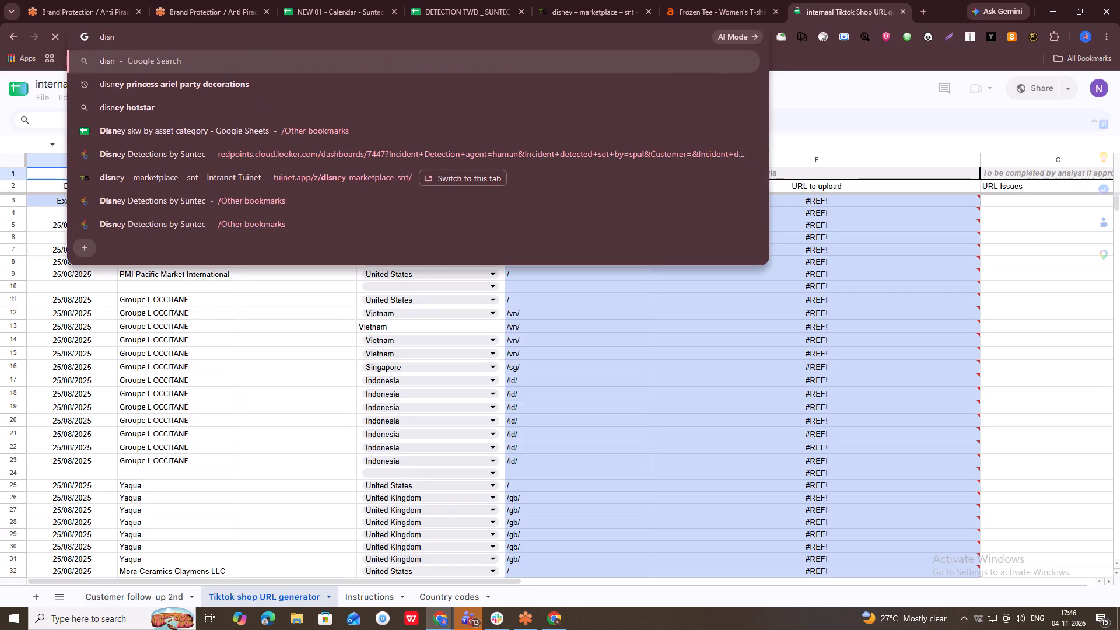
key("Down")
key("Down")
key("Down")
key("Return")
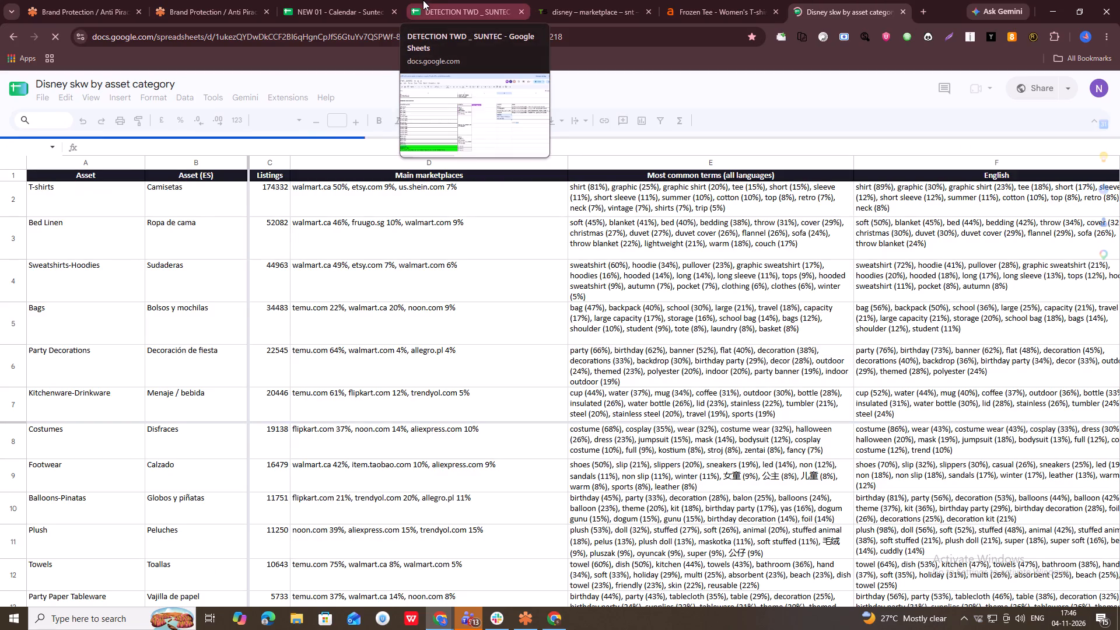
Copy the term "koszulka" from the Polish column of the T-shirts row on the Summary sheet.
left_click(619, 206)
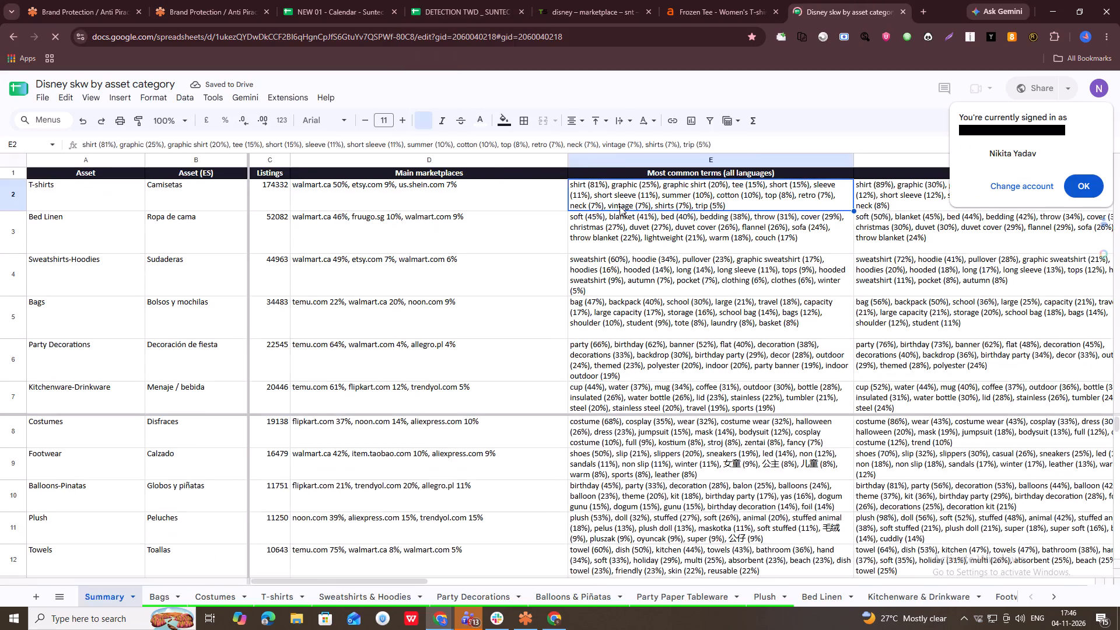
key("Right")
key("Right")
key("Right")
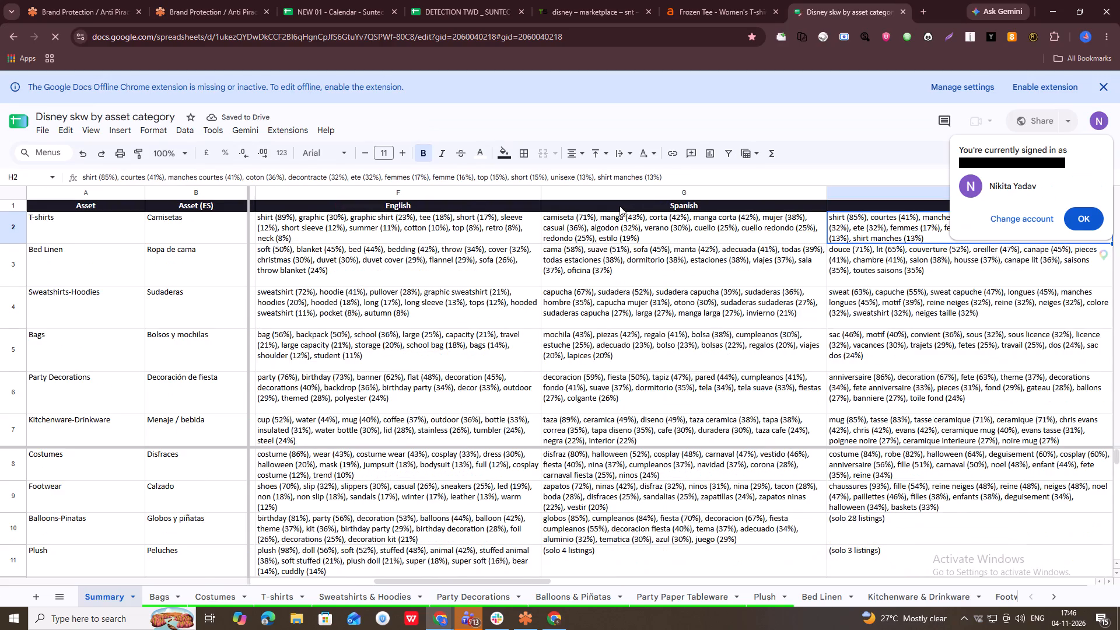
key("Right")
key("Right")
key("Right")
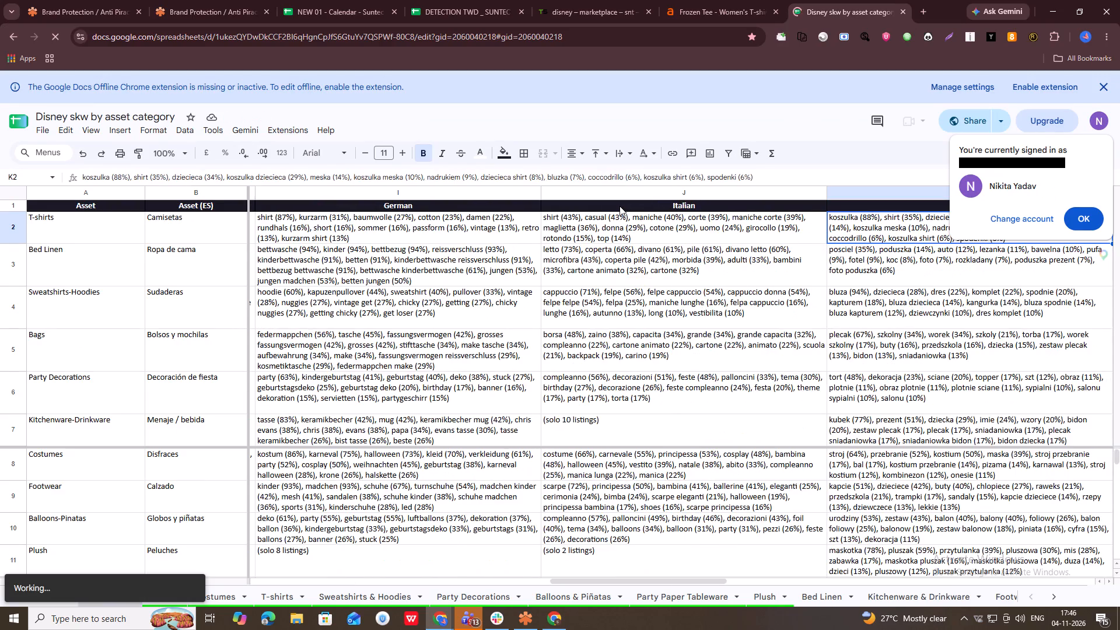
key("Right")
key("Right")
key("Left")
key("Left")
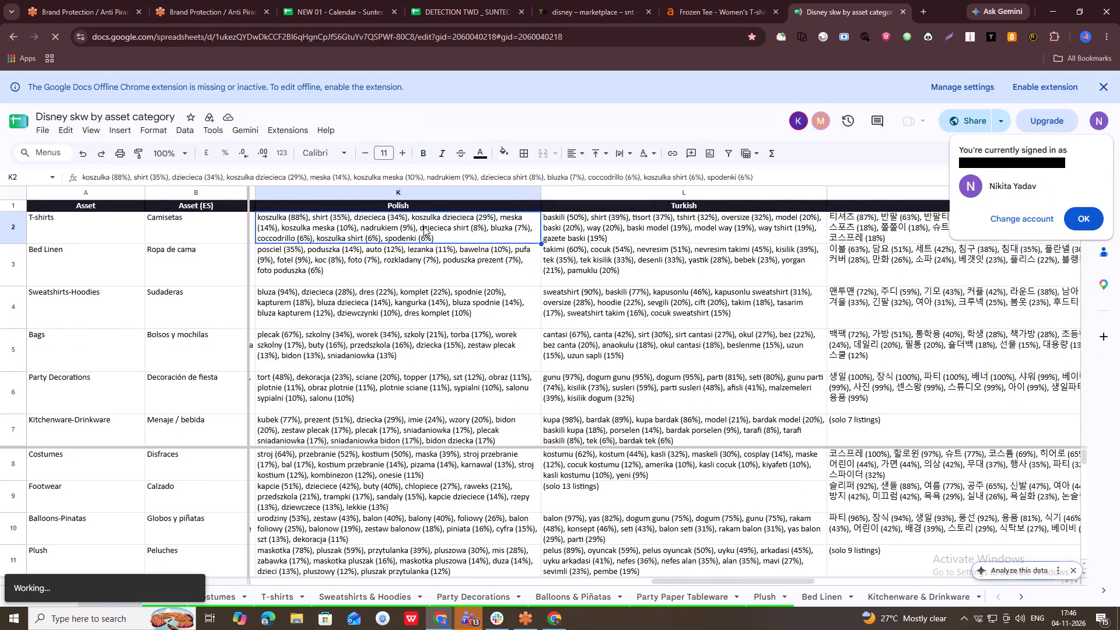
double_click(268, 218)
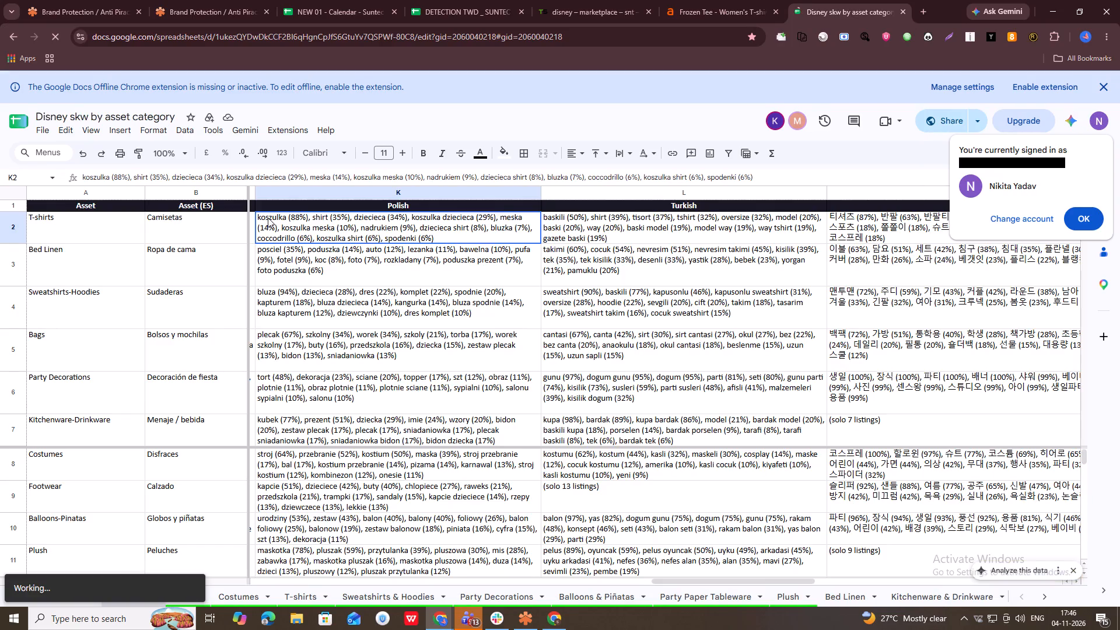
double_click(268, 218)
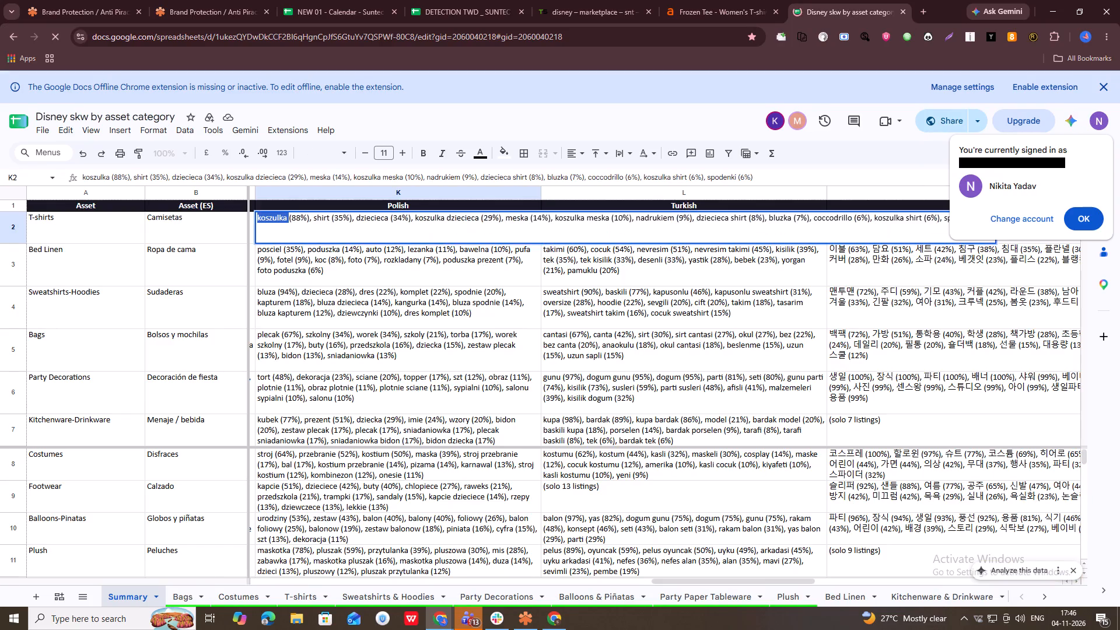
key("ctrl+c")
key("ctrl+c")
key("ctrl+c")
Replace "tee" with the copied Polish term and search Allegro's T-shirts category for "frozen koszulka".
left_click(743, 0)
double_click(275, 91)
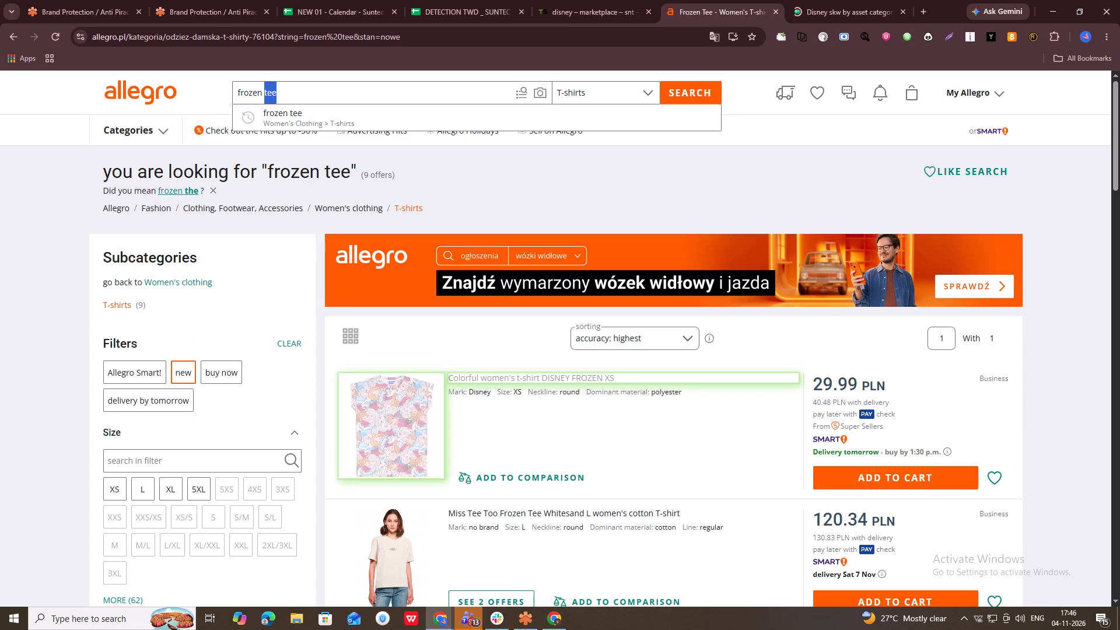
key("ctrl+v")
key("Return")
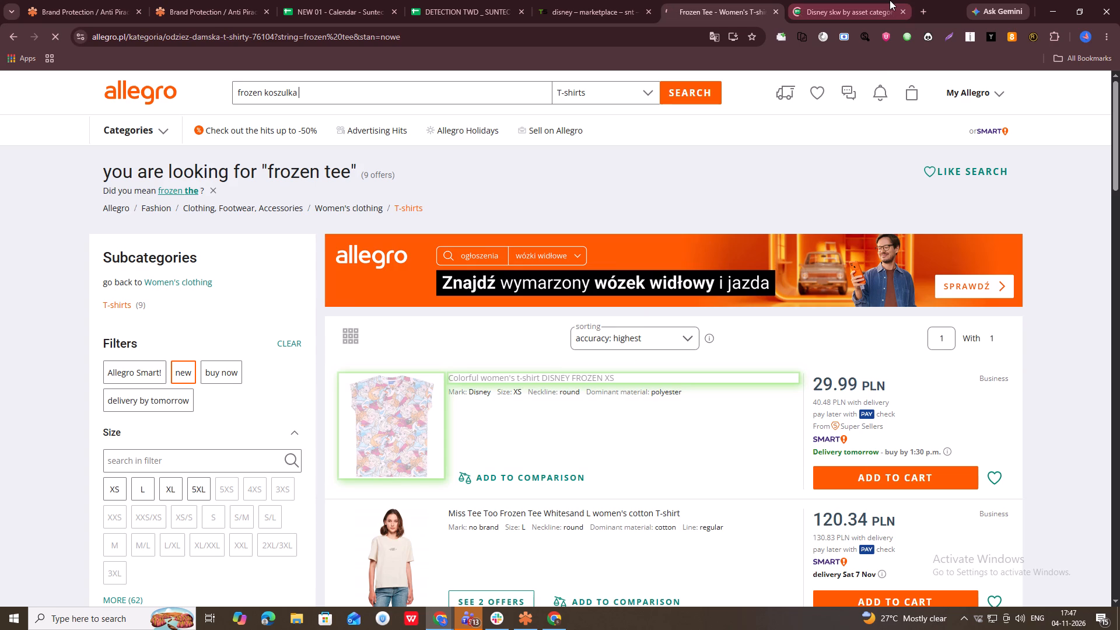
left_click(873, 0)
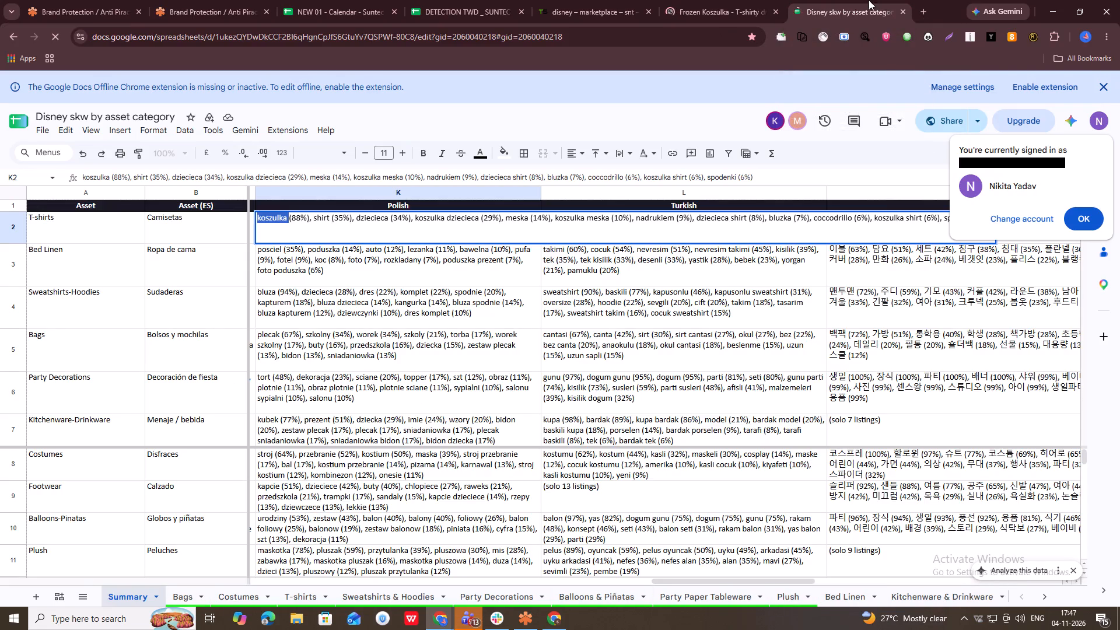
left_click(685, 0)
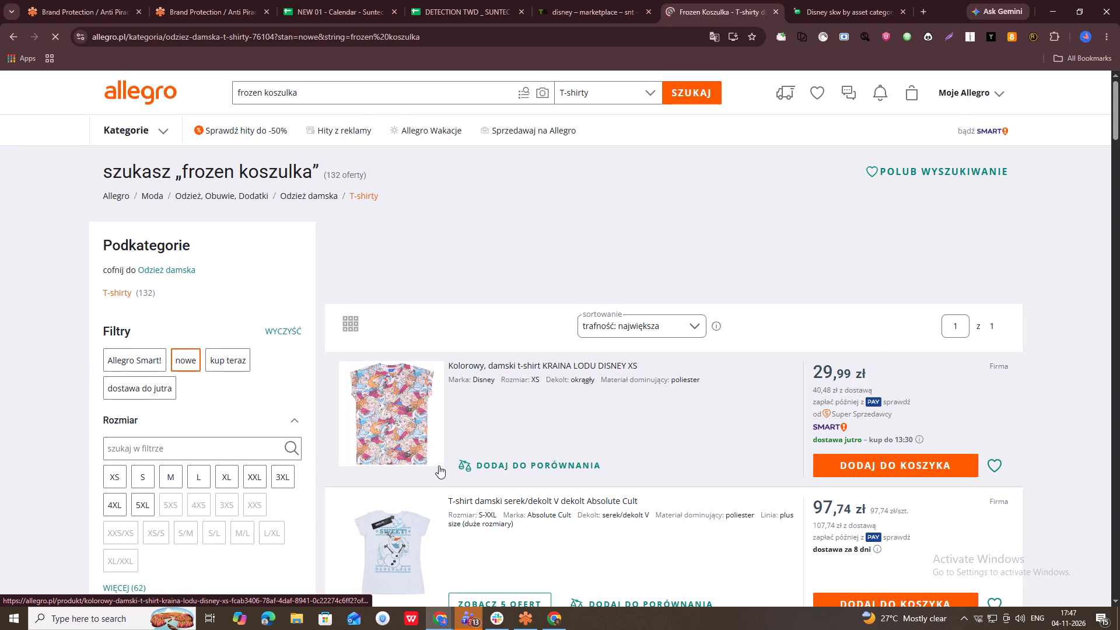
Examine the "frozen koszulka" results in Allegro's T-shirts category for further Disney Frozen T-shirt listings.
scroll(650, 488, "down", 8)
scroll(700, 484, "down", 5)
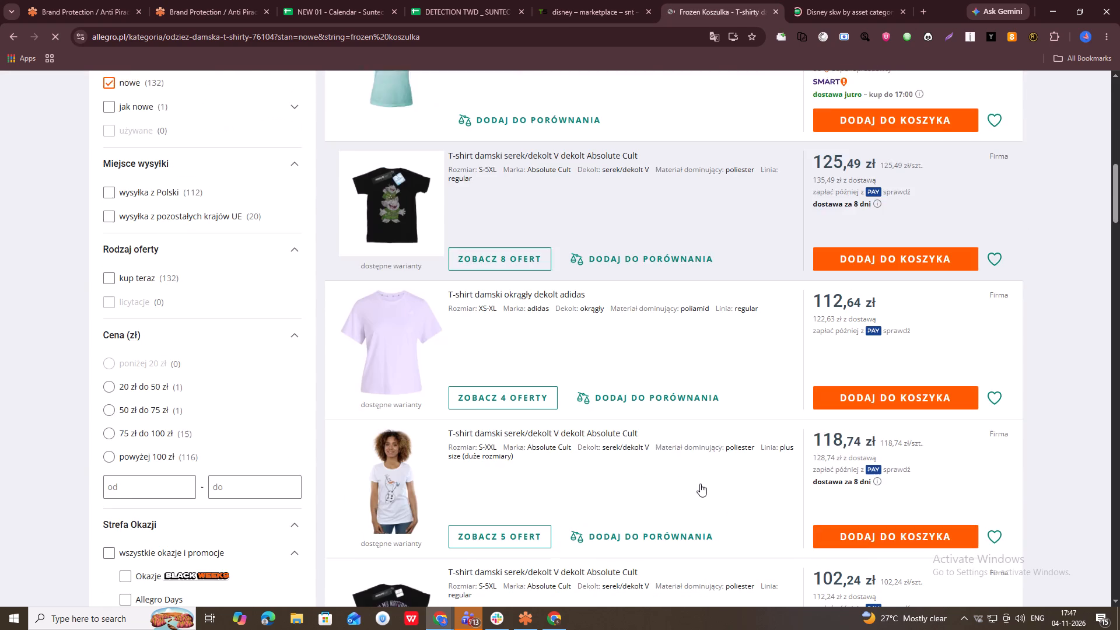
scroll(701, 483, "down", 5)
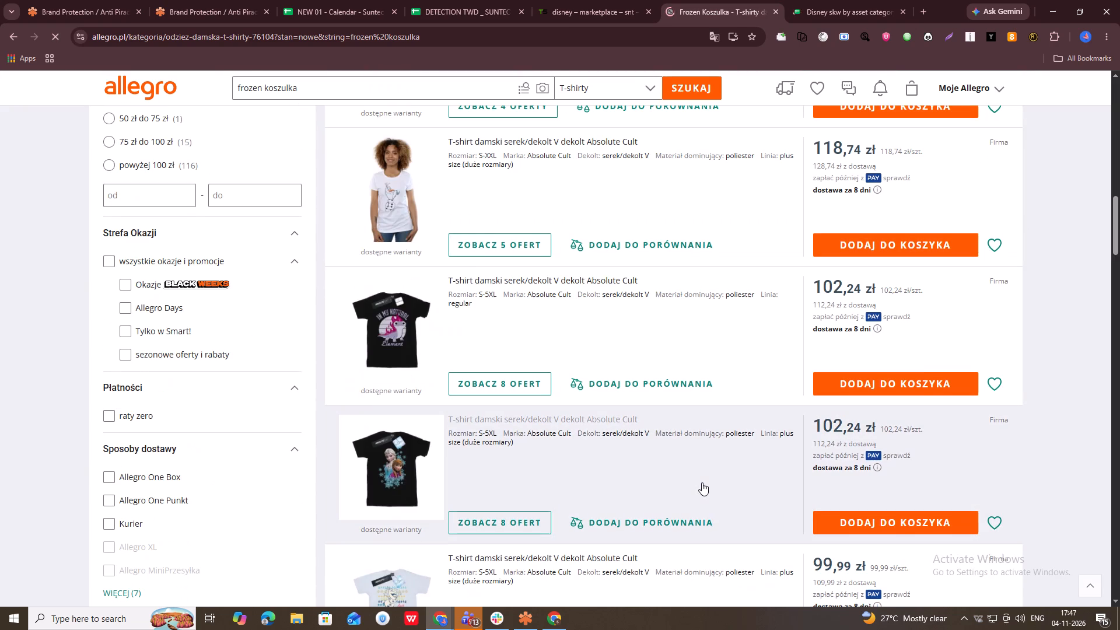
scroll(702, 482, "down", 5)
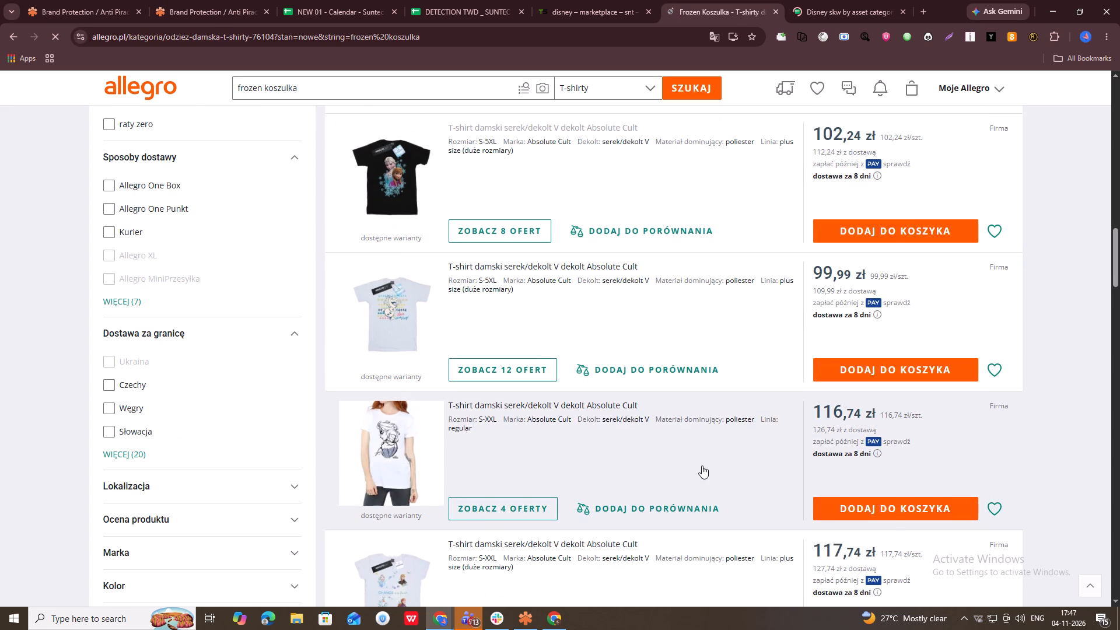
scroll(702, 466, "down", 6)
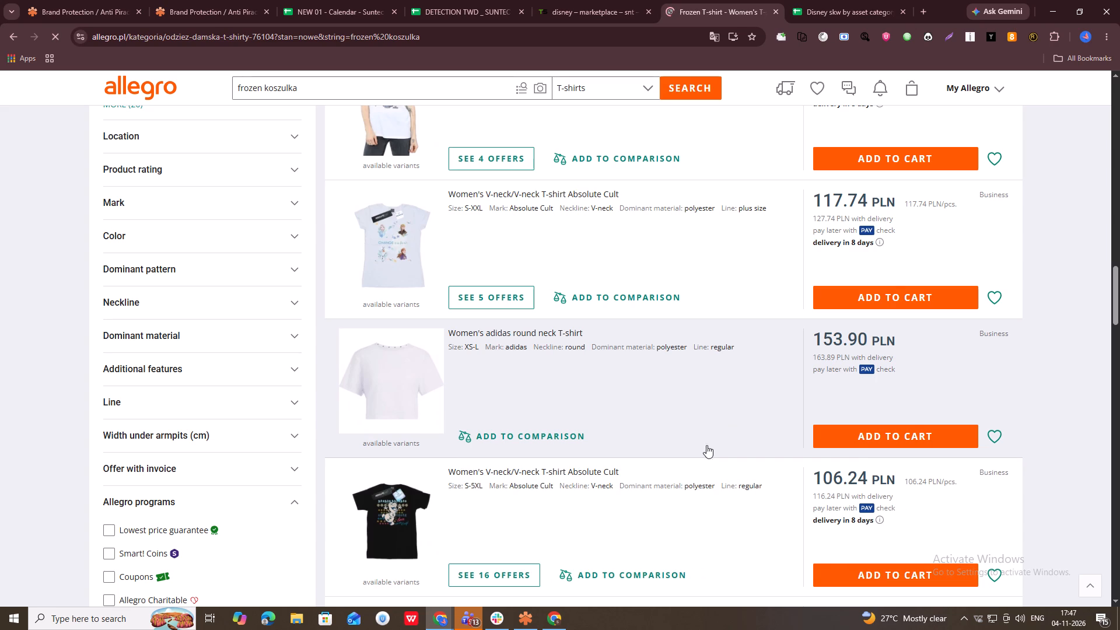
scroll(605, 450, "down", 5)
scroll(596, 533, "down", 6)
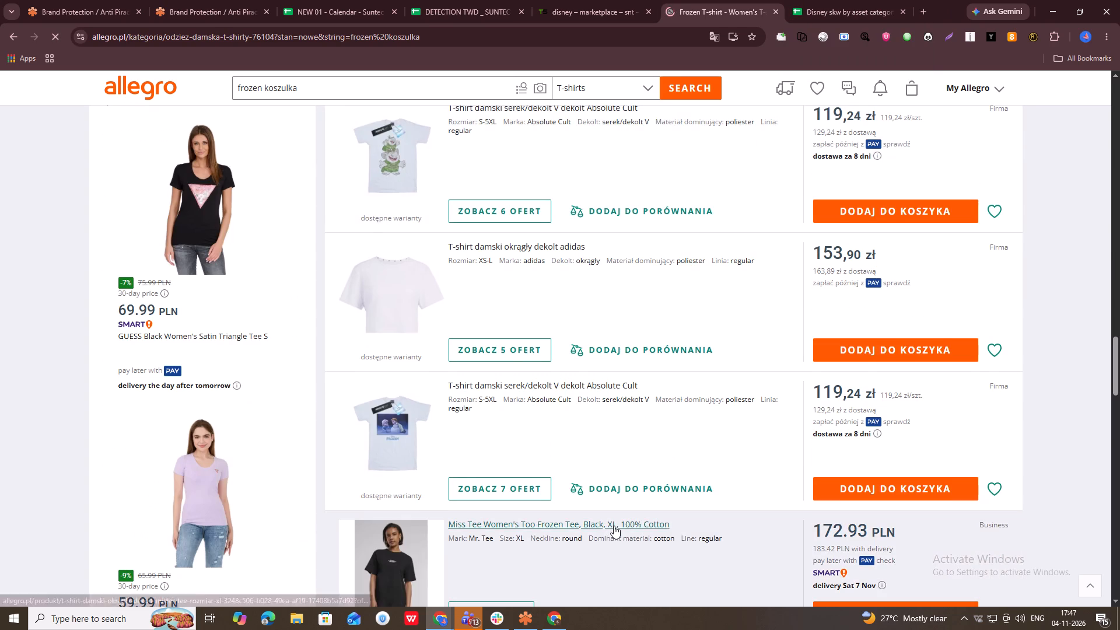
scroll(614, 526, "down", 14)
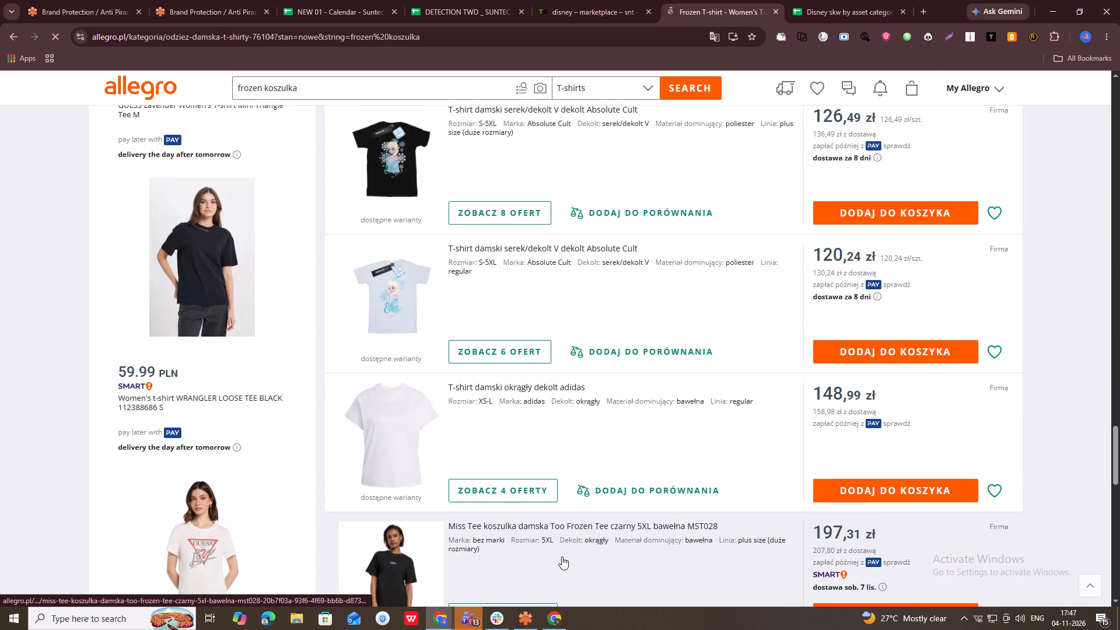
scroll(621, 536, "down", 7)
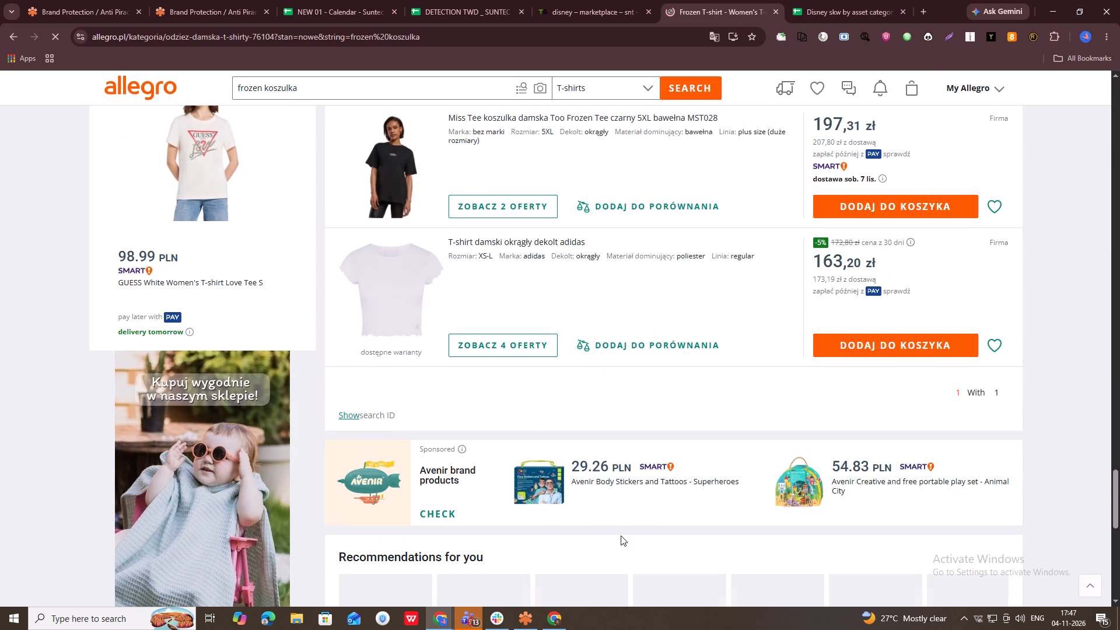
scroll(621, 535, "up", 8)
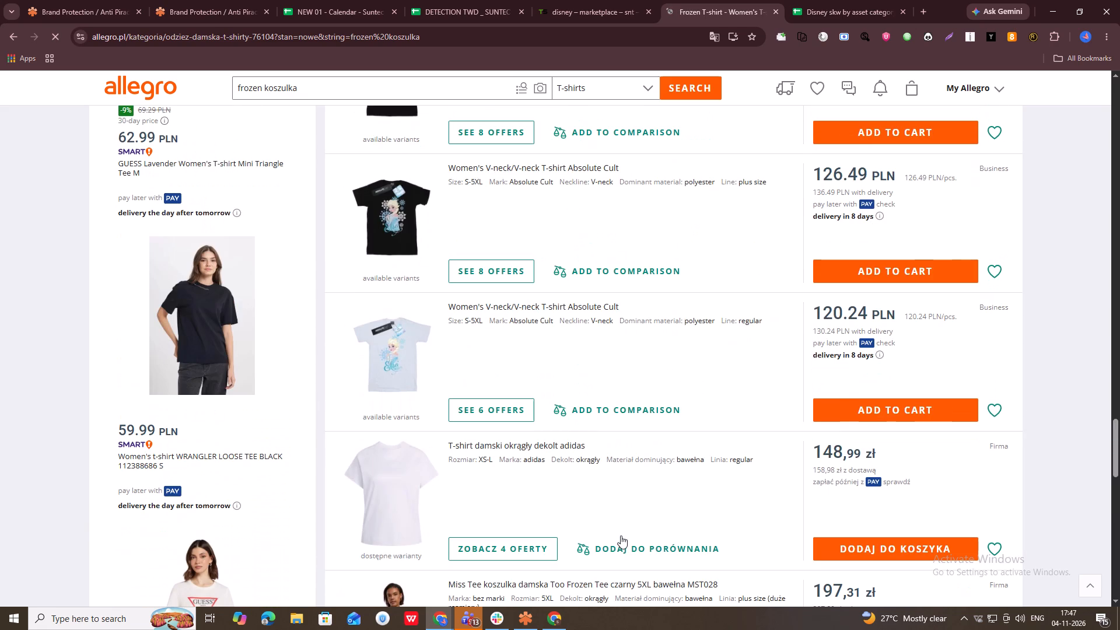
scroll(621, 535, "up", 20)
scroll(621, 535, "up", 13)
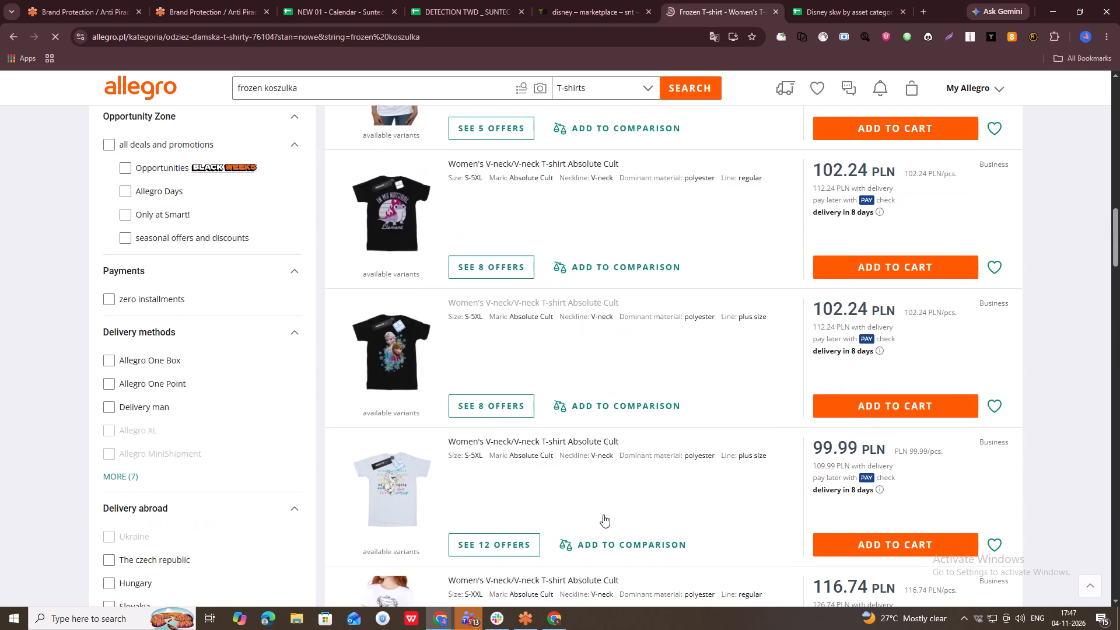
scroll(603, 514, "up", 12)
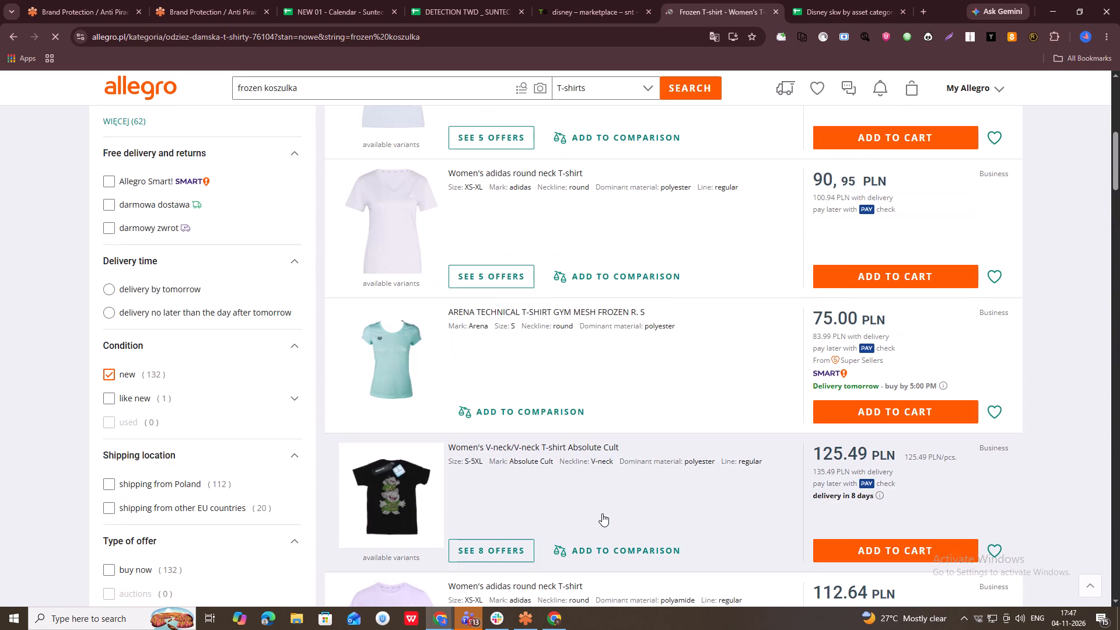
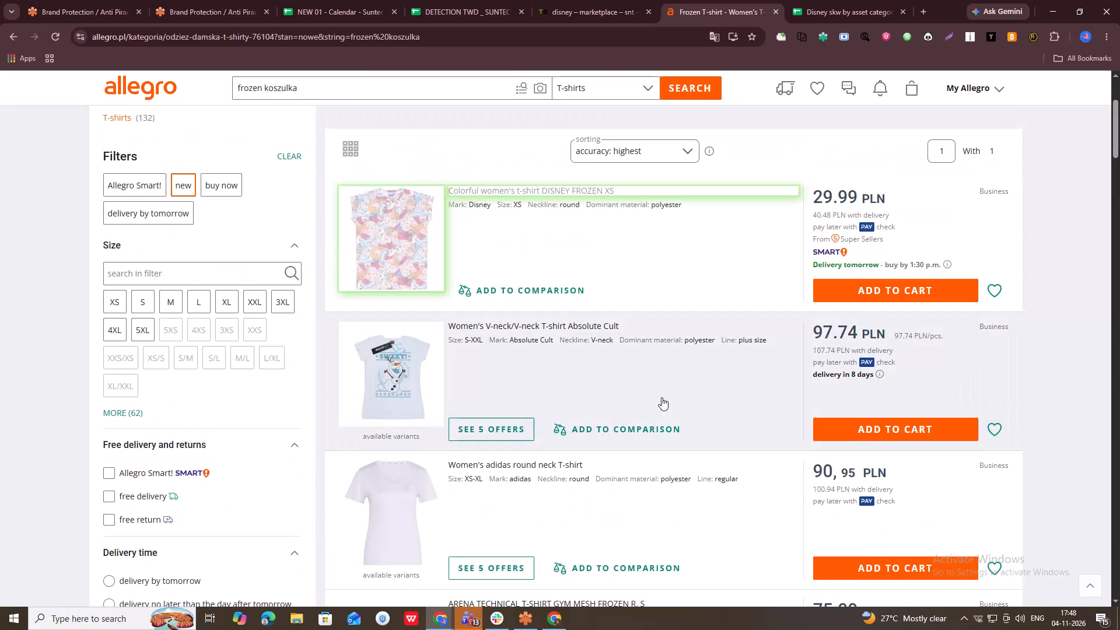
Open the 117.74 PLN white Absolute Cult T-shirt listing with four Frozen characters in a background tab.
scroll(633, 418, "down", 7)
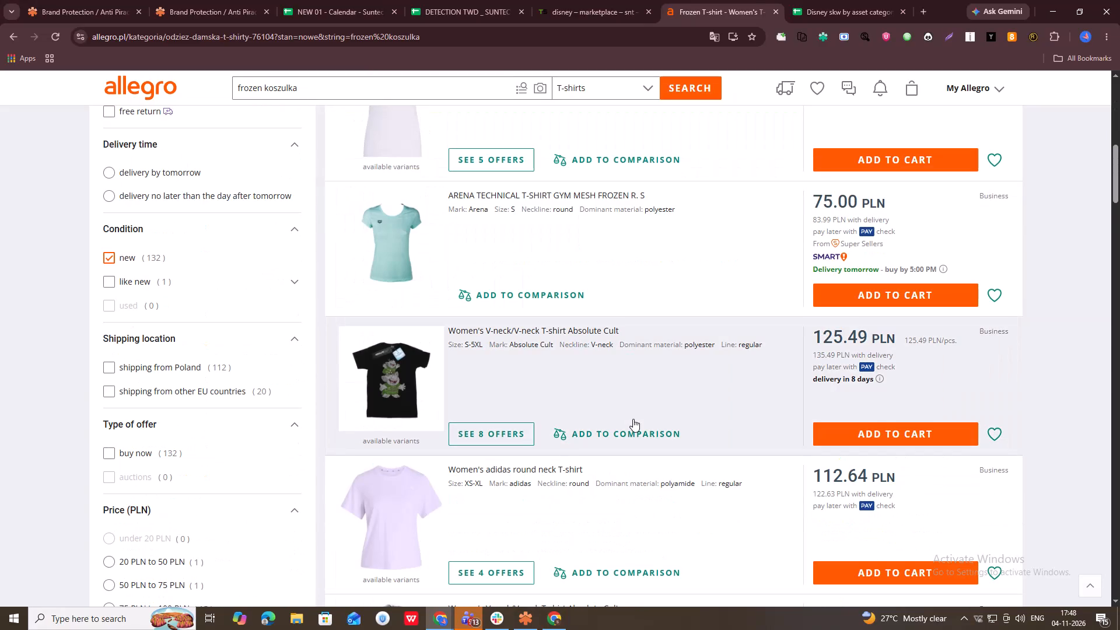
scroll(622, 422, "down", 12)
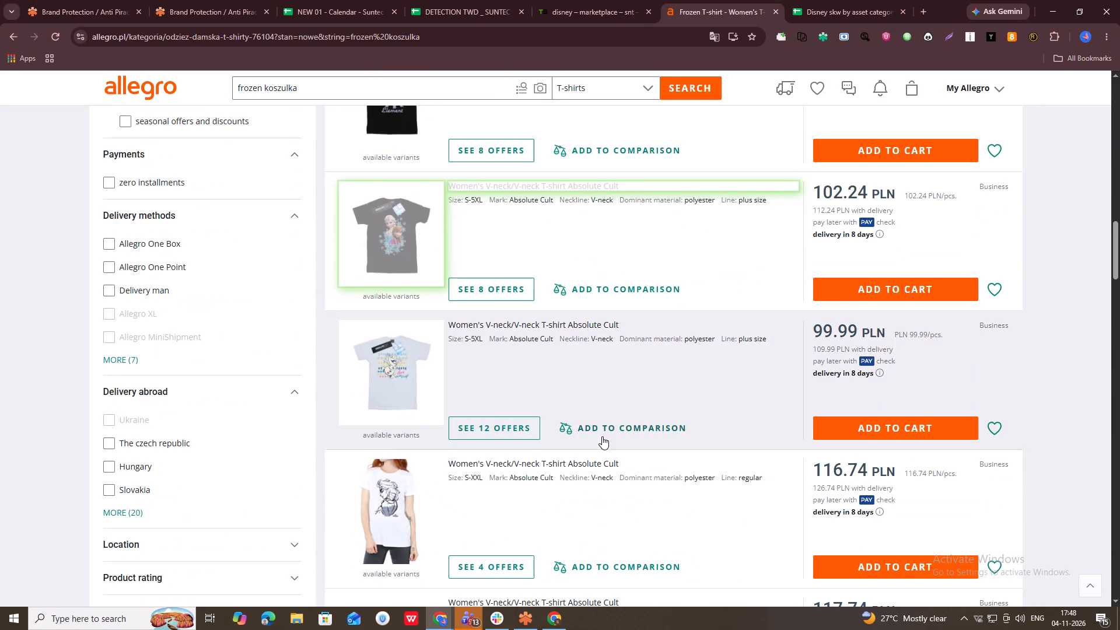
scroll(588, 435, "down", 5)
scroll(589, 435, "up", 3)
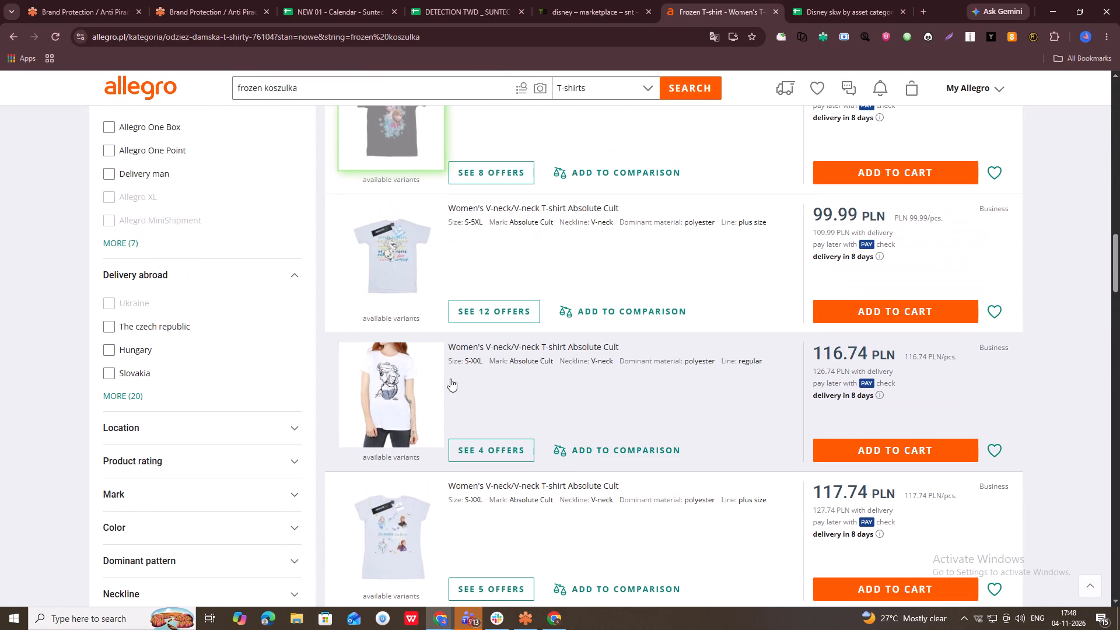
scroll(501, 477, "down", 3)
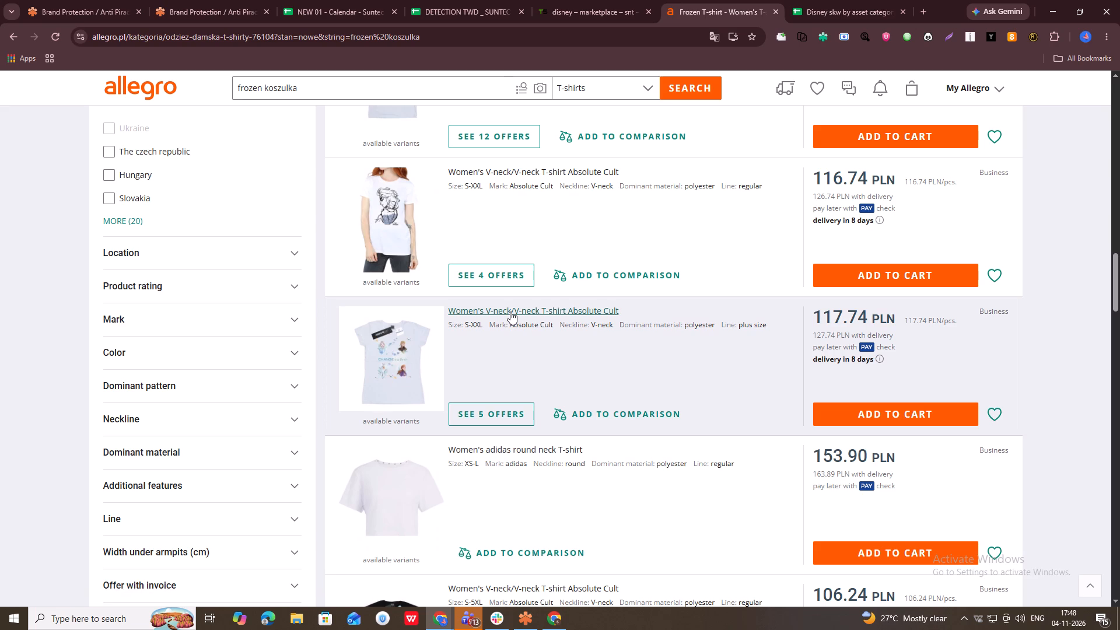
middle_click(510, 311)
Open the 120.24 PLN white Absolute Cult Elsa T-shirt listing in a background tab.
scroll(547, 426, "down", 5)
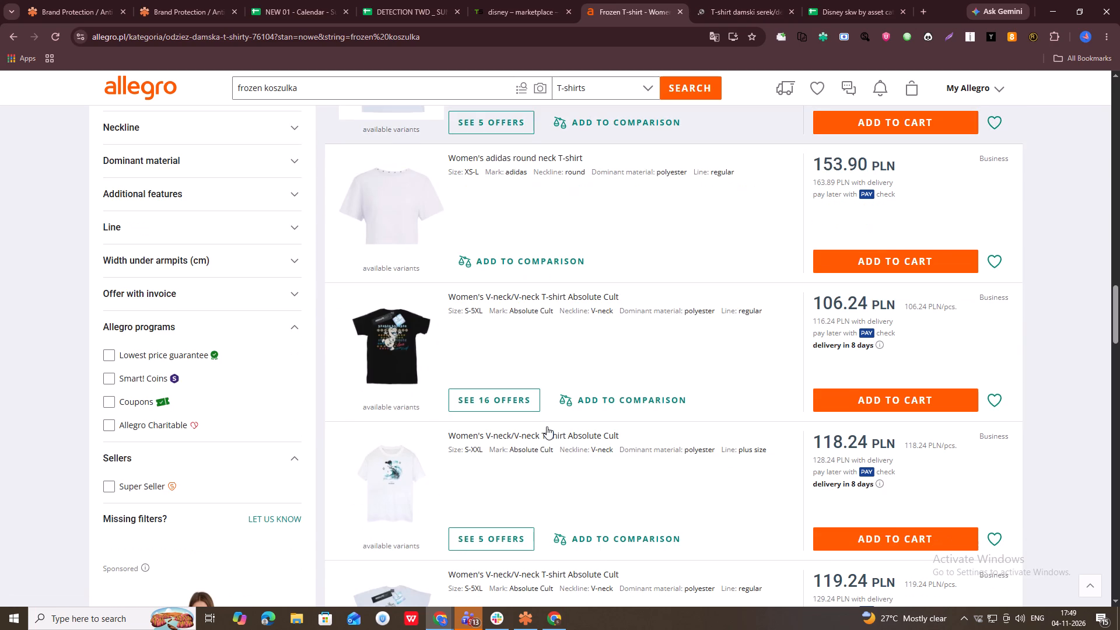
scroll(547, 426, "down", 10)
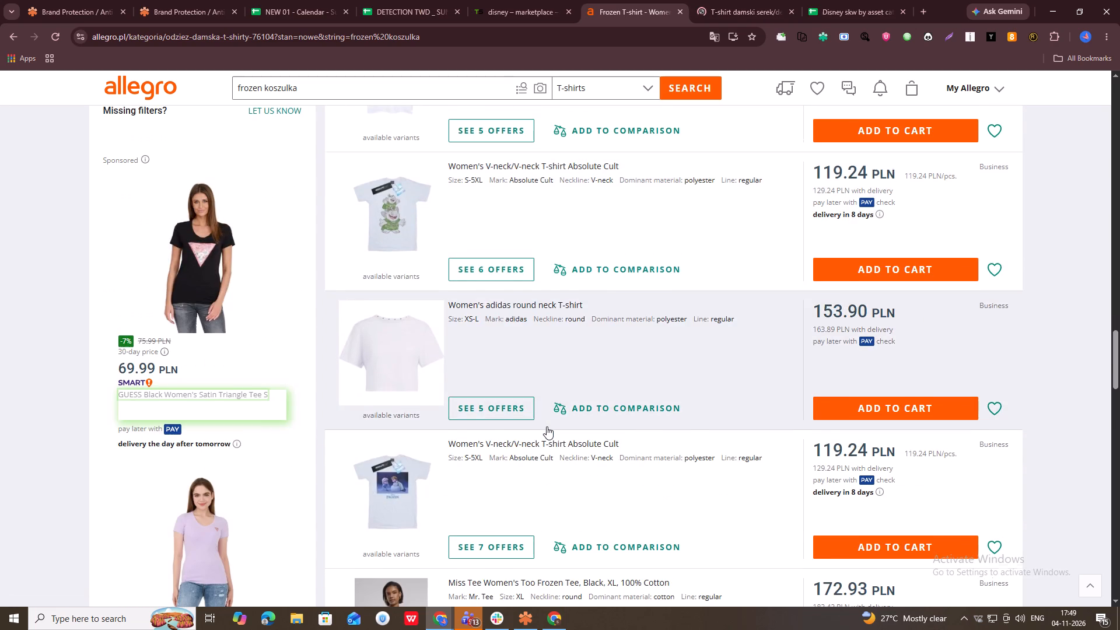
scroll(547, 426, "down", 10)
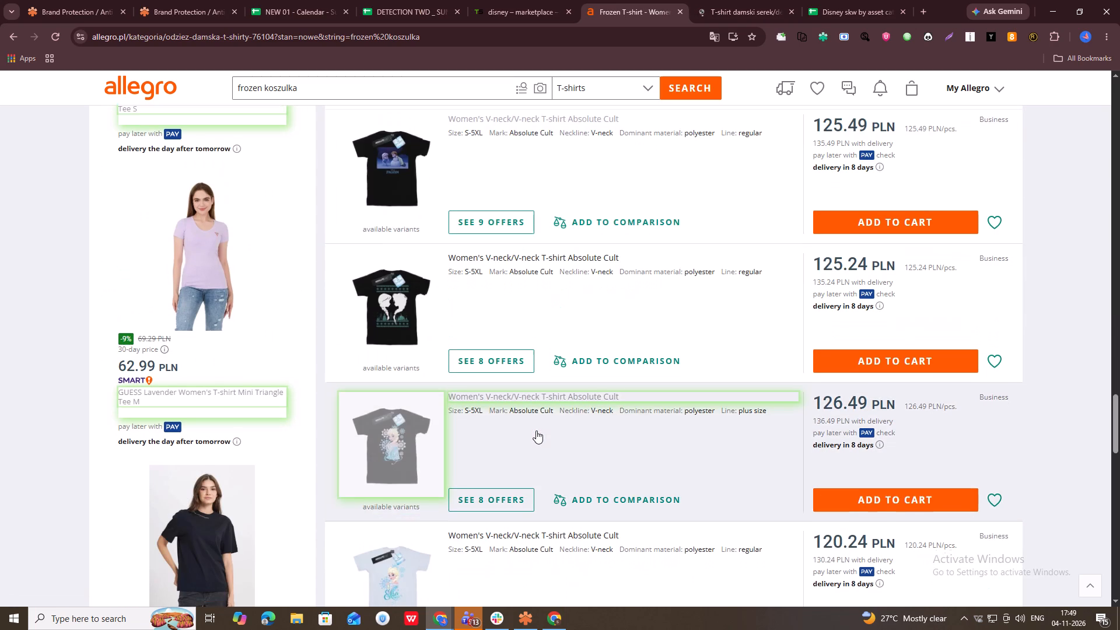
middle_click(526, 366)
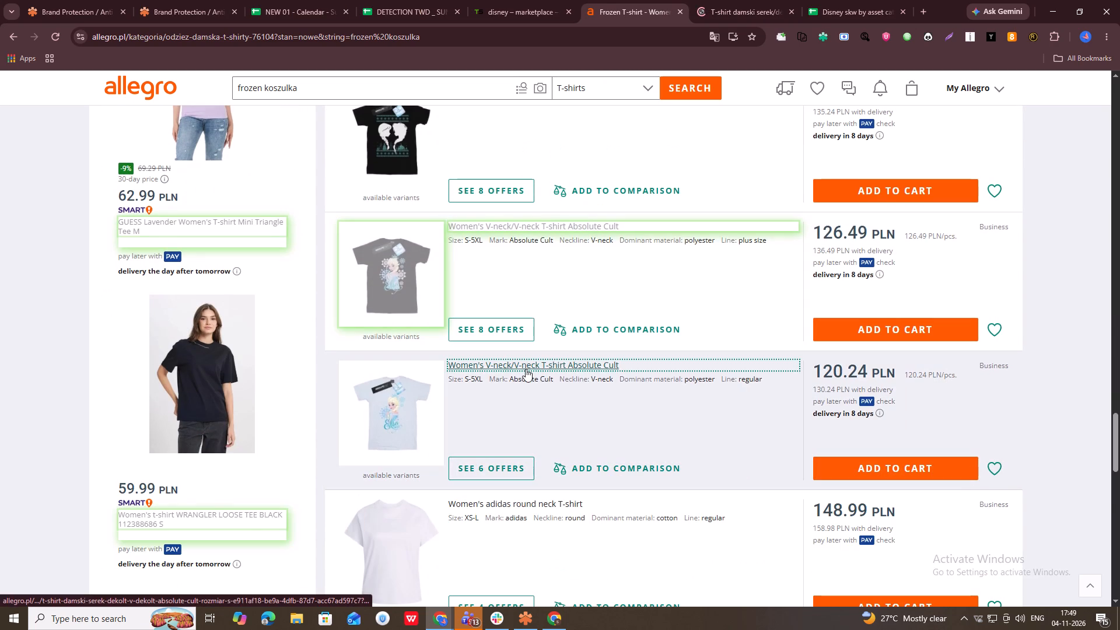
Copy the 120.24 PLN Elsa T-shirt's link into Links cell C104478 of the Manual Detection Records spreadsheet.
scroll(526, 451, "down", 5)
scroll(526, 451, "up", 7)
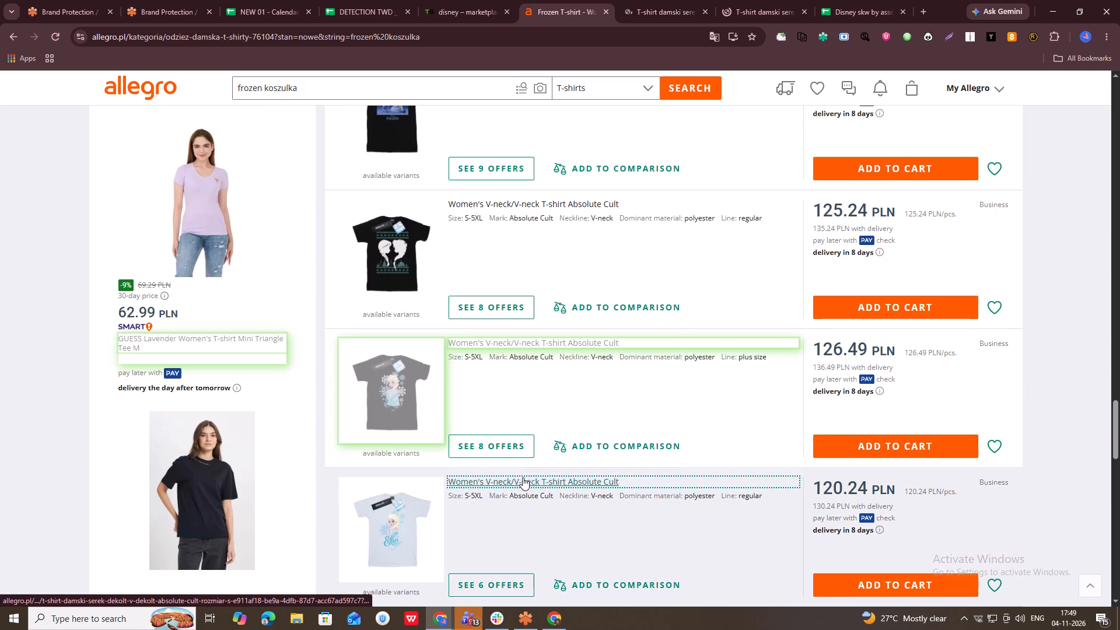
right_click(523, 477)
left_click(573, 391)
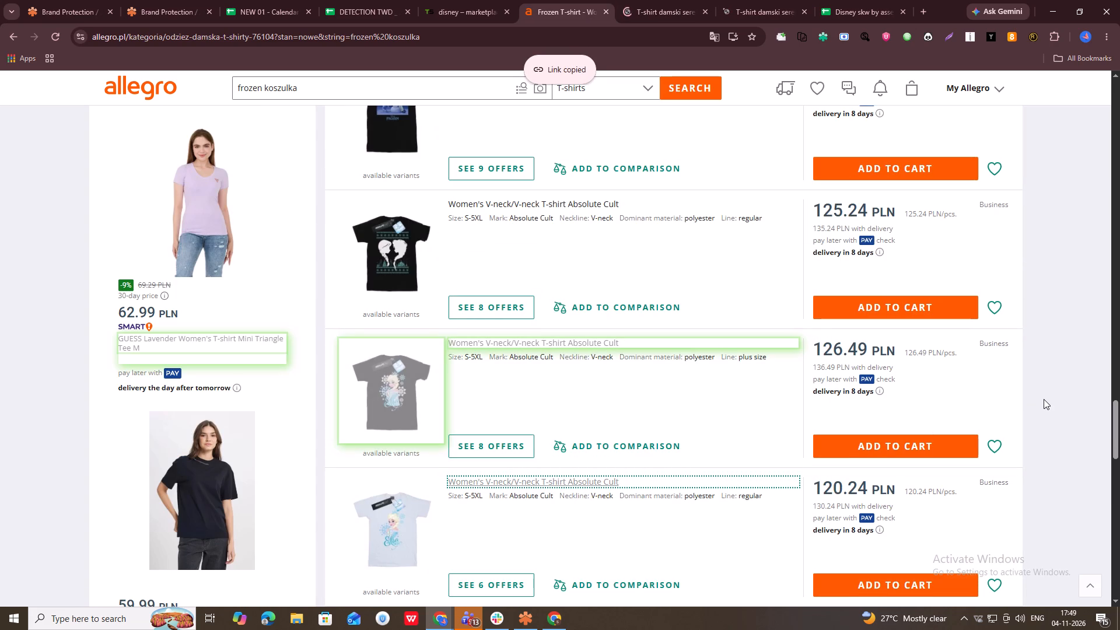
key("alt+Tab")
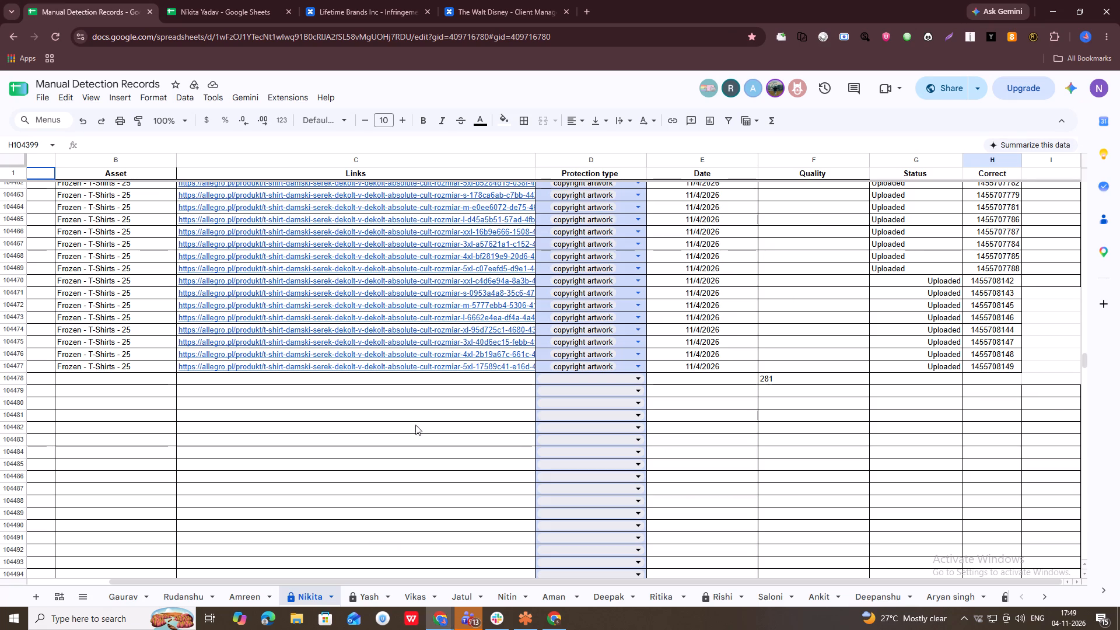
left_click(409, 379)
key("ctrl+v")
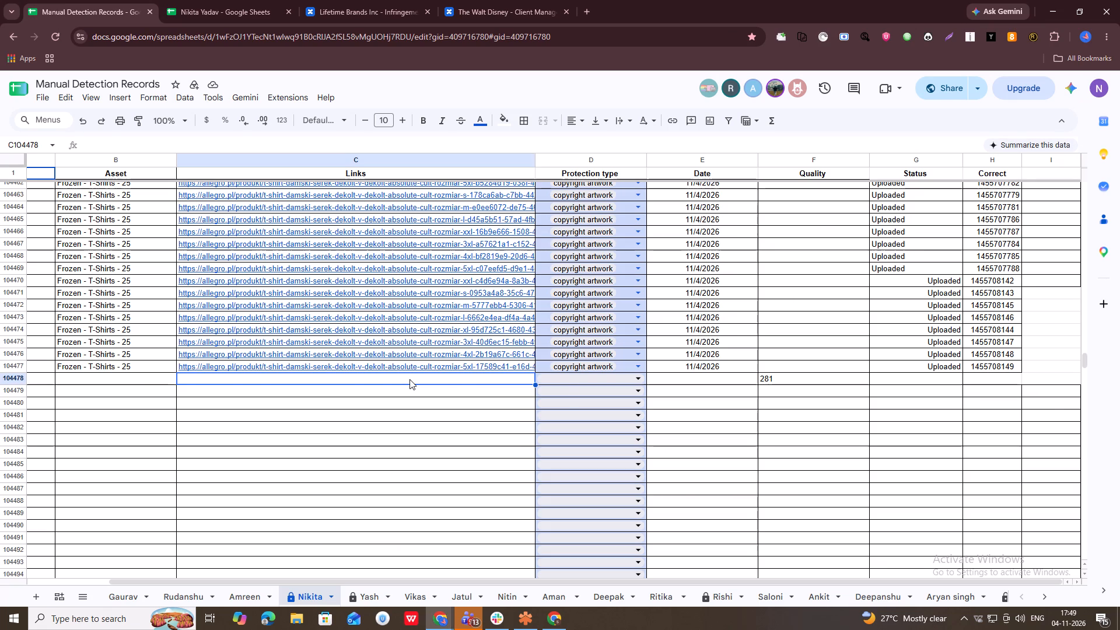
key("Down")
Return to the Allegro results and open the 125.49 PLN black Absolute Cult Frozen photo-print T-shirt in a background tab.
key("alt+Tab")
key("Down")
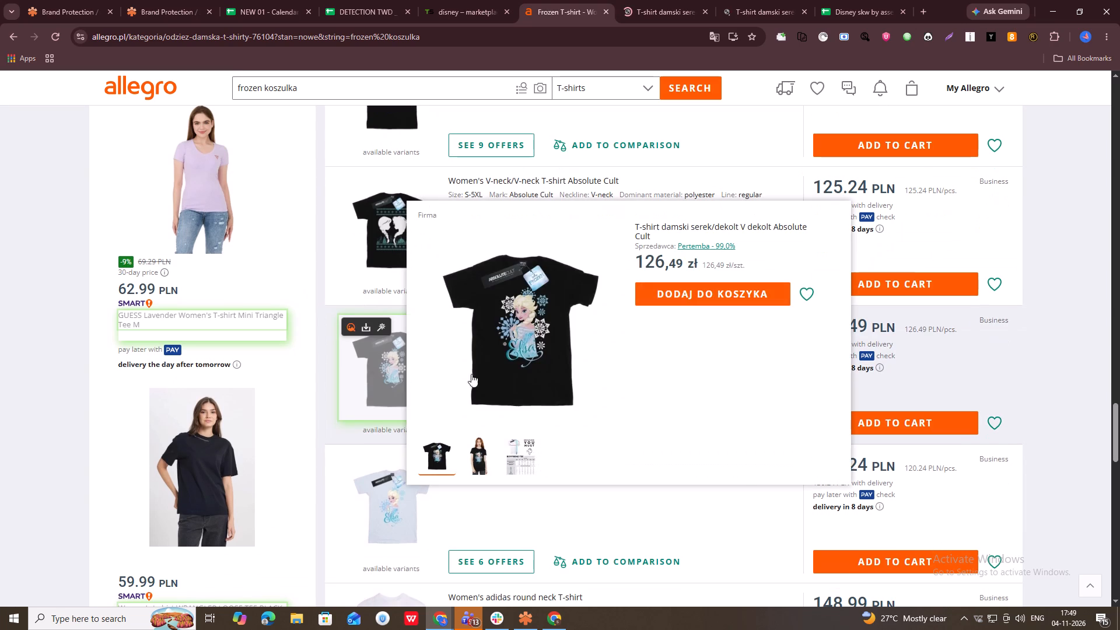
scroll(615, 492, "up", 1)
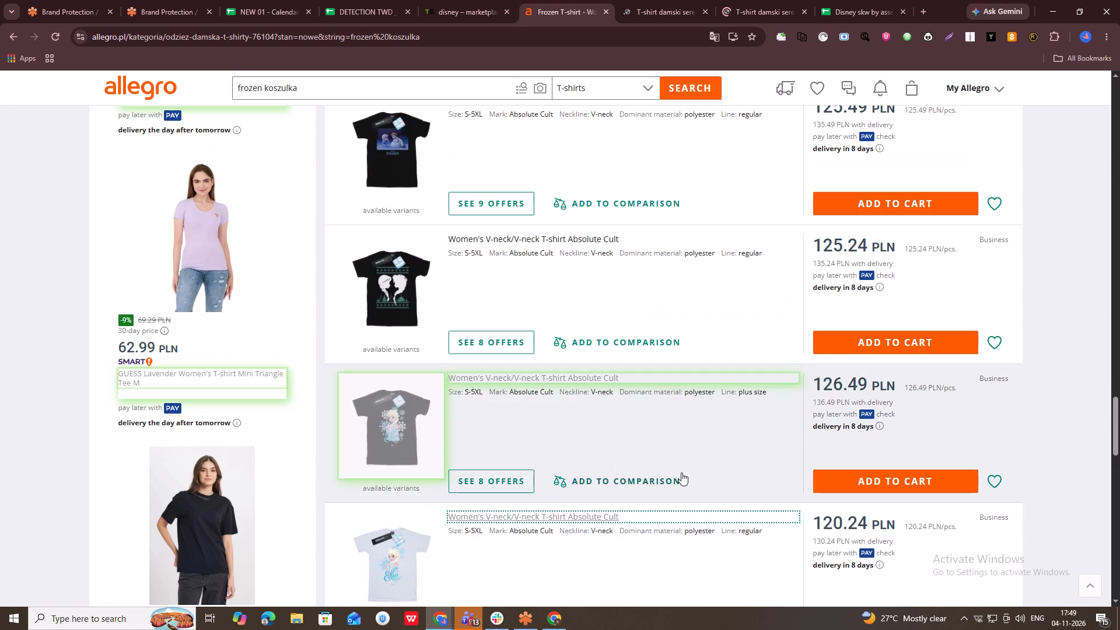
scroll(653, 450, "up", 3)
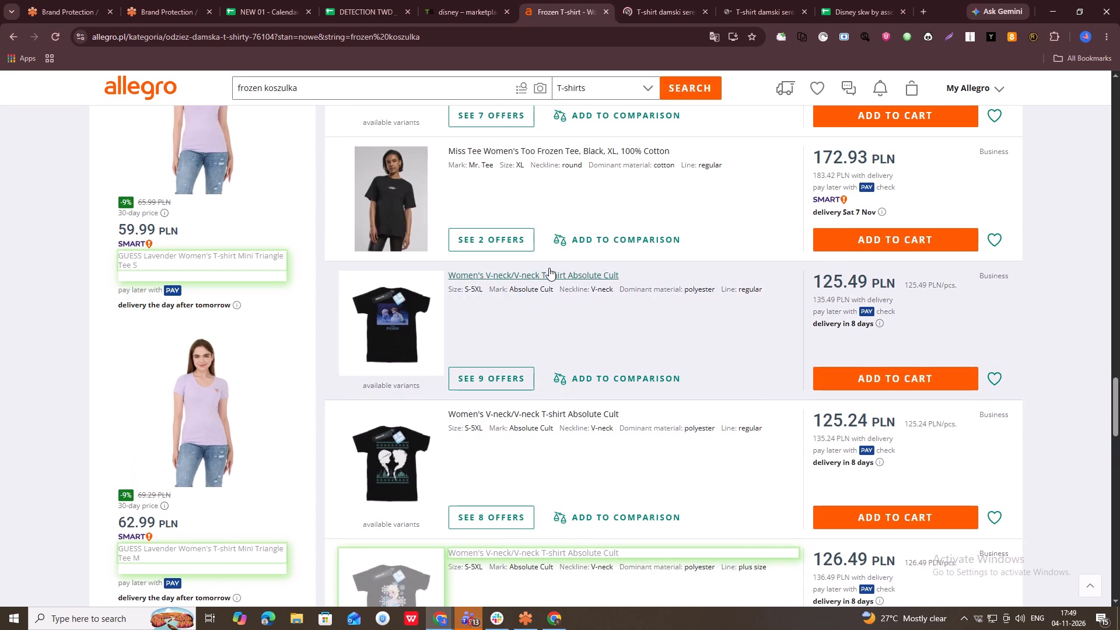
middle_click(549, 272)
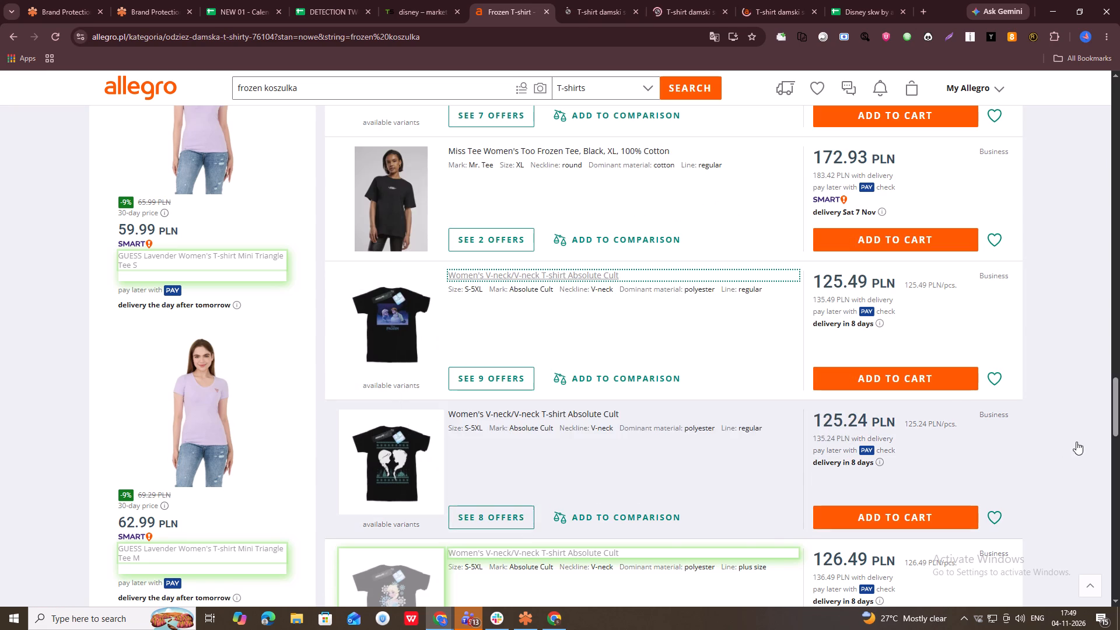
Copy the 125.49 PLN black T-shirt's link into Links cell C104479 of Manual Detection Records.
right_click(575, 275)
left_click(620, 399)
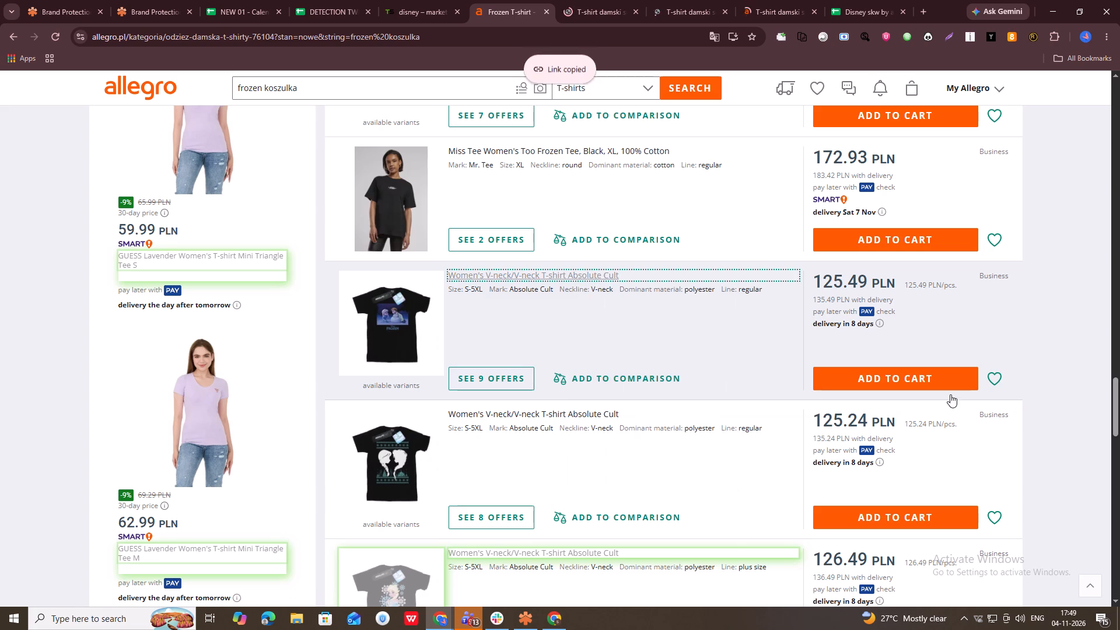
key("alt+Tab")
key("ctrl+v")
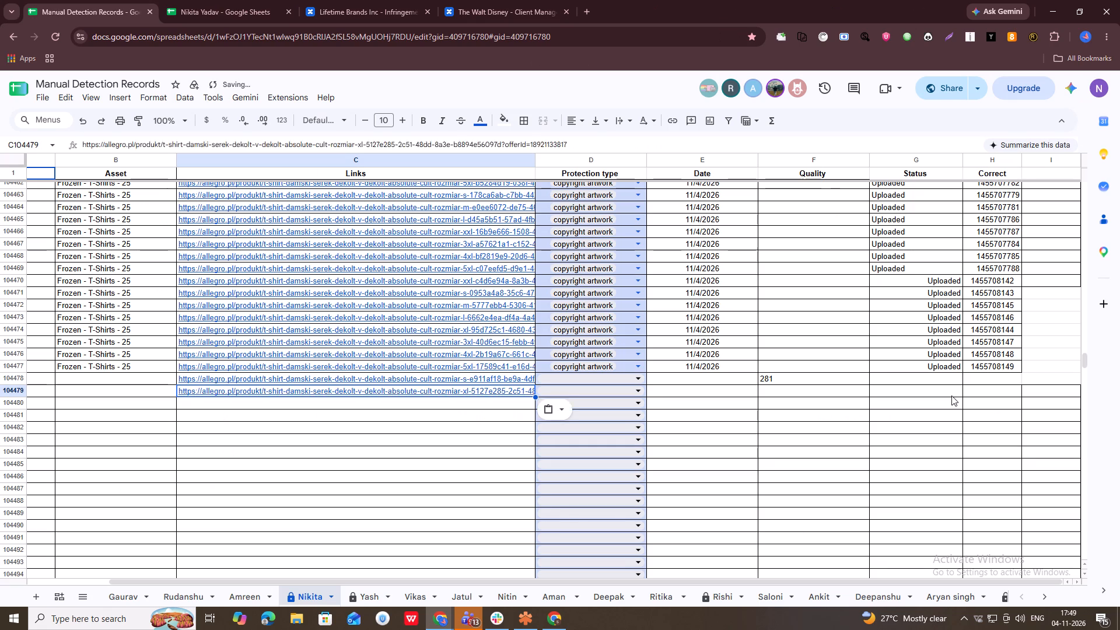
key("Down")
Copy the link of the 119.24 PLN white Frozen photo-print T-shirt into Links cell C104480 of Manual Detection Records.
key("alt+Tab")
scroll(781, 363, "up", 3)
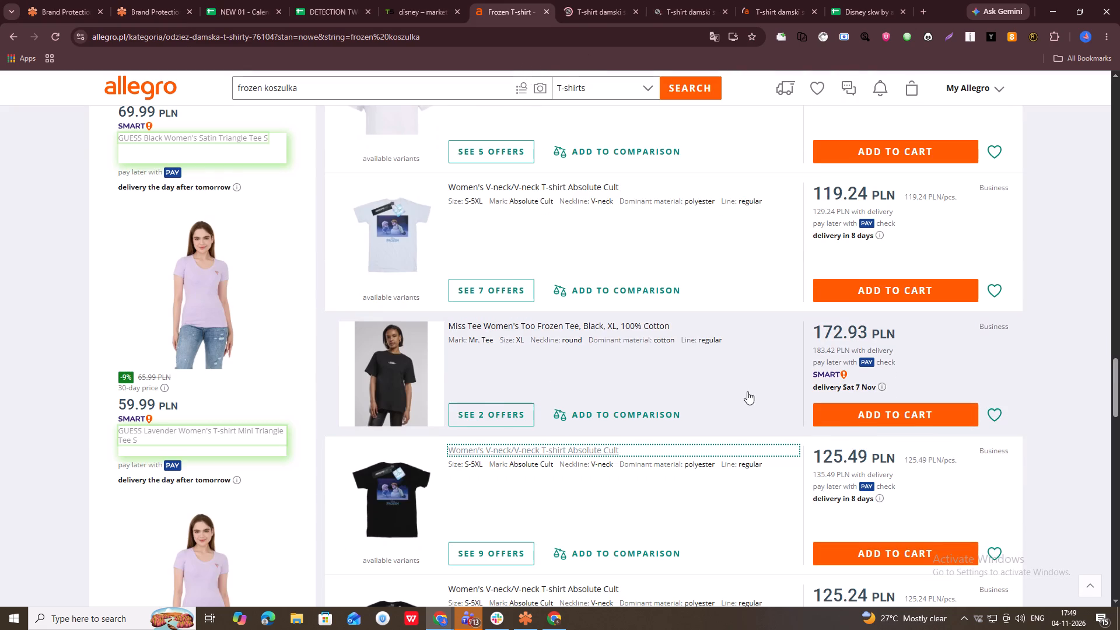
scroll(614, 365, "up", 1)
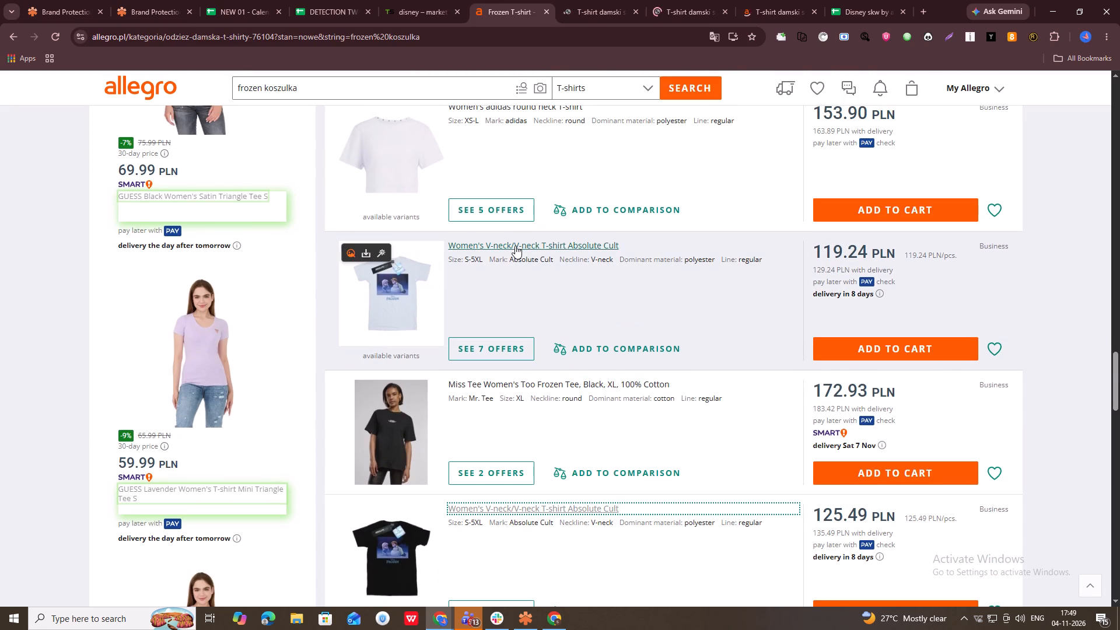
right_click(515, 246)
left_click(535, 370)
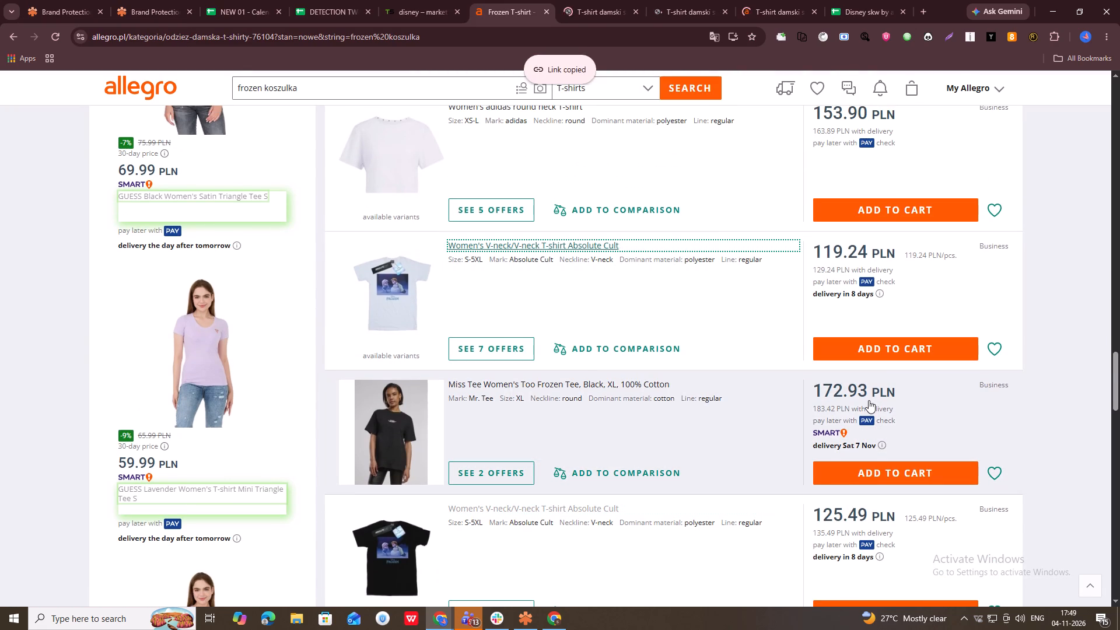
key("alt+Tab")
key("ctrl+v")
key("Down")
Open the 119.24 PLN white Frozen photo-print T-shirt listing in a background tab.
key("alt+Tab")
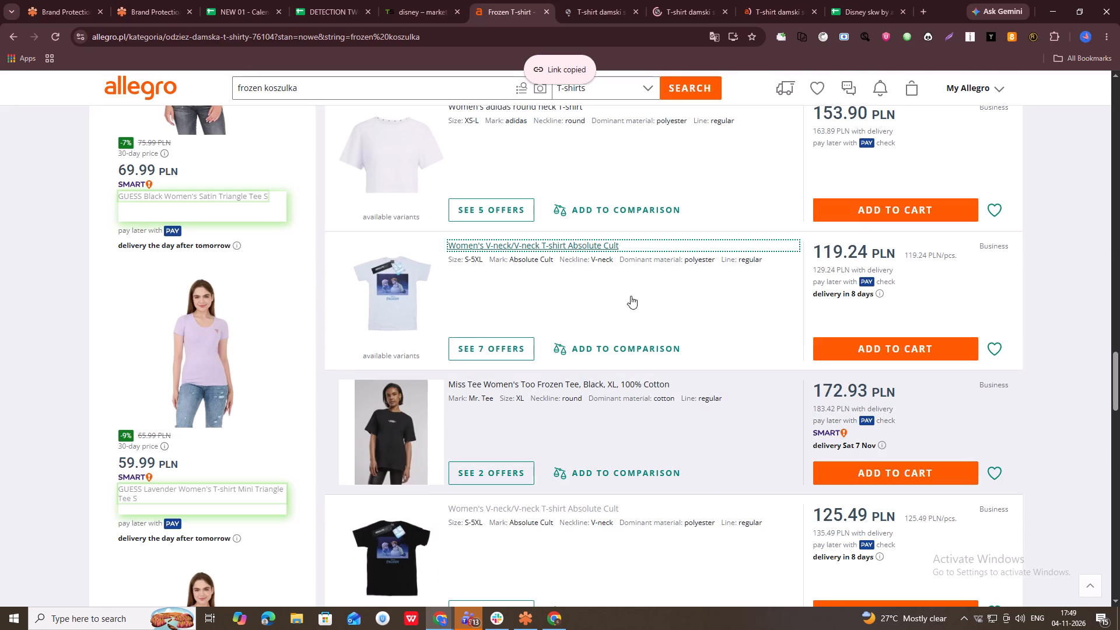
middle_click(578, 244)
Switch to the opened 117.74 PLN Frozen 2 T-shirt page and record its size S variant link in cell C104481.
scroll(617, 312, "up", 4)
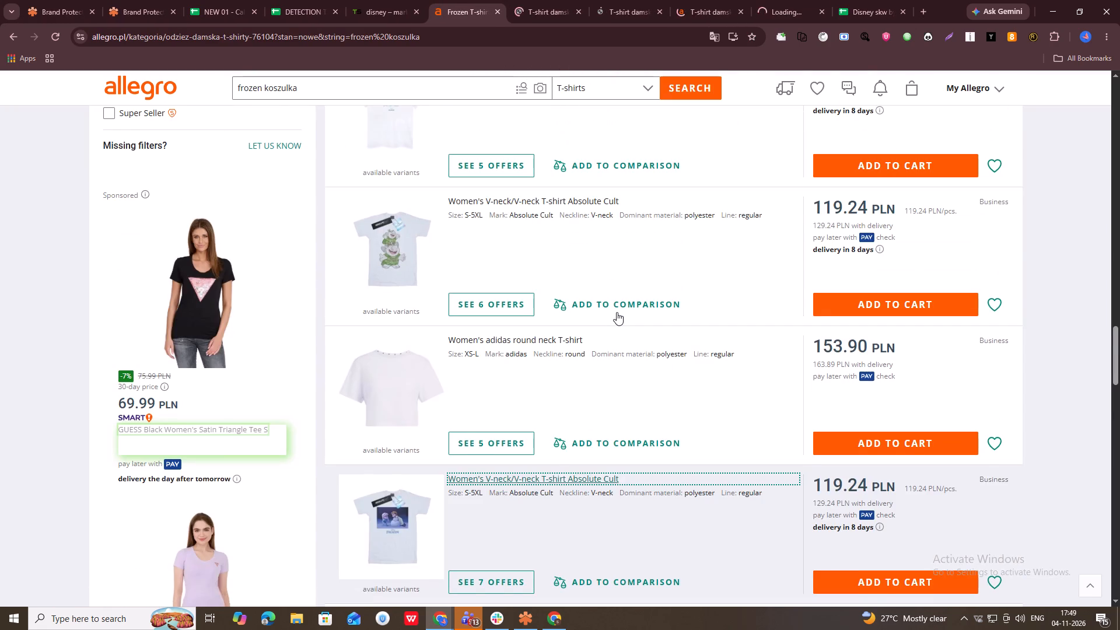
scroll(617, 312, "up", 7)
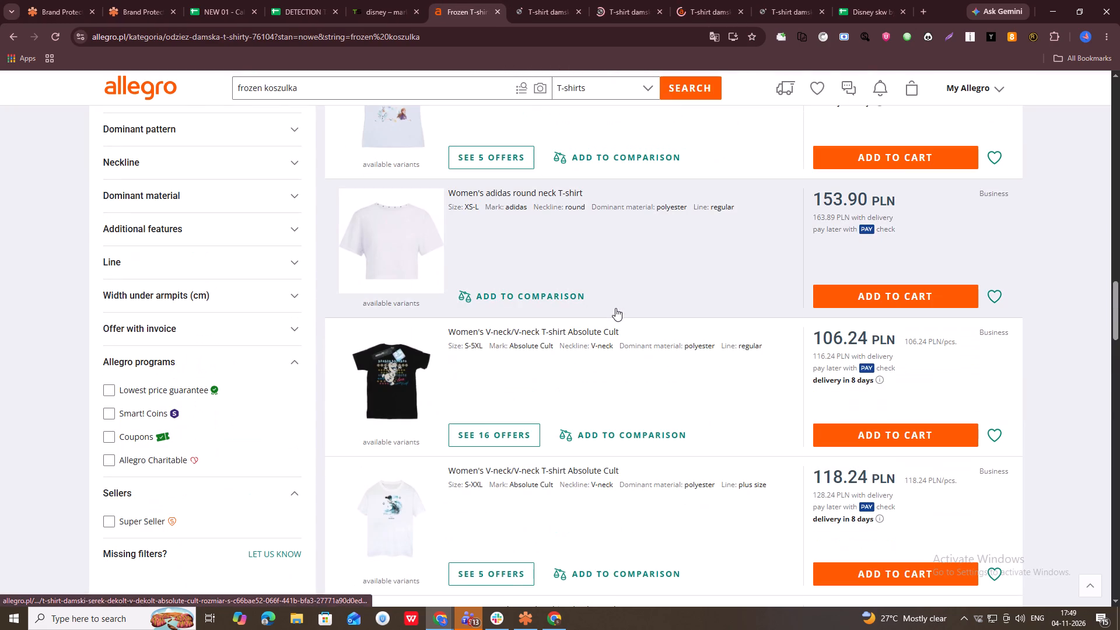
left_click(537, 0)
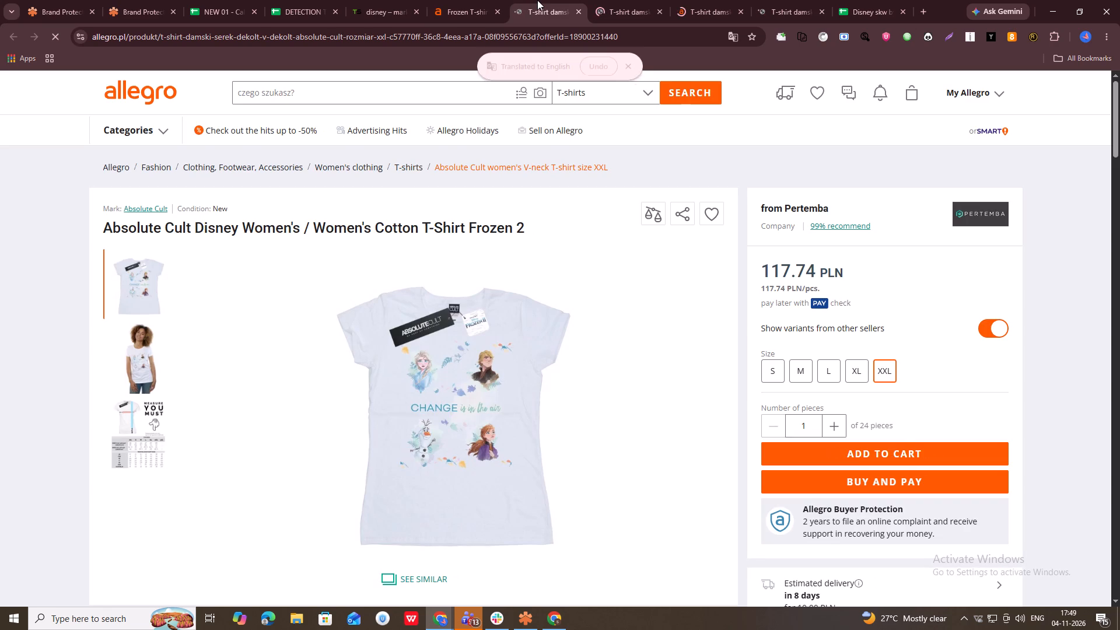
right_click(773, 380)
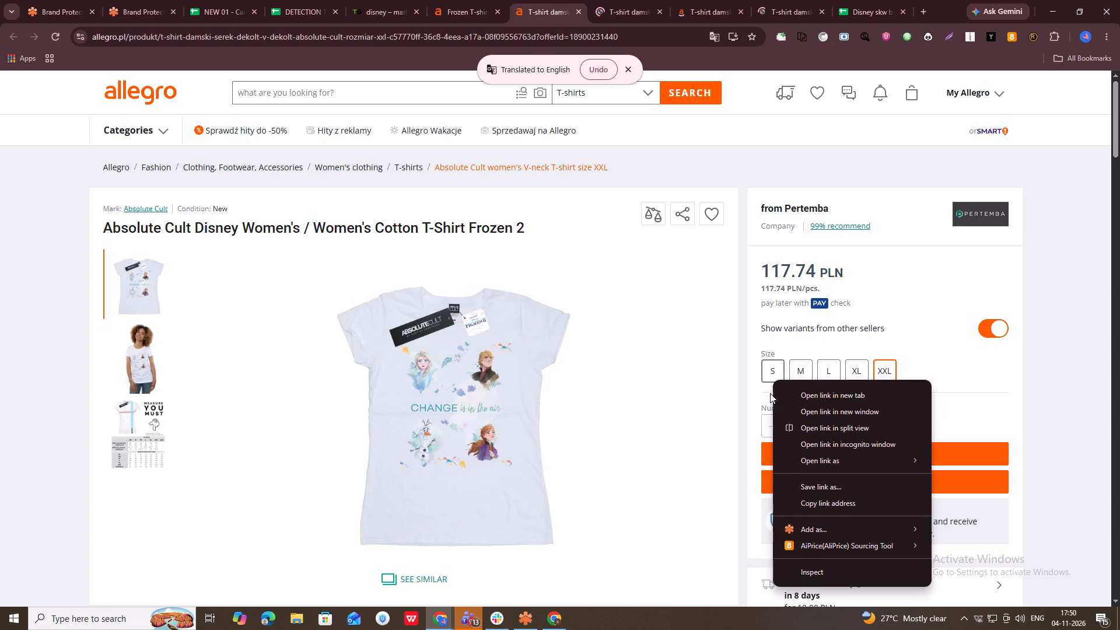
left_click(801, 496)
key("alt+Tab")
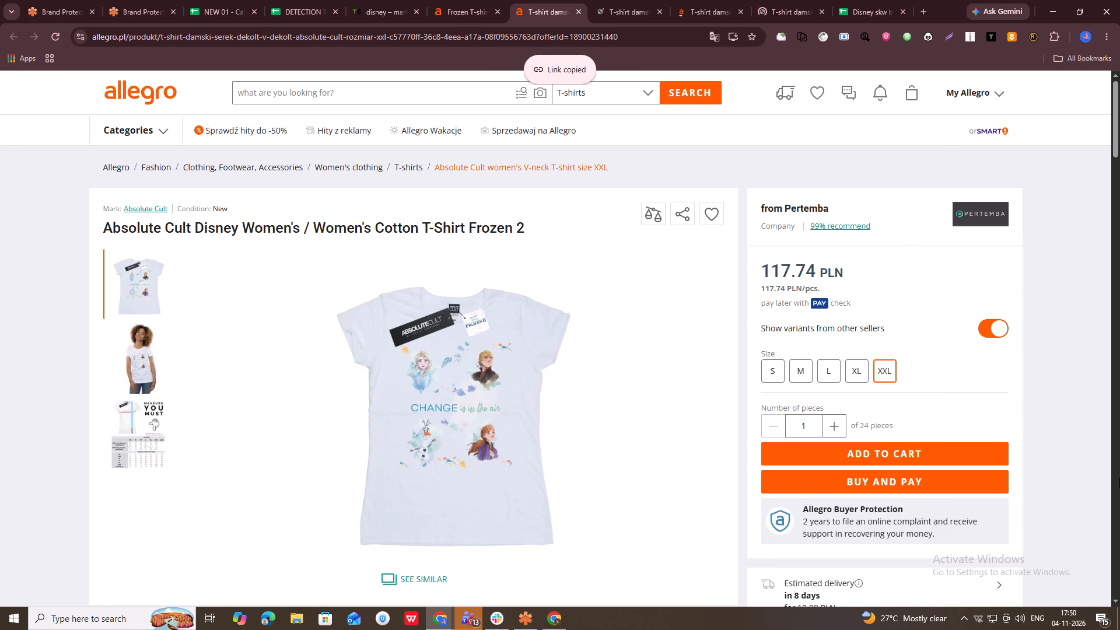
key("ctrl+v")
key("Down")
Copy the Frozen 2 T-shirt's size M variant link into cell C104482 of Manual Detection Records.
key("alt+Tab")
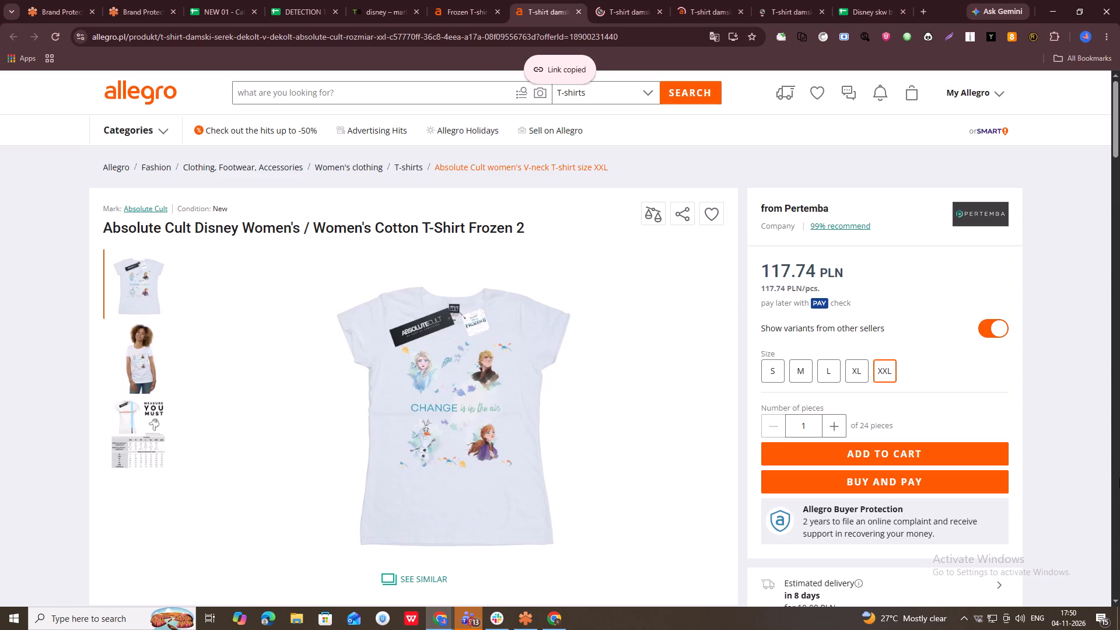
key("Right")
right_click(805, 374)
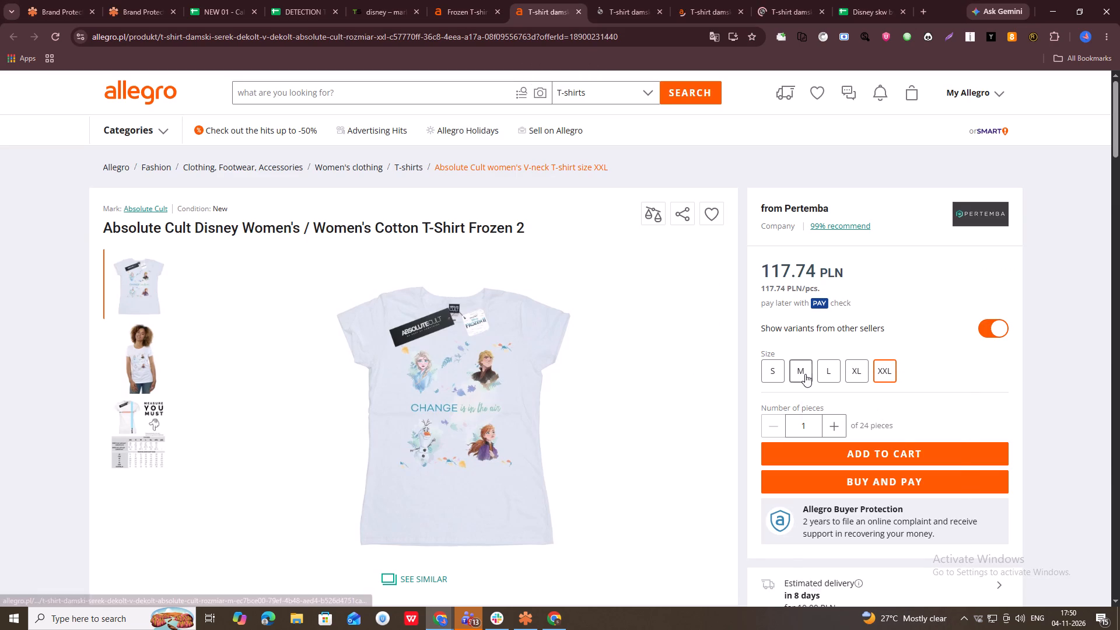
left_click(820, 498)
key("alt+Tab")
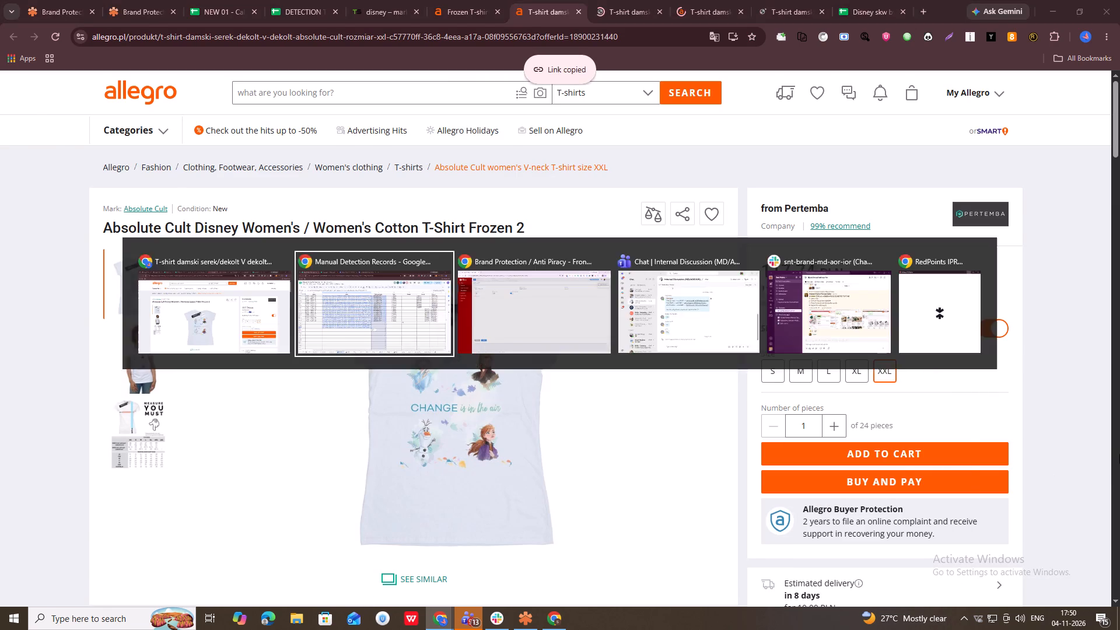
key("Down")
key("ctrl+v")
key("Down")
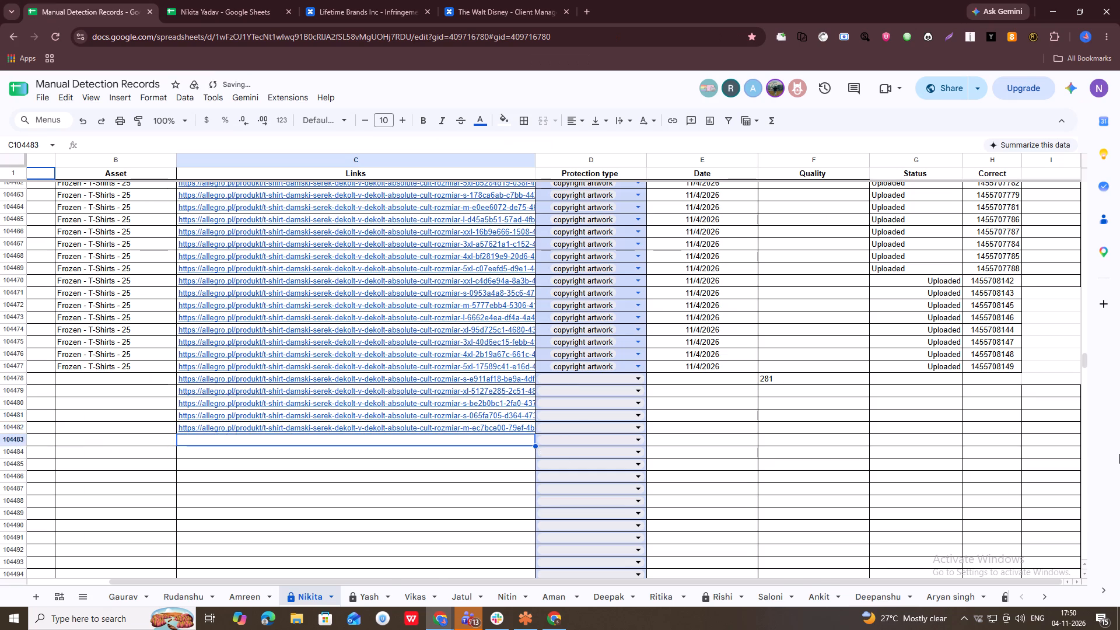
Copy the Frozen 2 T-shirt's size L variant link into cell C104483 of Manual Detection Records.
key("alt+Tab")
key("Right")
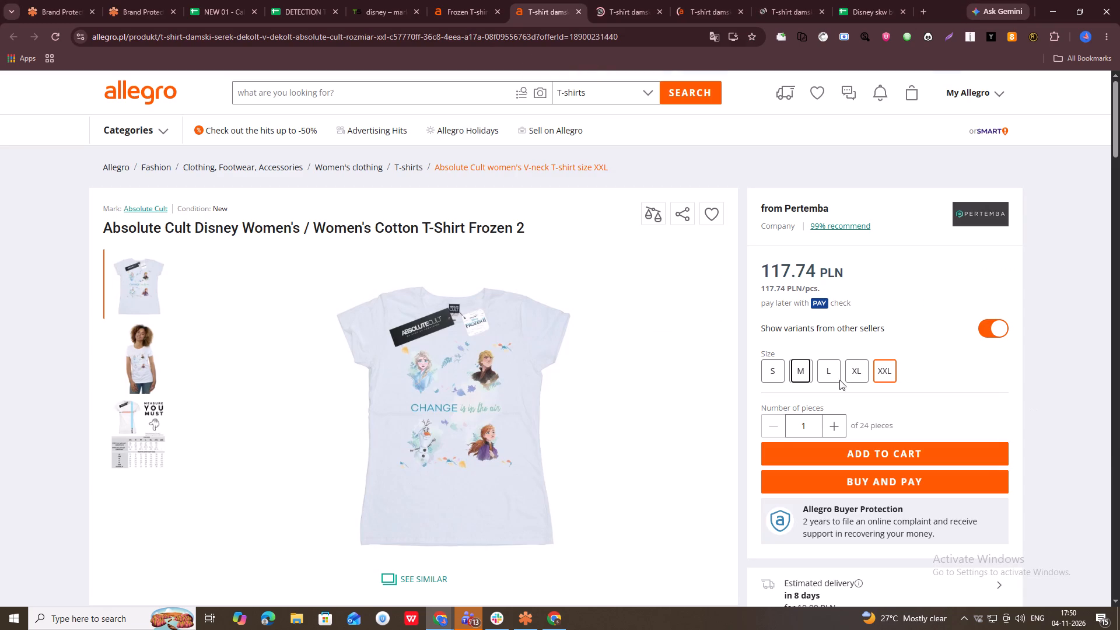
right_click(834, 372)
left_click(855, 492)
key("alt+Tab")
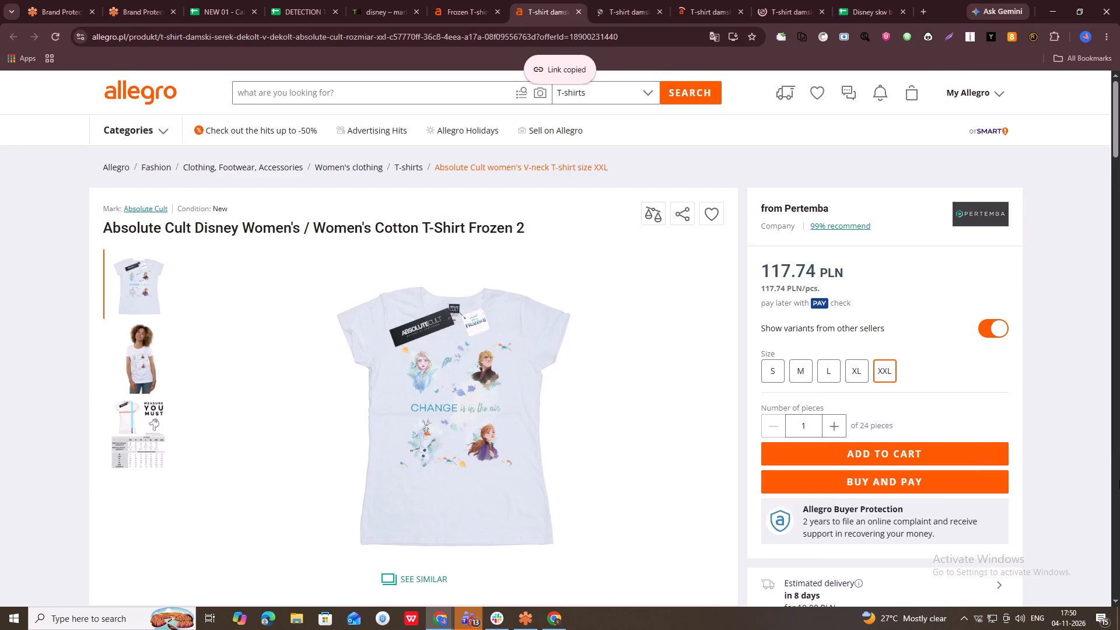
key("ctrl+v")
key("Down")
Copy the Frozen 2 T-shirt's size XL variant link into cell C104484 of Manual Detection Records.
key("alt+Tab")
key("Right")
right_click(858, 369)
left_click(881, 488)
key("alt+Tab")
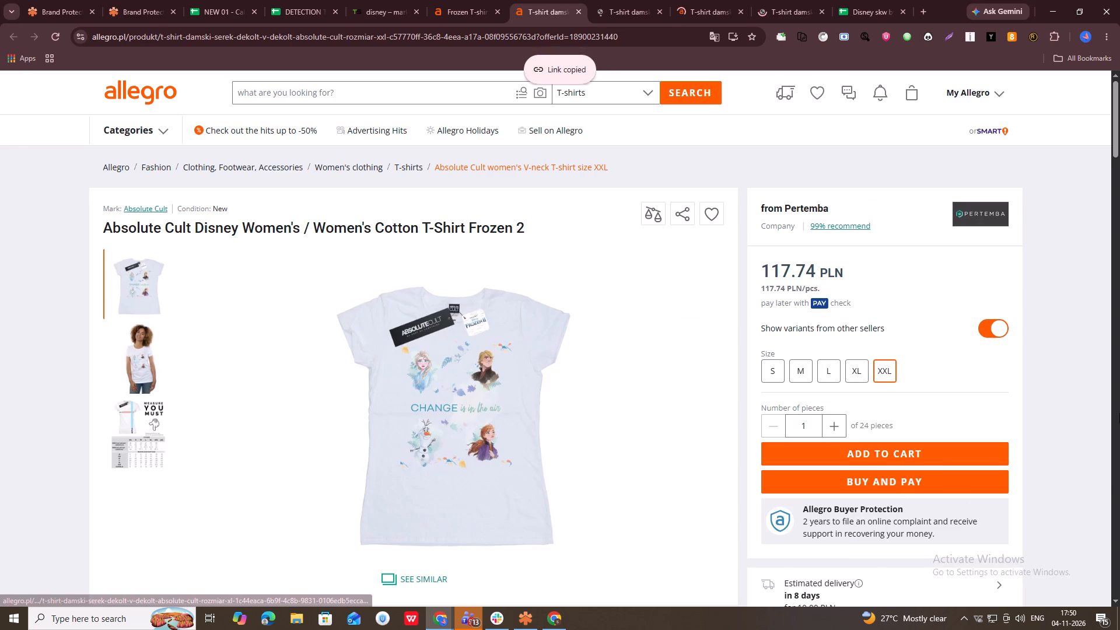
key("ctrl+v")
key("Down")
Close the Frozen 2 listing and record the Frozen Elsa Snowflakes T-shirt's size M variant link in cell C104485.
key("alt+Tab")
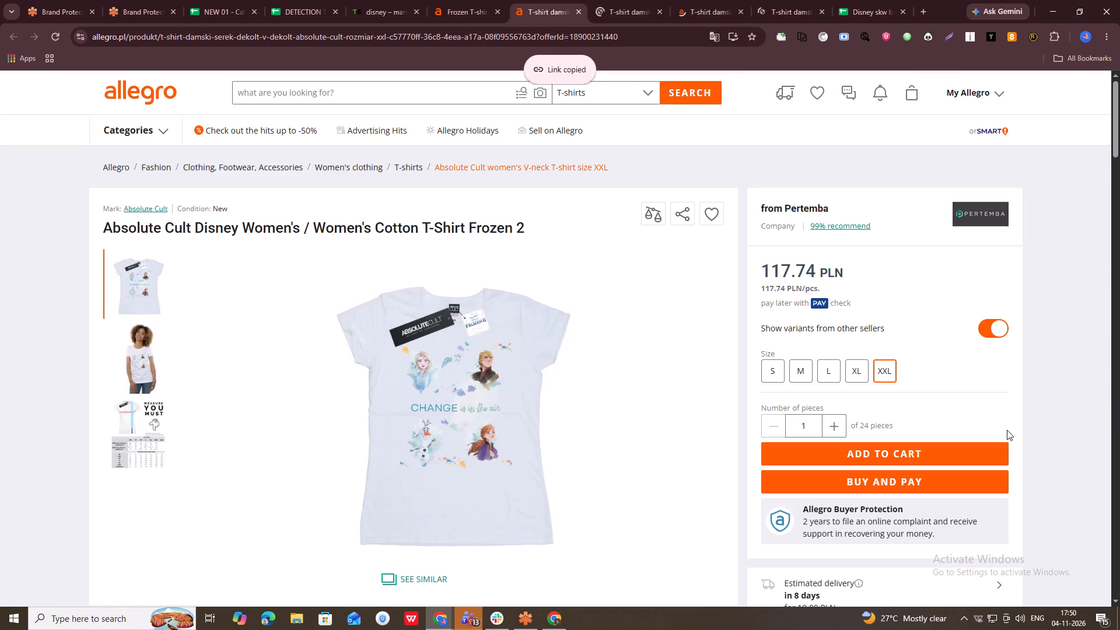
left_click(643, 0)
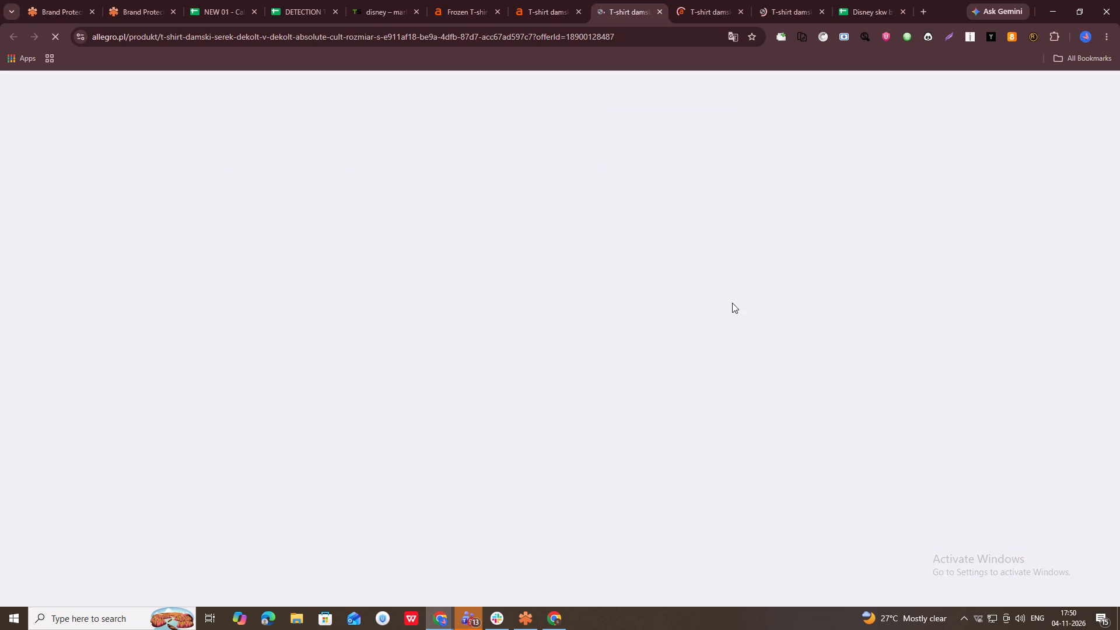
middle_click(540, 0)
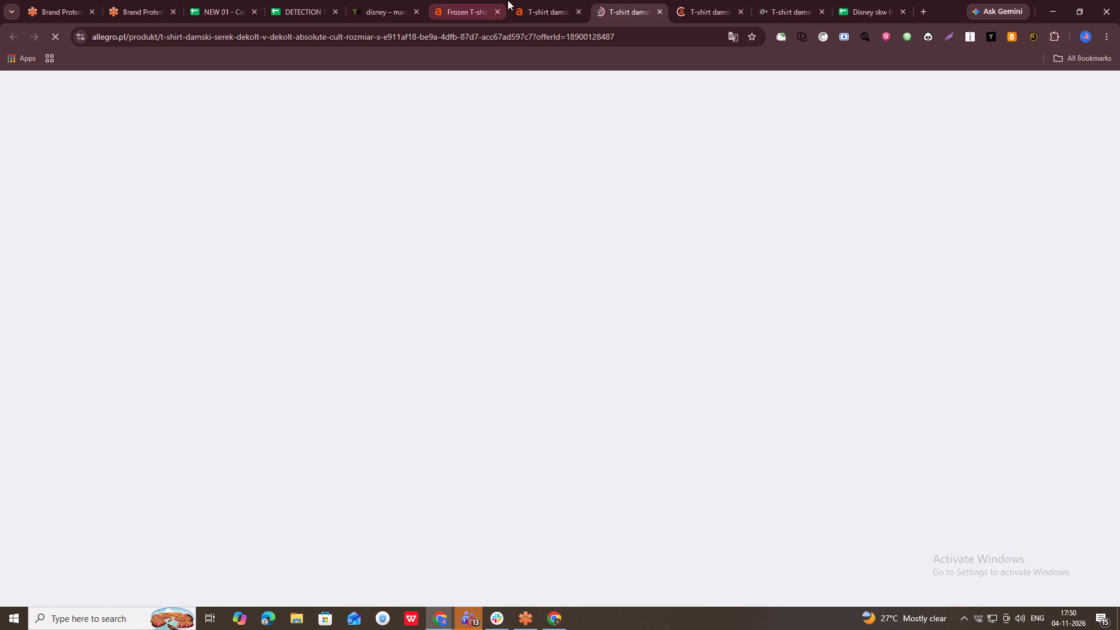
right_click(800, 376)
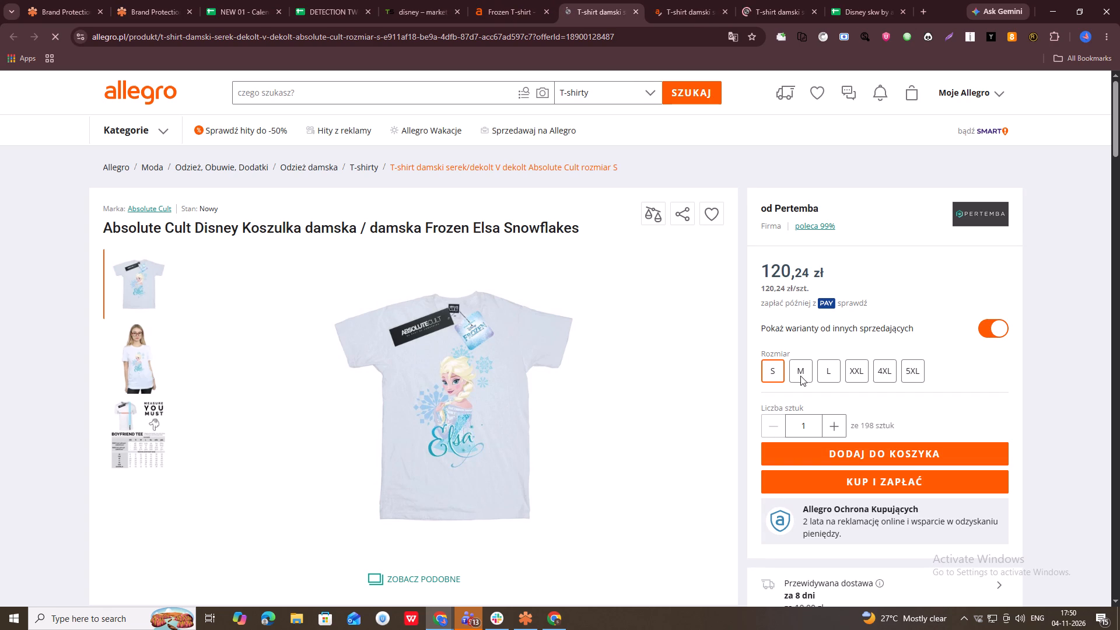
left_click(827, 502)
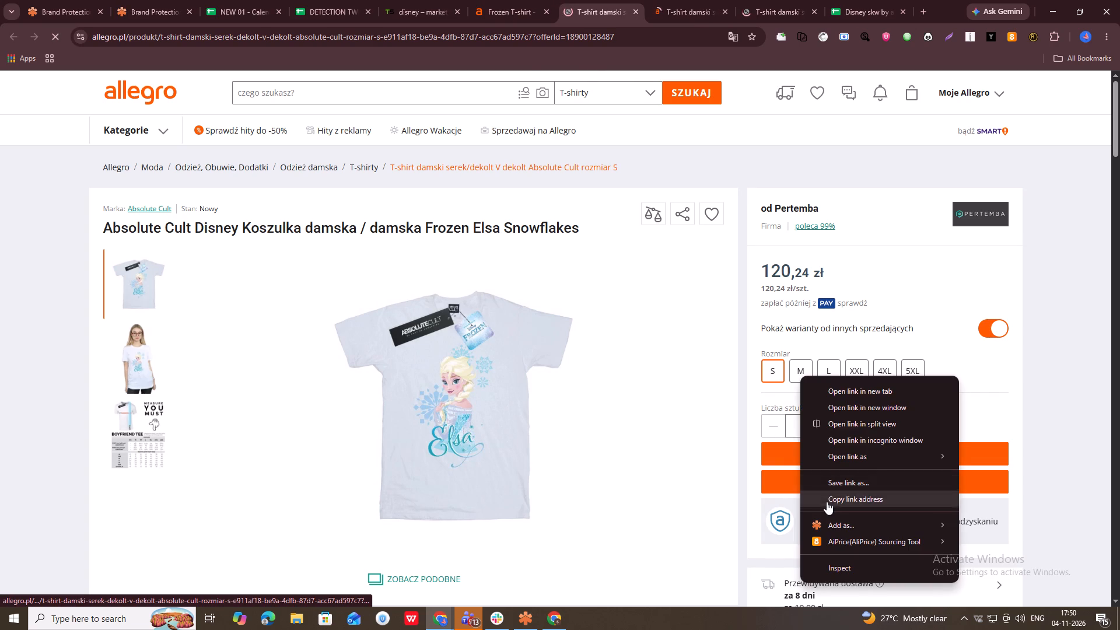
key("alt+Tab")
key("ctrl+v")
key("Down")
Copy the Elsa Snowflakes T-shirt's size L variant link into cell C104486 of Manual Detection Records.
key("alt+Tab")
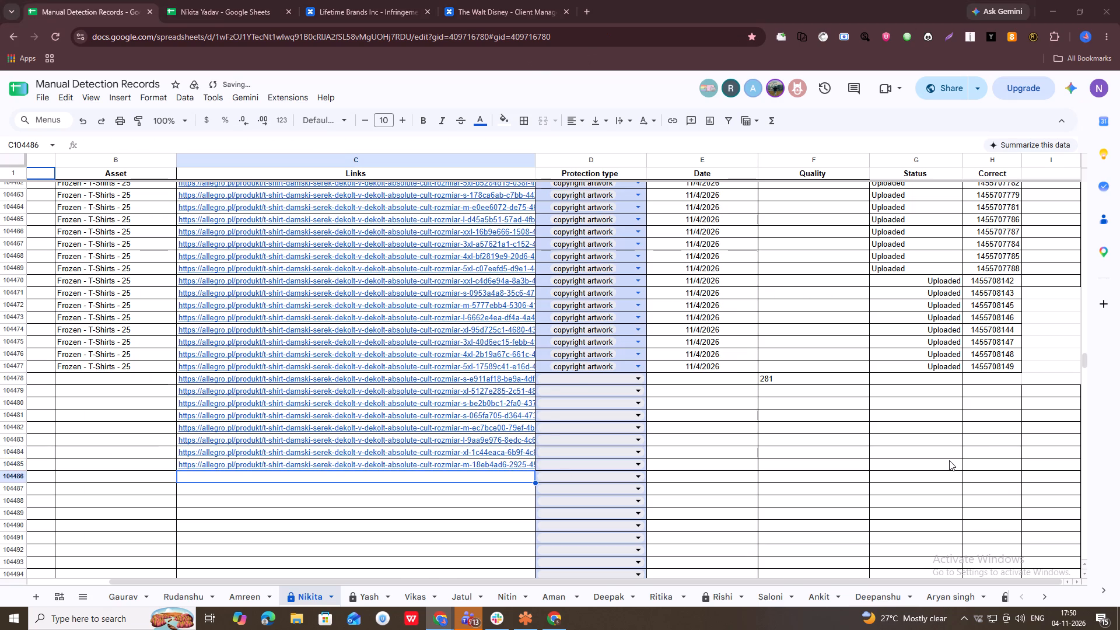
right_click(824, 377)
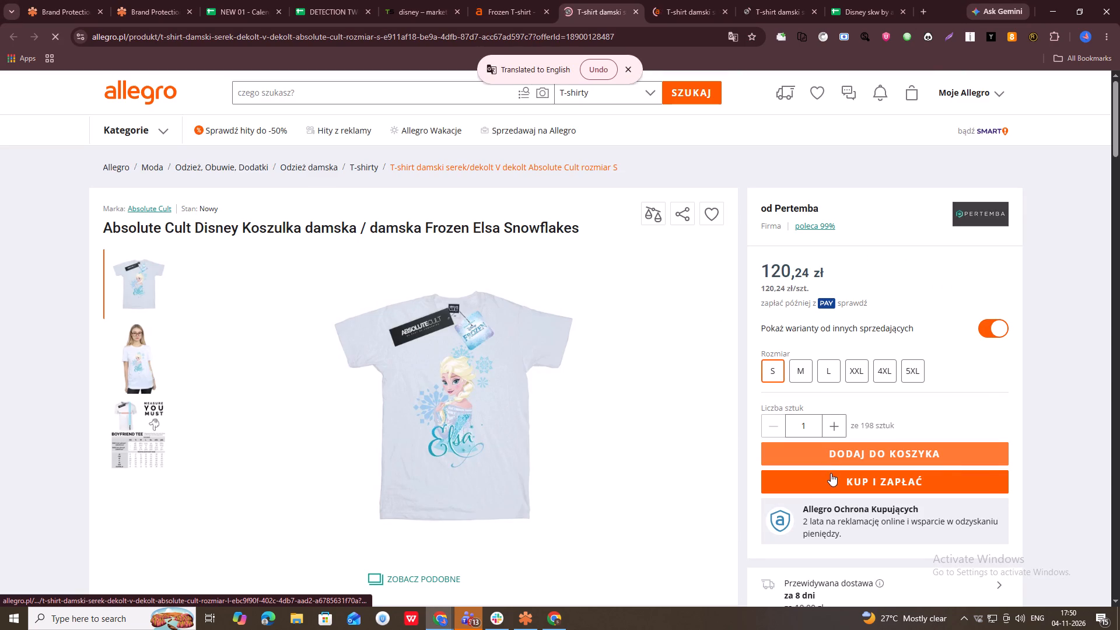
left_click(841, 501)
key("alt+Tab")
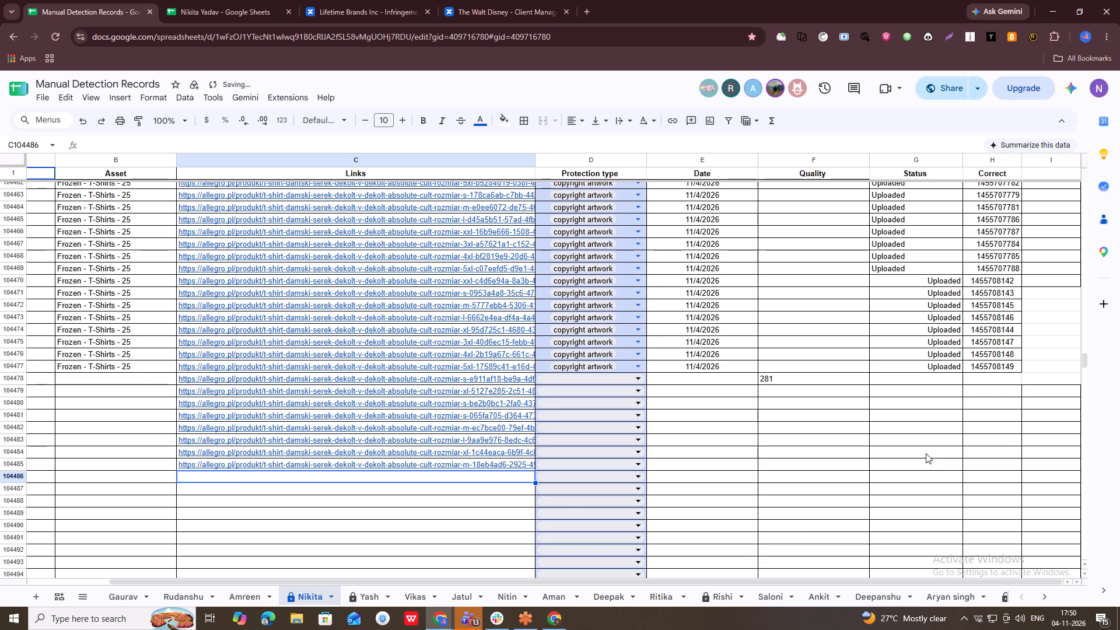
key("ctrl+v")
key("Down")
Copy the Elsa Snowflakes T-shirt's size XXL variant link into cell C104487 of Manual Detection Records.
key("alt+Tab")
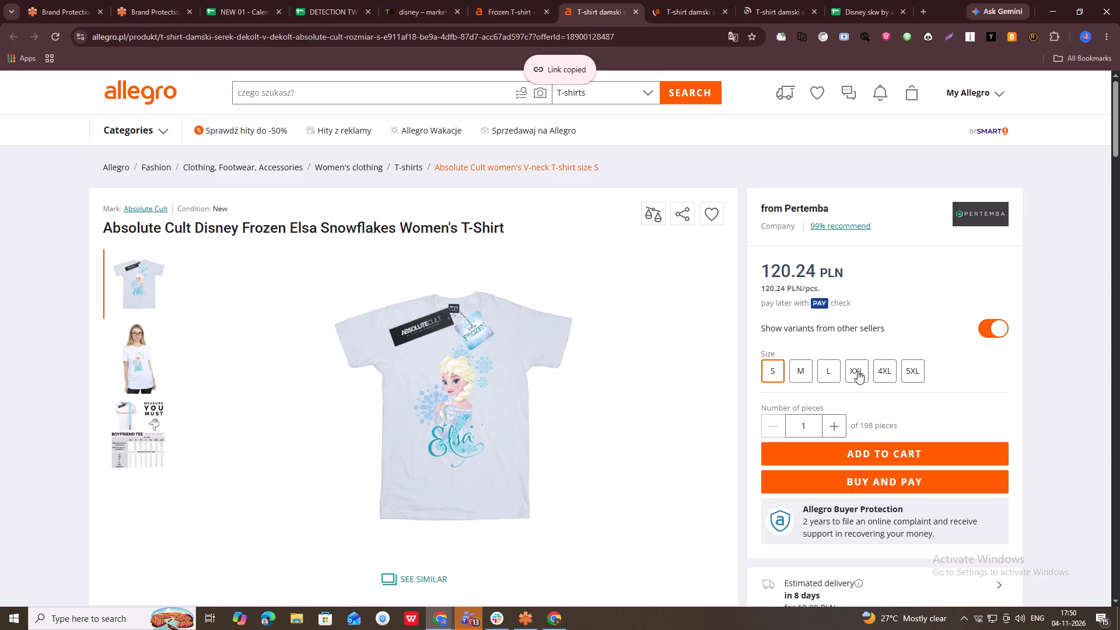
right_click(857, 371)
left_click(885, 495)
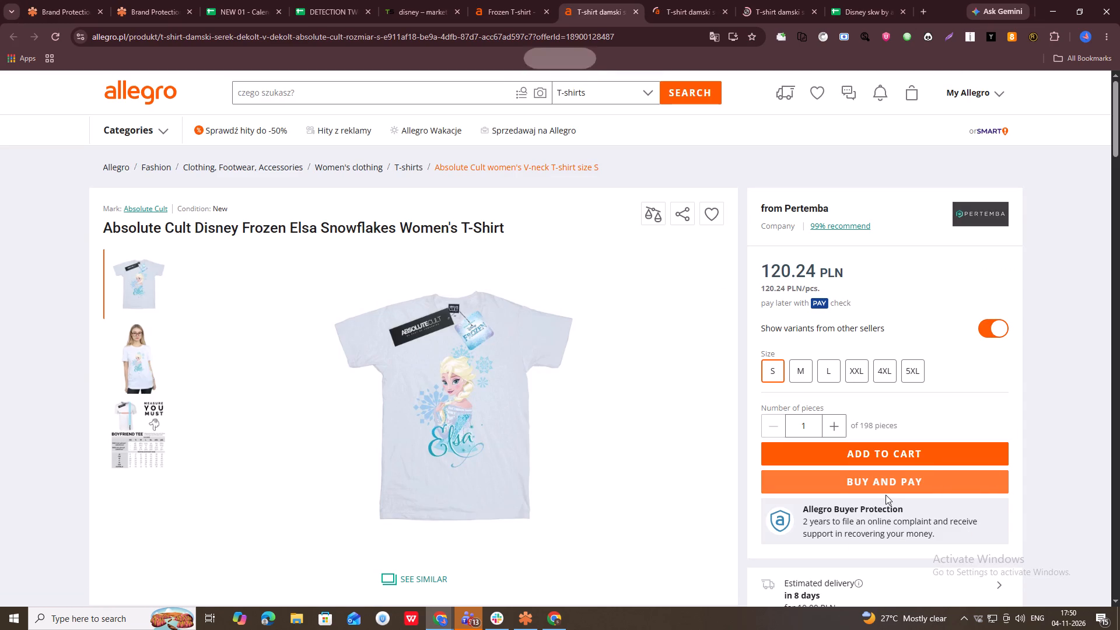
key("alt+Tab")
key("ctrl+v")
key("Down")
Copy the Elsa Snowflakes T-shirt's size 4XL variant link into cell C104488 of Manual Detection Records.
key("alt+Tab")
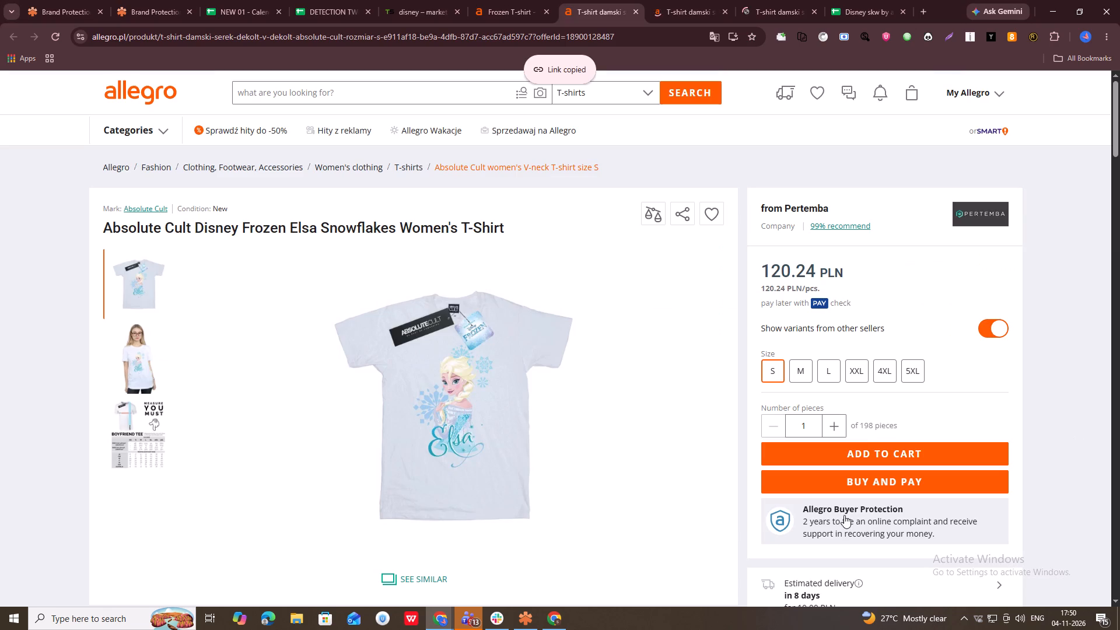
right_click(885, 380)
left_click(914, 503)
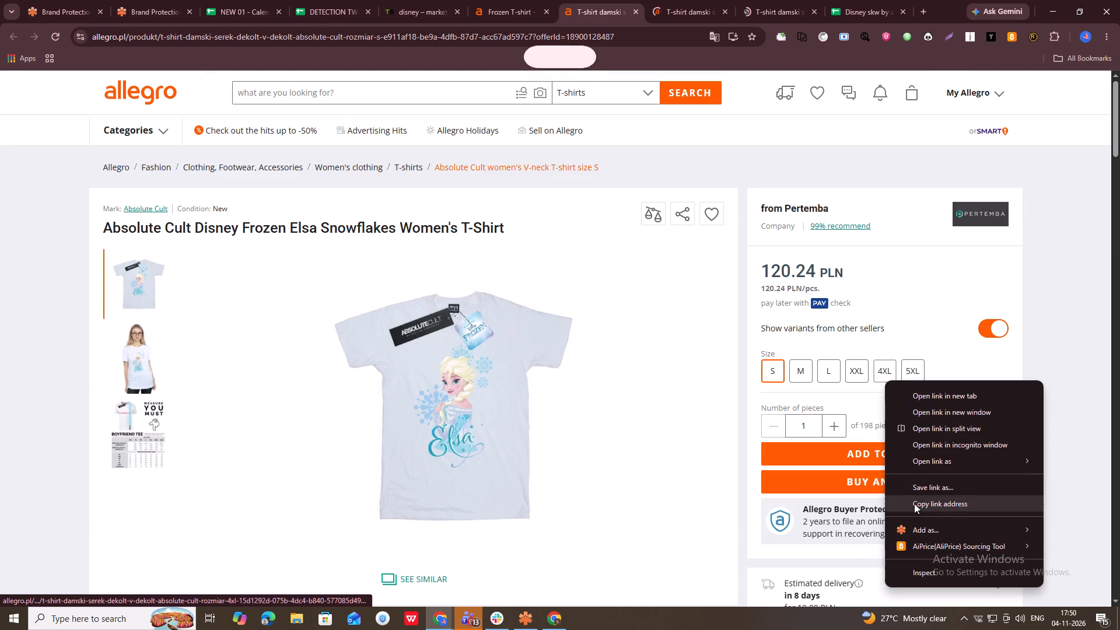
key("alt+Tab")
key("ctrl+v")
key("Down")
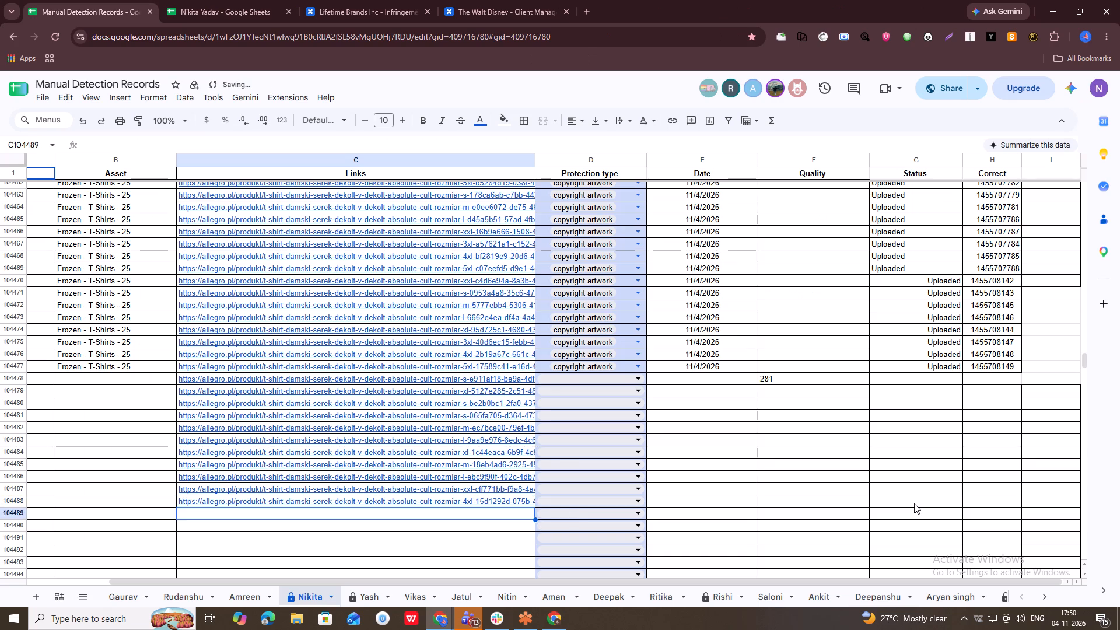
Copy the Elsa Snowflakes T-shirt's size 5XL variant link into cell C104489 of Manual Detection Records.
key("alt+Tab")
right_click(914, 376)
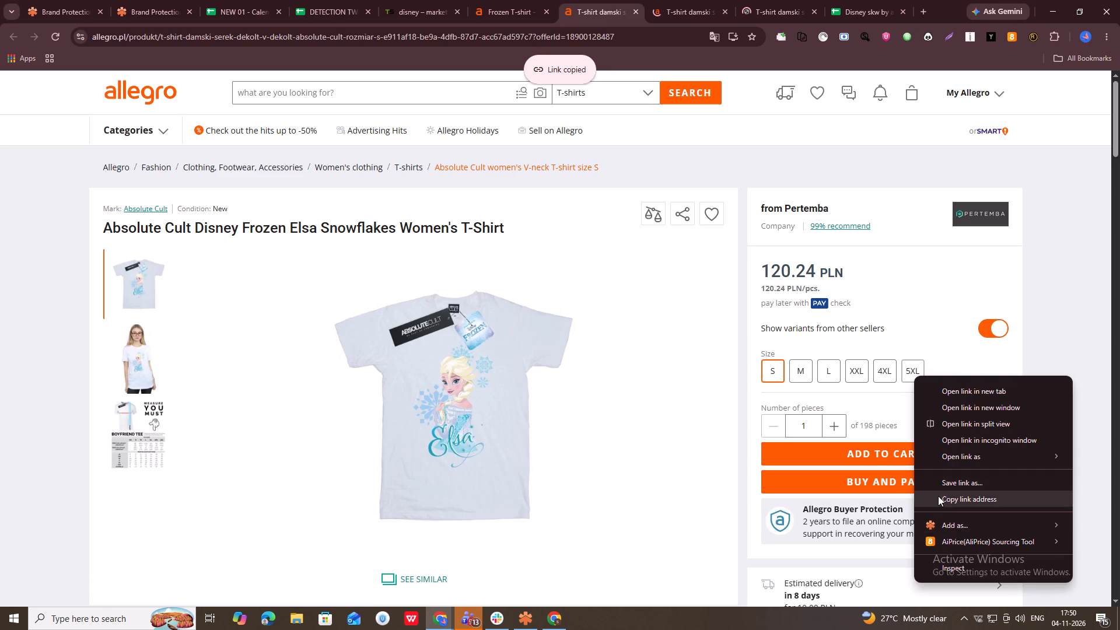
left_click(938, 496)
key("alt+Tab")
key("ctrl+v")
Submit the links in C104478:C104489 to RedPoints as new Frozen - T-Shirts - 25 copyright artwork incidents.
key("Right")
key("ctrl+Up")
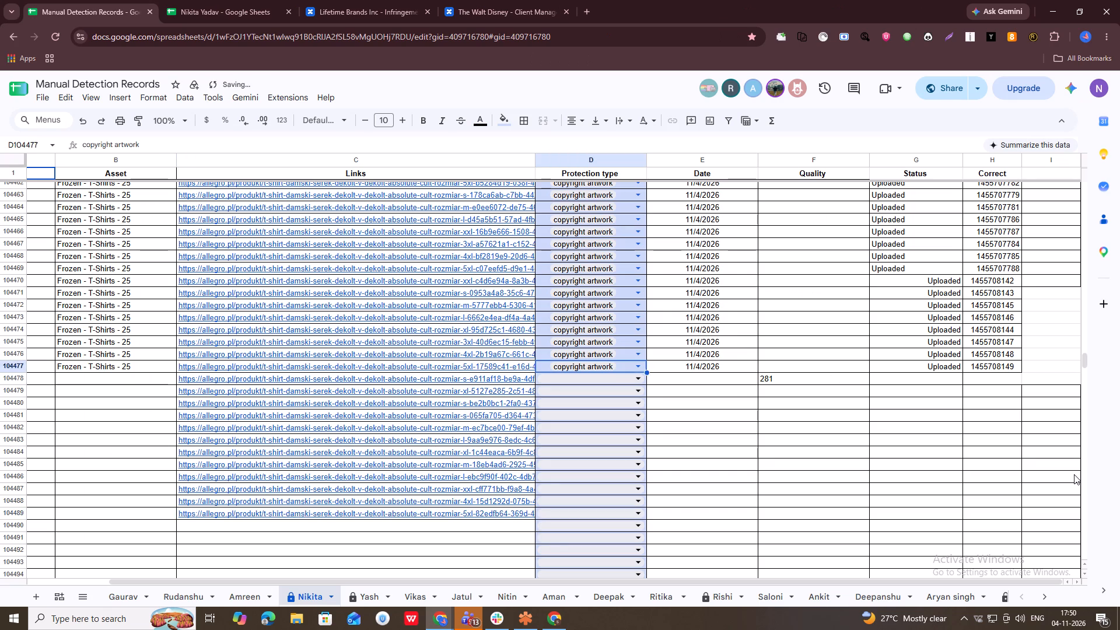
key("Down")
key("Left")
key("ctrl+shift+Down")
key("ctrl+c")
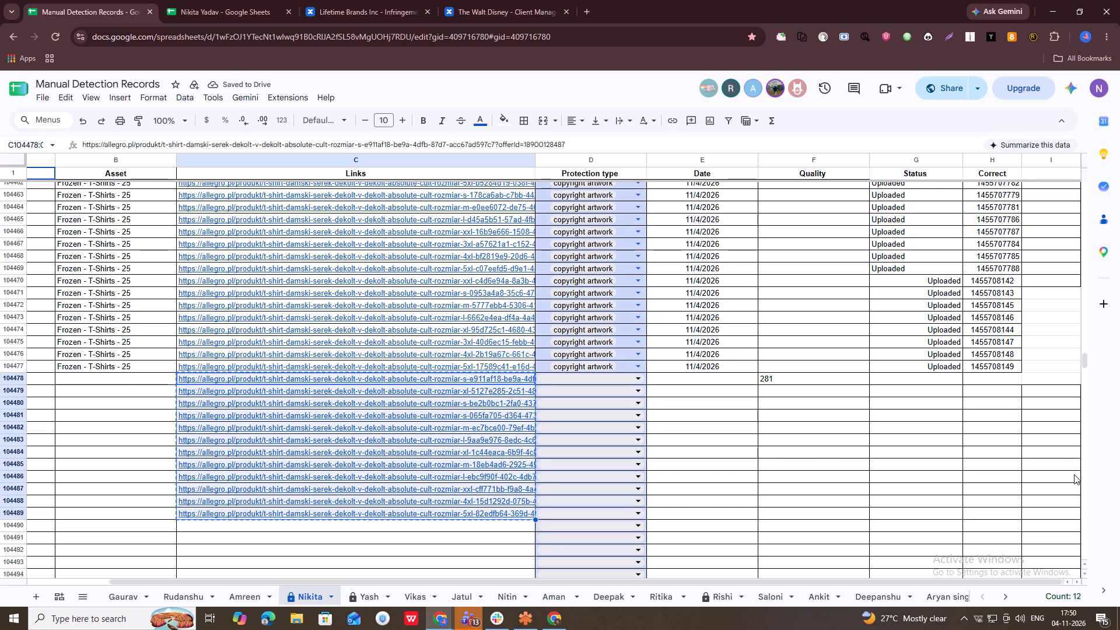
key("alt+Tab")
key("alt+Tab")
left_click(300, 363)
key("ctrl+v")
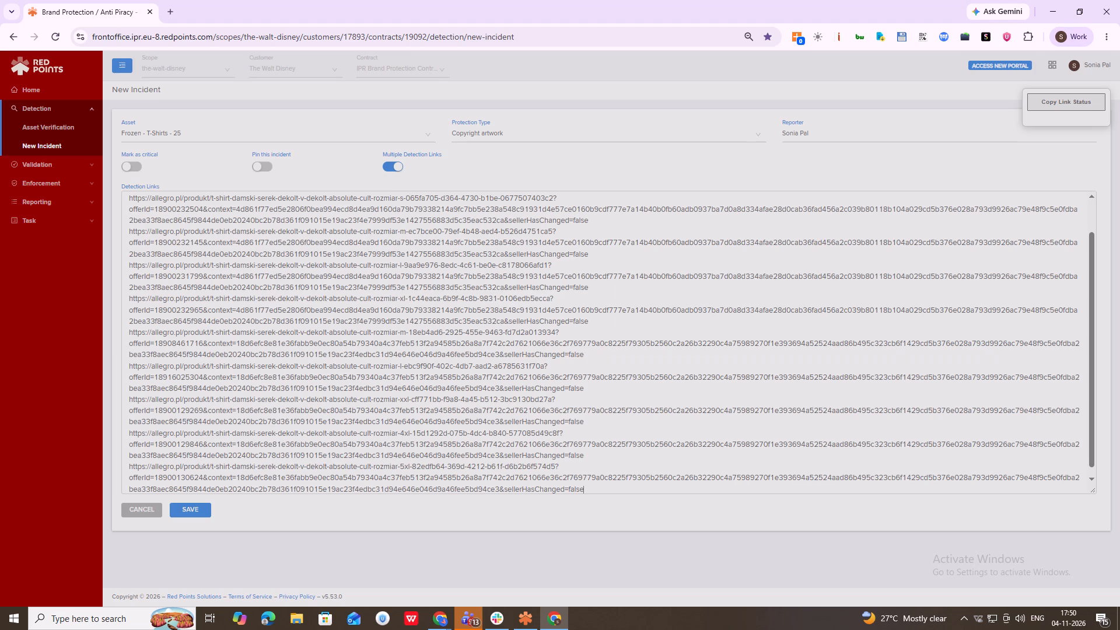
left_click(195, 518)
left_click(195, 512)
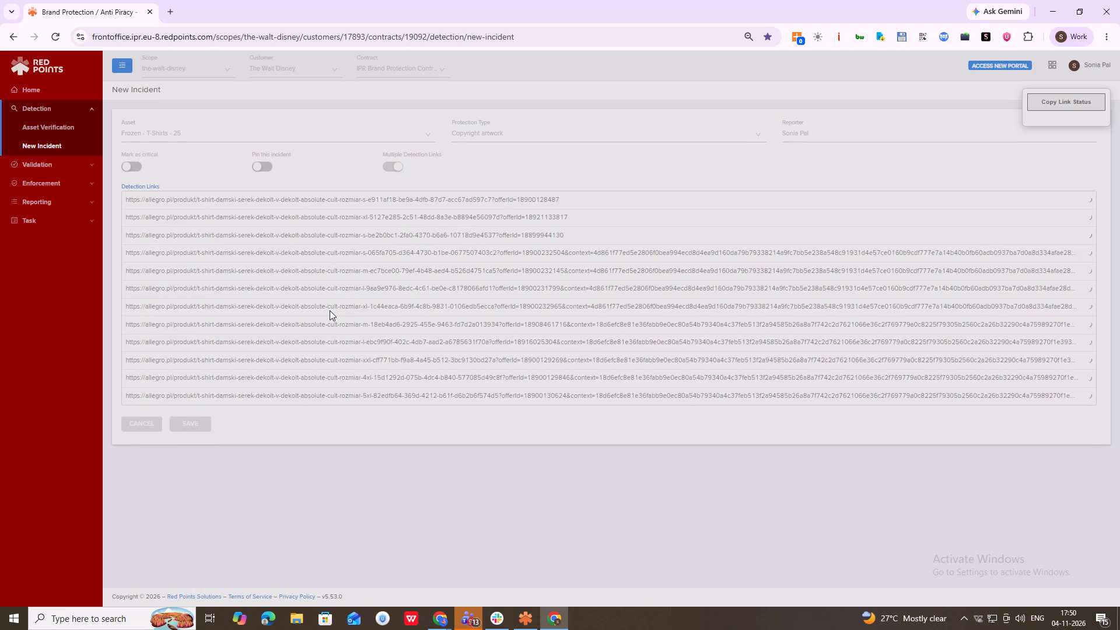
Copy the RedPoints link statuses and paste them into Manual Detection Records starting at cell F104484.
left_click(1077, 96)
key("alt+Tab")
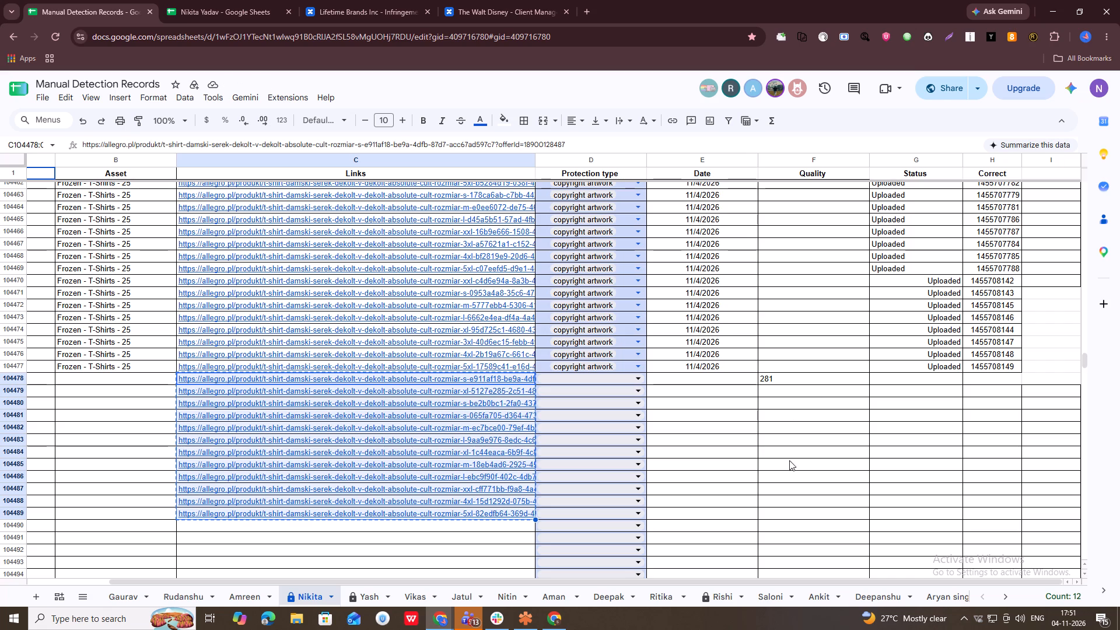
left_click(736, 456)
key("Right")
key("ctrl+v")
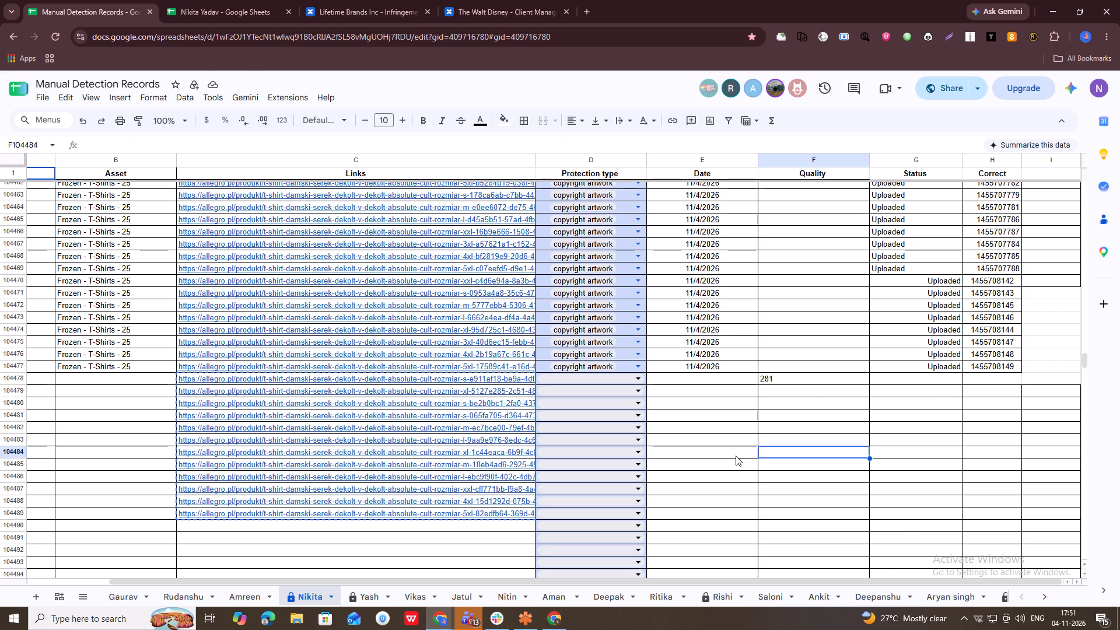
Delete the pasted Link, Status and Incident Id's header row and the duplicate links in the Quality column beneath it.
key("Left")
key("Right")
key("shift+Right")
key("shift+Right")
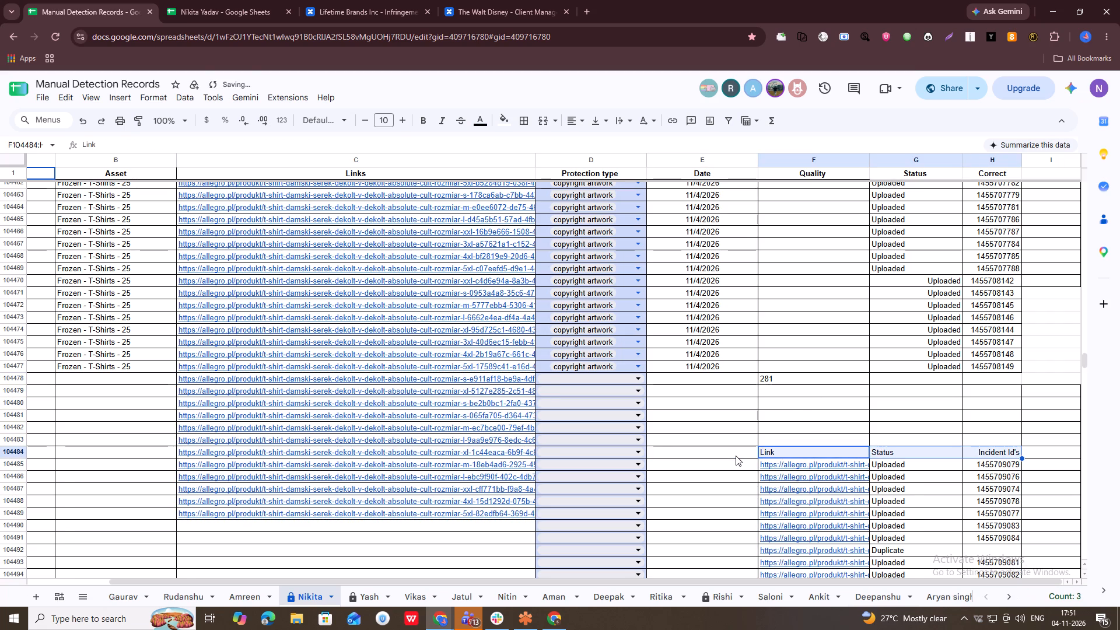
key("Delete")
key("Down")
key("ctrl+shift+Down")
key("Delete")
Move the pasted statuses and incident IDs from G104485:H104496 up to start at G104478, beside their links.
key("Right")
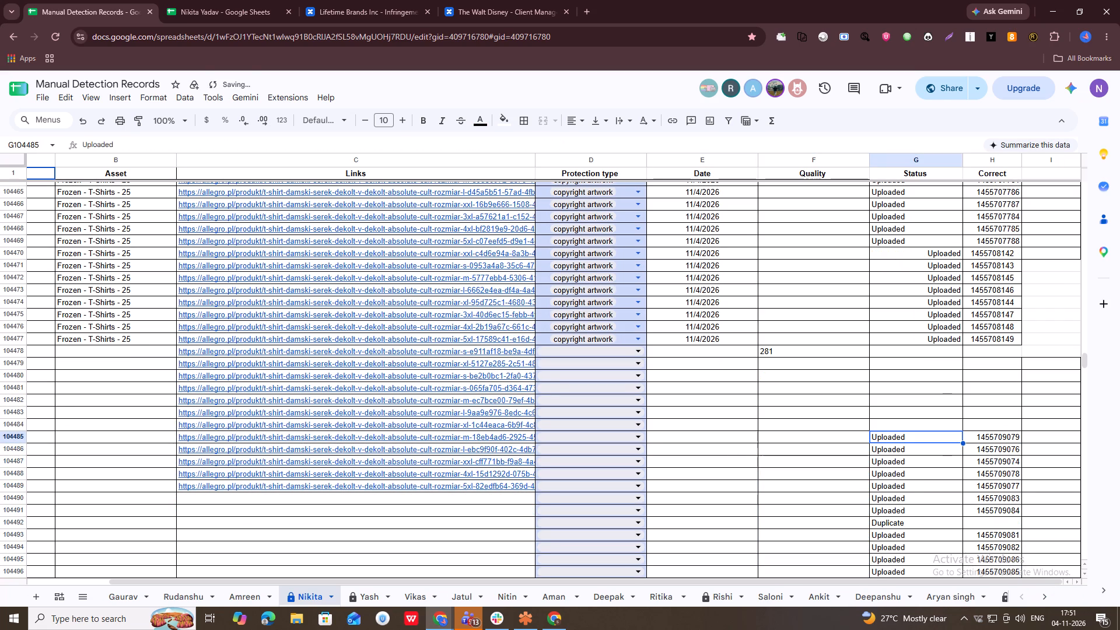
key("shift+Right")
key("ctrl+shift+Down")
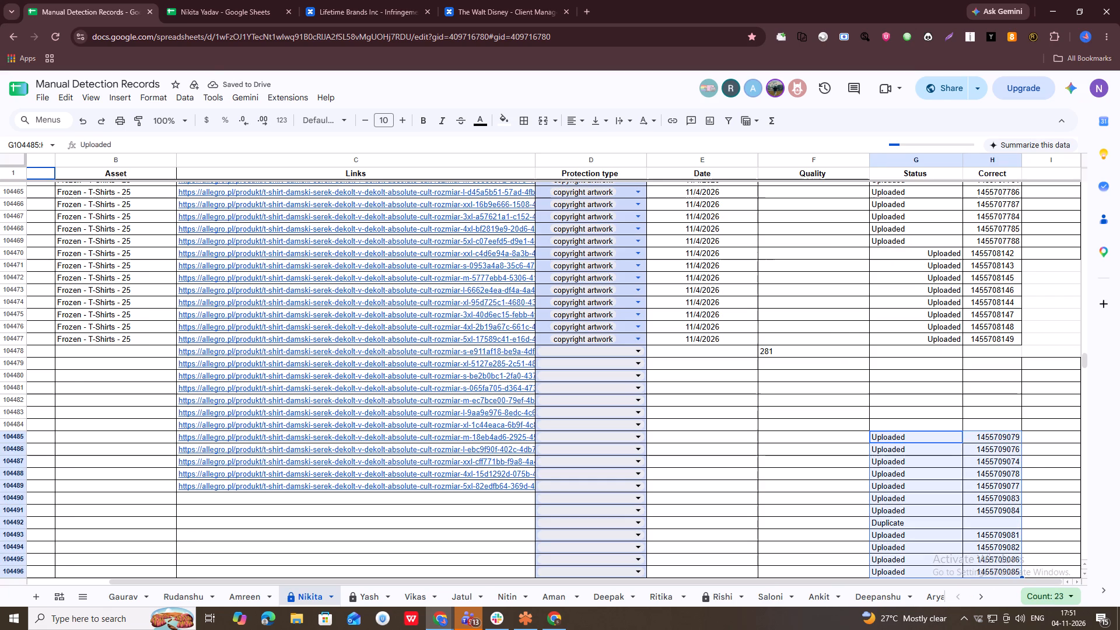
key("ctrl+x")
key("Up")
key("Up")
key("Up")
key("Up")
key("Up")
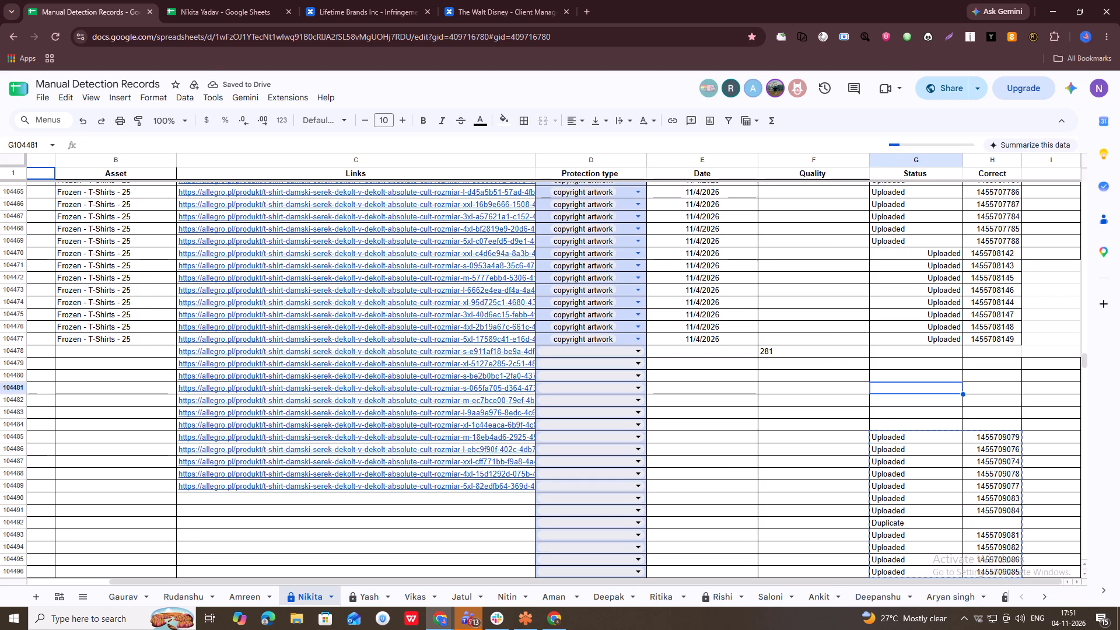
key("Up")
key("Up")
key("ctrl+v")
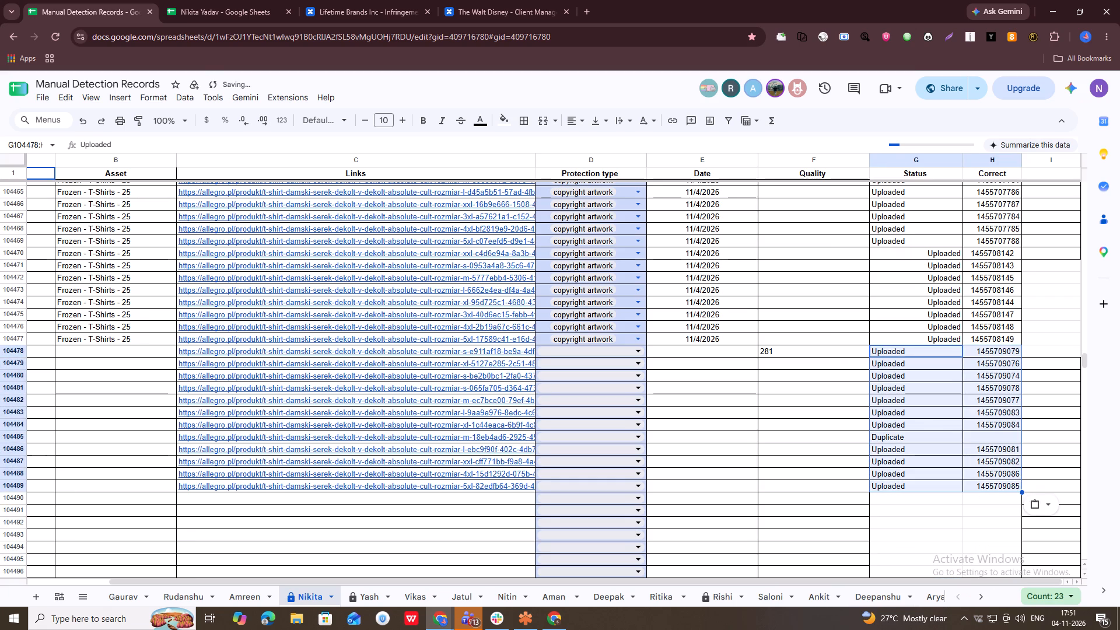
Fill the protection type copyright artwork and date 11/4/2026 down from row 104477 through row 104489.
key("ctrl+Down")
key("Left")
key("Left")
key("Left")
key("shift+Right")
key("ctrl+shift+Up")
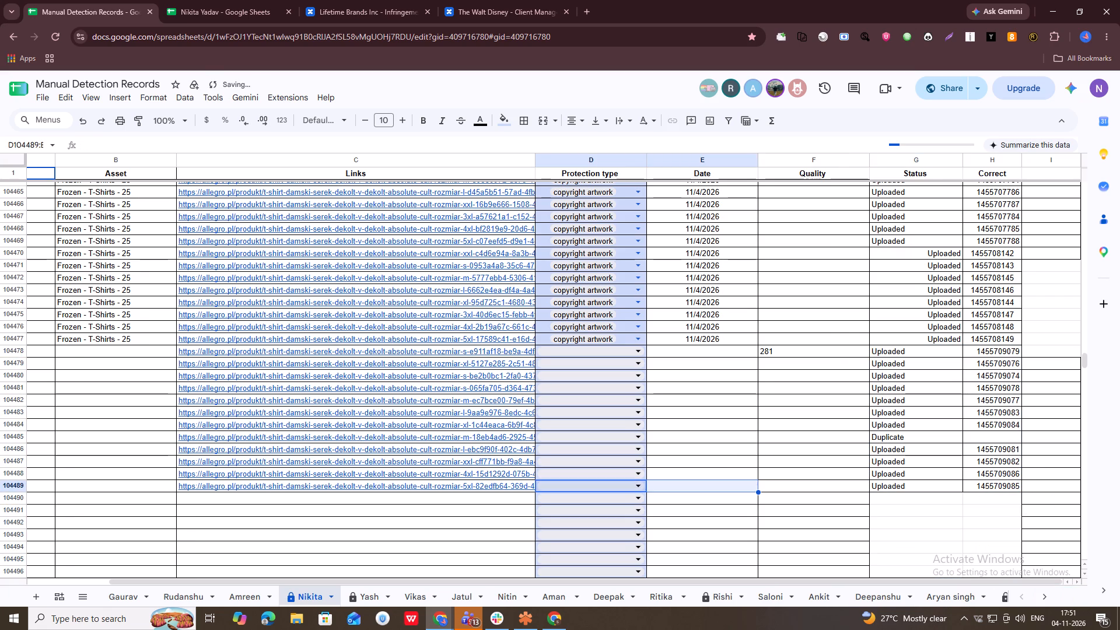
key("ctrl+d")
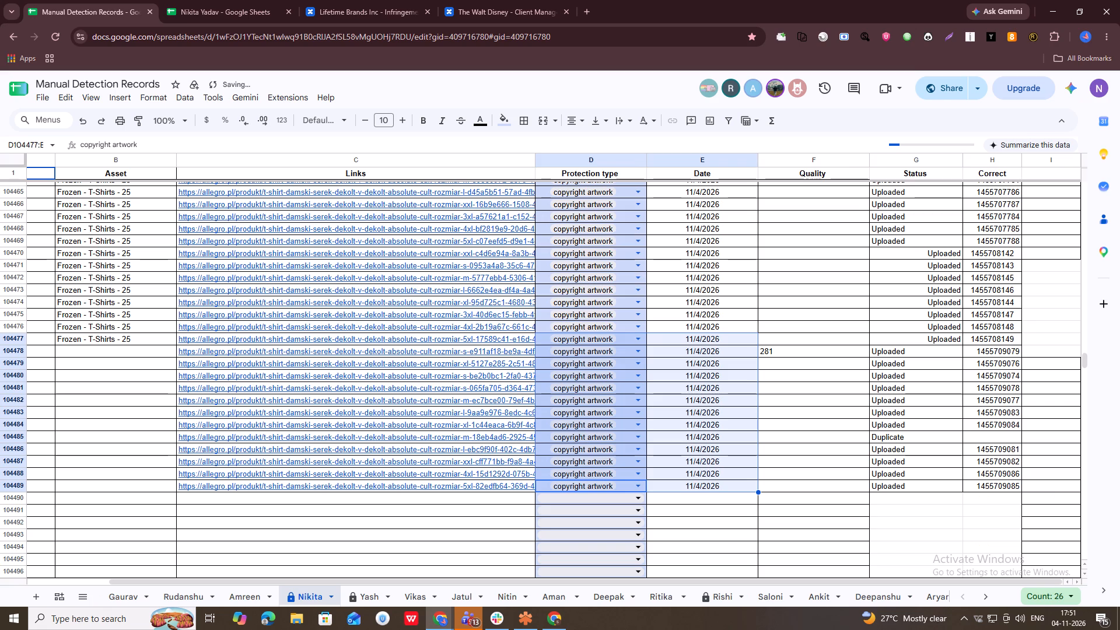
Fill the asset Frozen - T-Shirts - 25 down column B from row 104477 through row 104489.
key("shift+Left")
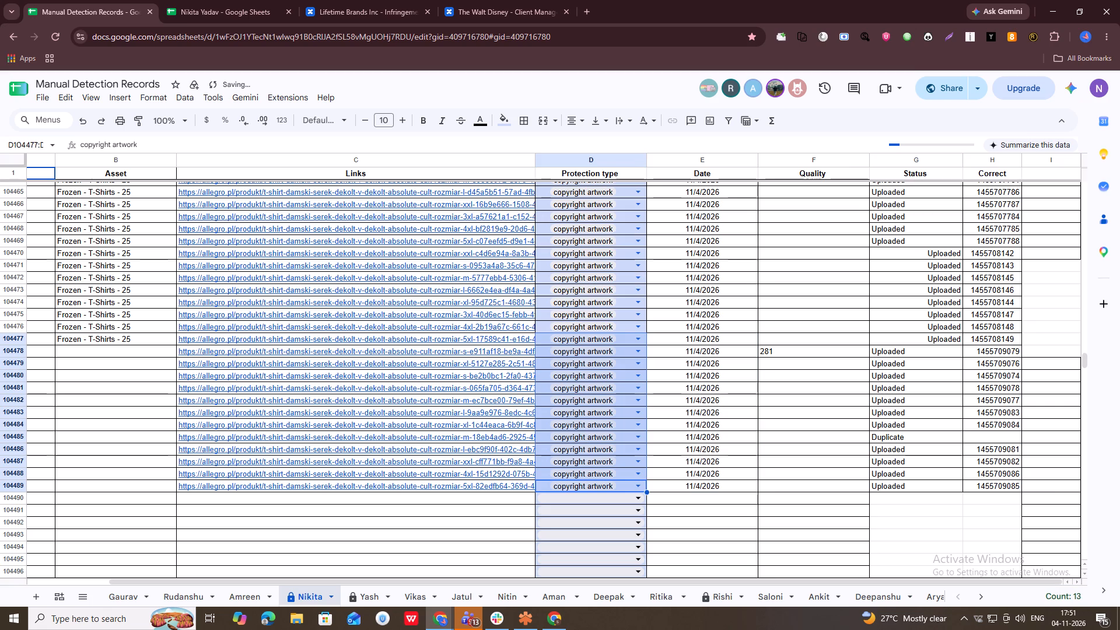
key("Left")
key("Left")
key("Left")
key("Left")
key("Right")
key("ctrl+shift+Up")
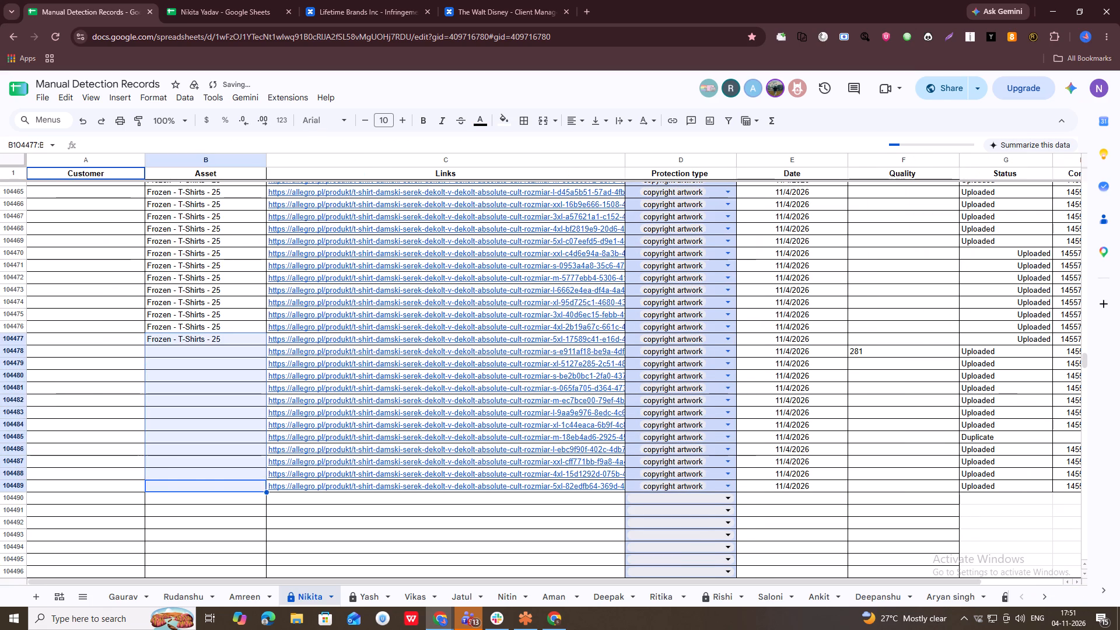
key("ctrl+d")
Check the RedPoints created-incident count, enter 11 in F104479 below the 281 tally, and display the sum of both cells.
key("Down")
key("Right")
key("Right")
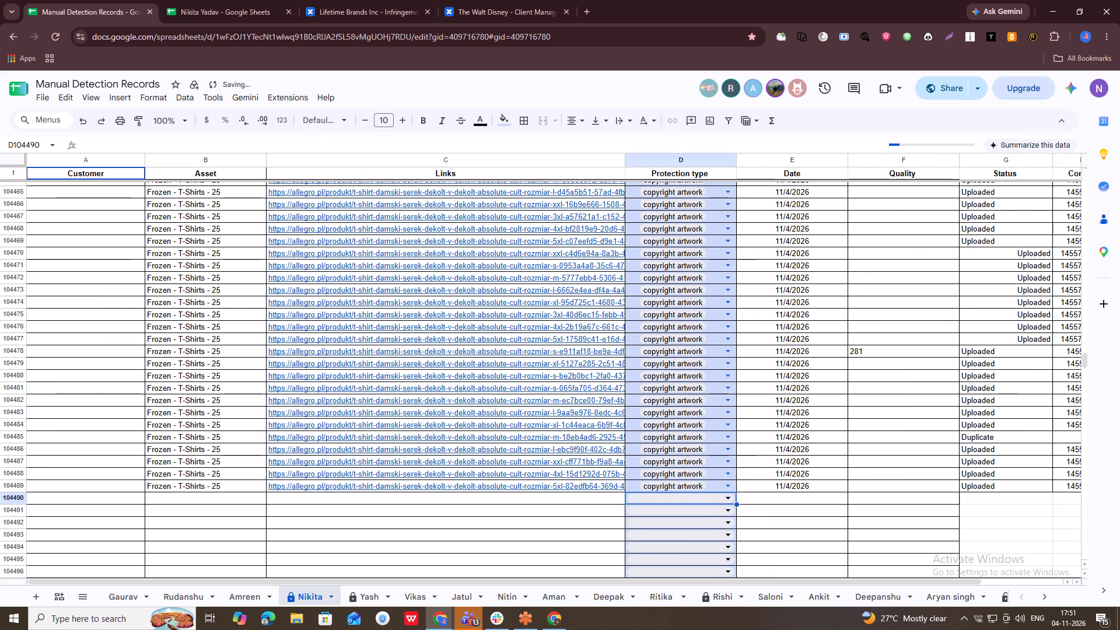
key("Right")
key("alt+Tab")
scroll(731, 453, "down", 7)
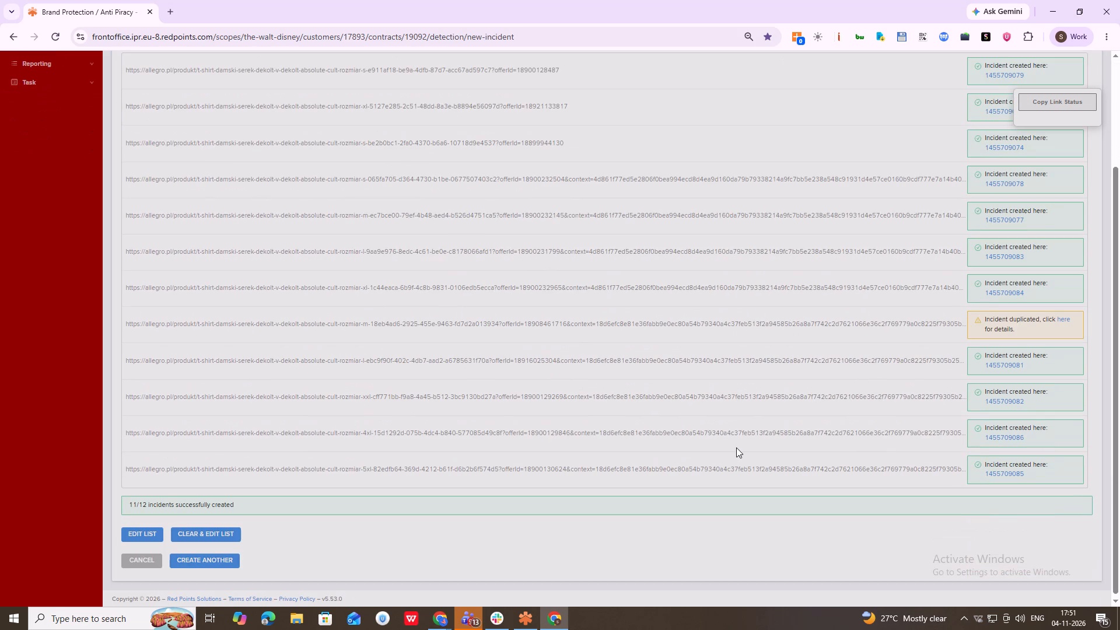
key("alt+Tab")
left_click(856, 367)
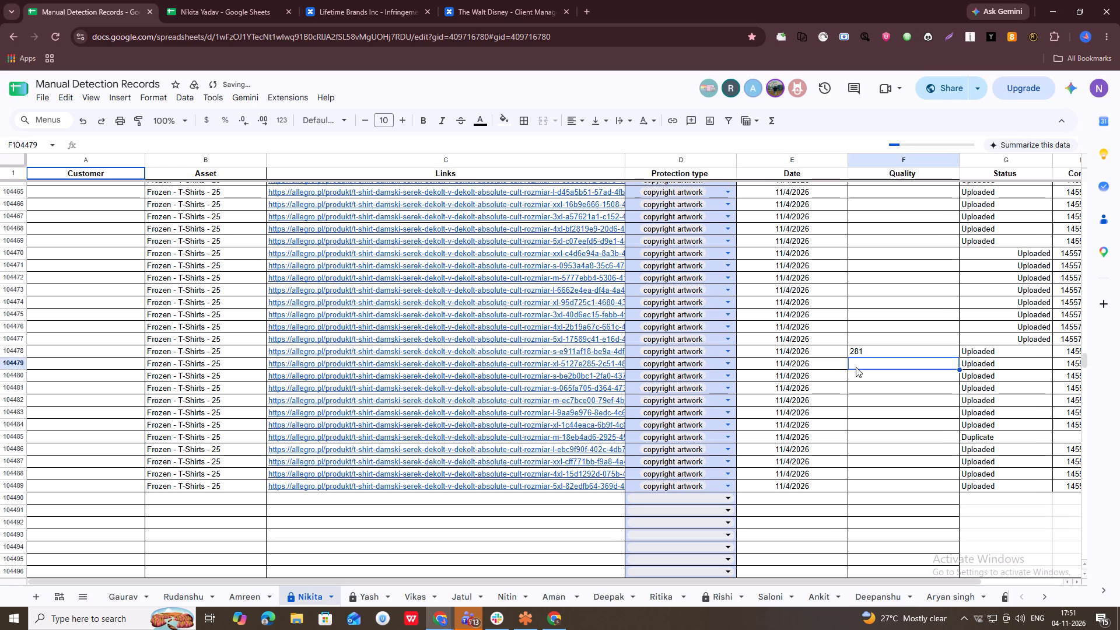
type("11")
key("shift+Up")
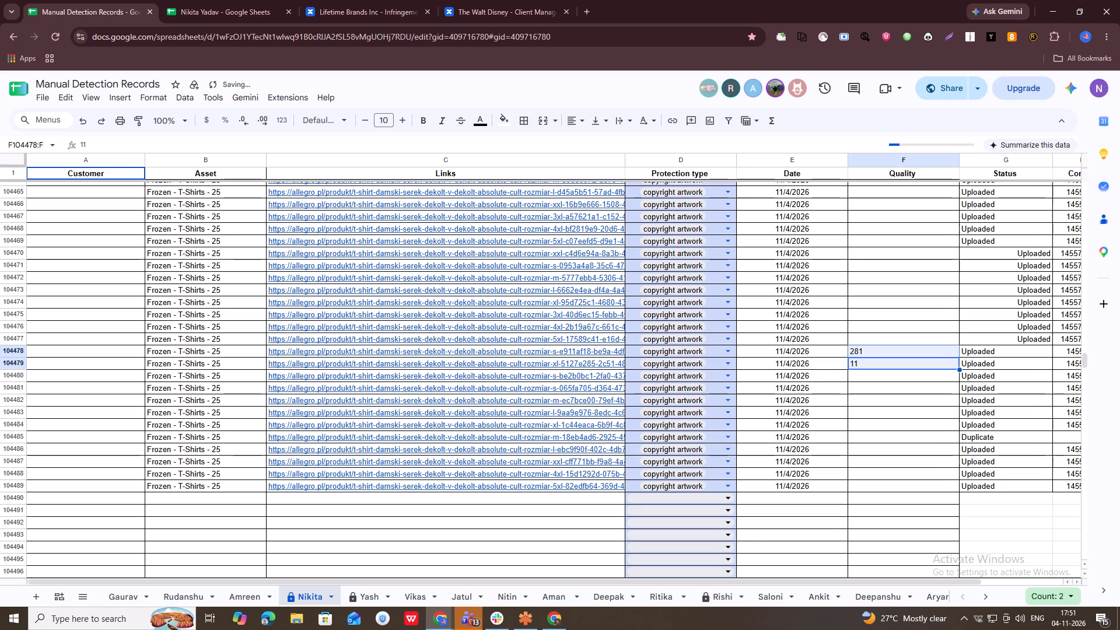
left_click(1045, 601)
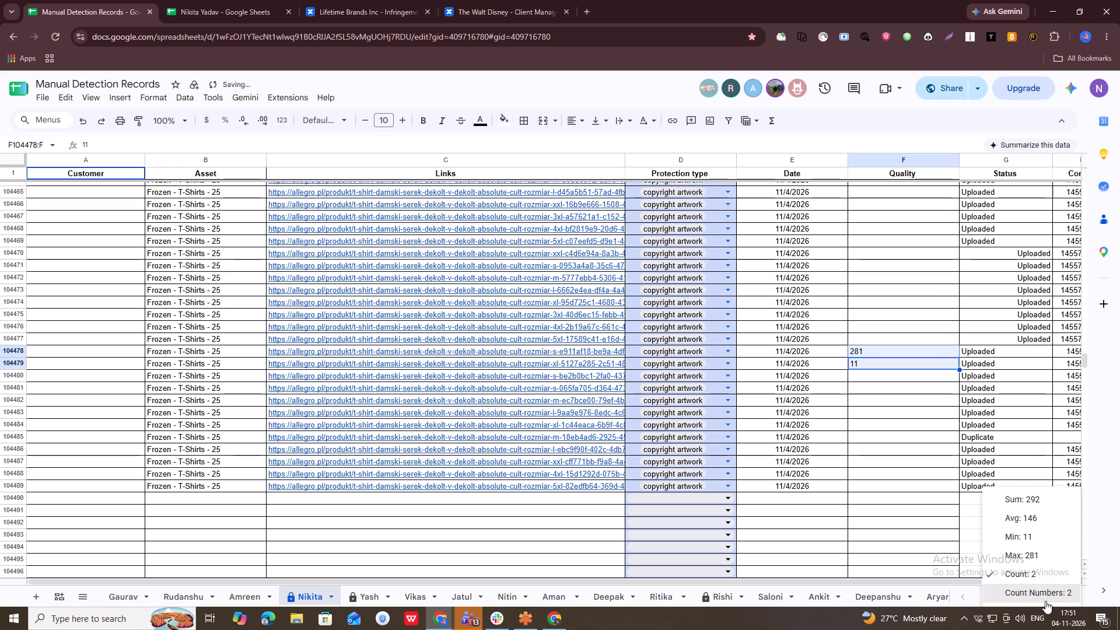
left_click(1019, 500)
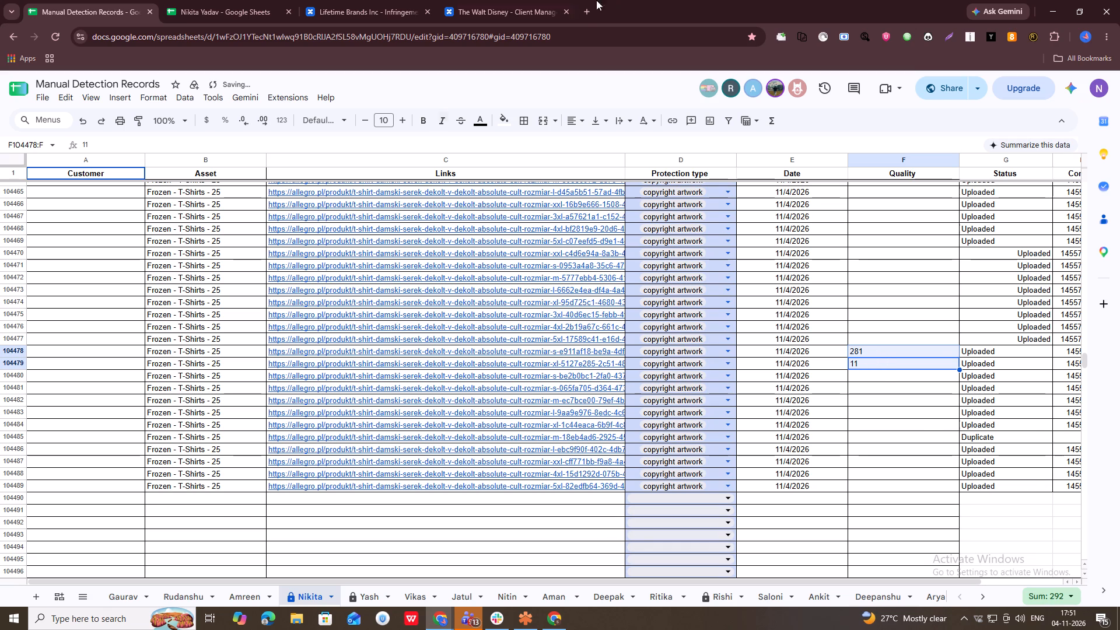
Calculate 281+11 in a new browser tab and return to the detection records sheet.
left_click(584, 8)
type("281")
key("plus")
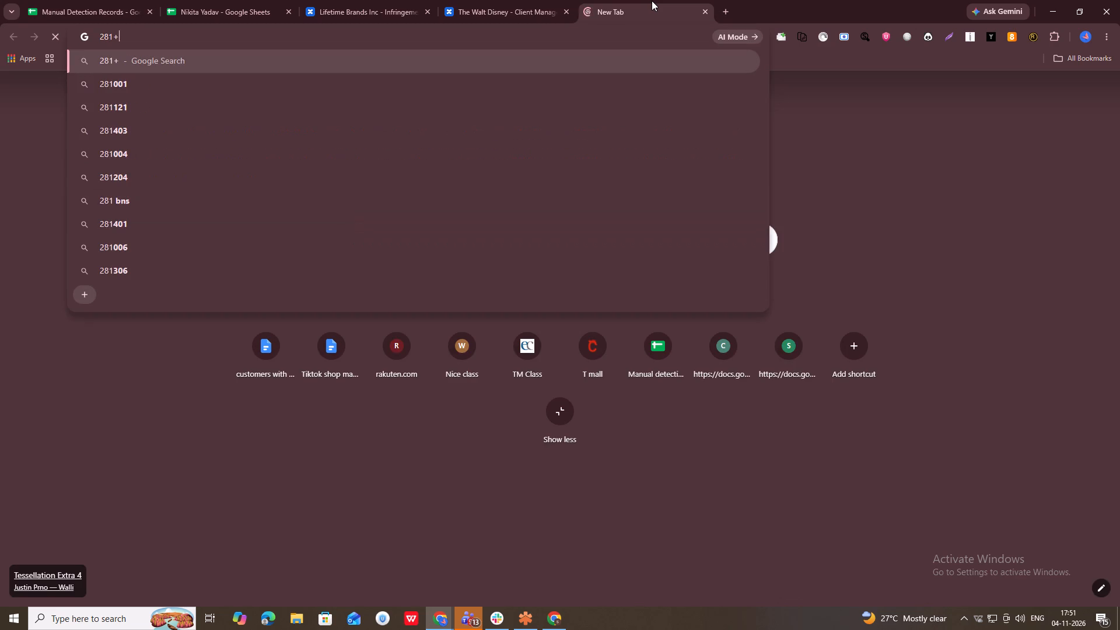
type("11")
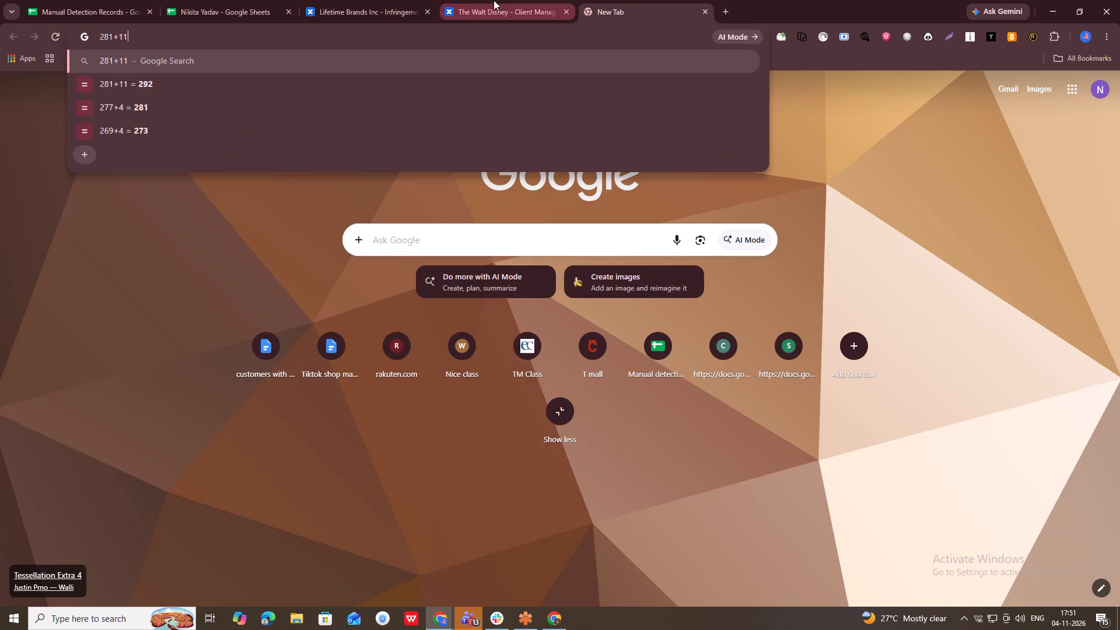
left_click(153, 0)
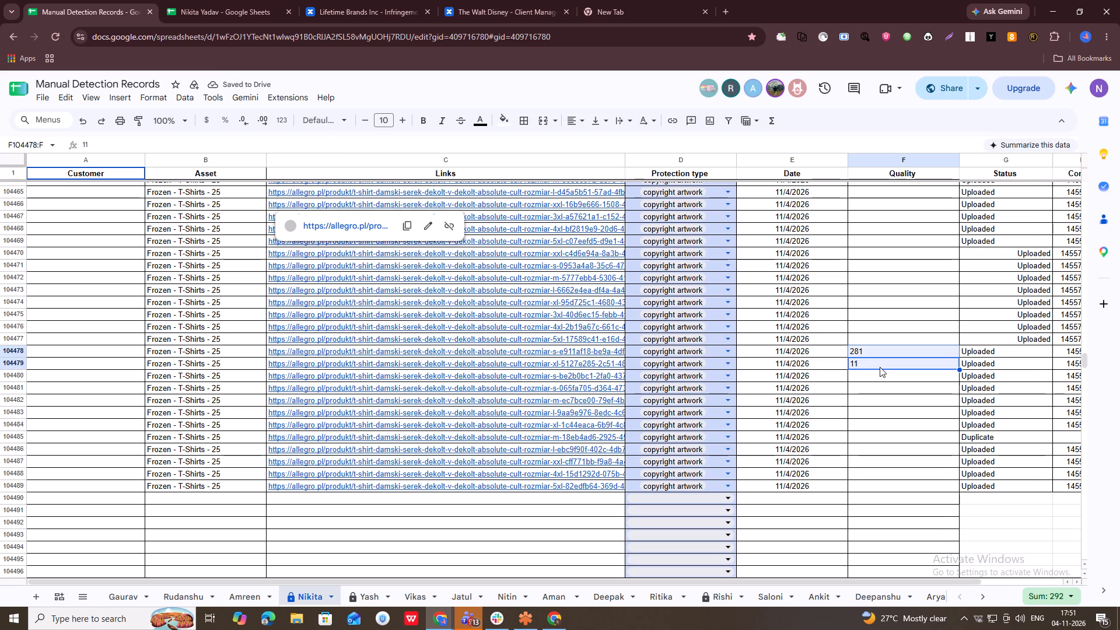
Clear the tally figures from F104478:F104479 and enter the running tally 292 in F104489 of the Quality column.
key("Delete")
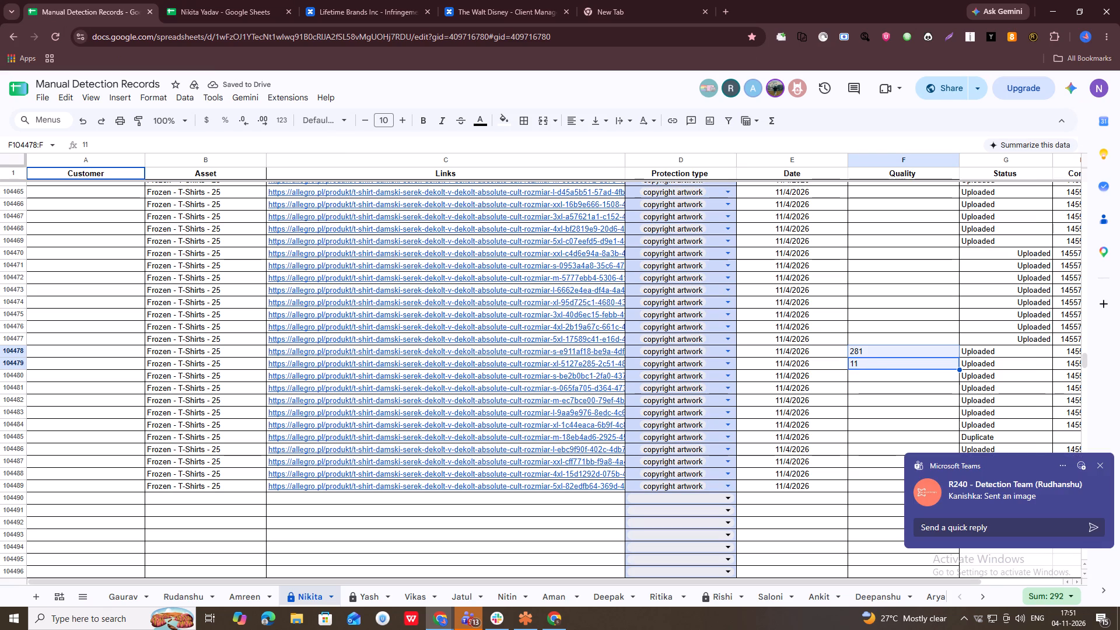
key("Down")
key("Left")
key("Down")
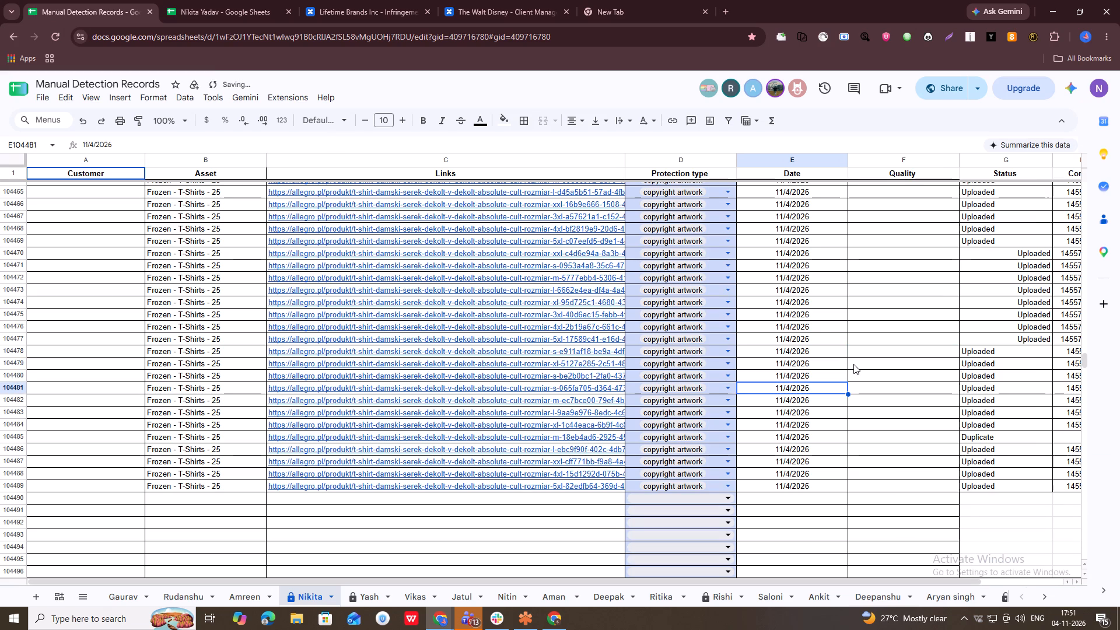
key("ctrl+Down")
key("Right")
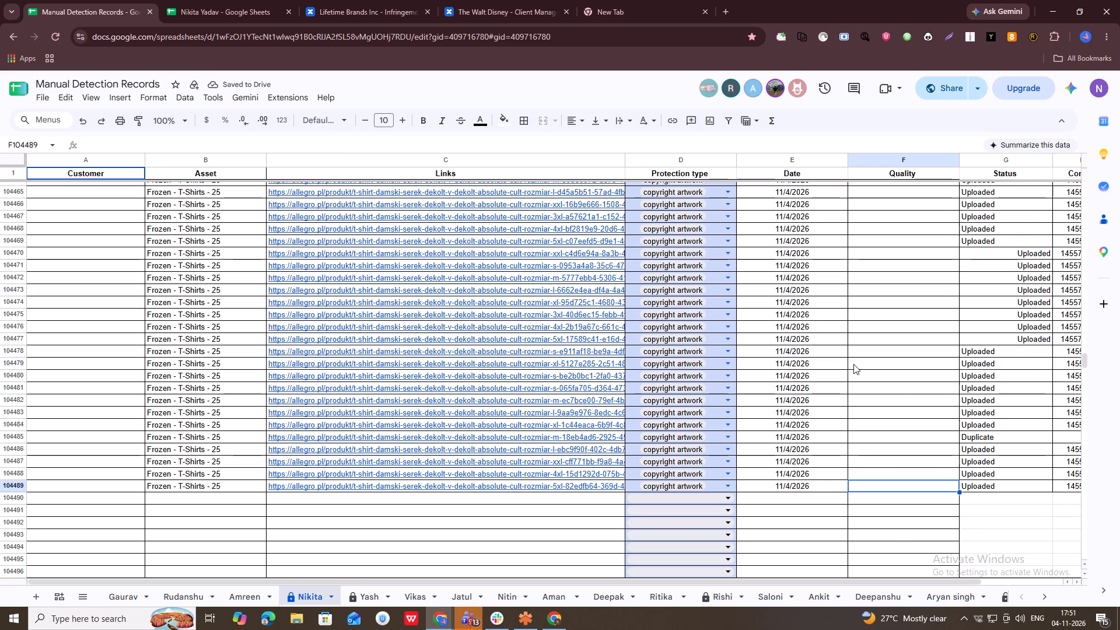
type("292")
key("Down")
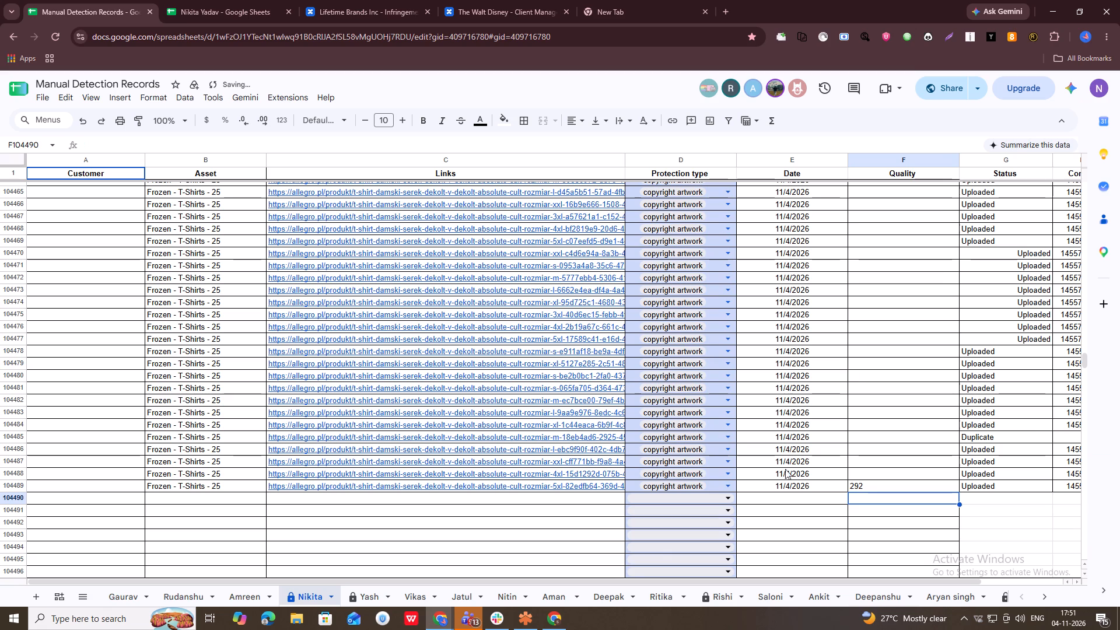
Close the finished Elsa Snowflakes listing on Allegro and bring up the black Frozen Build A Snowman women's T-shirt listing.
key("alt+Tab")
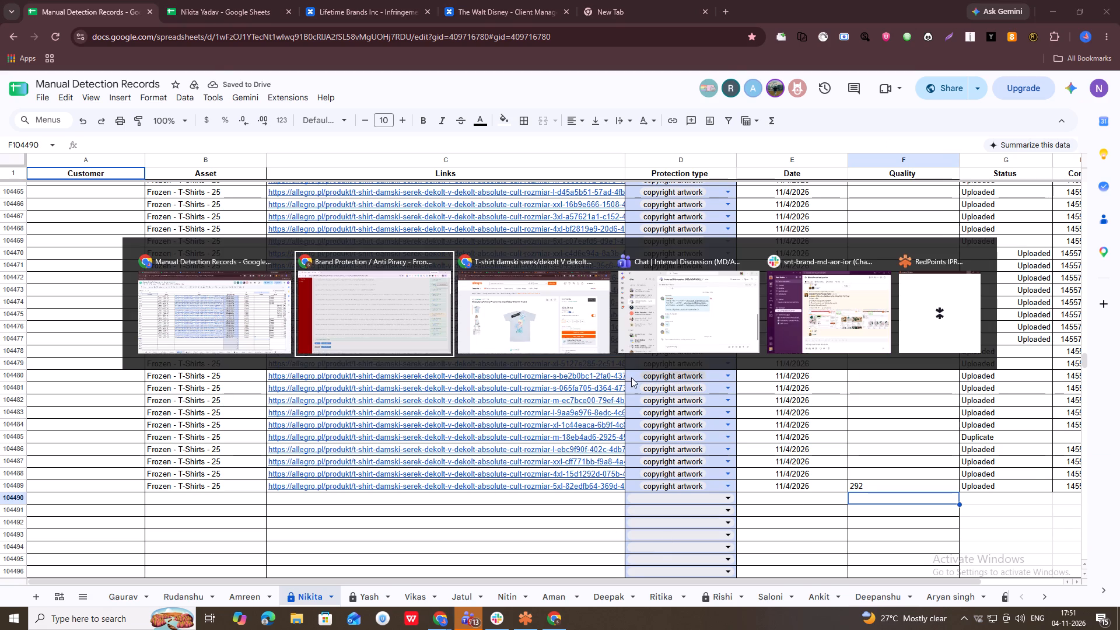
key("alt+Tab")
left_click(687, 0)
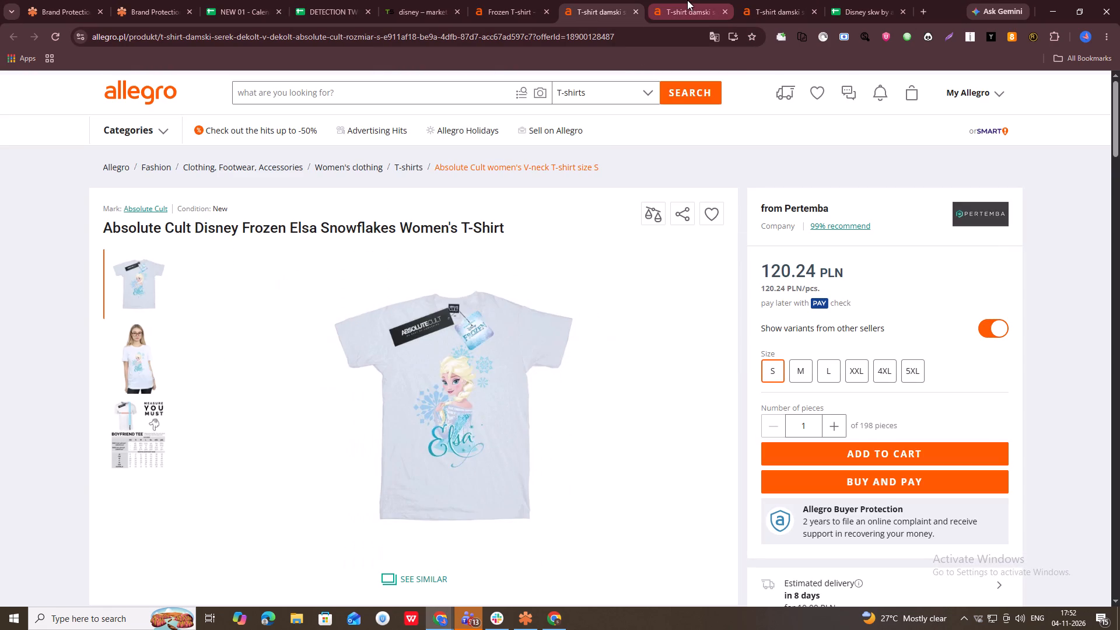
middle_click(611, 0)
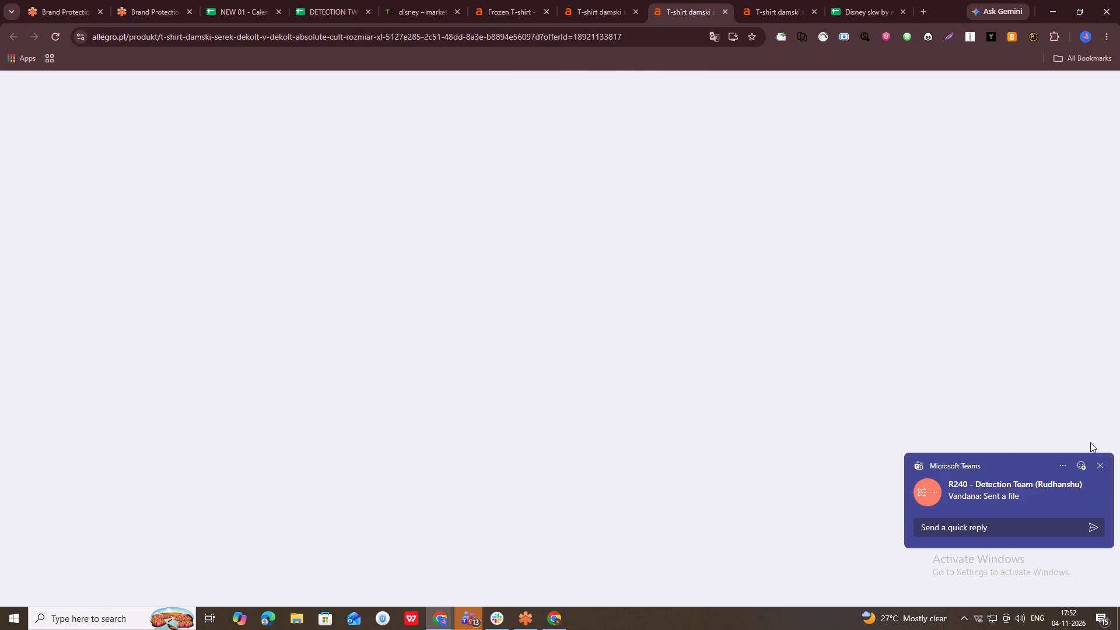
left_click(1100, 467)
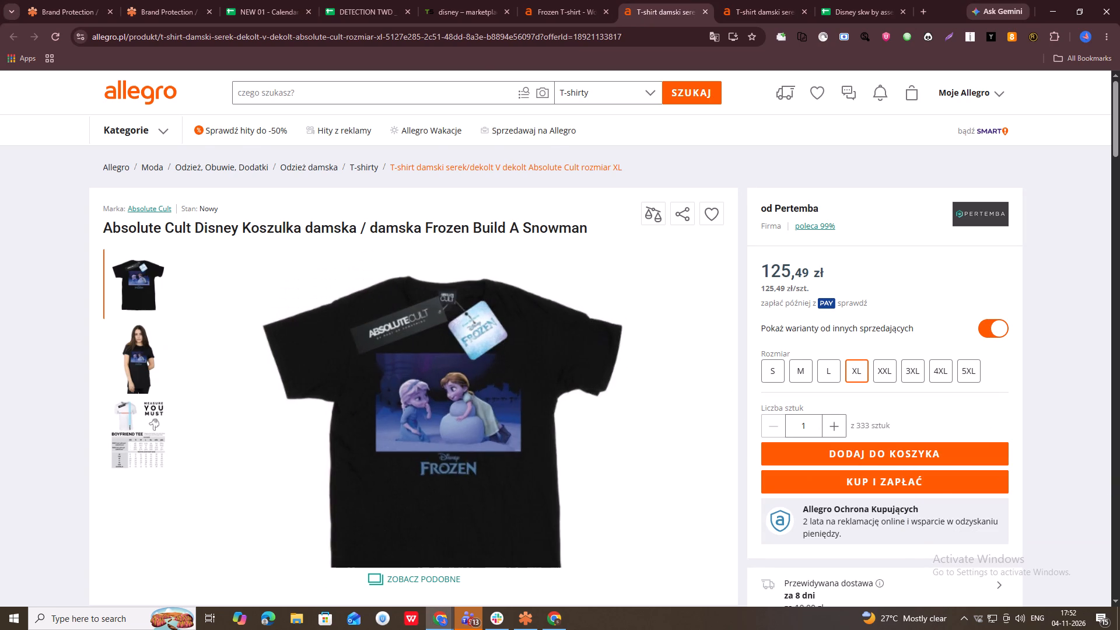
Copy the black Build A Snowman T-shirt's size S and M variant links into C104490 and C104491 of the Links column.
right_click(775, 376)
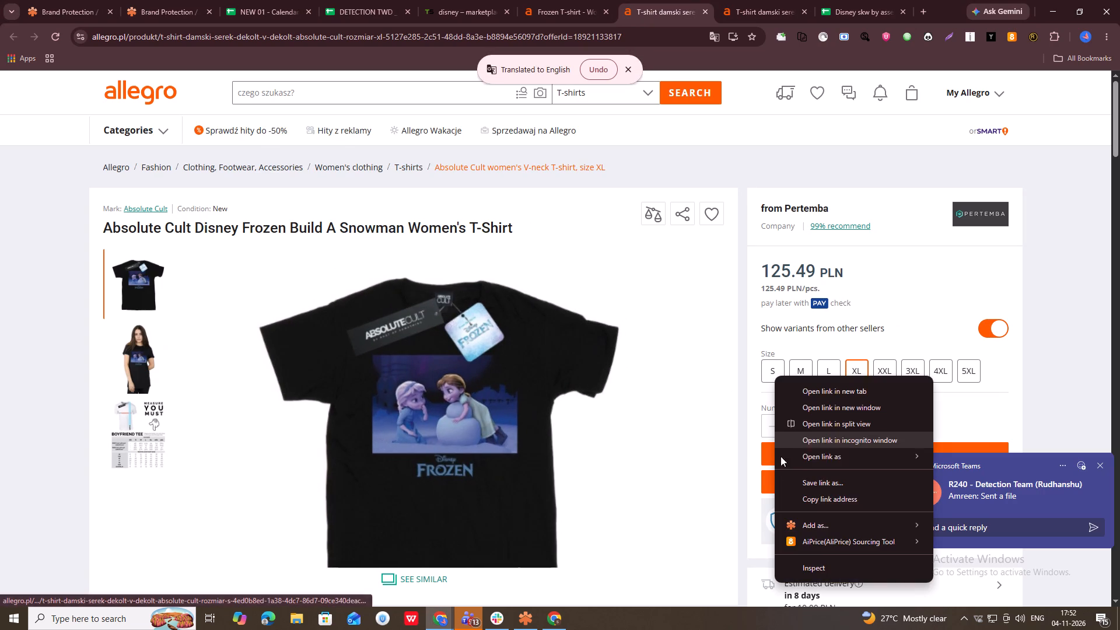
left_click(800, 498)
key("alt+Tab")
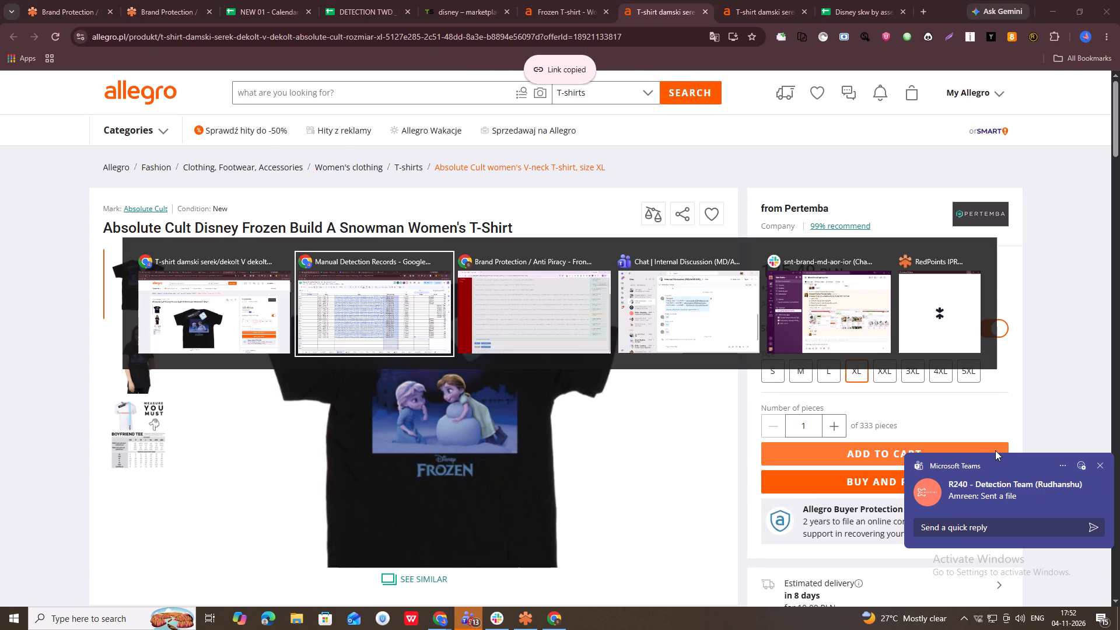
key("Left")
key("Left")
key("Left")
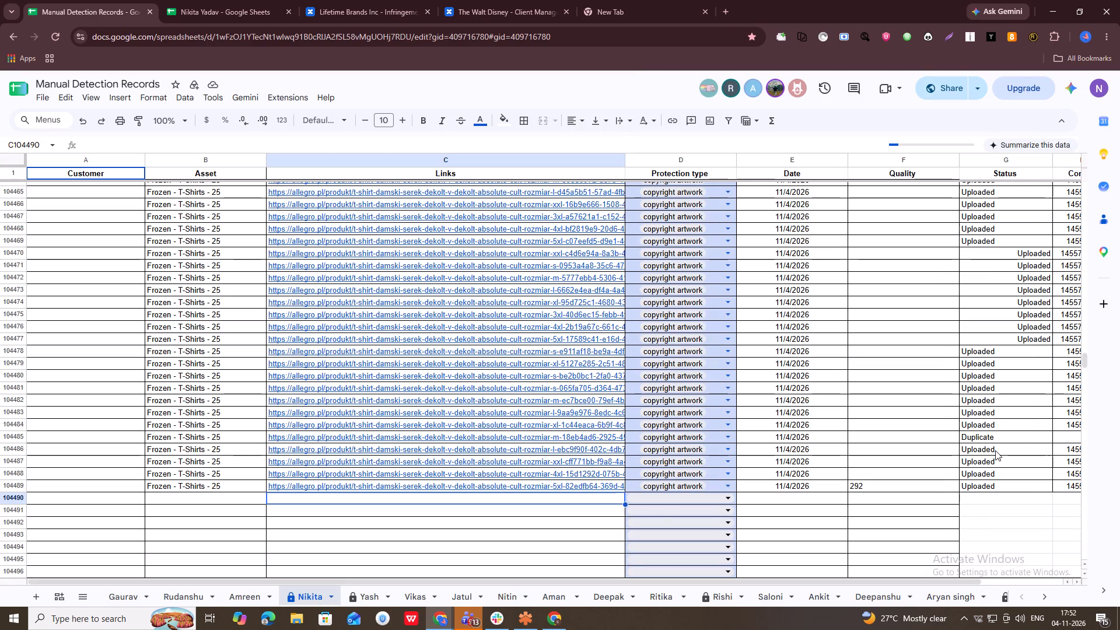
key("ctrl+v")
key("Down")
key("alt+Tab")
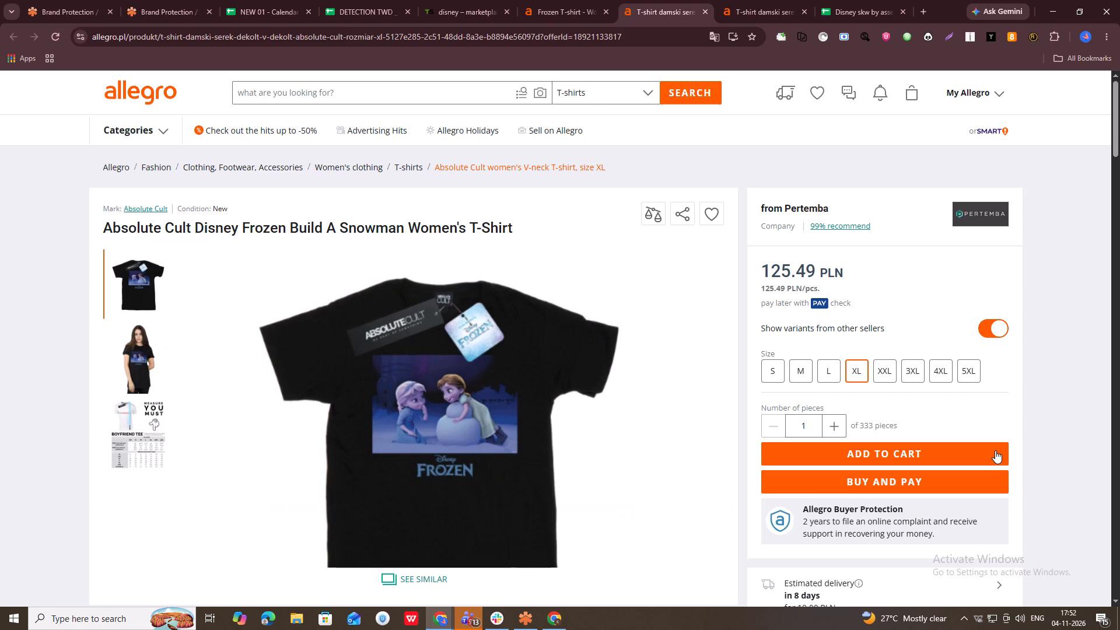
right_click(801, 379)
left_click(843, 499)
key("alt+Tab")
key("ctrl+v")
key("Down")
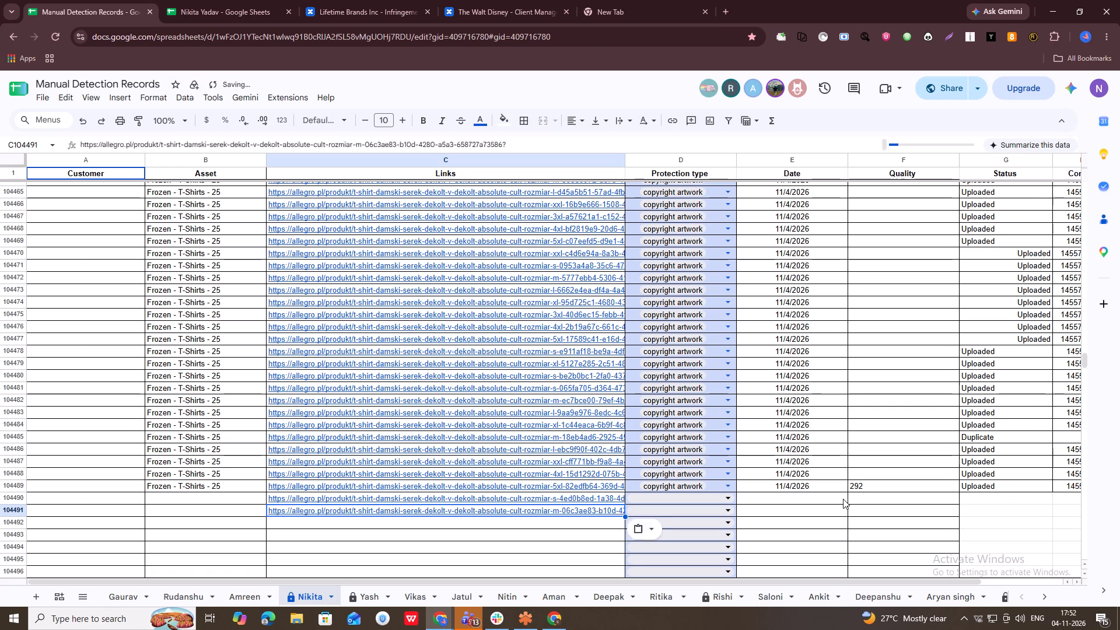
Copy the black Build A Snowman T-shirt's size L and XXL variant links into C104492 and C104493.
key("alt+Tab")
right_click(831, 372)
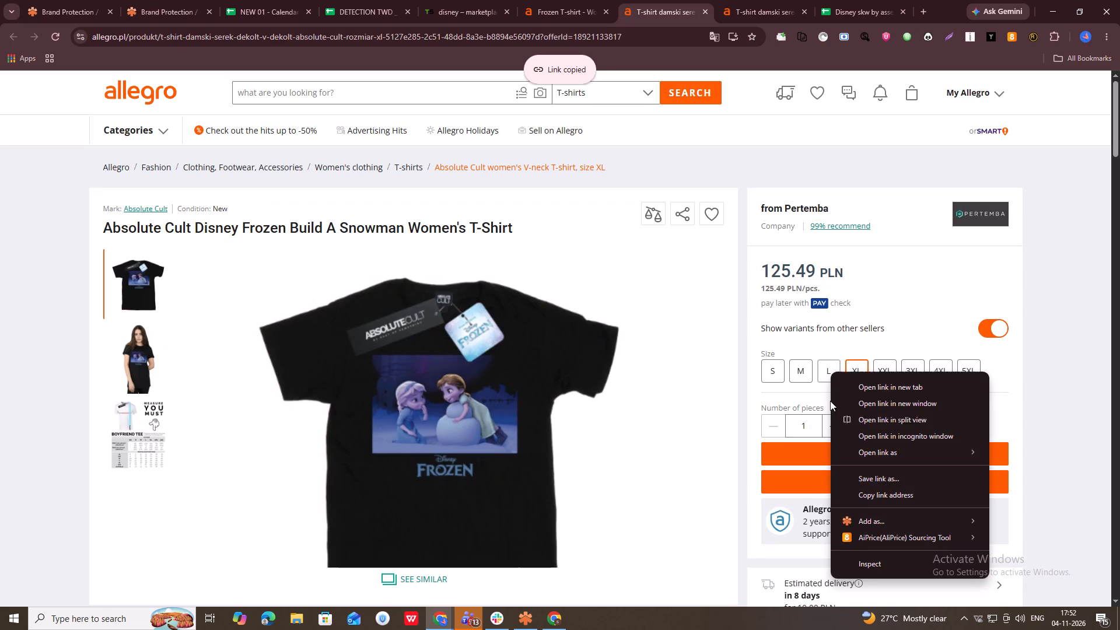
left_click(863, 495)
key("alt+Tab")
key("ctrl+v")
key("Down")
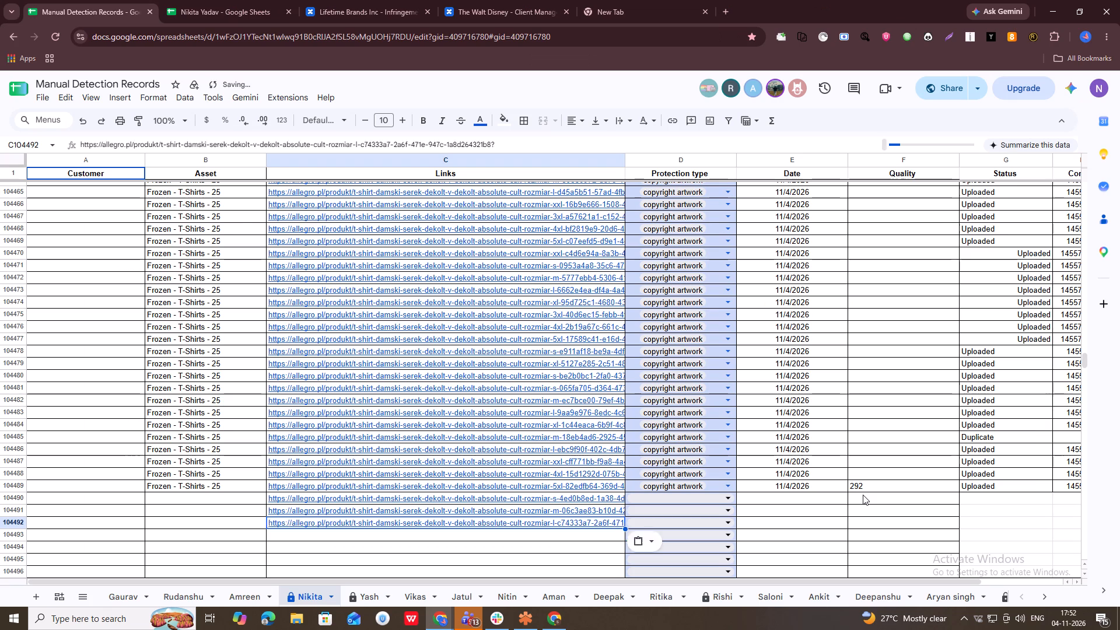
key("alt+Tab")
key("Right")
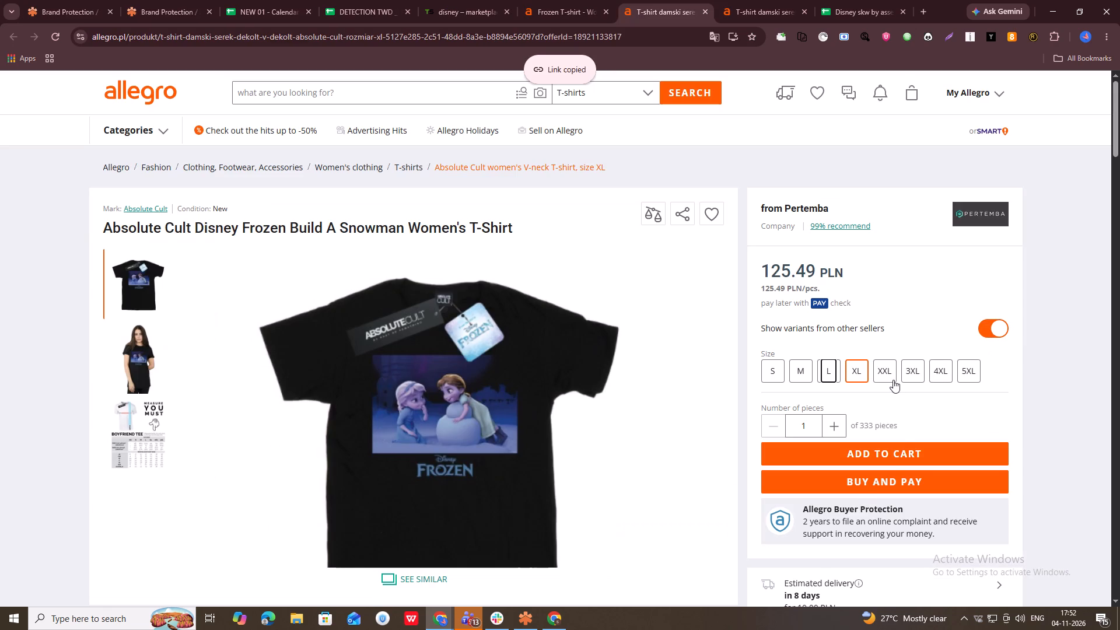
right_click(890, 376)
left_click(915, 499)
key("alt+Tab")
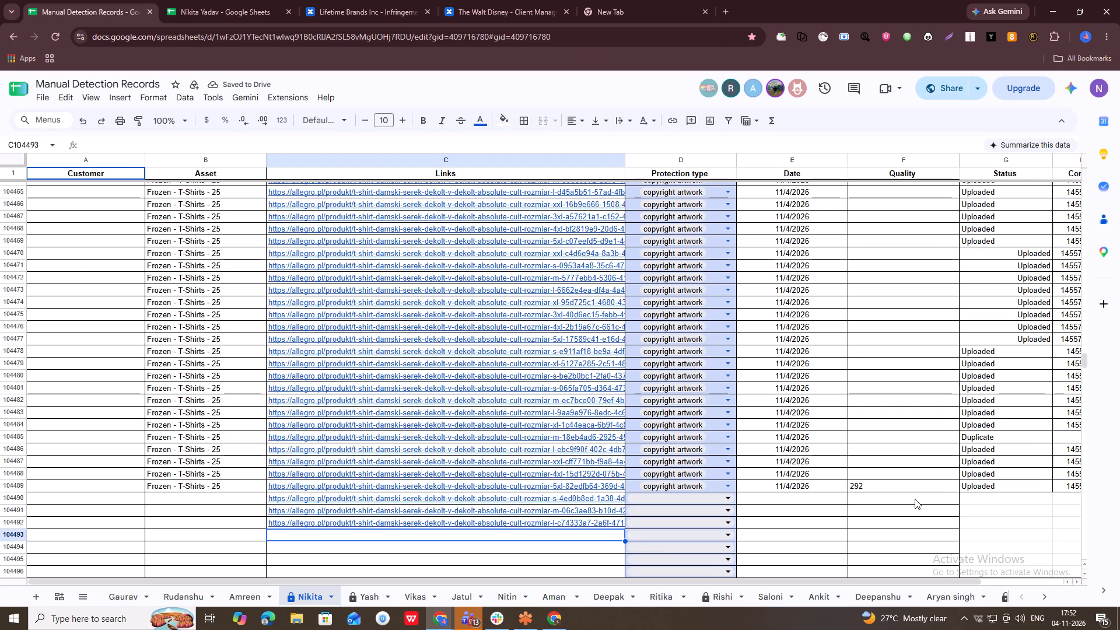
key("ctrl+v")
key("Down")
Copy the black Build A Snowman T-shirt's size 3XL and 4XL variant links into C104494 and C104495.
key("alt+Tab")
key("Right")
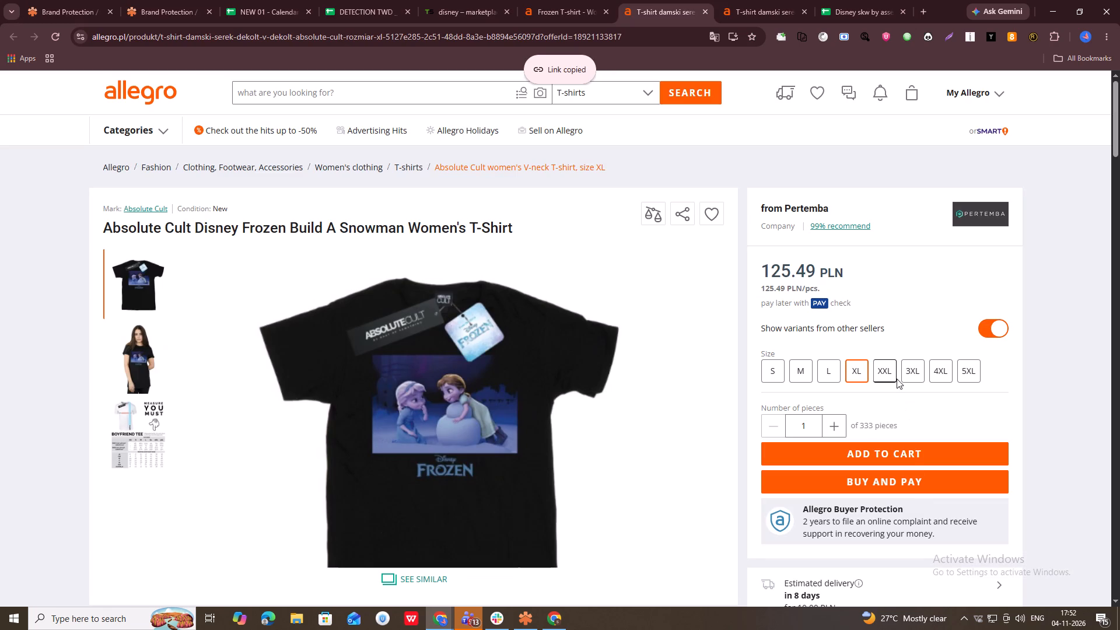
right_click(907, 377)
left_click(931, 503)
key("alt+Tab")
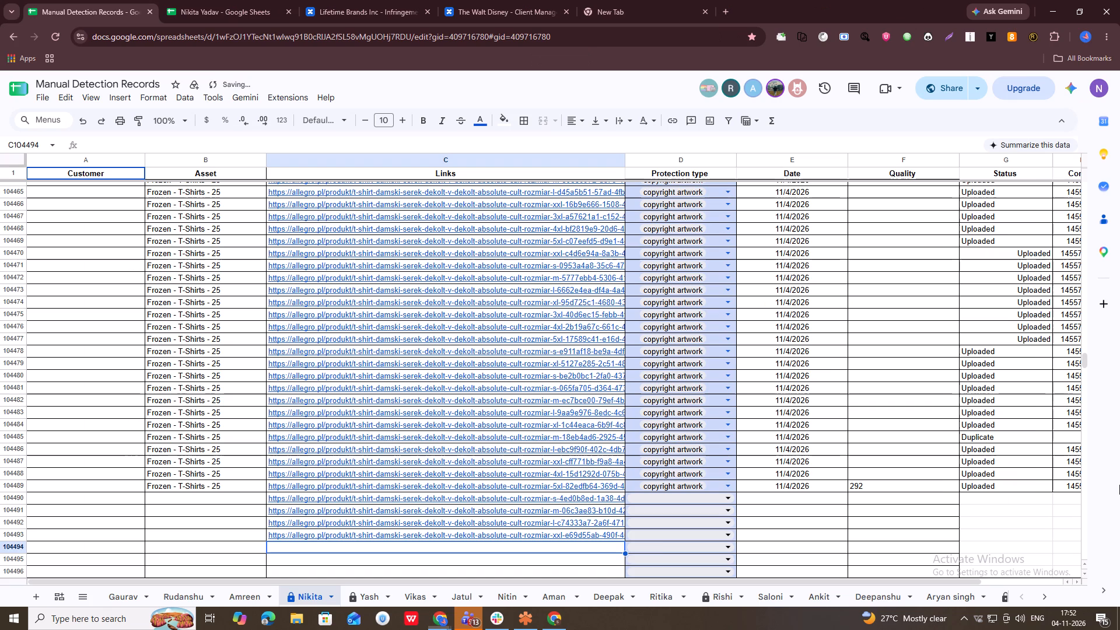
key("ctrl+v")
key("Down")
key("alt+Tab")
key("Right")
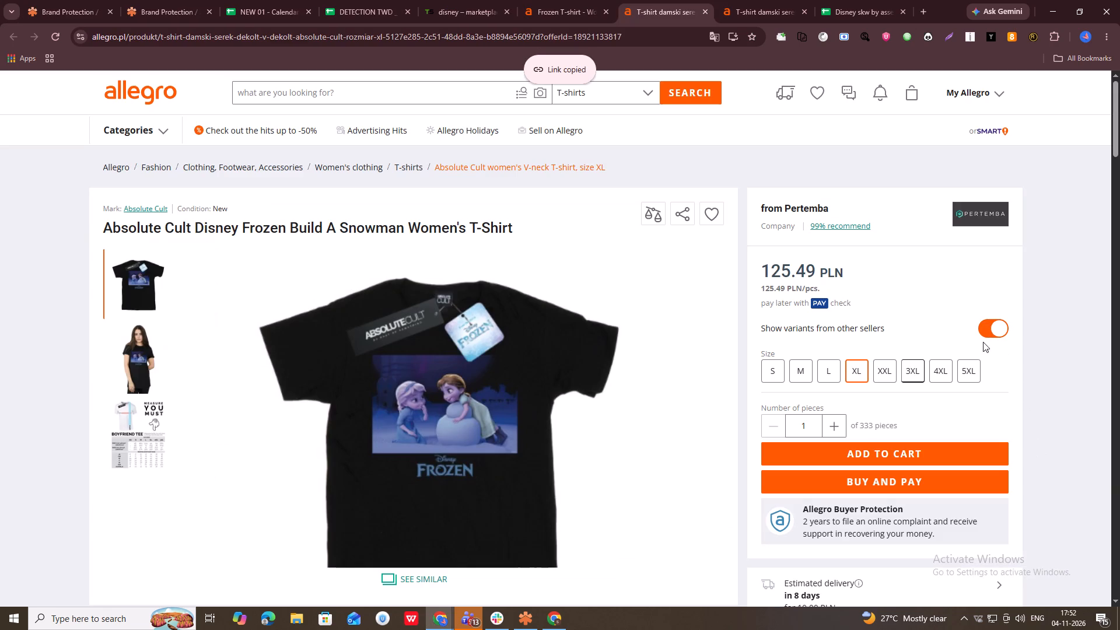
right_click(942, 373)
left_click(963, 495)
key("alt+Tab")
key("ctrl+v")
key("Down")
Copy the black Build A Snowman T-shirt's size 5XL variant link into C104496.
key("alt+Tab")
key("Right")
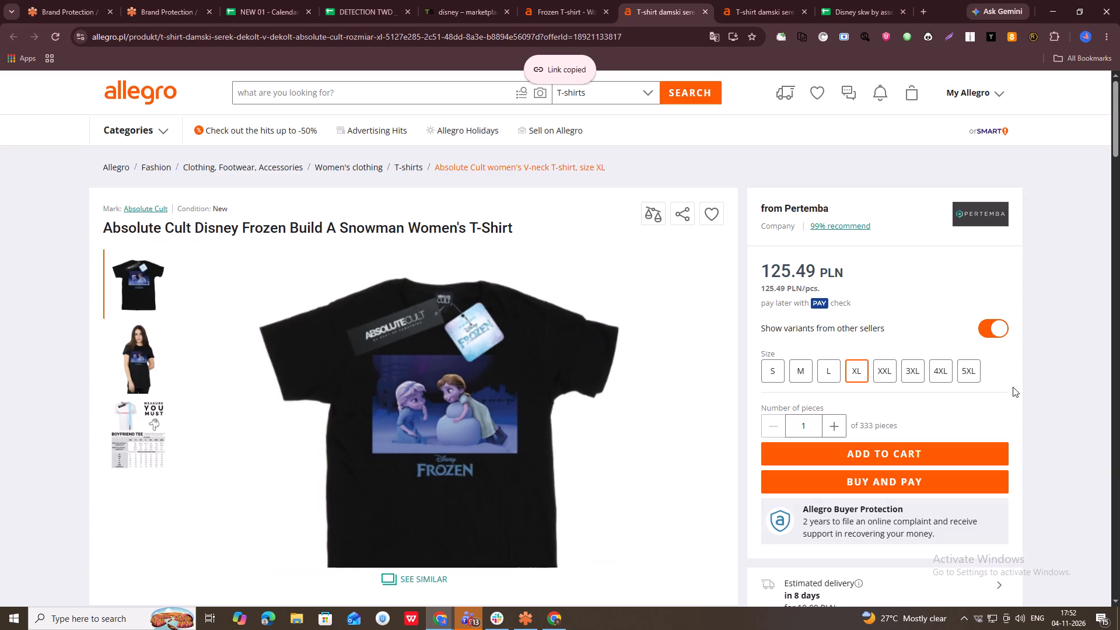
right_click(969, 379)
left_click(888, 503)
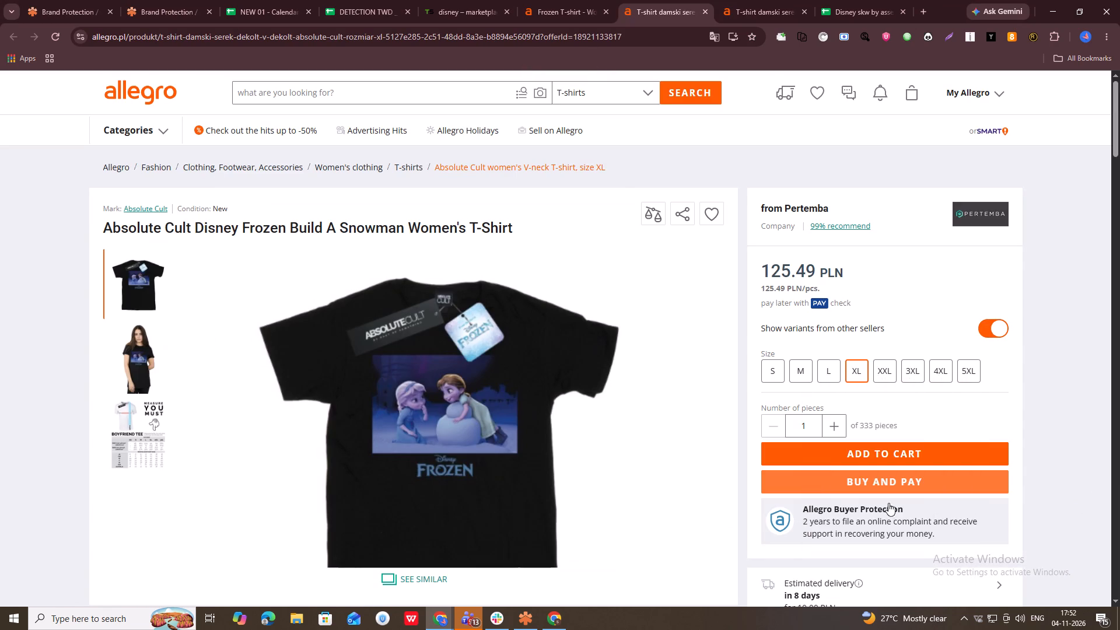
key("alt+Tab")
key("ctrl+v")
key("Down")
Close the finished black Build A Snowman listing on Allegro, leaving the white size S listing open.
key("alt+Tab")
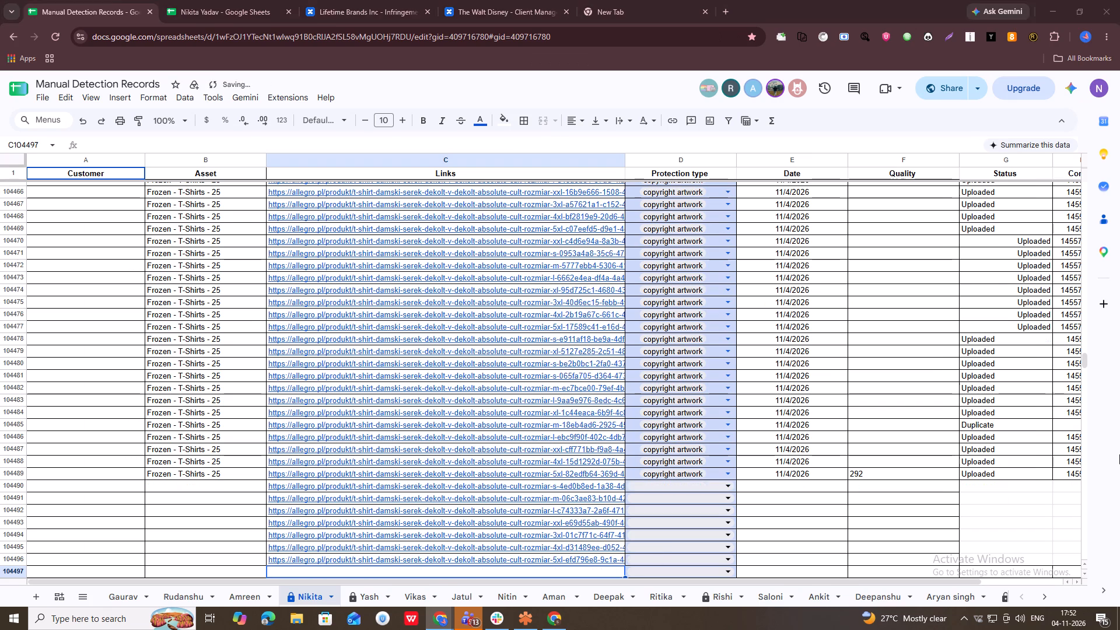
middle_click(688, 0)
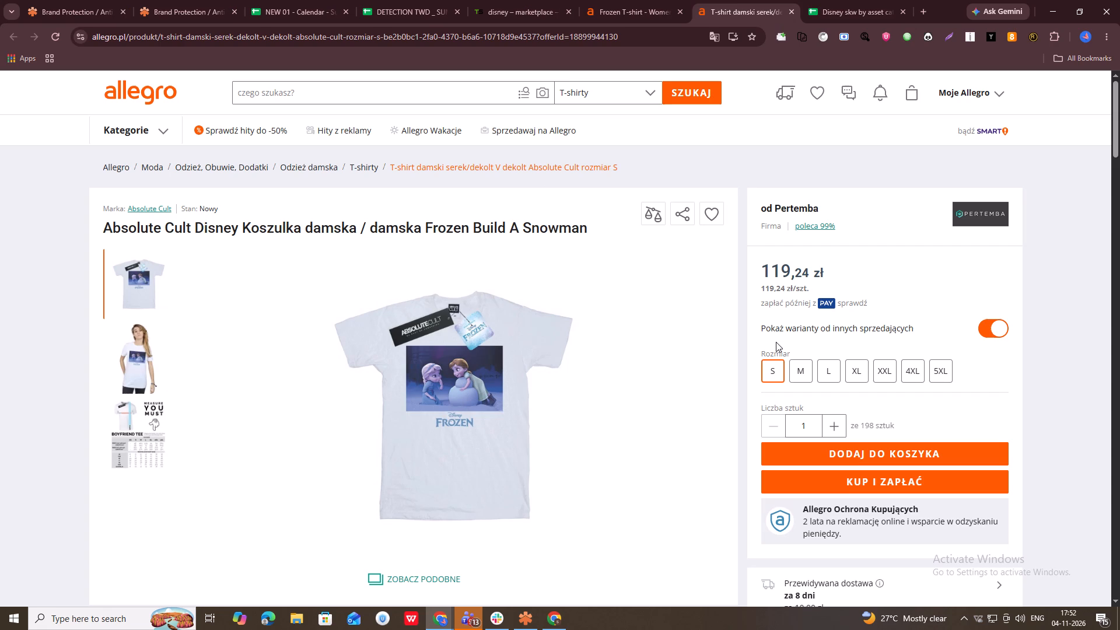
Copy the white Build A Snowman T-shirt's size M and L variant links into C104497 and C104498.
right_click(804, 379)
left_click(835, 499)
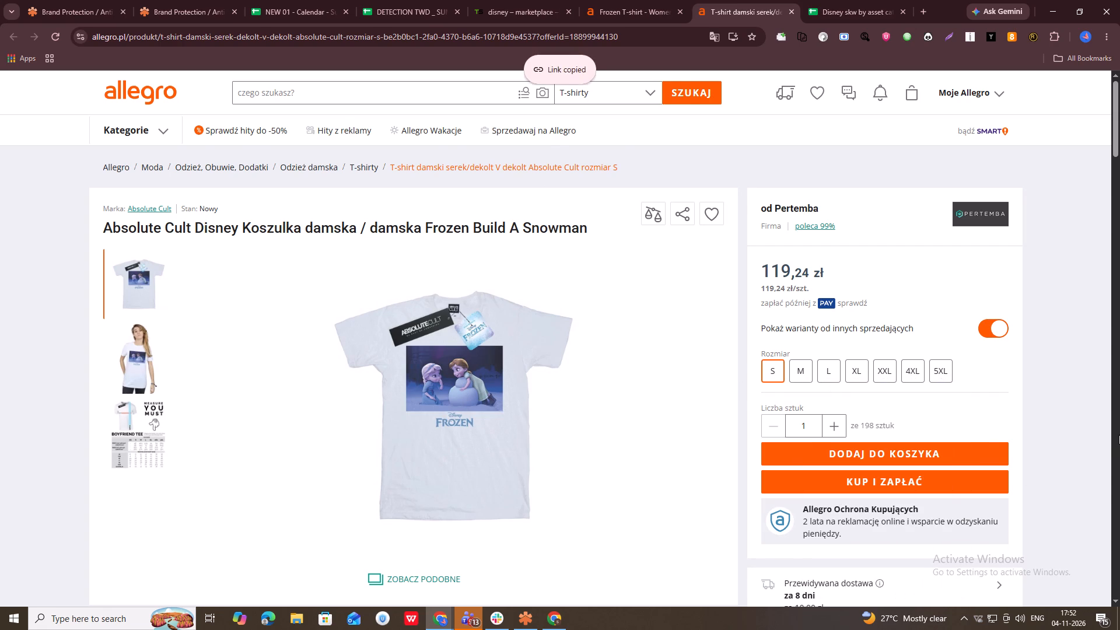
key("alt+Tab")
key("ctrl+v")
key("Down")
key("alt+Tab")
key("Right")
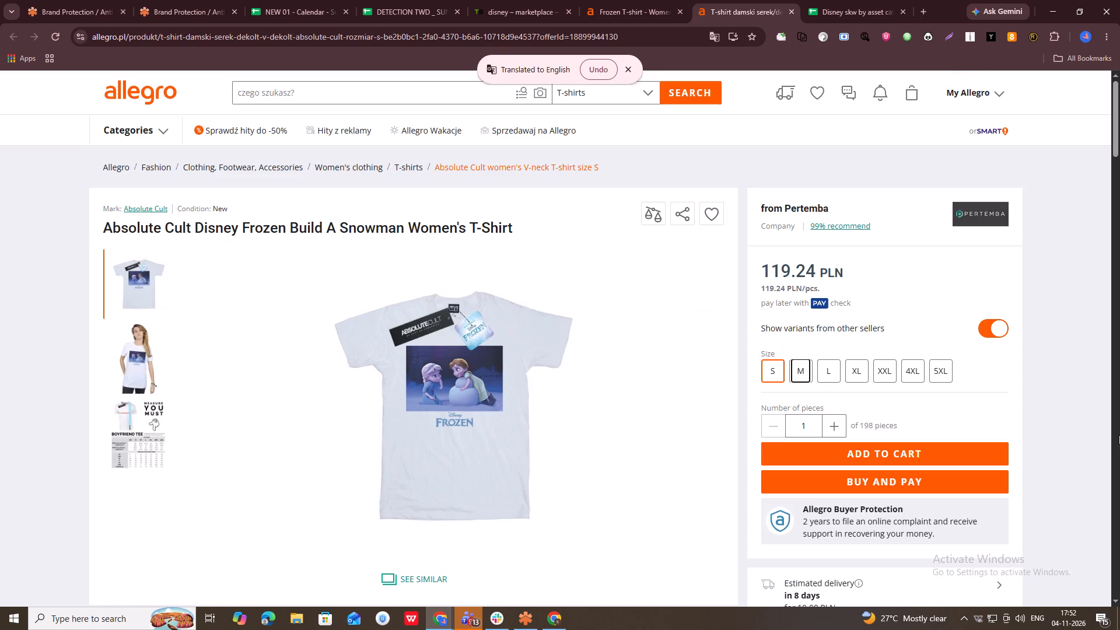
right_click(828, 375)
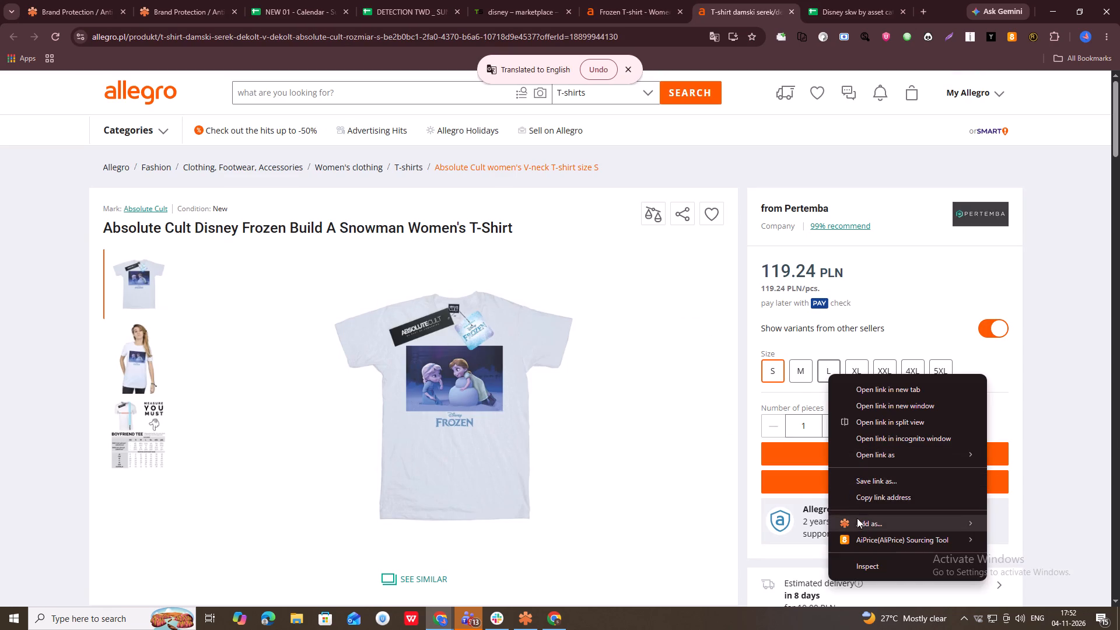
left_click(857, 496)
key("alt+Tab")
key("ctrl+v")
key("Down")
key("alt+Tab")
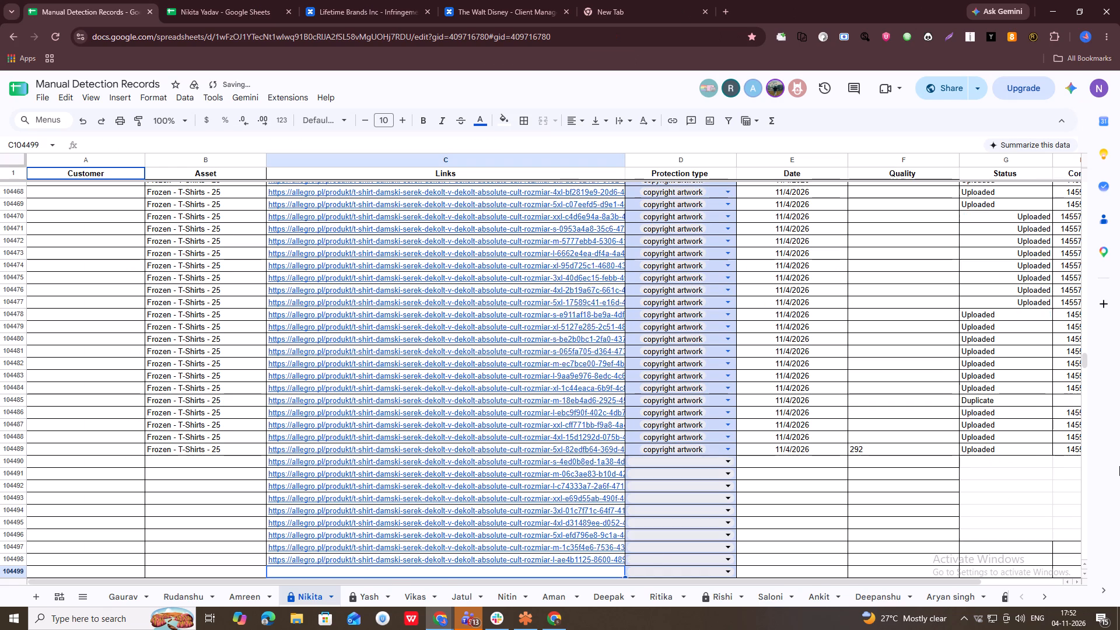
key("Right")
Copy the white Build A Snowman T-shirt's size XL and XXL variant links into C104499 and C104500.
right_click(853, 372)
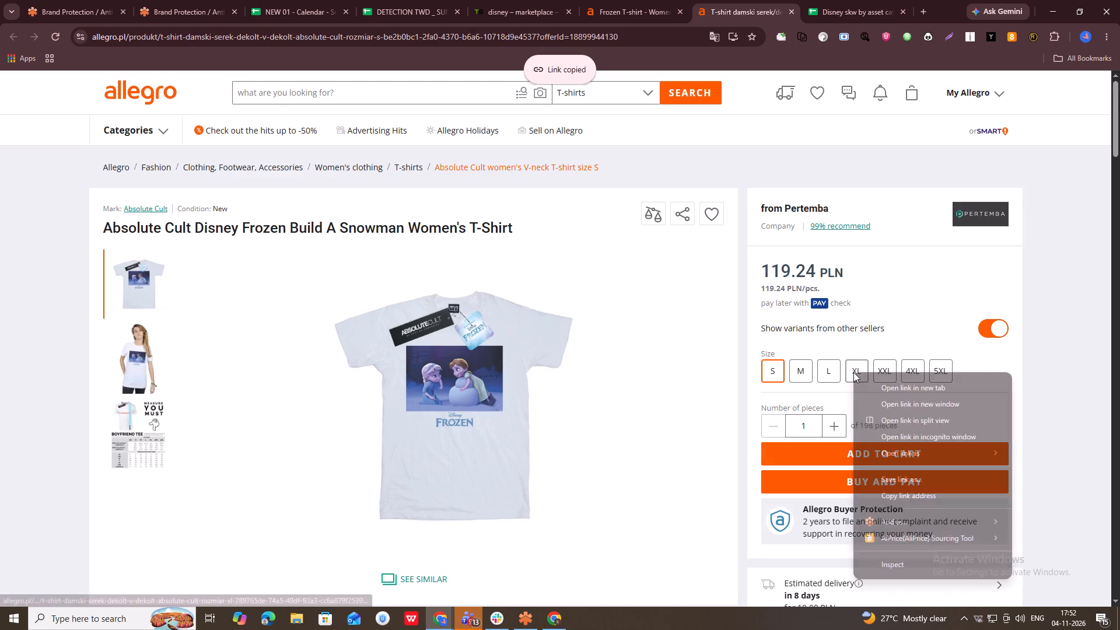
left_click(890, 498)
key("alt+Tab")
key("ctrl+v")
key("Down")
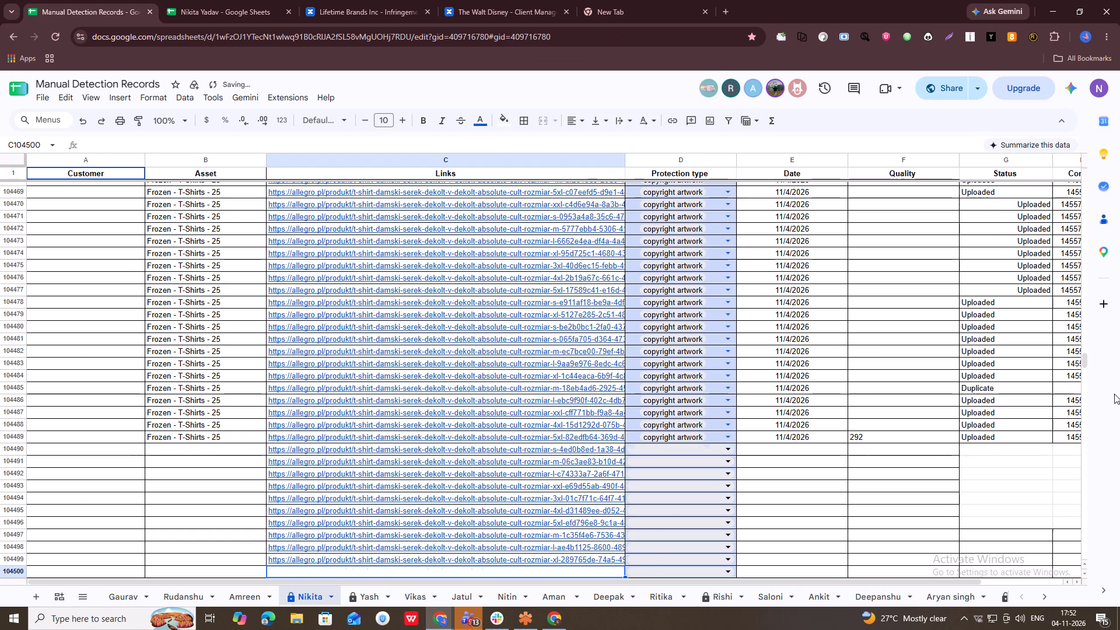
key("alt+Tab")
key("Right")
right_click(885, 373)
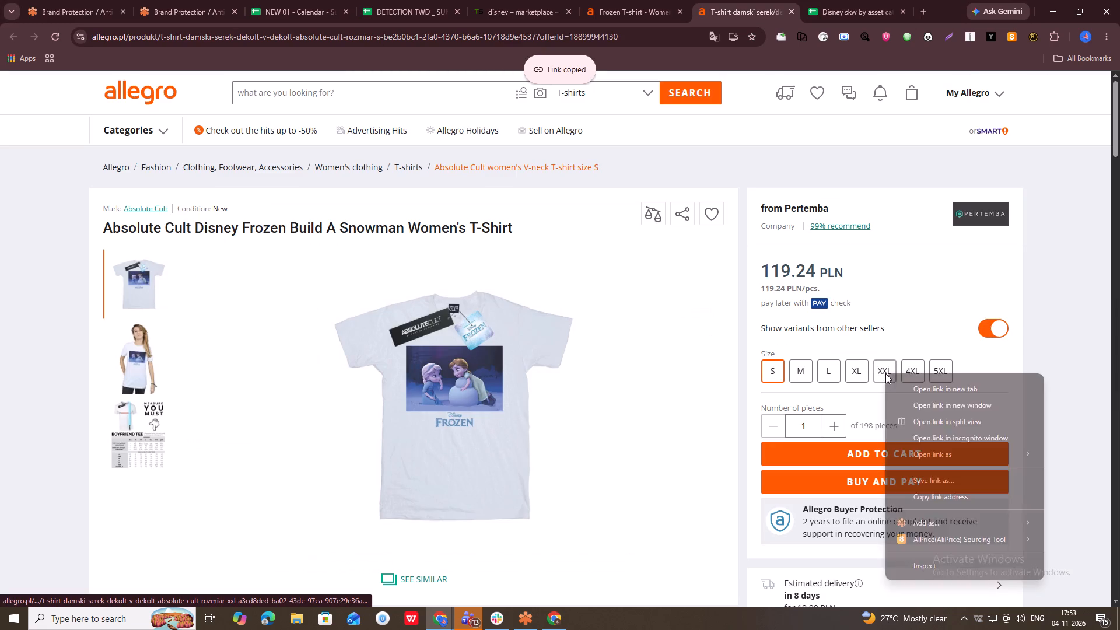
left_click(902, 494)
key("alt+Tab")
key("ctrl+v")
key("Down")
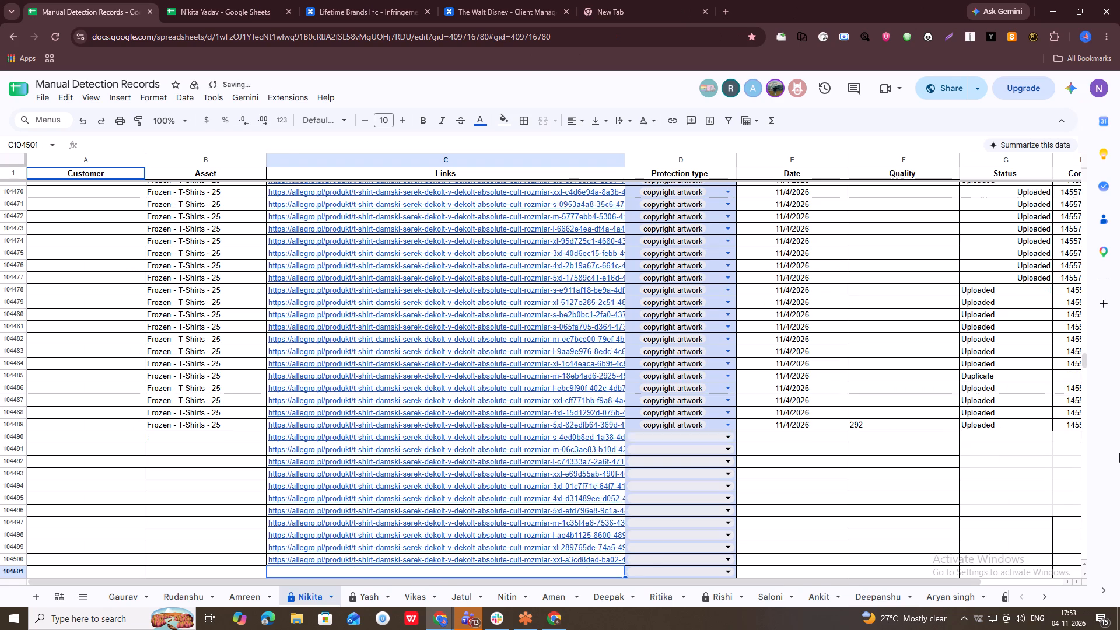
key("alt+Tab")
key("Right")
Copy the white Build A Snowman T-shirt's size 4XL and 5XL variant links into C104501 and C104502.
right_click(919, 376)
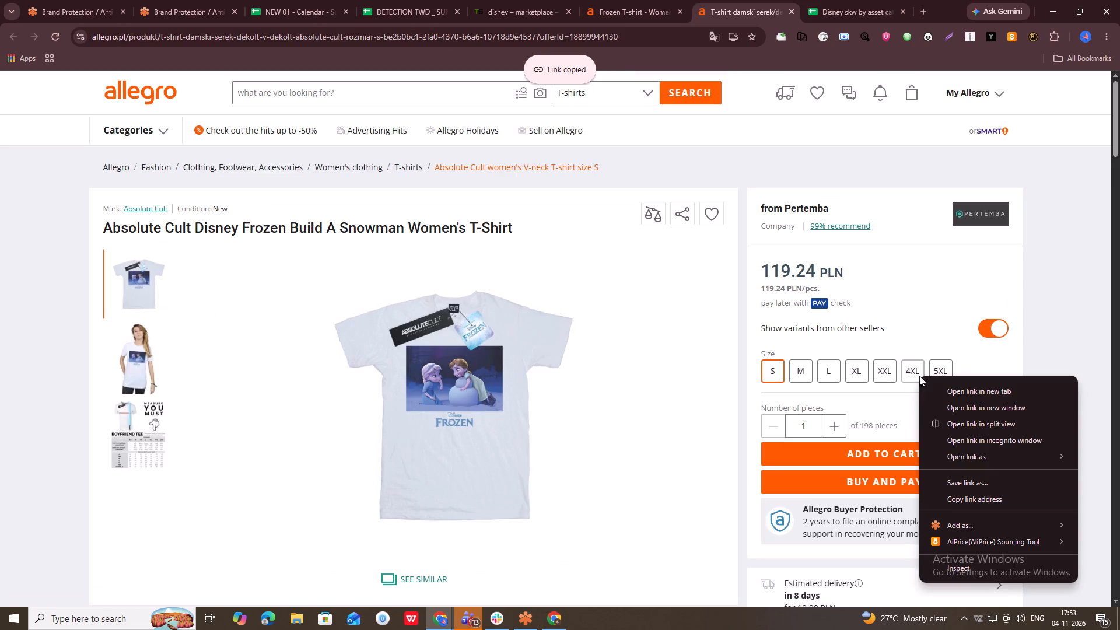
left_click(945, 501)
key("alt+Tab")
key("ctrl+v")
key("Down")
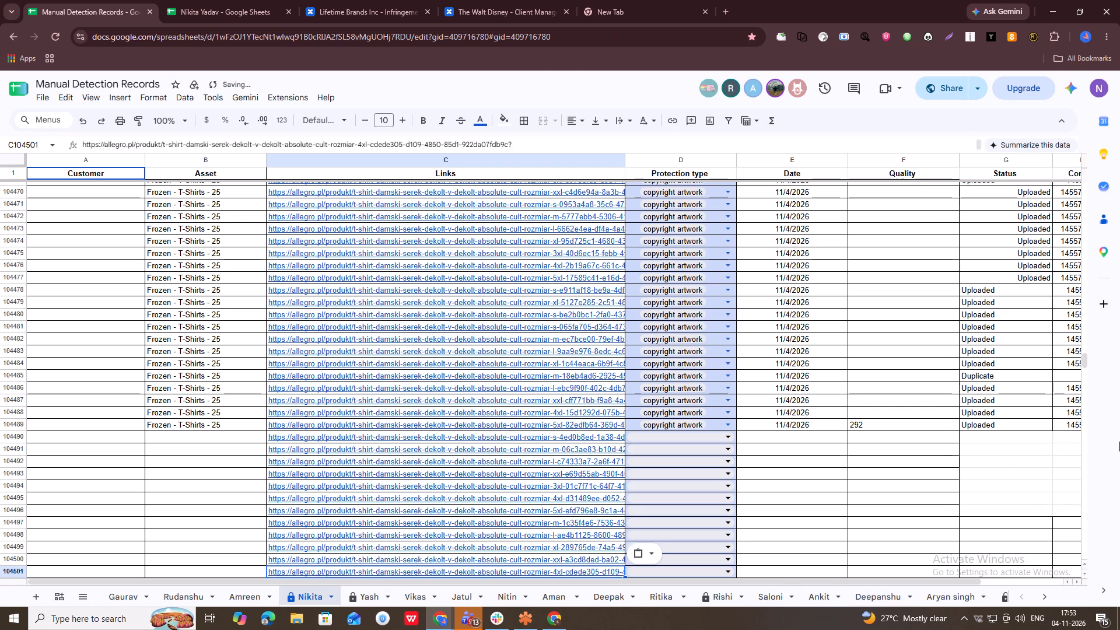
key("alt+Tab")
key("Down")
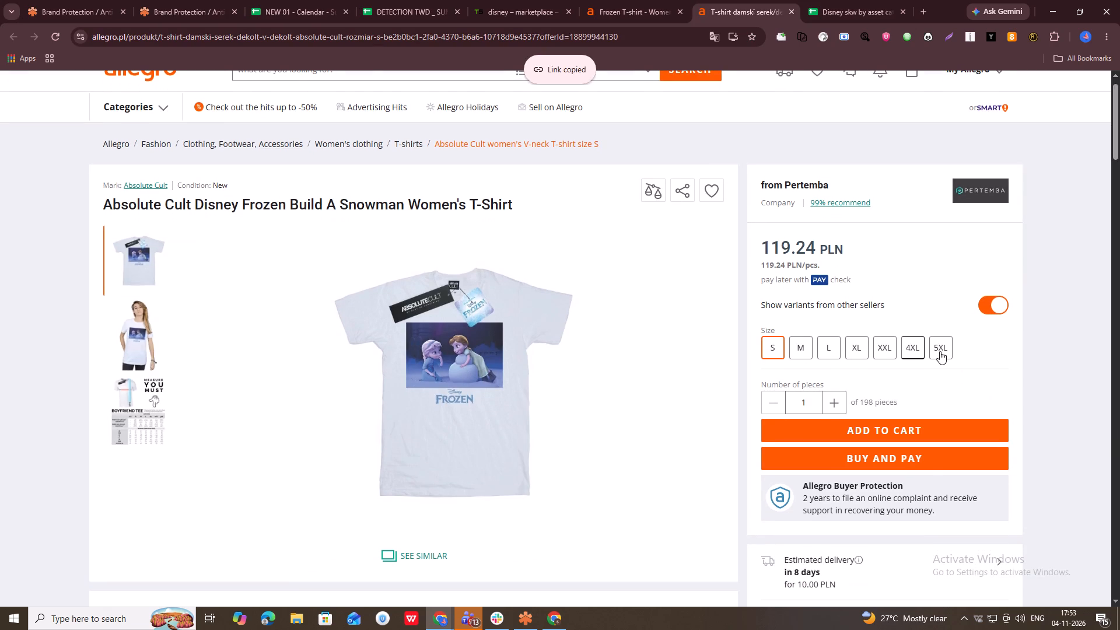
right_click(940, 351)
left_click(973, 480)
key("alt+Tab")
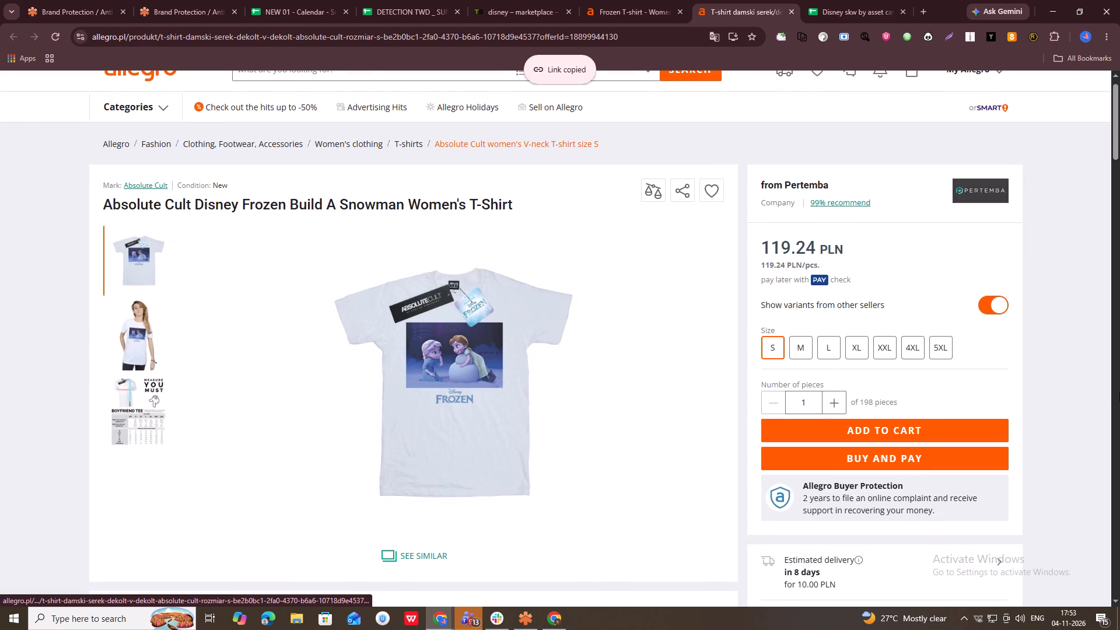
key("ctrl+v")
Copy the new batch of Allegro links in C104490:C104502.
key("Right")
key("ctrl+Up")
key("ctrl+Down")
key("Left")
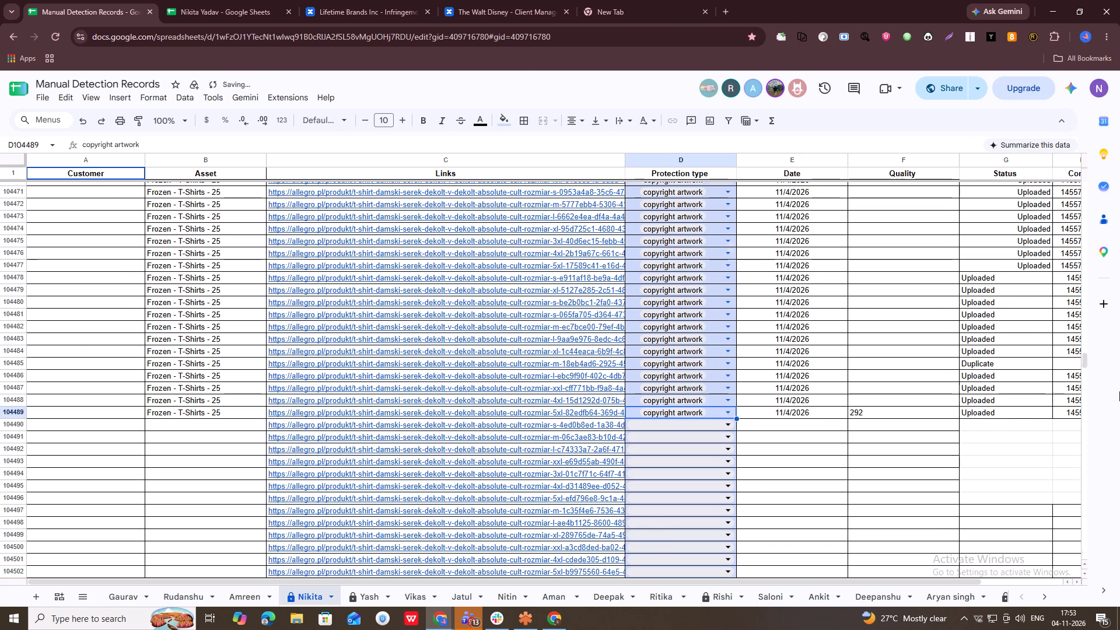
key("ctrl+Up")
key("Right")
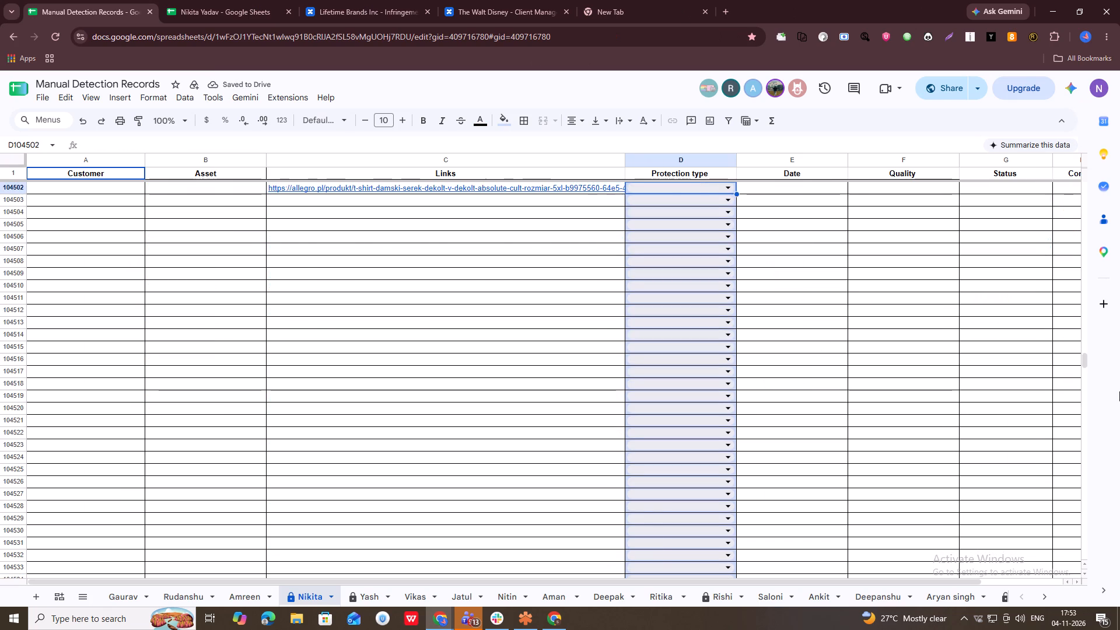
key("ctrl+Up")
key("Down")
key("Left")
key("ctrl+shift+Down")
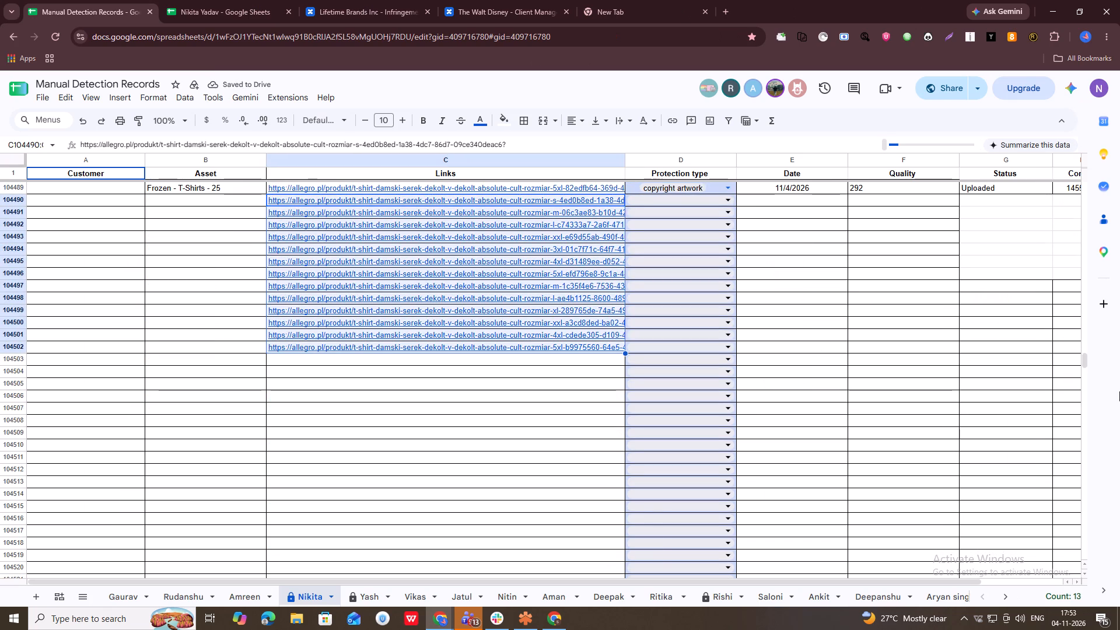
key("ctrl+c")
key("ctrl+c")
In RedPoints, replace the previous link list with the copied batch and save it as new Frozen - T-Shirts - 25 copyright artwork incidents.
key("alt+Tab")
key("alt+Tab")
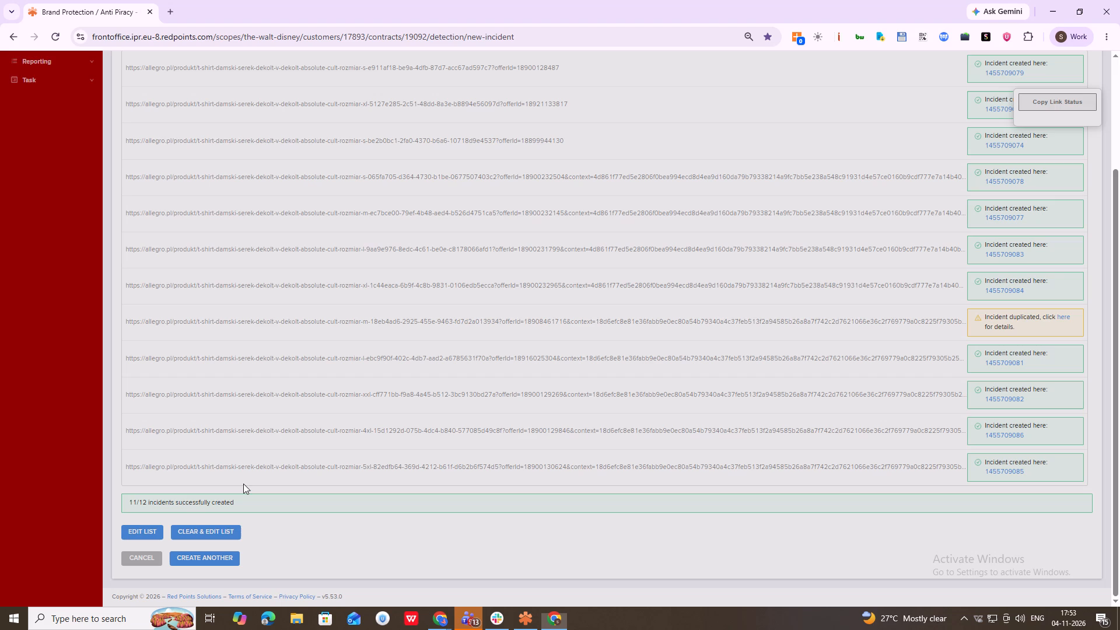
left_click(227, 530)
left_click(289, 282)
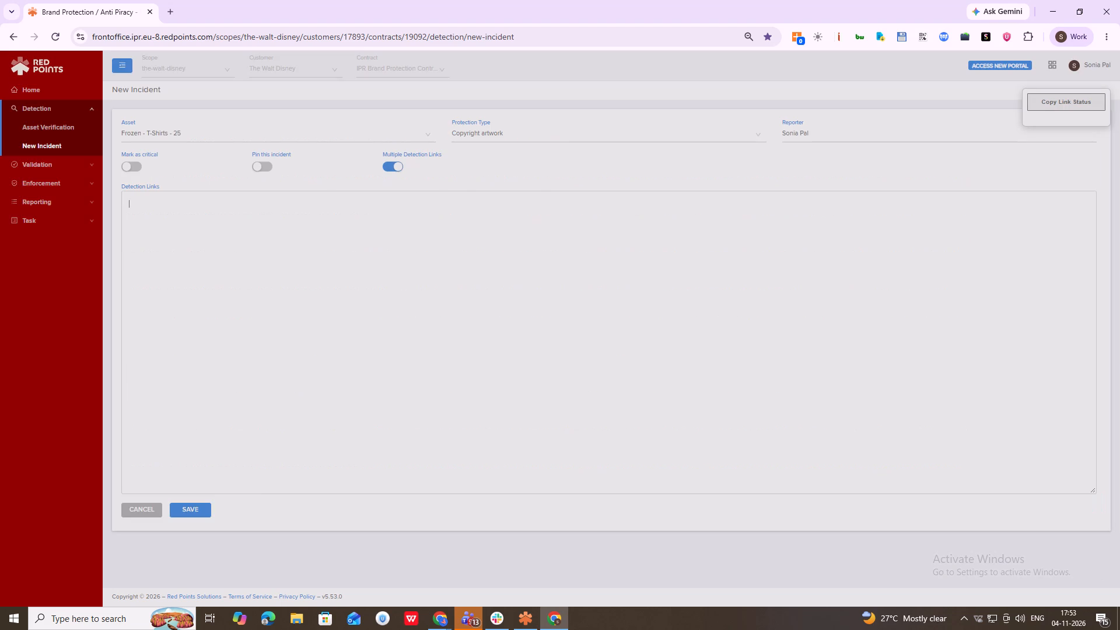
key("ctrl+v")
left_click(198, 505)
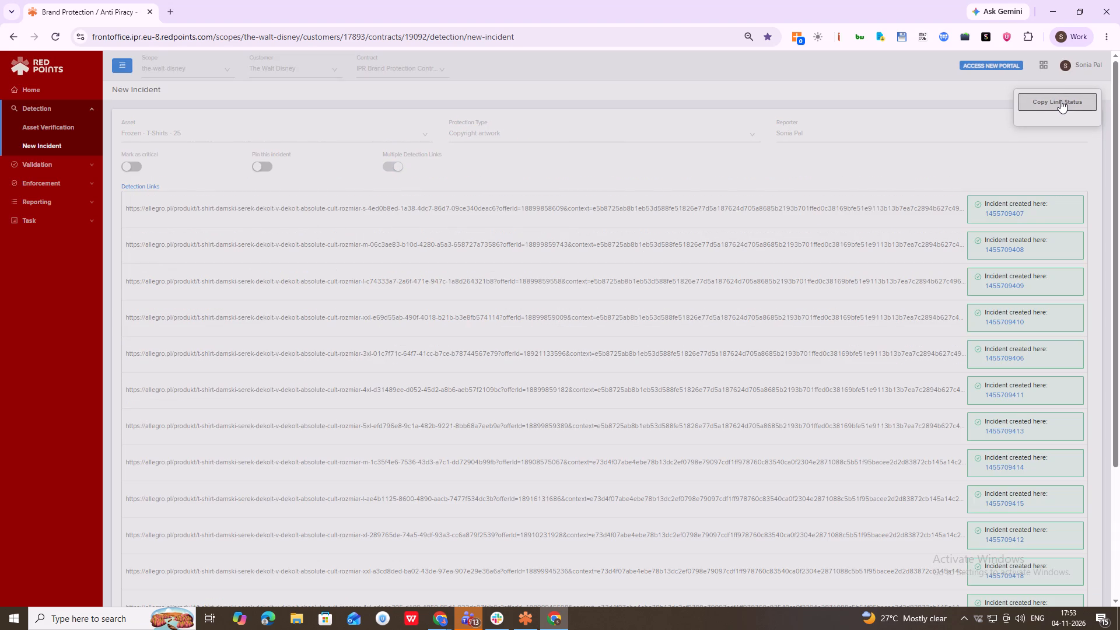
Copy the RedPoints link statuses and paste them into the detection records sheet starting at F104490.
left_click(1065, 100)
key("alt+Tab")
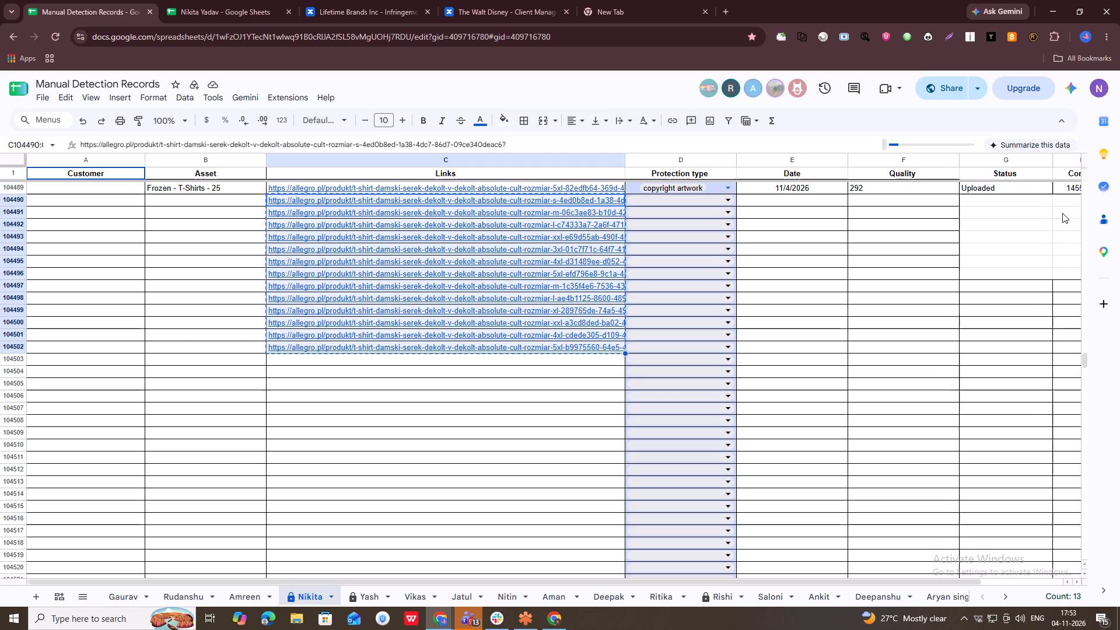
key("Right")
key("Right")
key("Right")
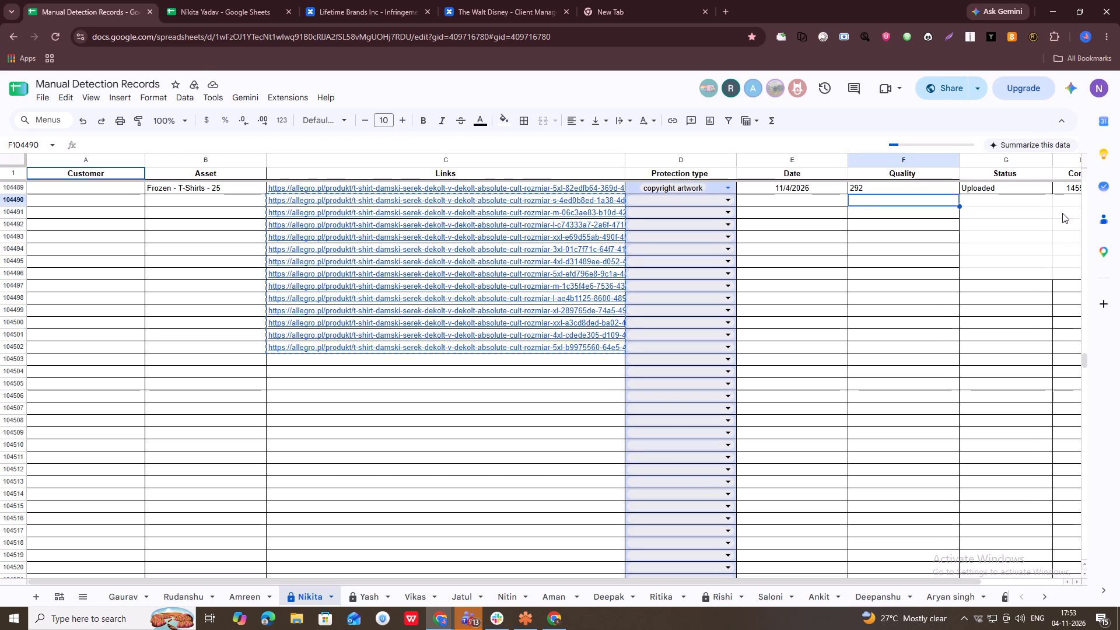
key("ctrl+v")
Delete the pasted Link, Status and Incident Id's headings from F104490:H104490.
key("Left")
key("Right")
key("shift+Right")
key("shift+Right")
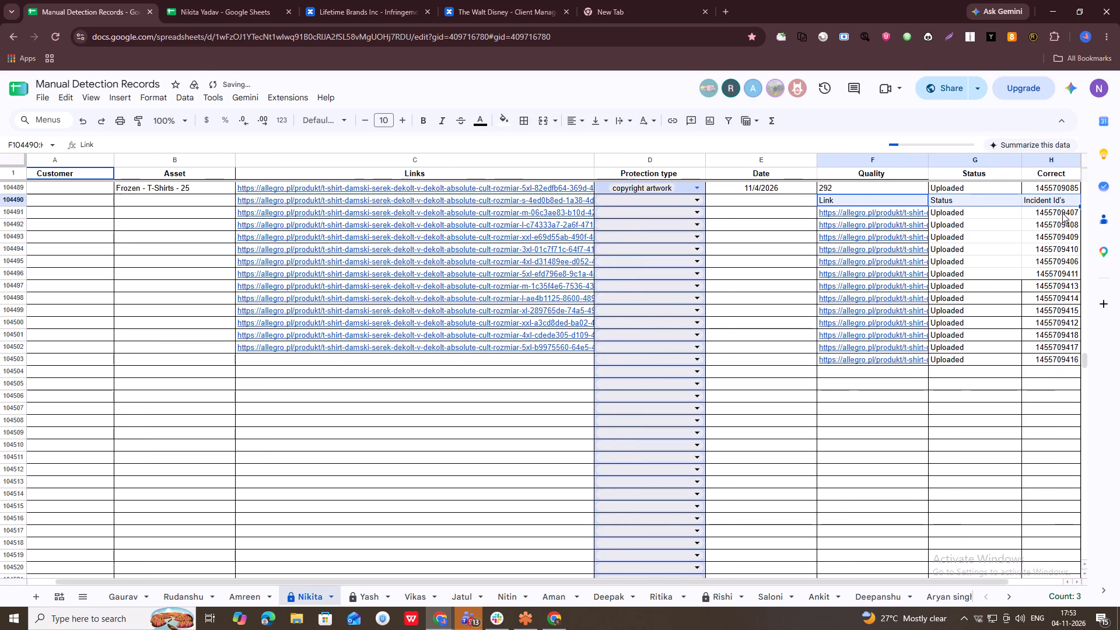
key("Delete")
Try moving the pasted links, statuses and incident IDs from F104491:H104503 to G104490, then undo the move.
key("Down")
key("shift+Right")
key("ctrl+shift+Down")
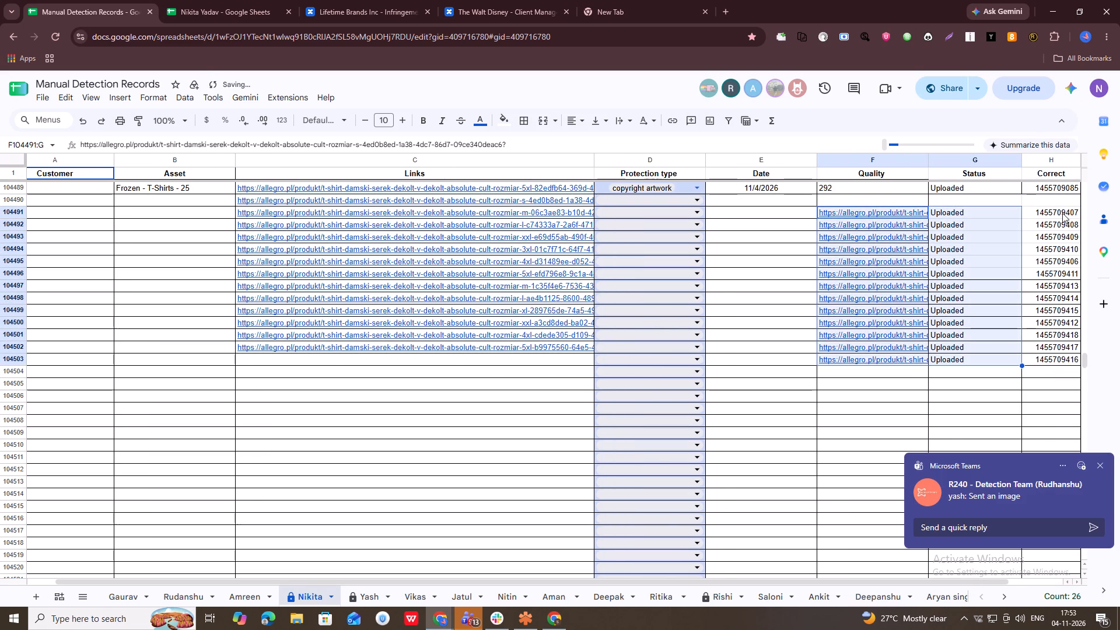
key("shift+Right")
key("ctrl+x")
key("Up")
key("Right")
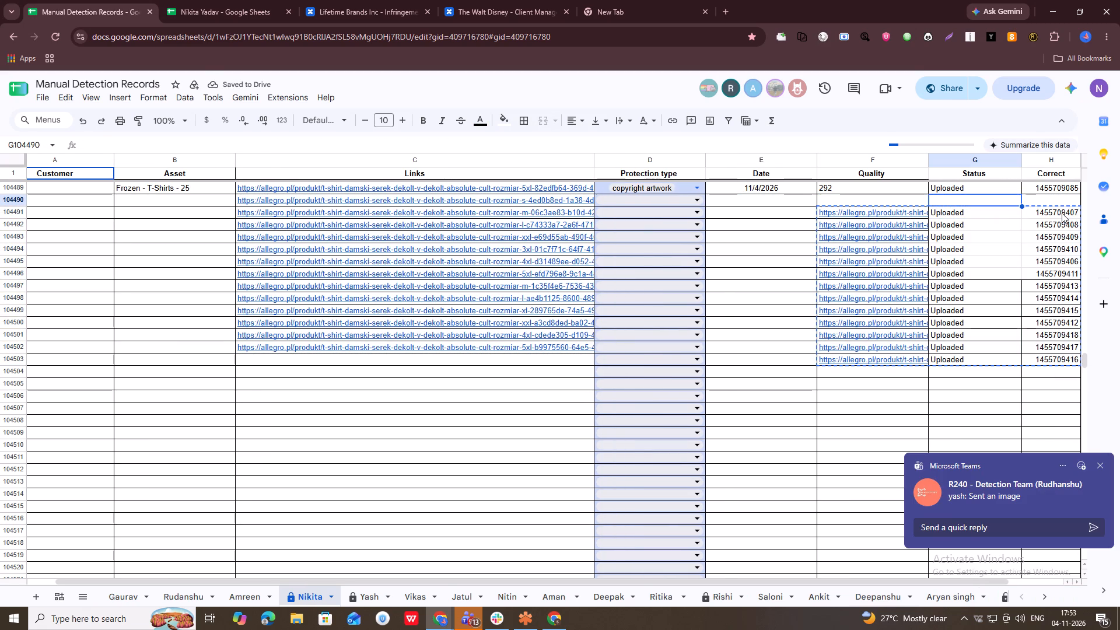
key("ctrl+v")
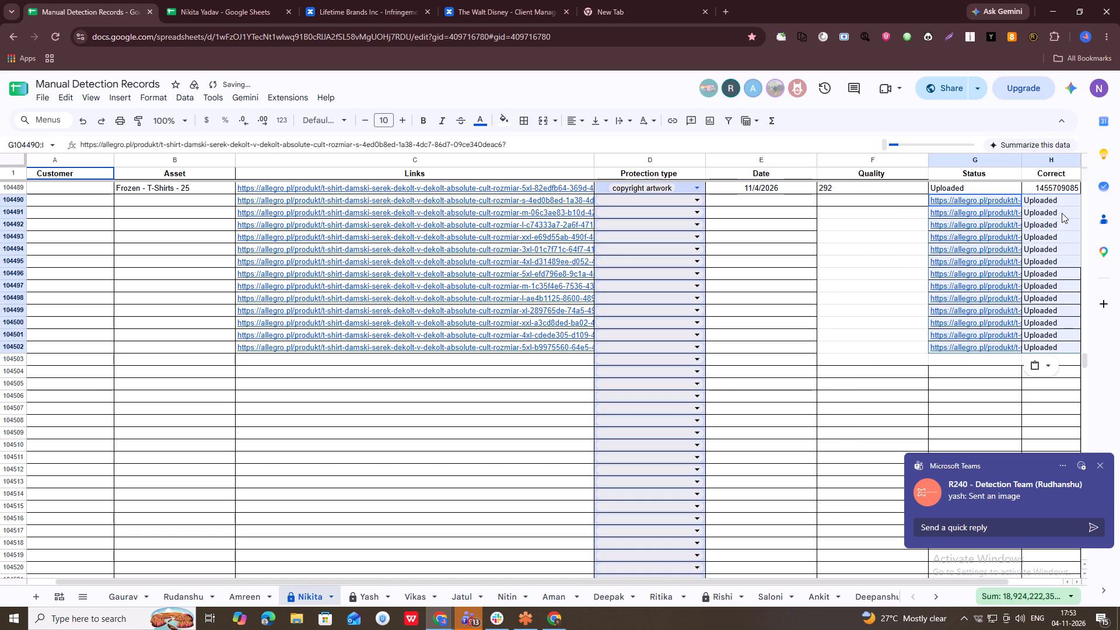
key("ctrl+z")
Move the statuses and incident IDs from G104491:H104503 up one row to start at G104490.
key("Down")
key("shift+Right")
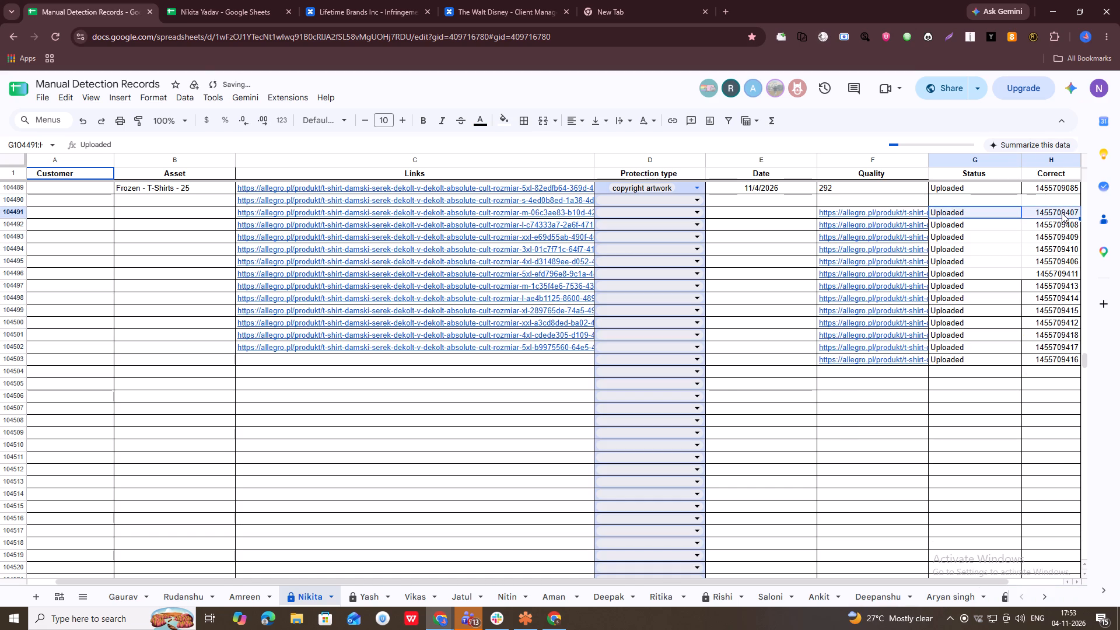
key("ctrl+shift+Down")
key("ctrl+x")
key("Up")
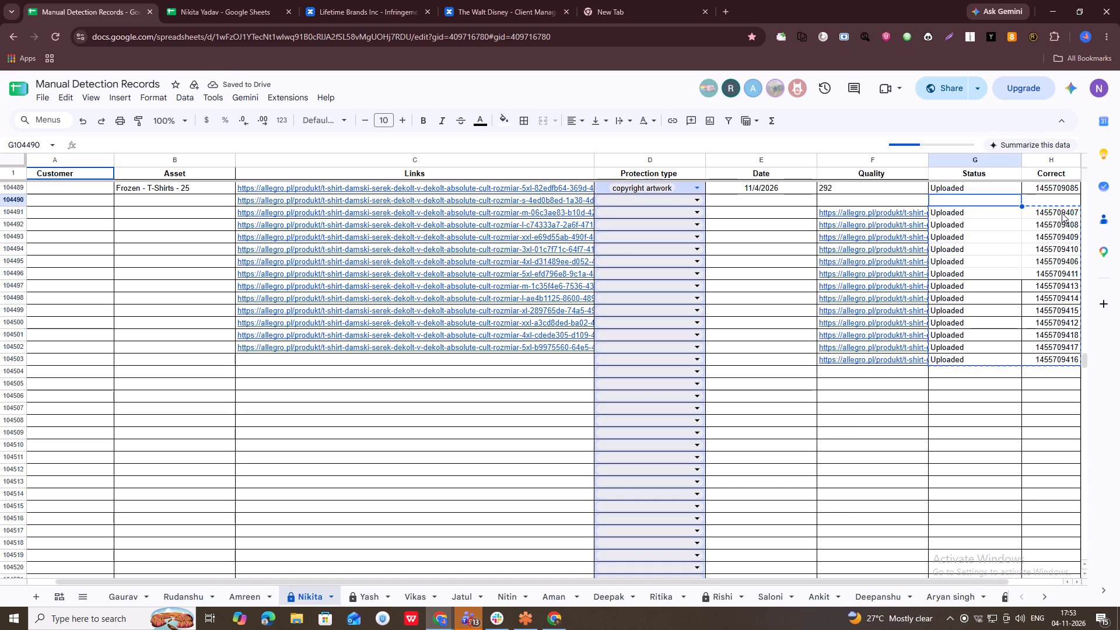
key("ctrl+v")
Delete the leftover pasted links from the Quality column in F104491:F104503.
key("ctrl+Down")
key("Left")
key("Down")
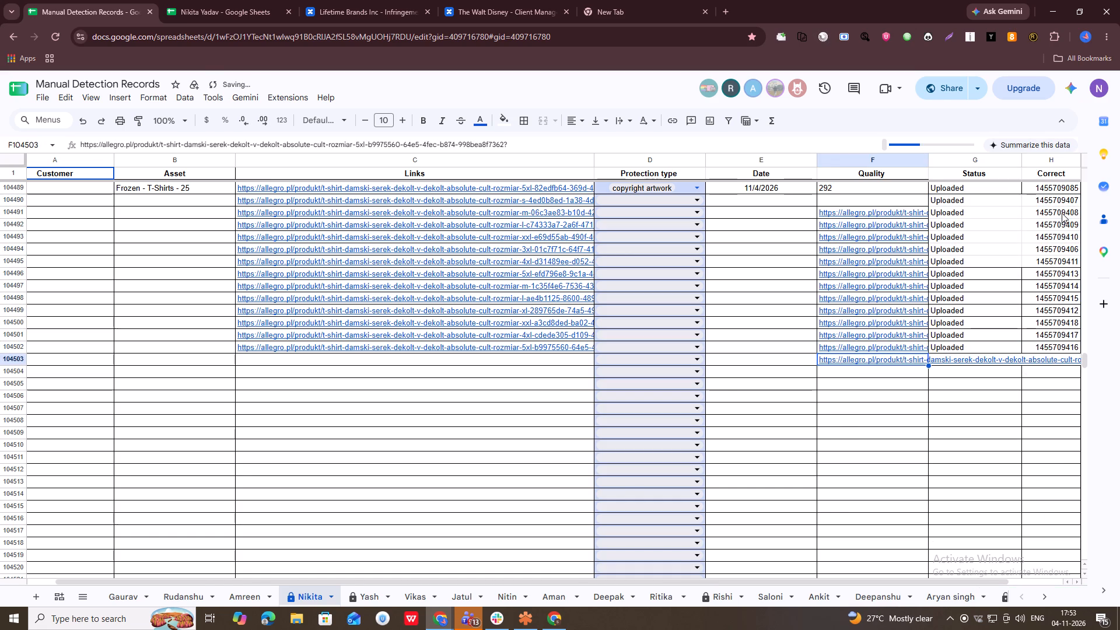
key("ctrl+shift+Up")
key("Delete")
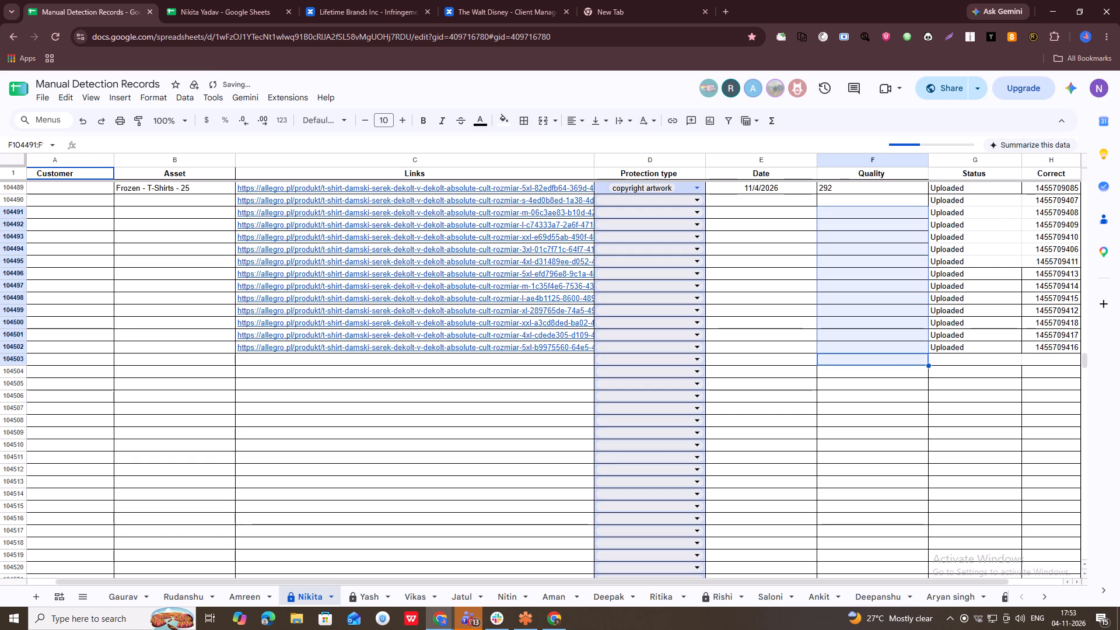
Fill the copyright artwork protection type and the 11/4/2026 date down through row 104502.
key("Up")
key("Left")
key("Left")
key("shift+Right")
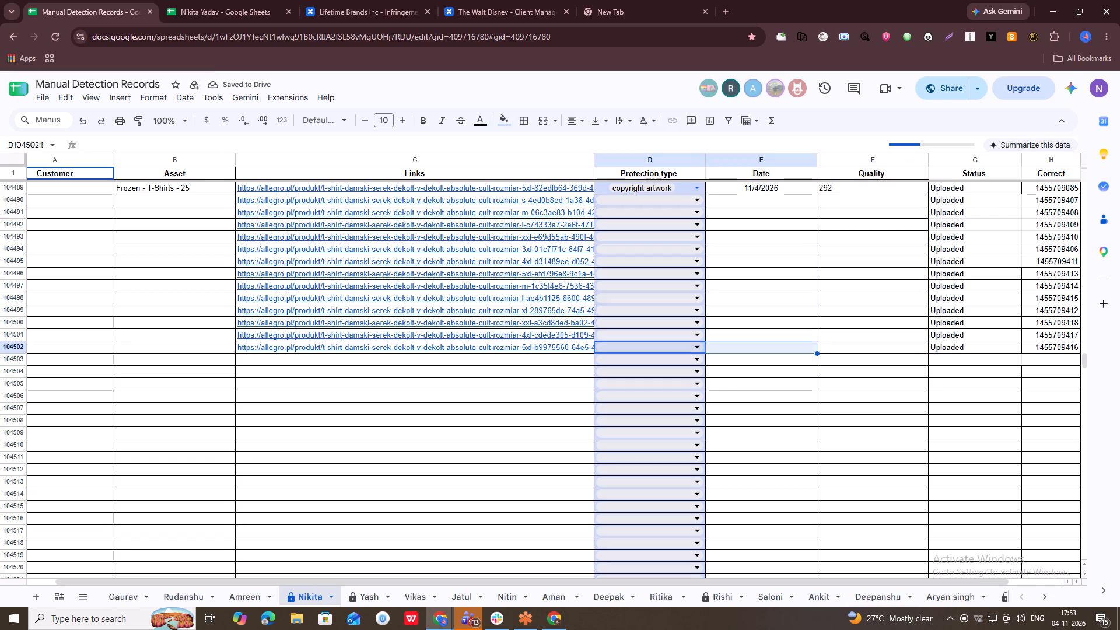
key("ctrl+shift+Up")
key("ctrl+d")
Fill the Frozen - T-Shirts - 25 asset name down column B through row 104502.
key("Left")
key("Left")
key("Left")
key("ctrl+shift+Up")
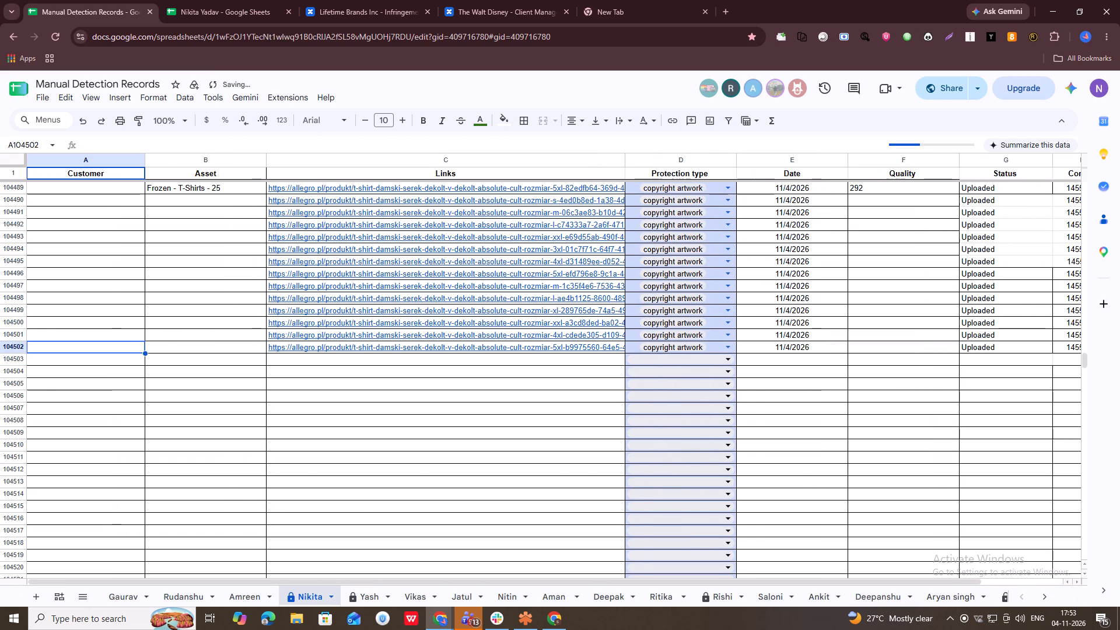
key("Right")
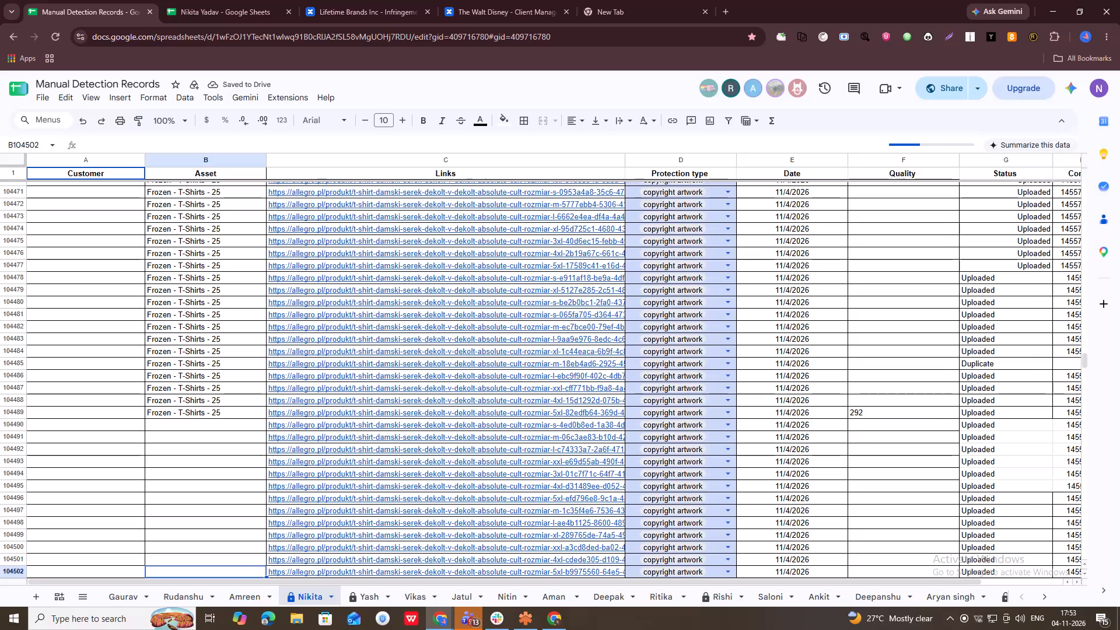
key("ctrl+shift+Up")
key("ctrl+d")
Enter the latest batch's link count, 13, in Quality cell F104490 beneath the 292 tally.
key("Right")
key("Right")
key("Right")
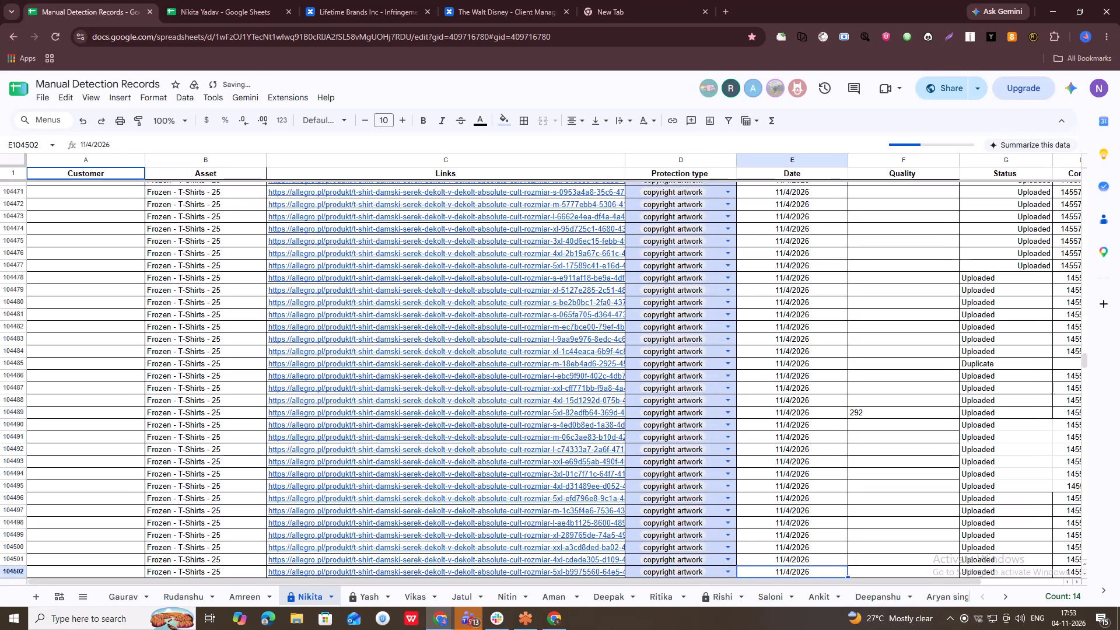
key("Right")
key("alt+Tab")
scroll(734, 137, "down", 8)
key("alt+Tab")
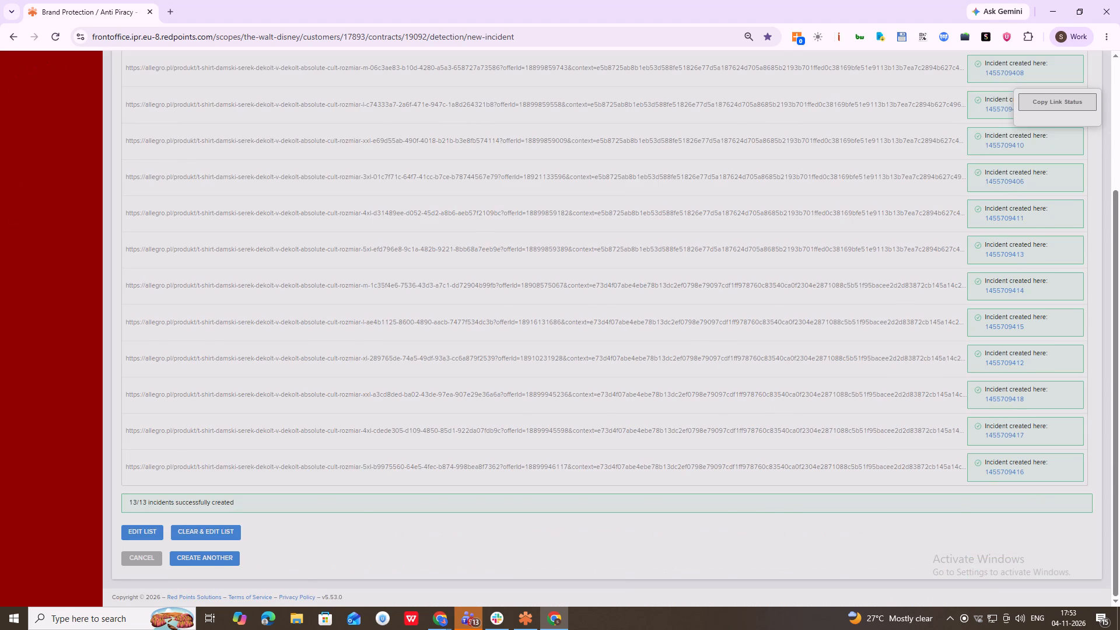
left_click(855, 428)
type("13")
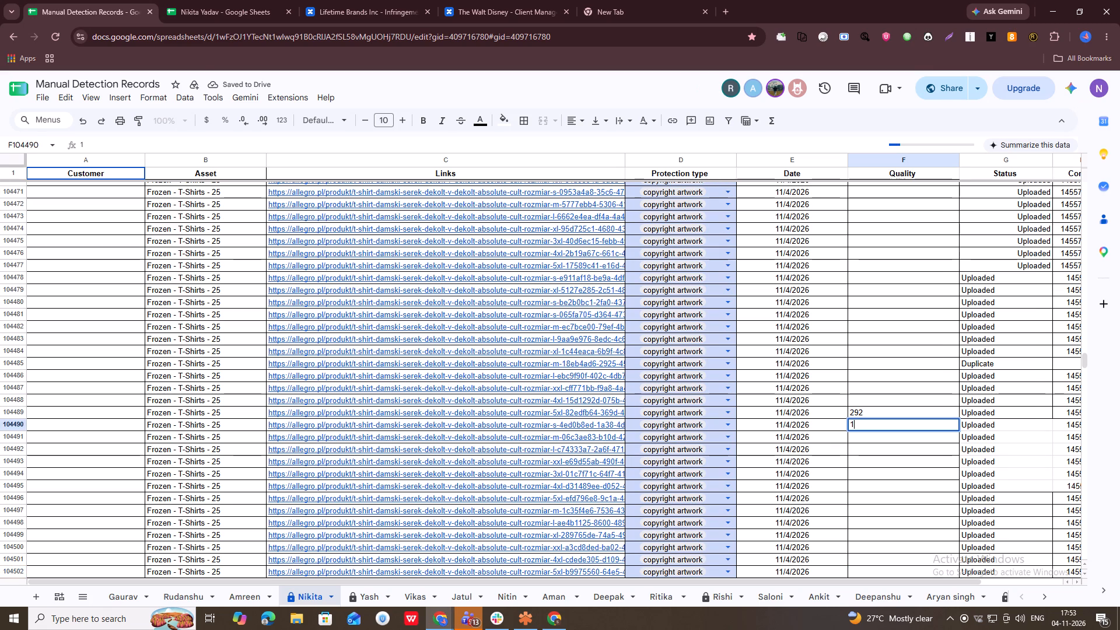
Total the two running tally values in F104489:F104490, and clear both cells.
key("shift+Up")
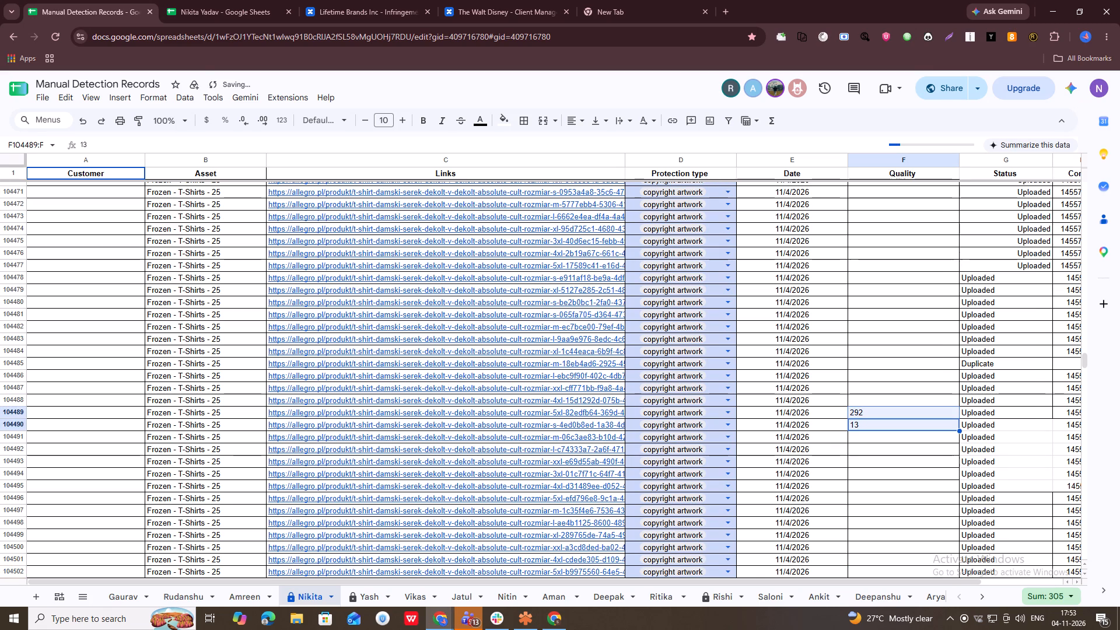
key("Delete")
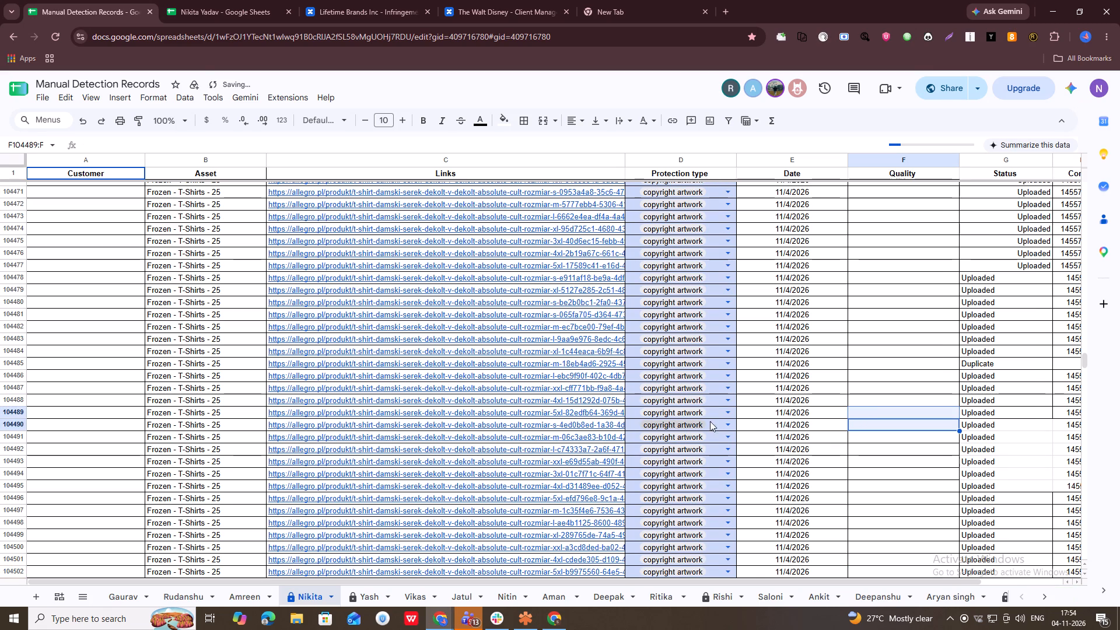
Count the logged Walt Disney incident IDs from H104424 through H104502 with the selection summary set to Count.
scroll(778, 456, "down", 2)
left_click(1066, 457)
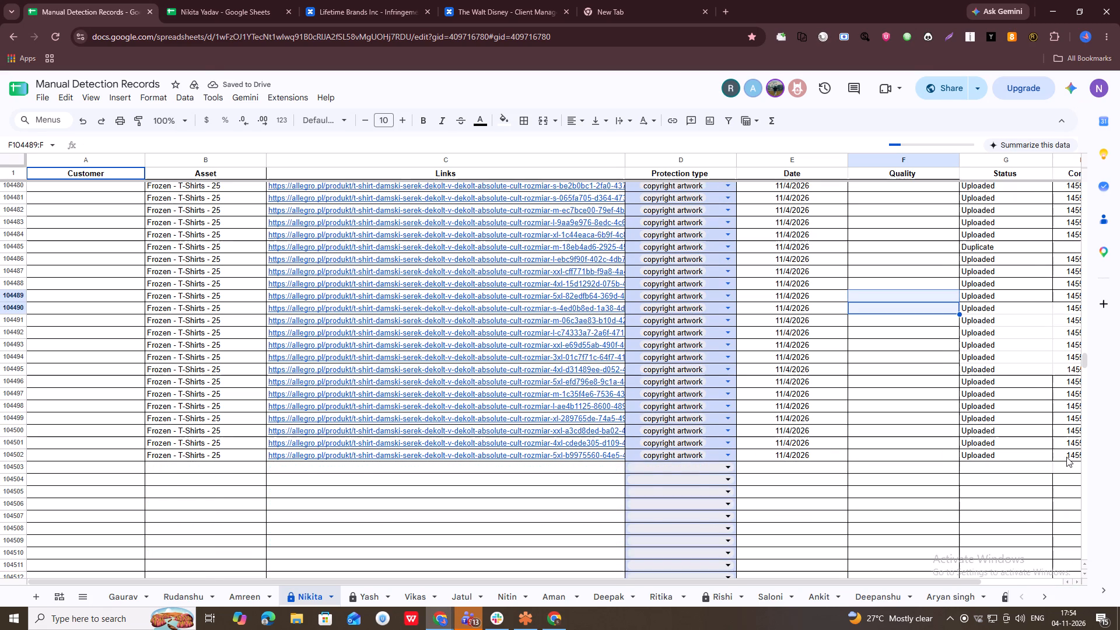
scroll(1058, 466, "up", 15)
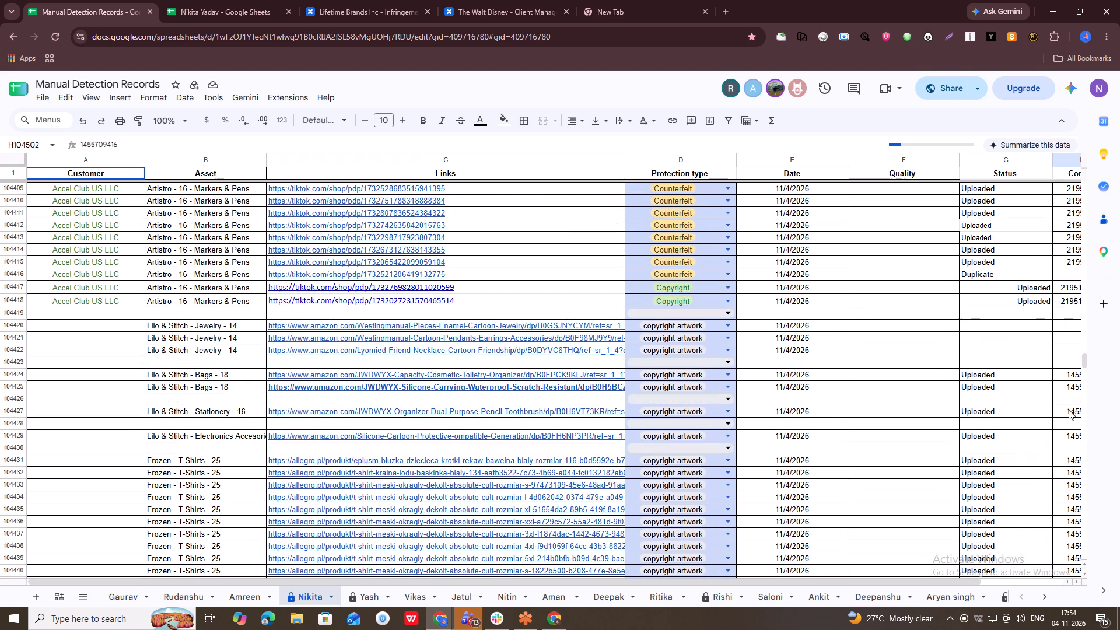
left_click(1068, 376, "shift")
left_click(1037, 595)
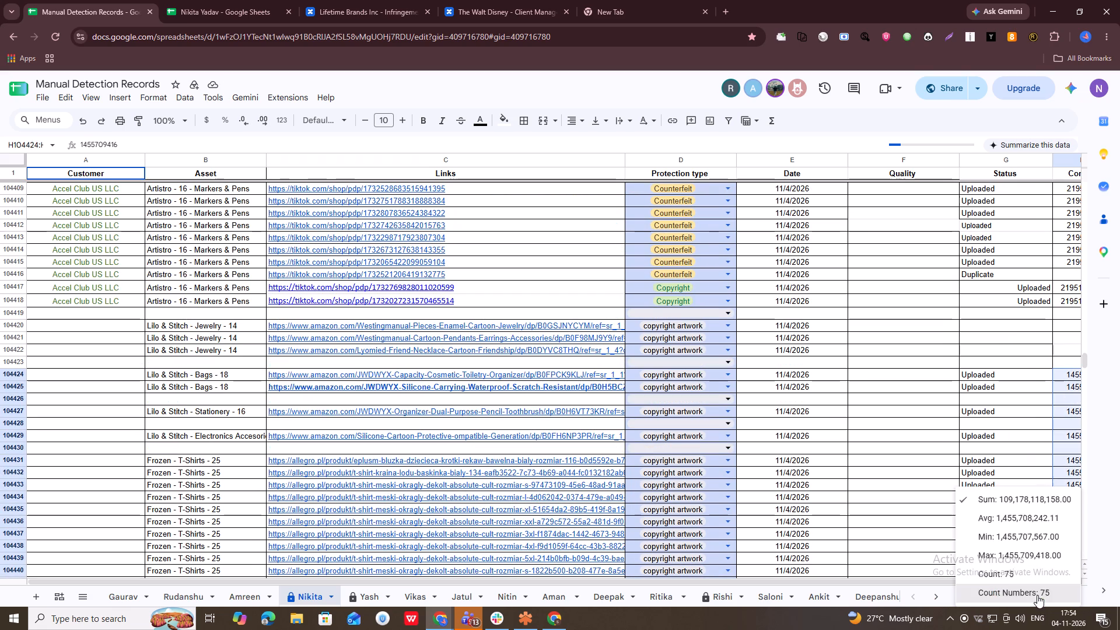
left_click(1012, 578)
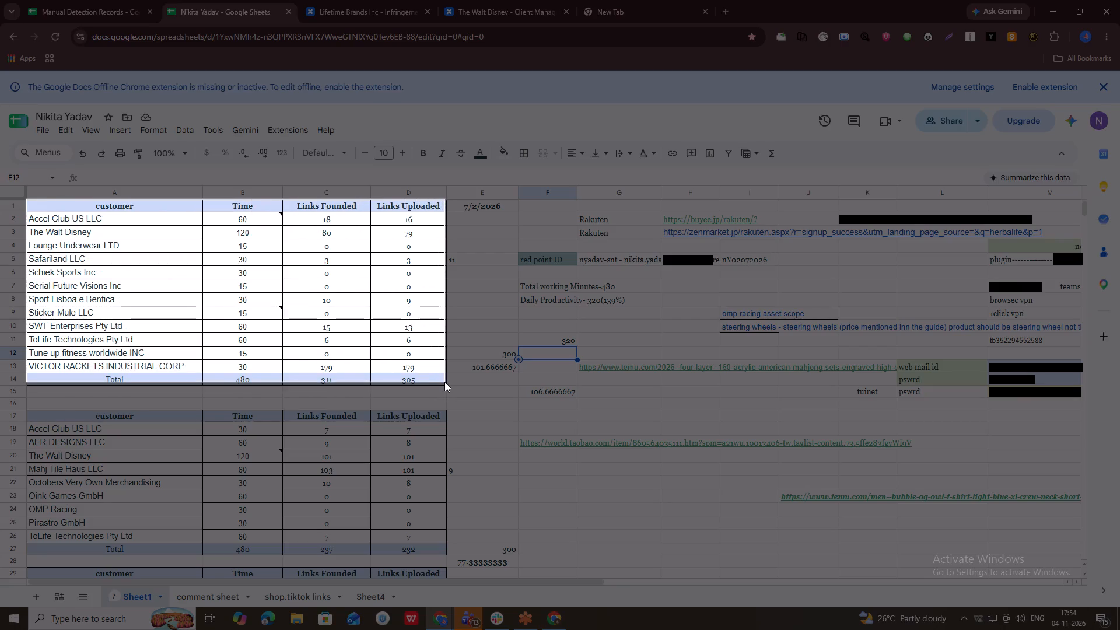
left_click_drag(444, 381, 445, 384)
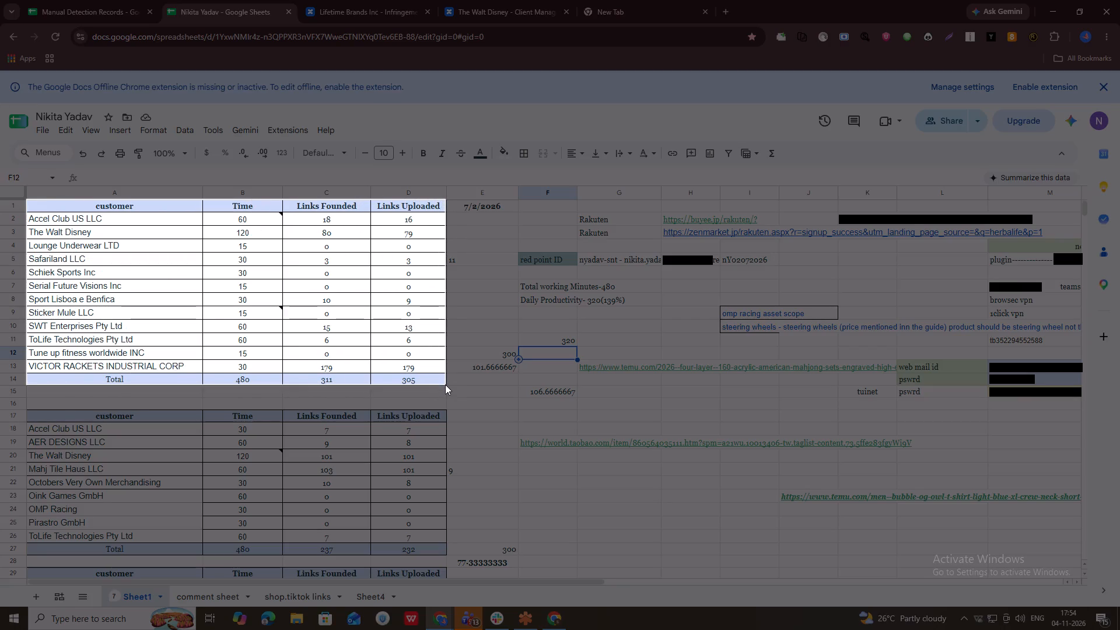
left_click_drag(445, 384, 446, 385)
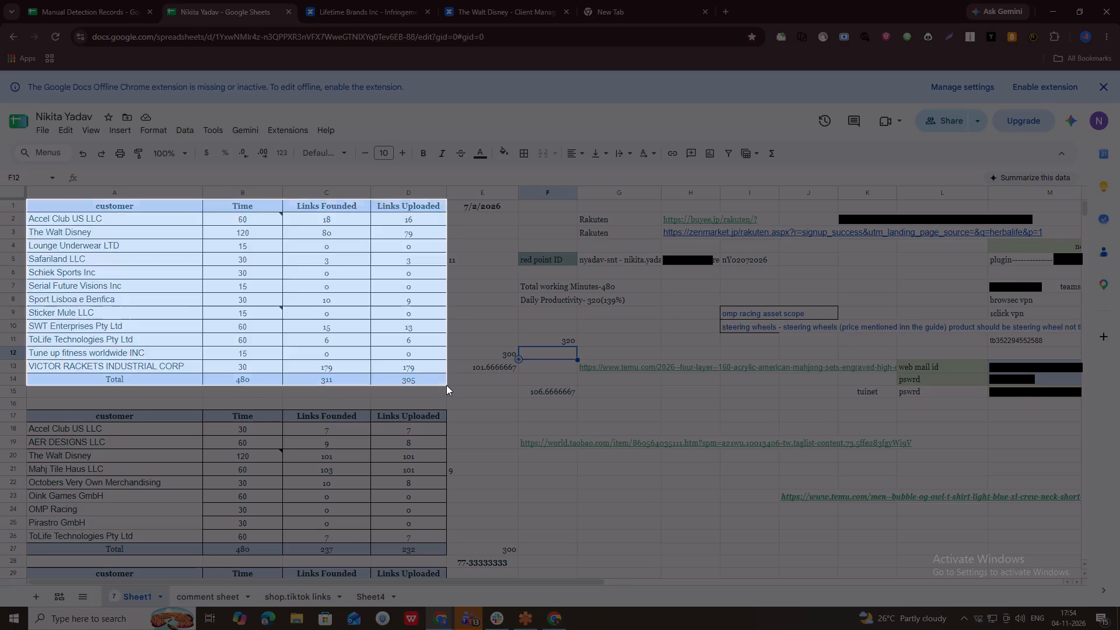
Switch from the productivity spreadsheet to another open window.
key("alt+Tab")
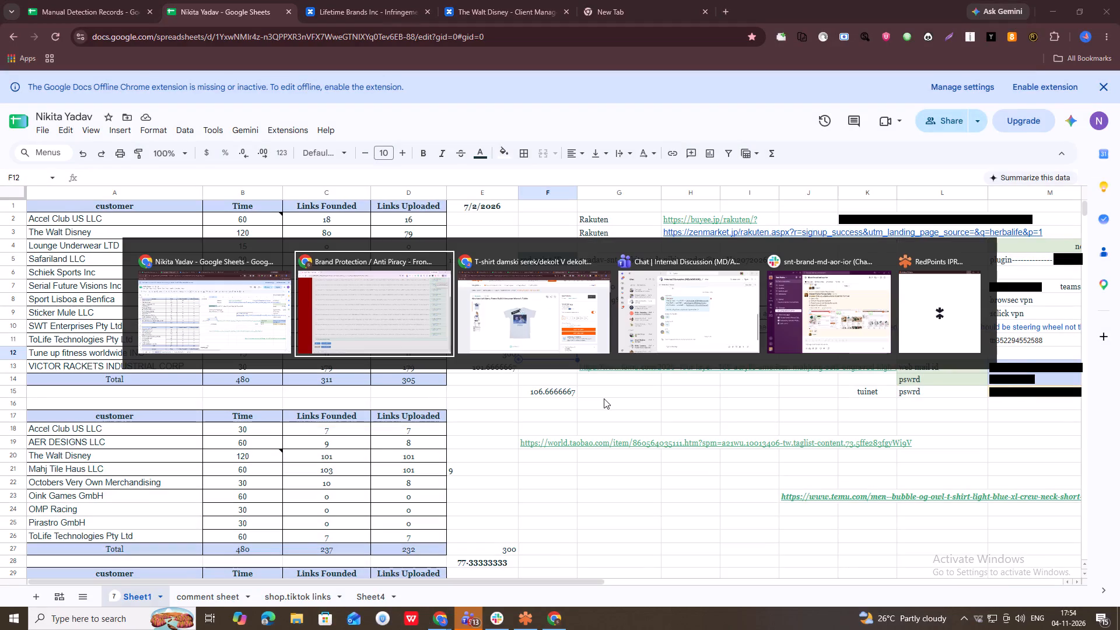
key("alt+Tab")
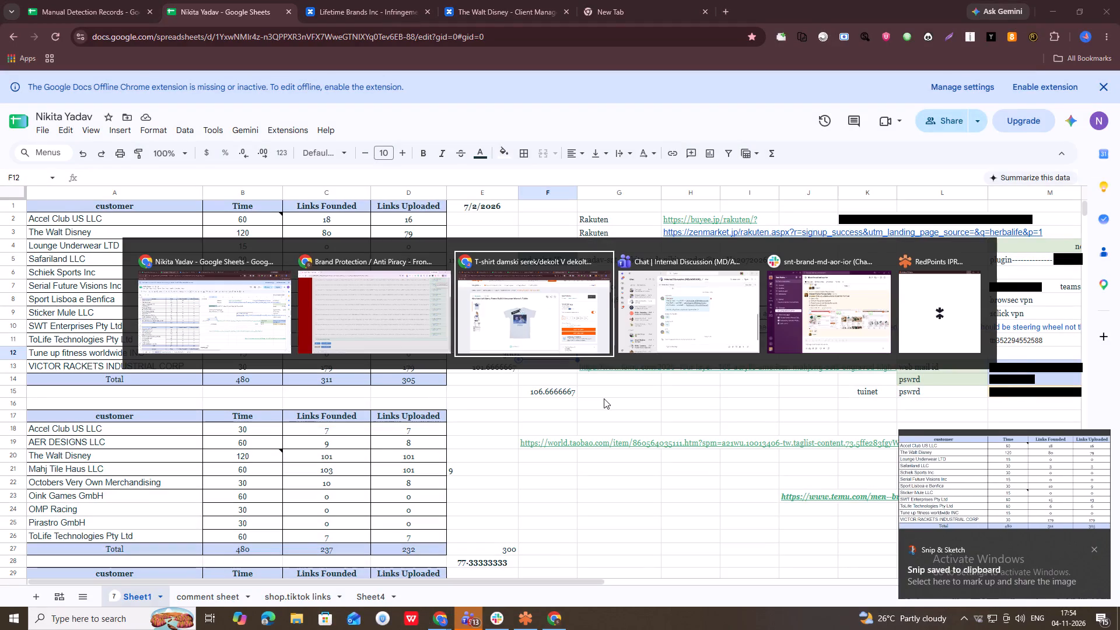
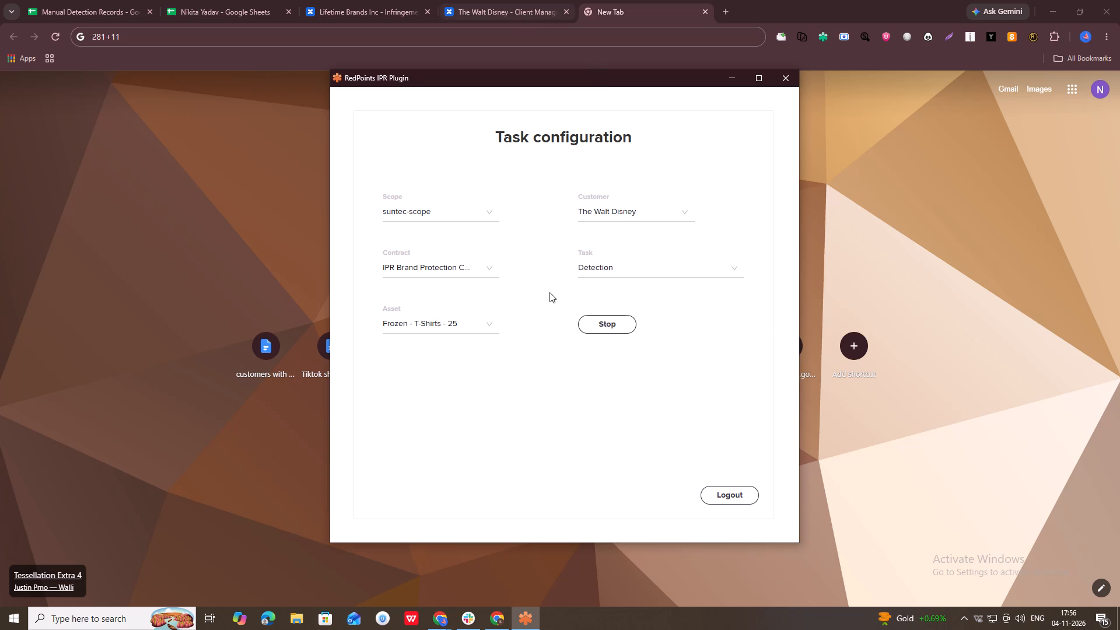
Stop the running Detection task for The Walt Disney's Frozen - T-Shirts - 25 asset and close the RedPoints IPR Plugin.
left_click(601, 323)
left_click(731, 492)
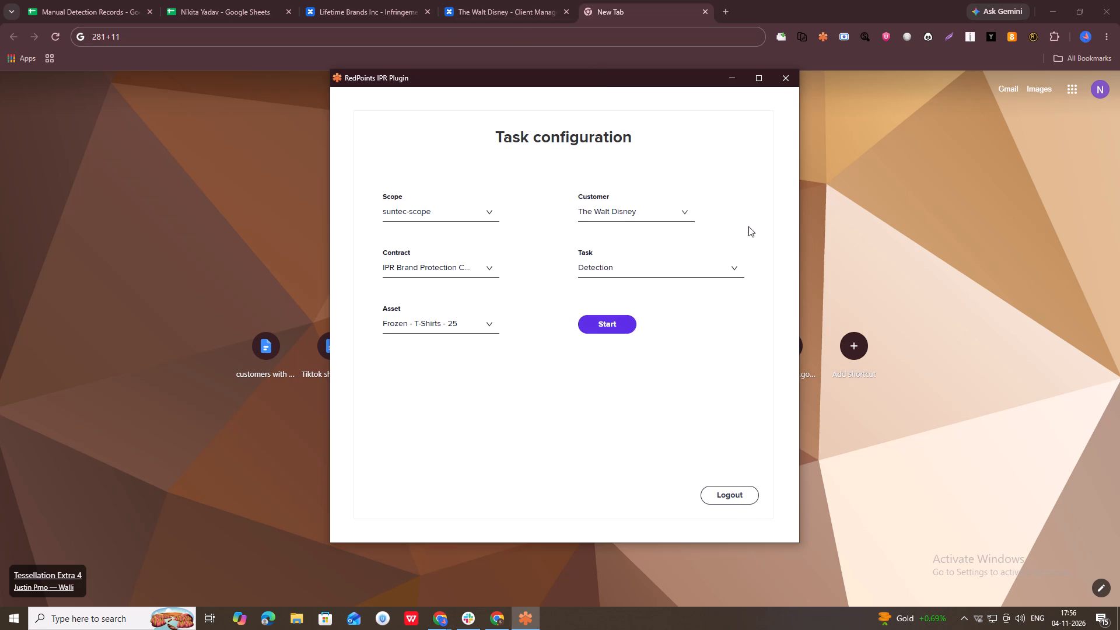
left_click(785, 76)
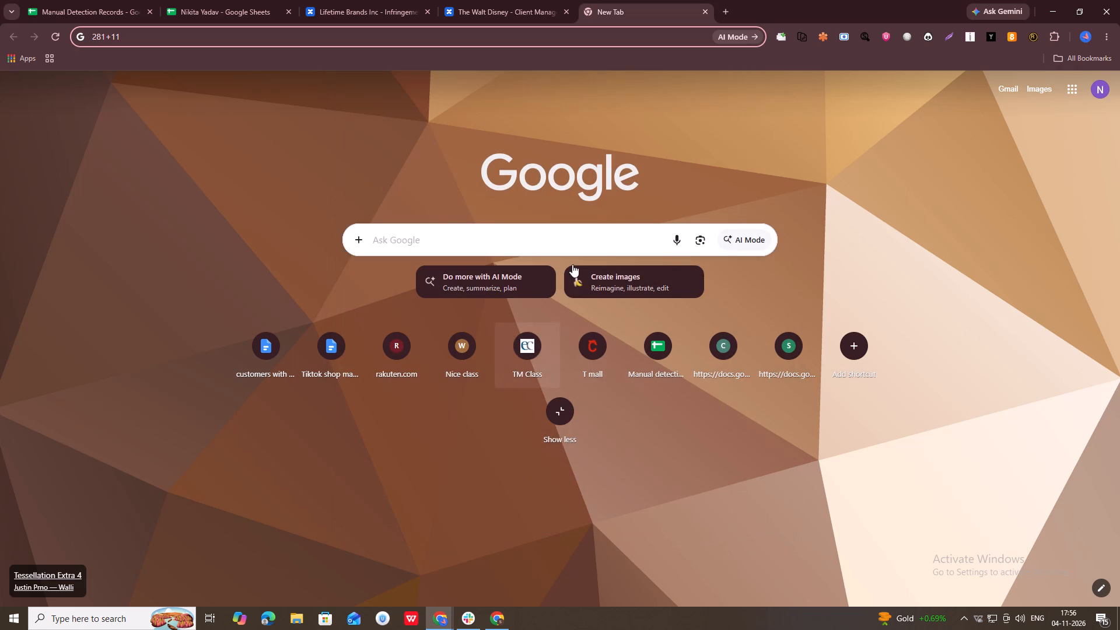
Switch to the RedPoints new incident window, clear the submitted detection links, and close that browser window.
key("alt+Tab")
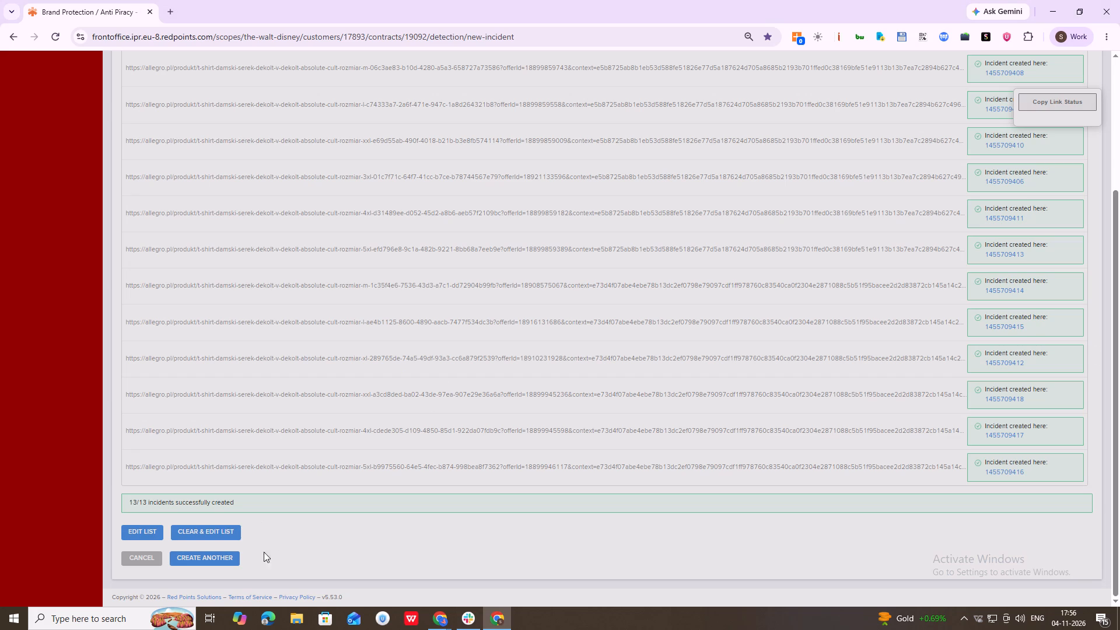
left_click(227, 532)
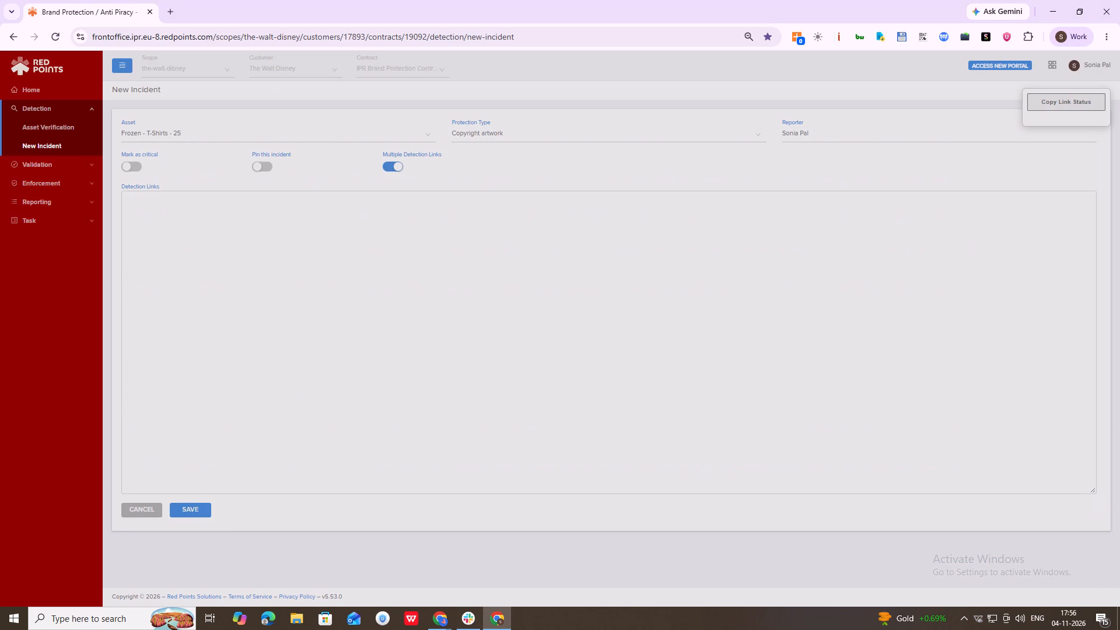
left_click(1111, 13)
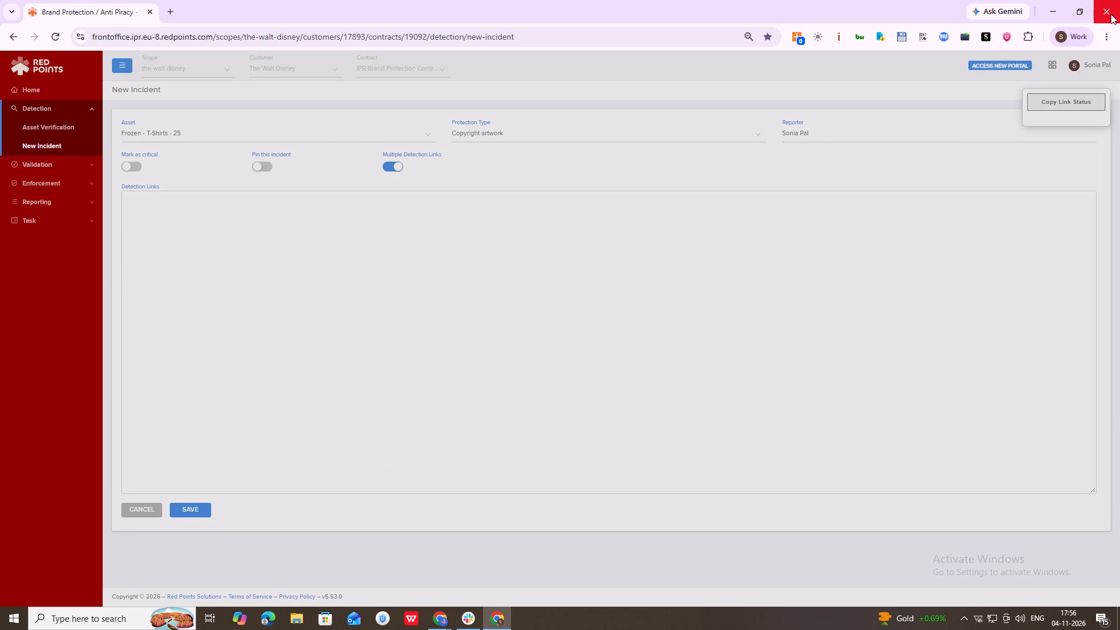
Close the blank new tab in the spreadsheet browser window.
middle_click(668, 0)
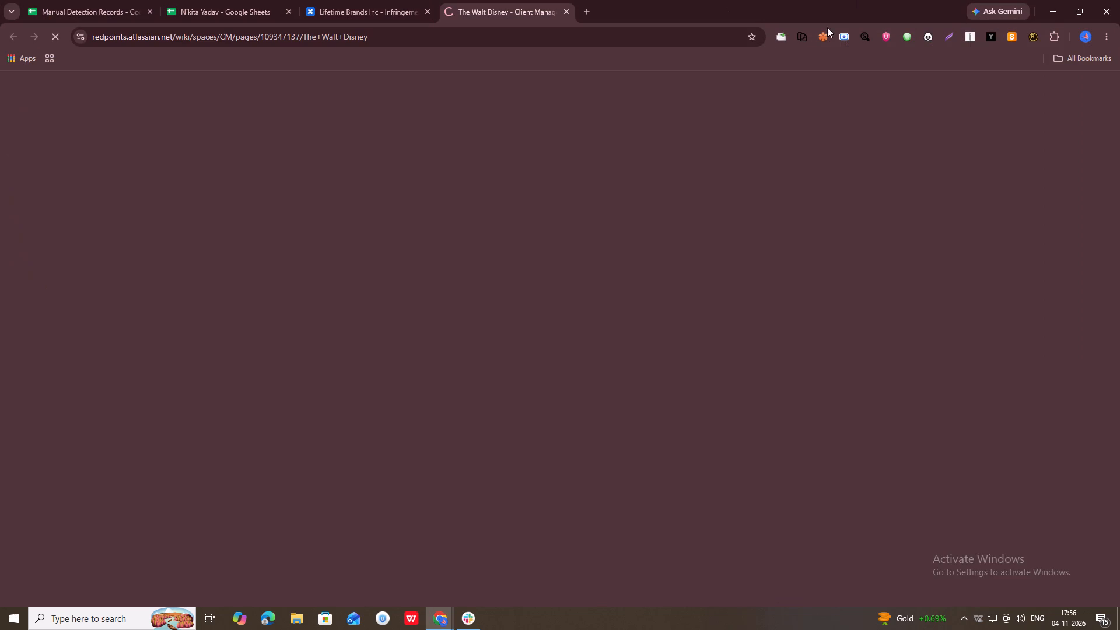
In the other browser window, bring up the NEW 01 - Calendar spreadsheet and close the Allegro Frozen T-shirt search and product tabs.
key("alt+Tab")
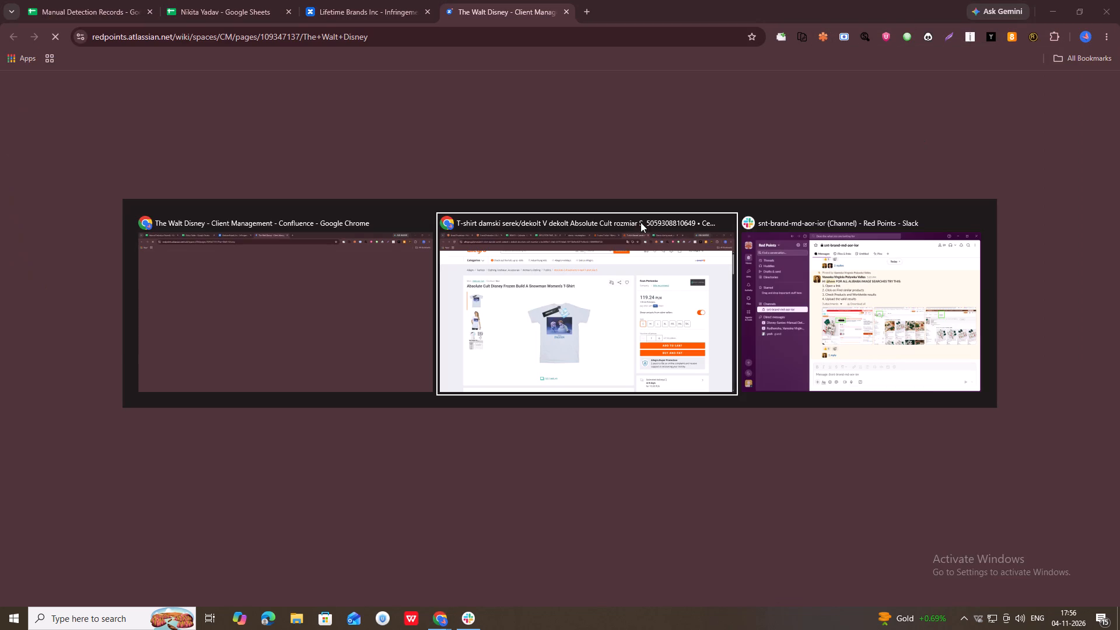
left_click(488, 0)
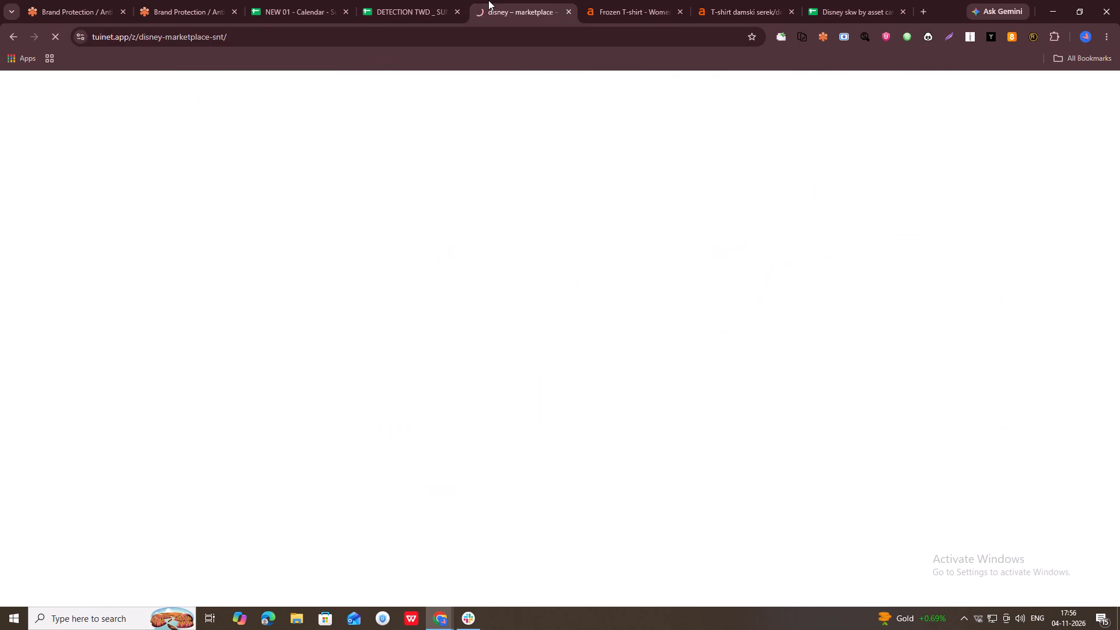
left_click(428, 0)
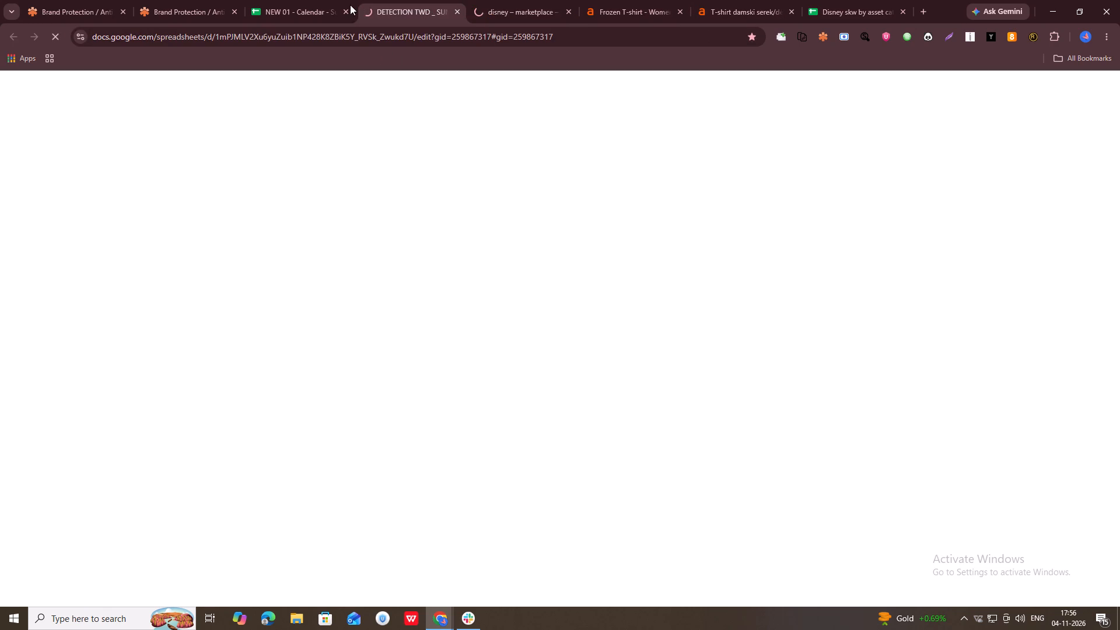
left_click(339, 0)
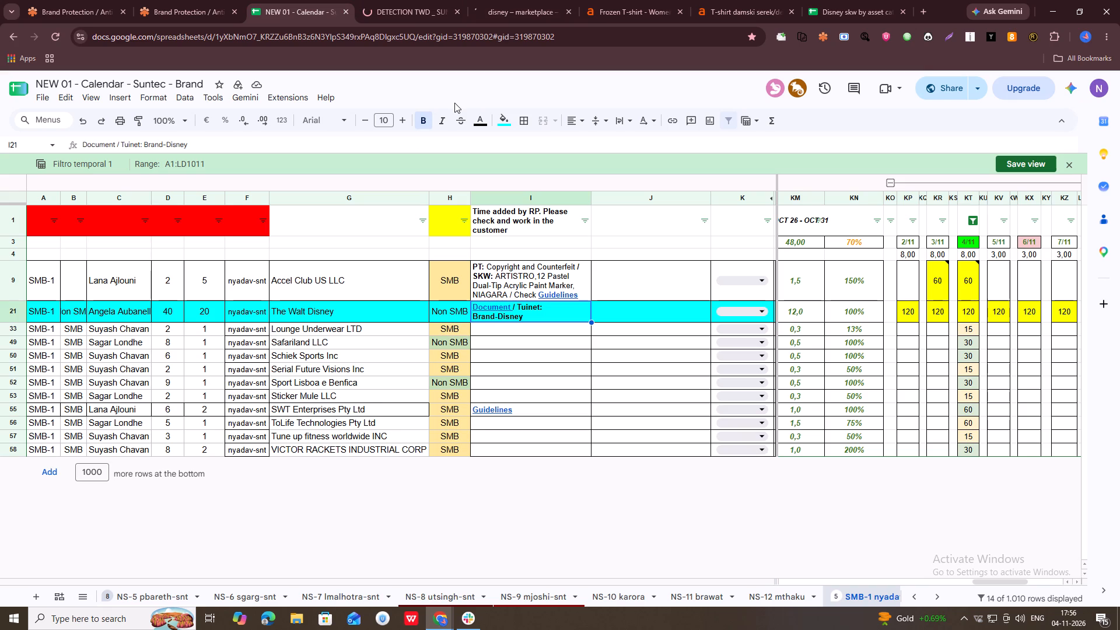
middle_click(627, 0)
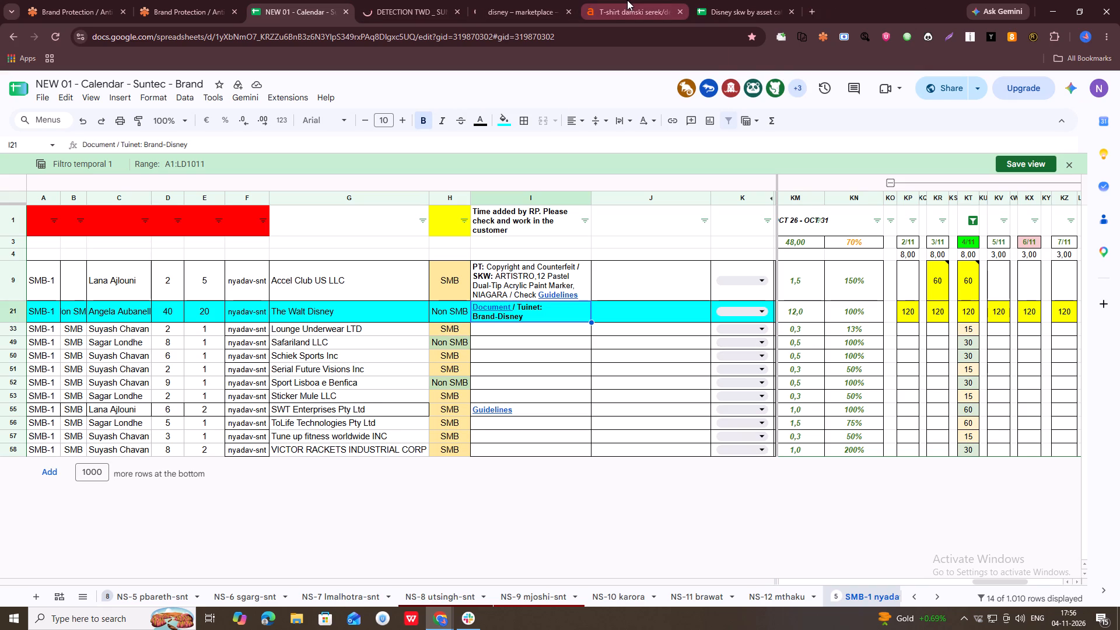
middle_click(627, 0)
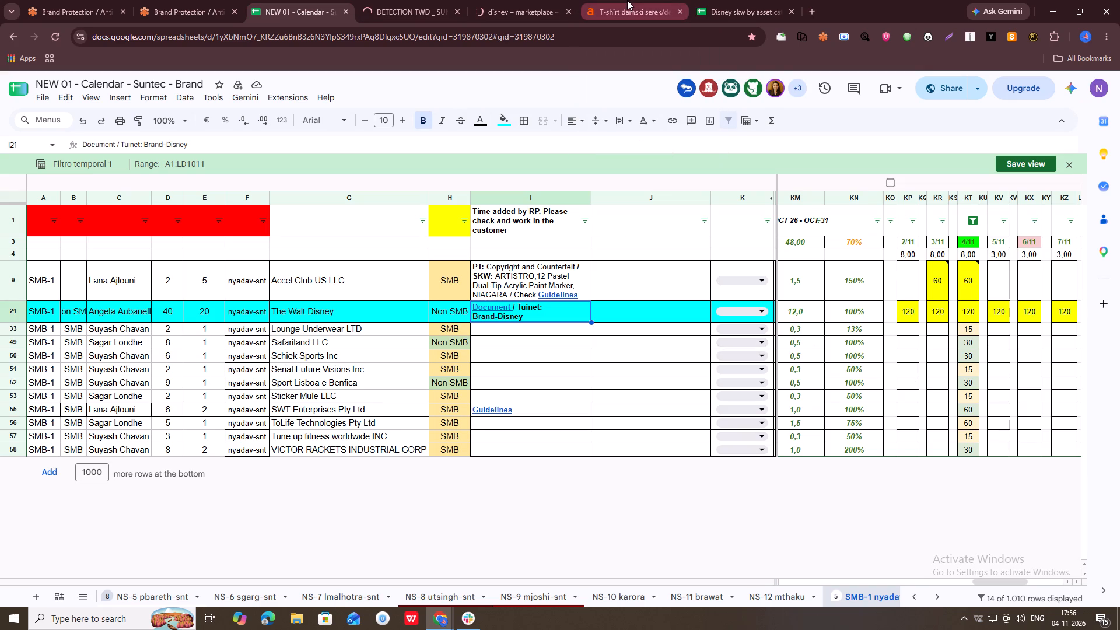
middle_click(627, 0)
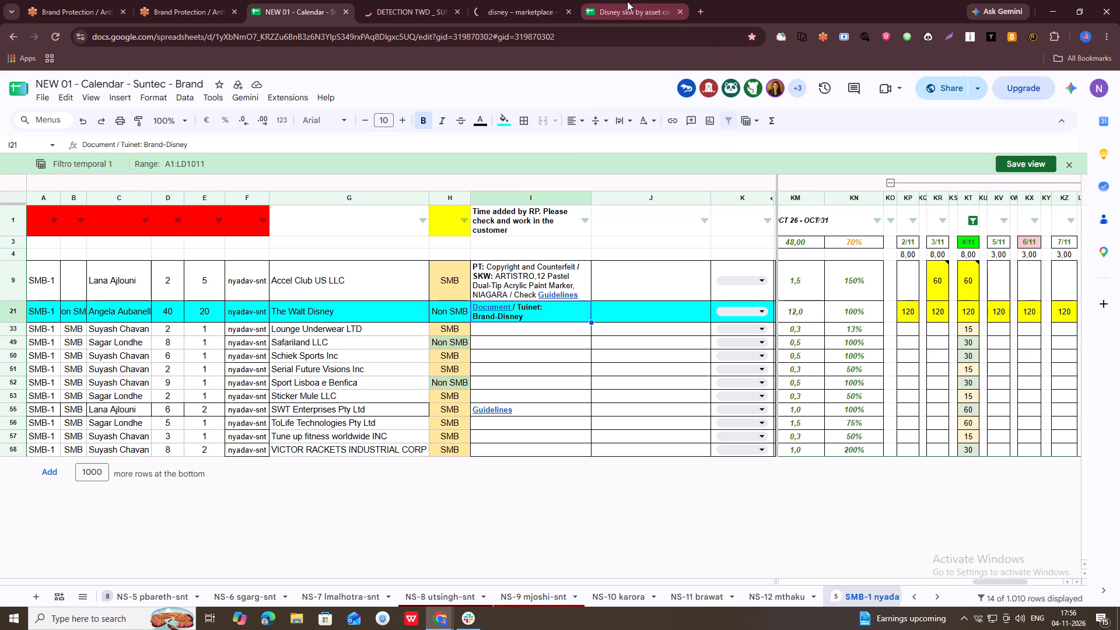
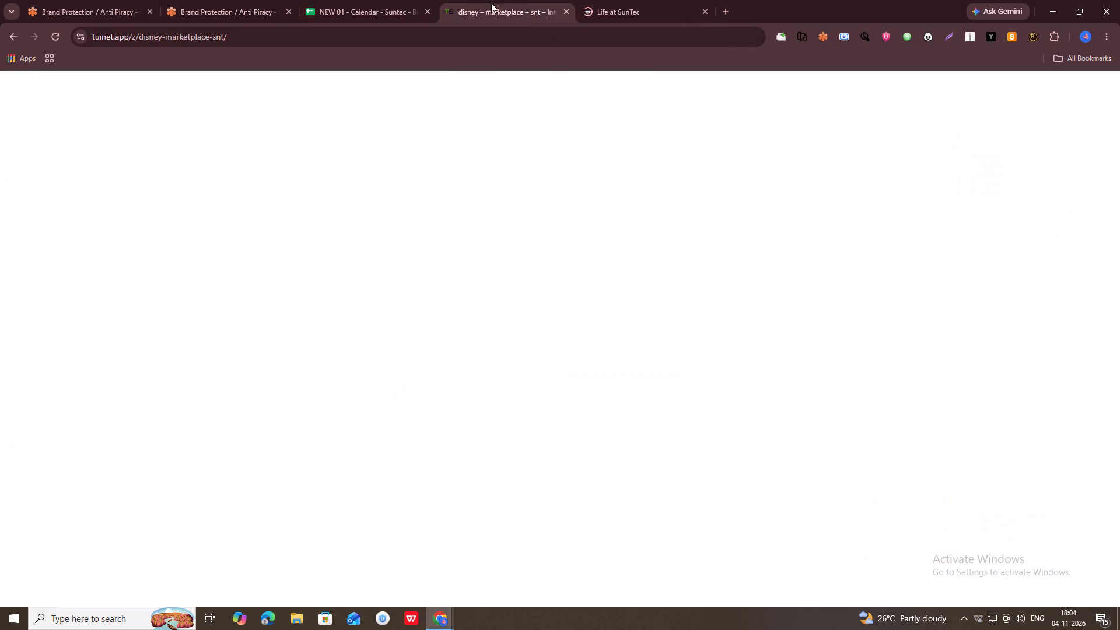
Close the extra tabs, keeping only the RedPoints Brand Protection tab and the Life at SunTec timesheet tab.
middle_click(372, 0)
middle_click(204, 0)
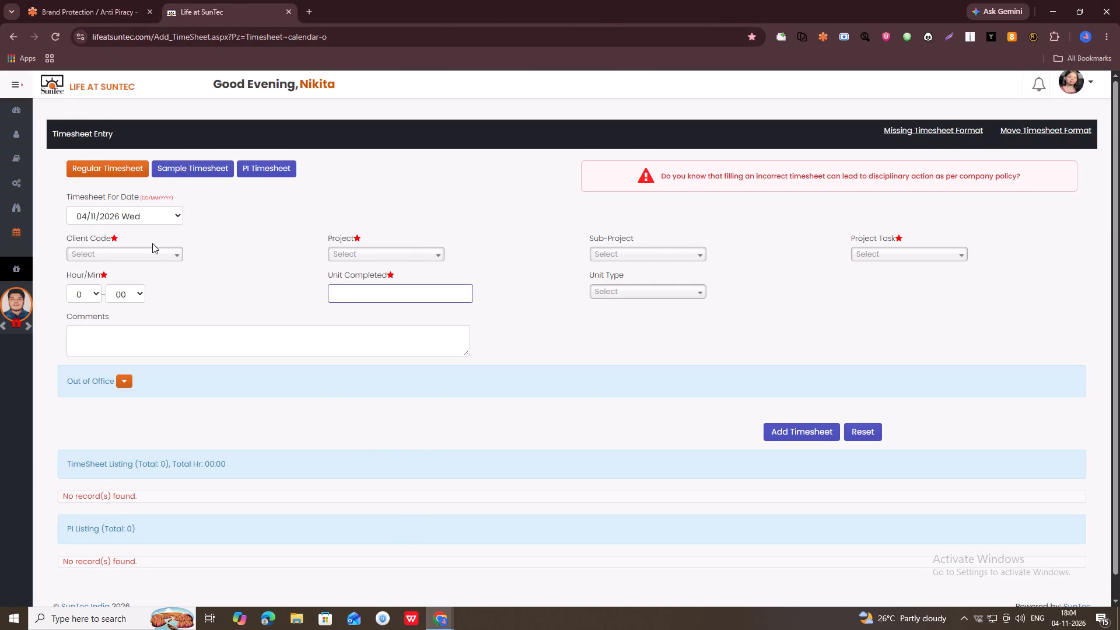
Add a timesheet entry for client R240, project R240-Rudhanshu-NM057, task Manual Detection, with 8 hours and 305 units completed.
left_click(142, 260)
type("r24")
left_click(93, 286)
left_click(361, 251)
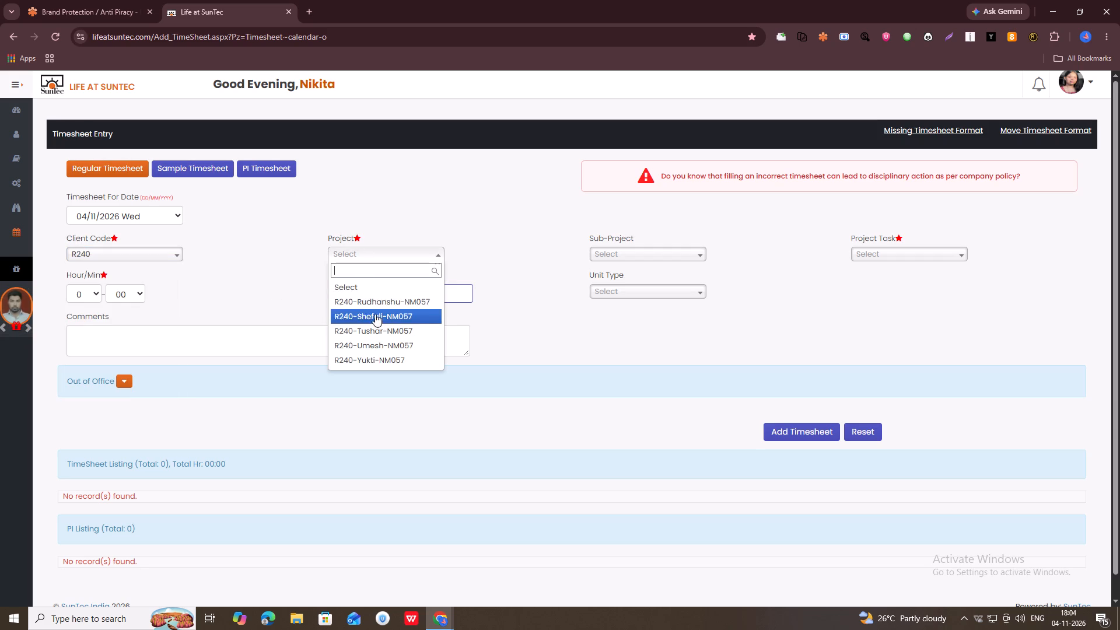
left_click(382, 297)
left_click(876, 261)
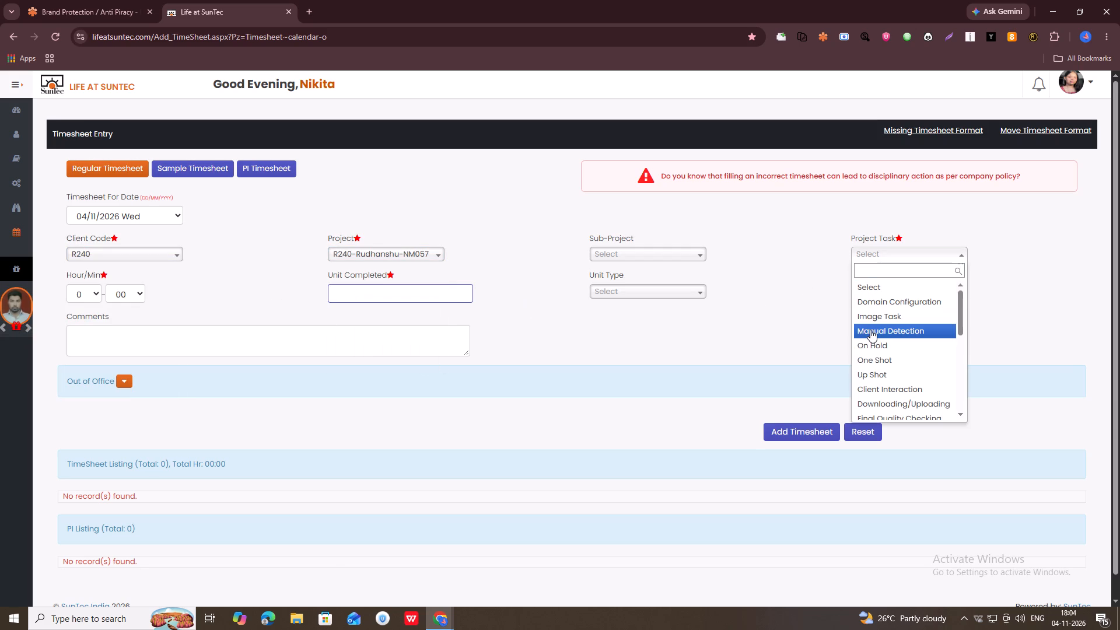
left_click(870, 330)
left_click(93, 302)
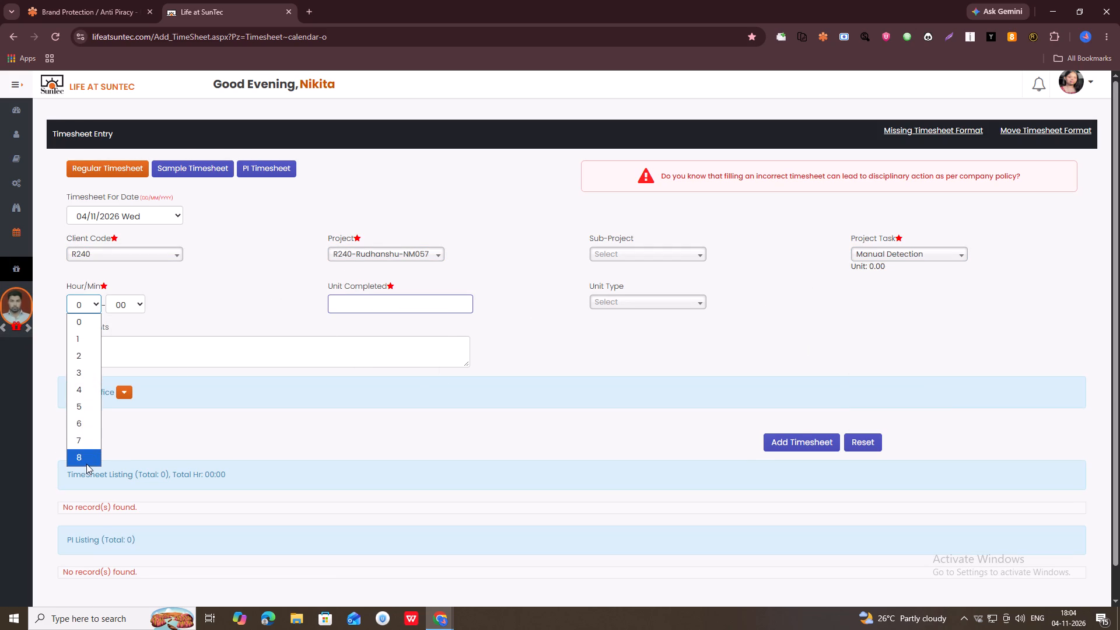
left_click(86, 464)
left_click(358, 300)
type("305")
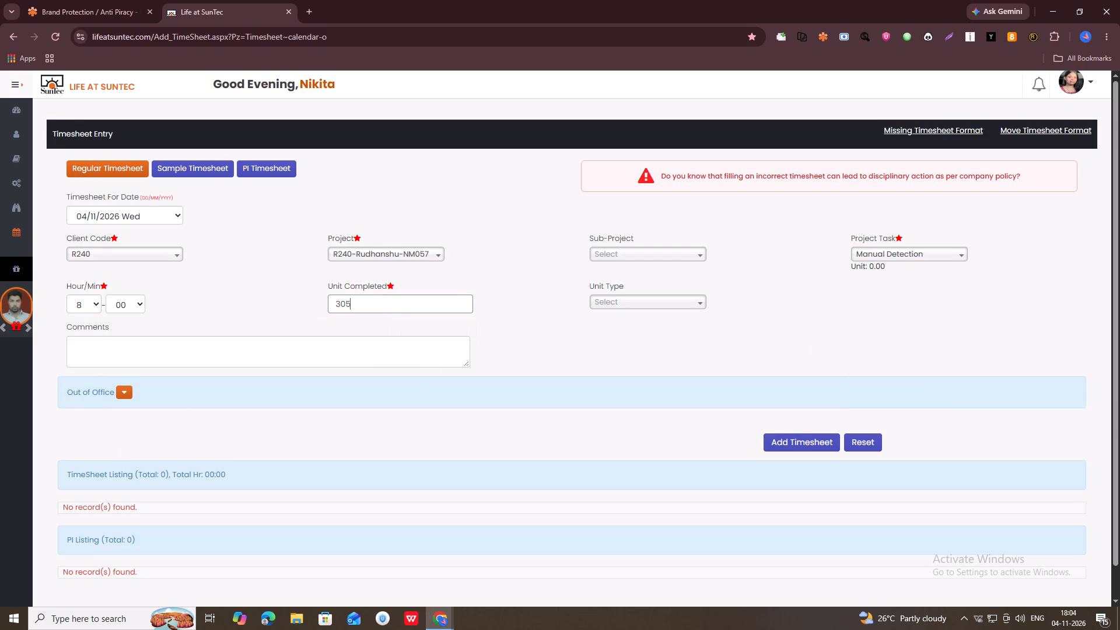
left_click(797, 443)
Final-save the timesheet containing the new Manual Detection entry.
scroll(570, 421, "down", 4)
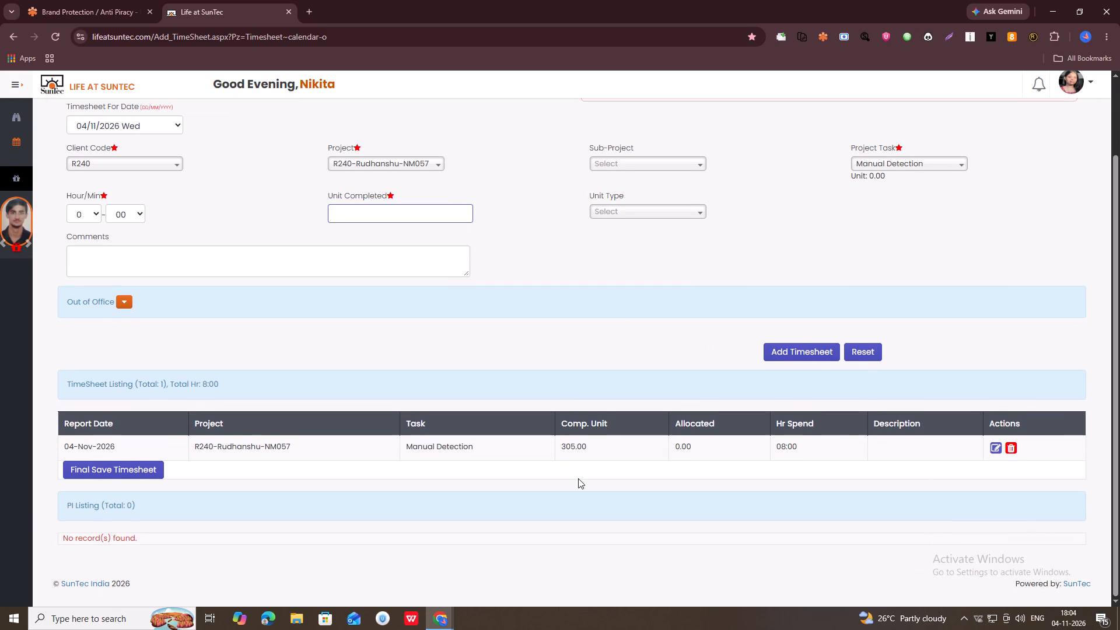
left_click(142, 473)
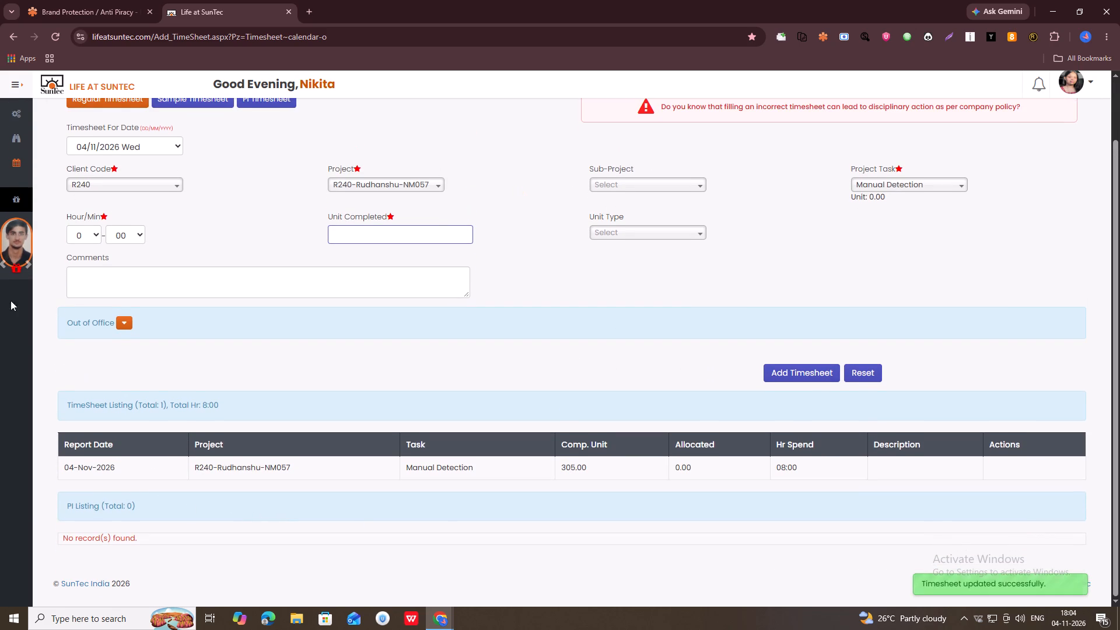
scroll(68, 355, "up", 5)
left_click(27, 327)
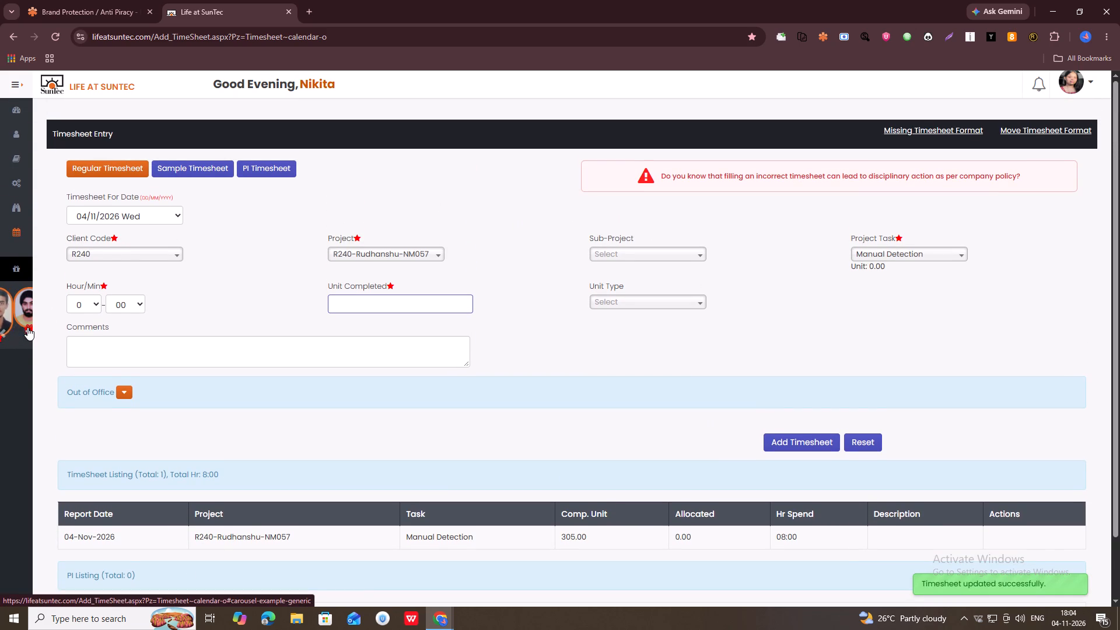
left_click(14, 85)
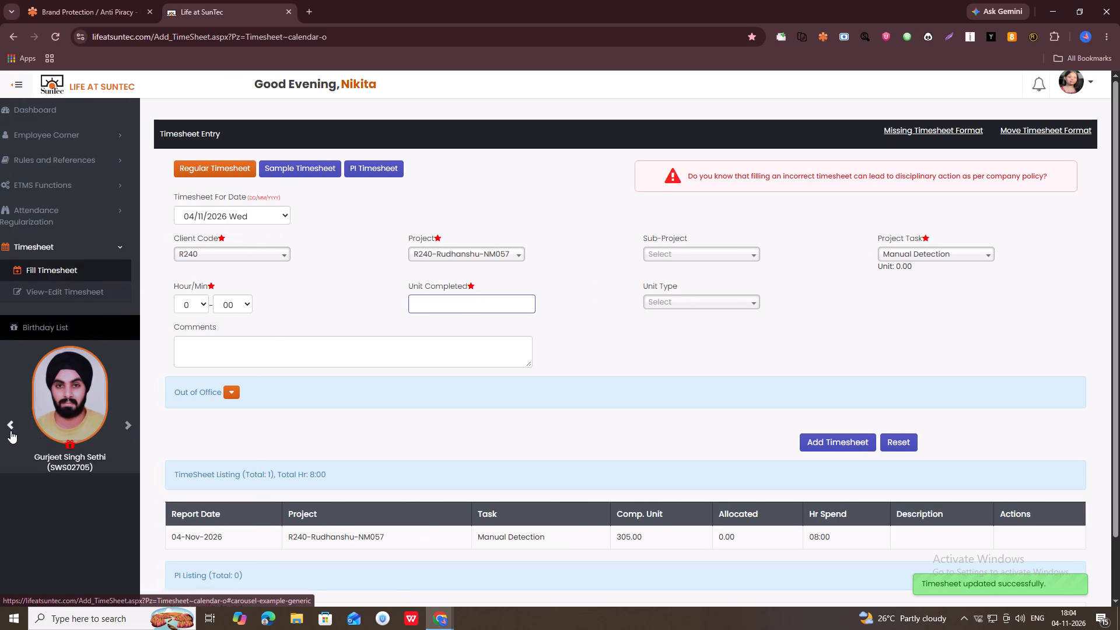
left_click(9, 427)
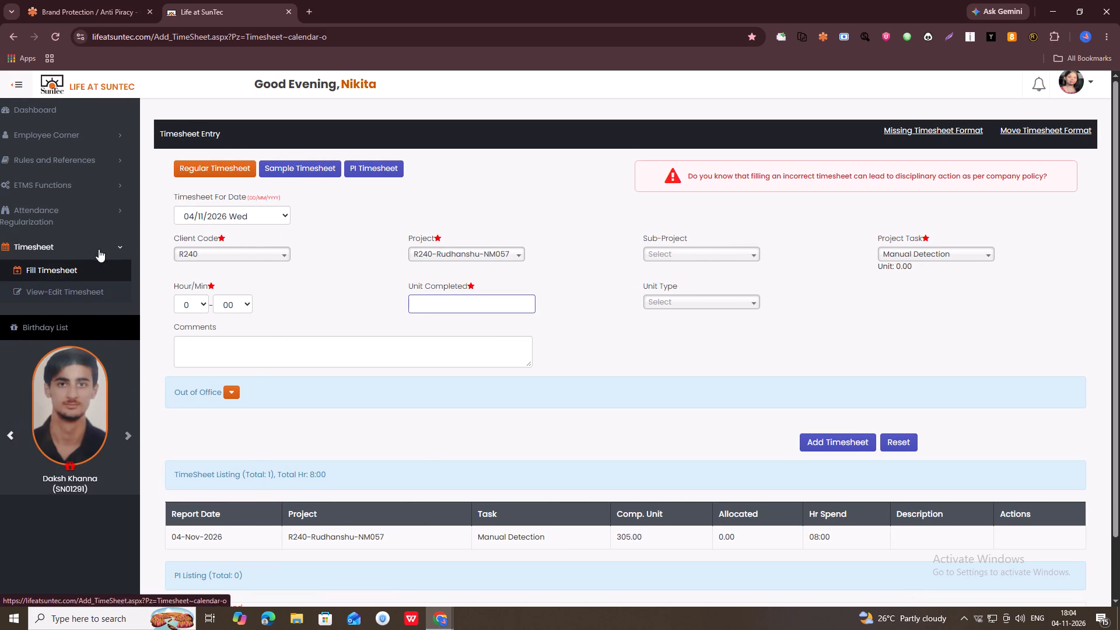
Go to the Life at SunTec dashboard and log out of the portal account.
left_click(39, 113)
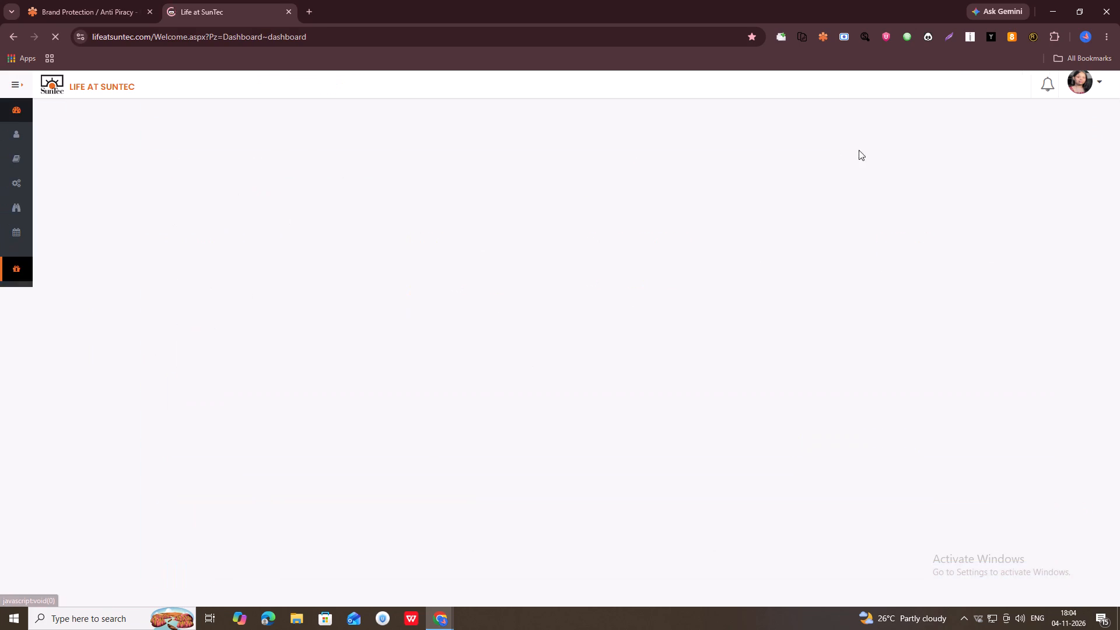
left_click(947, 92)
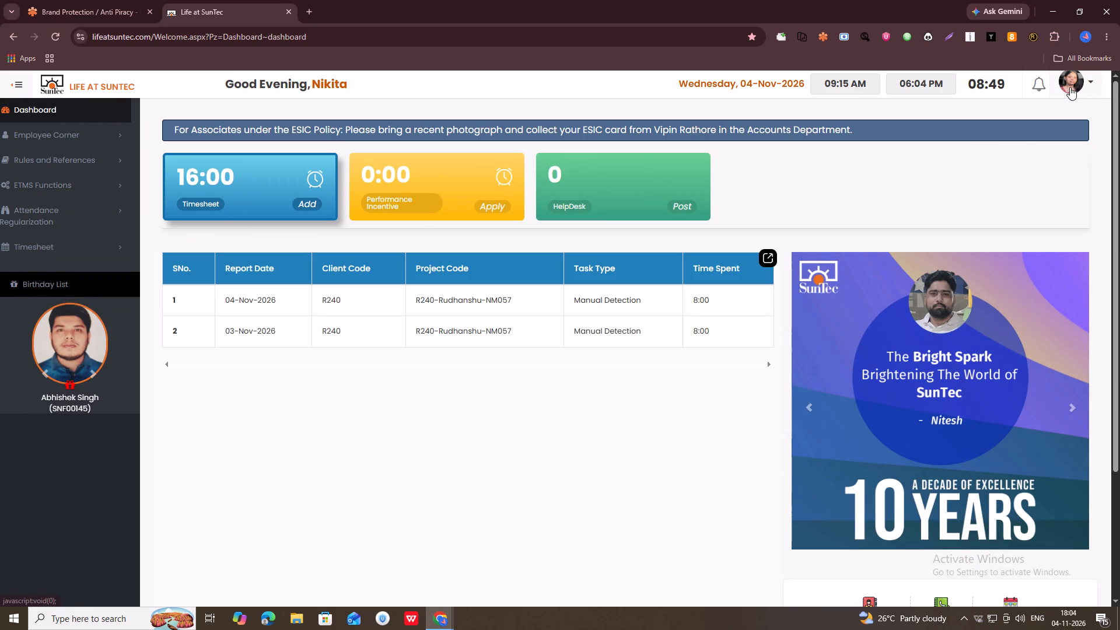
left_click(1070, 87)
left_click(1050, 153)
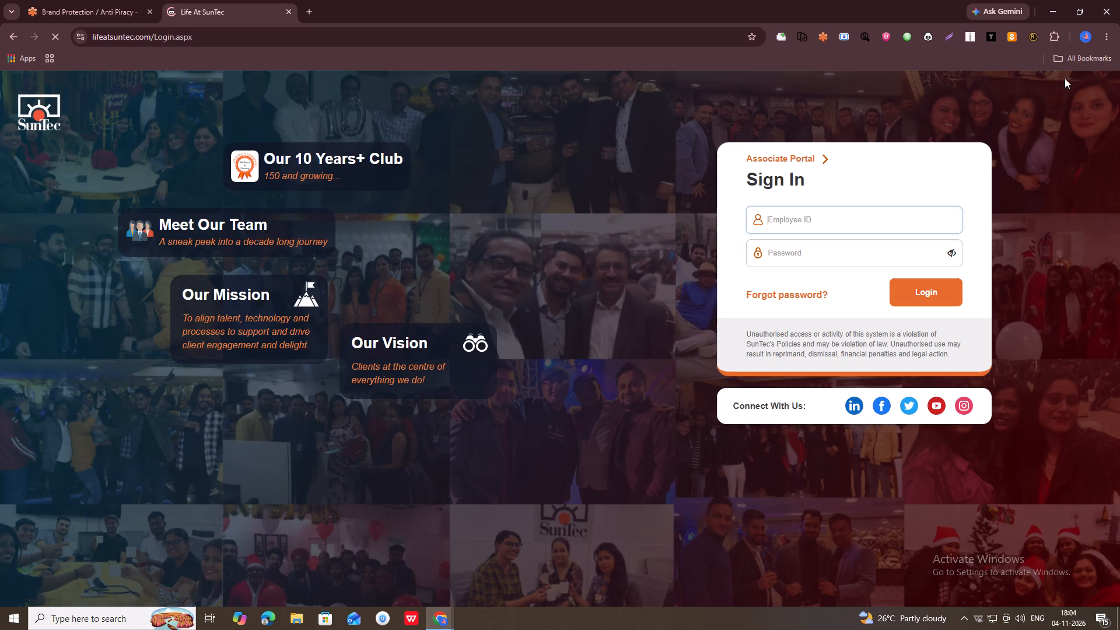
Close the Life at SunTec sign-in tab, the RedPoints New Incident window, and the window holding the Google Sheets and Confluence tabs.
left_click(289, 12)
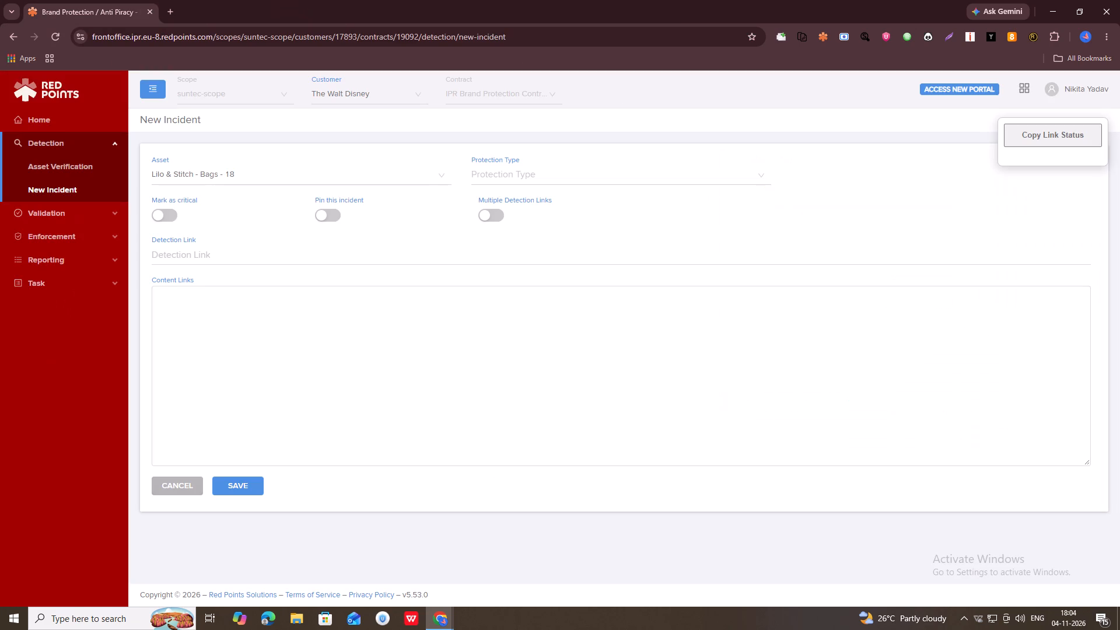
left_click(1108, 12)
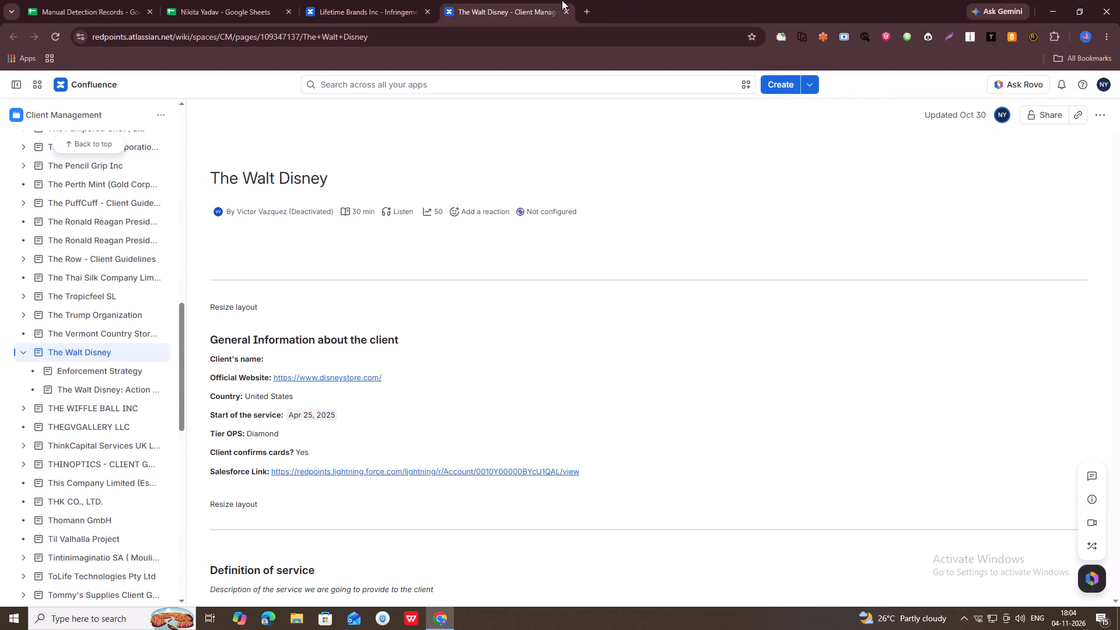
left_click(281, 0)
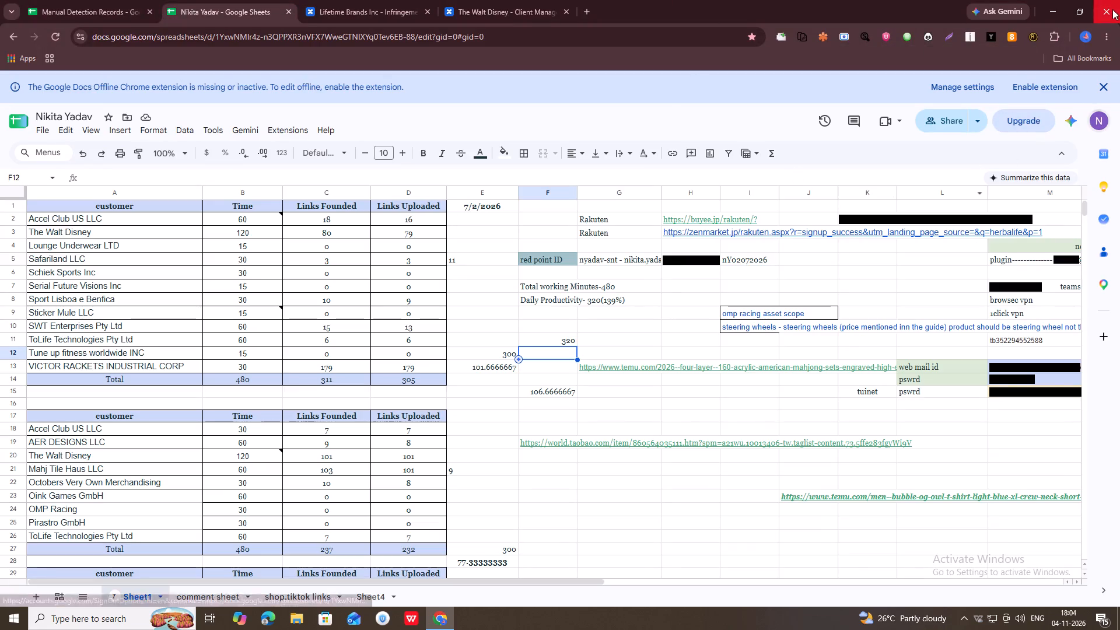
left_click(1111, 8)
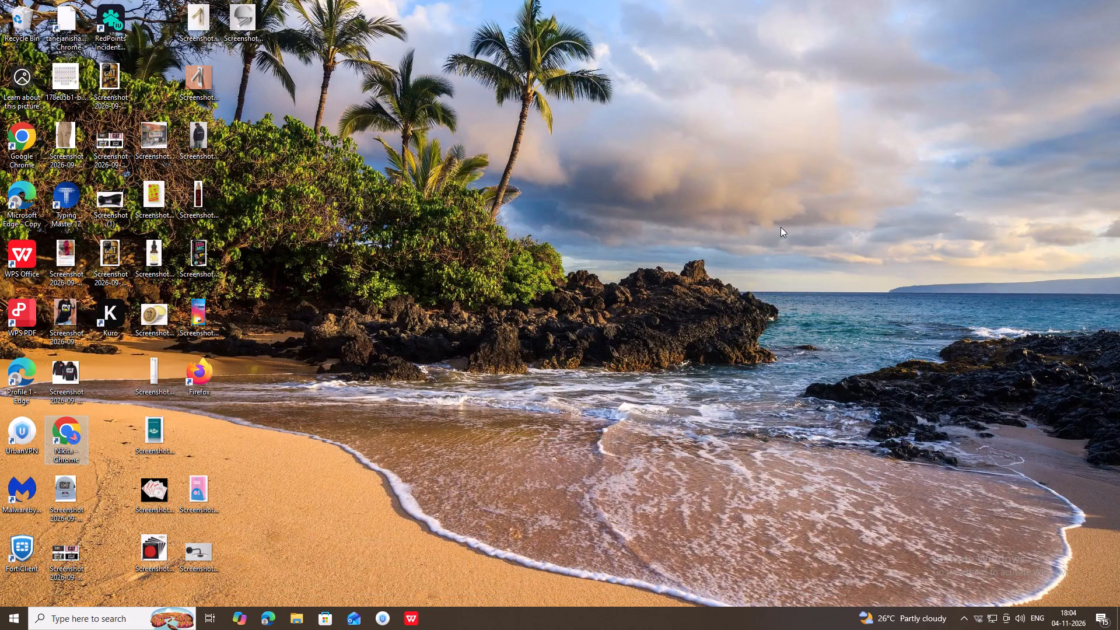
Refresh the desktop twice.
right_click(663, 330)
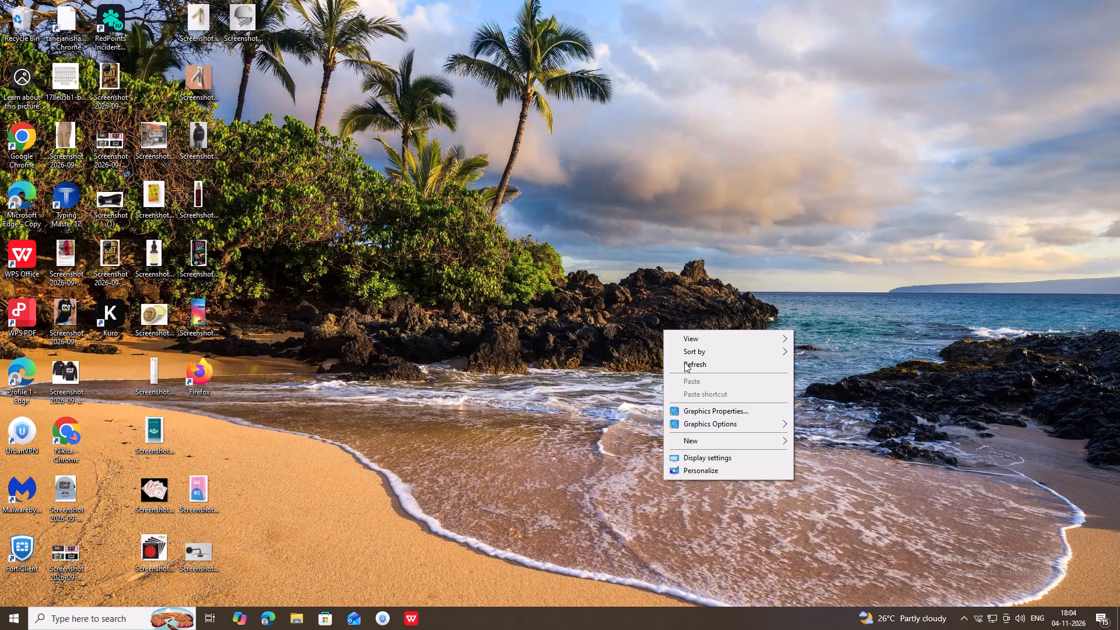
left_click(684, 362)
right_click(608, 222)
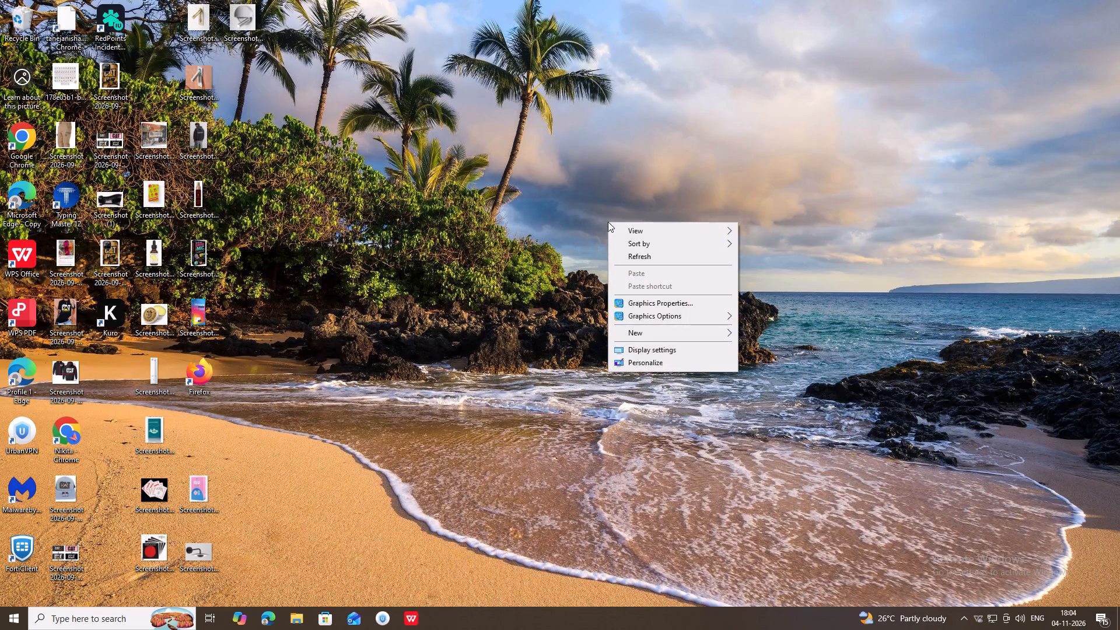
left_click(628, 253)
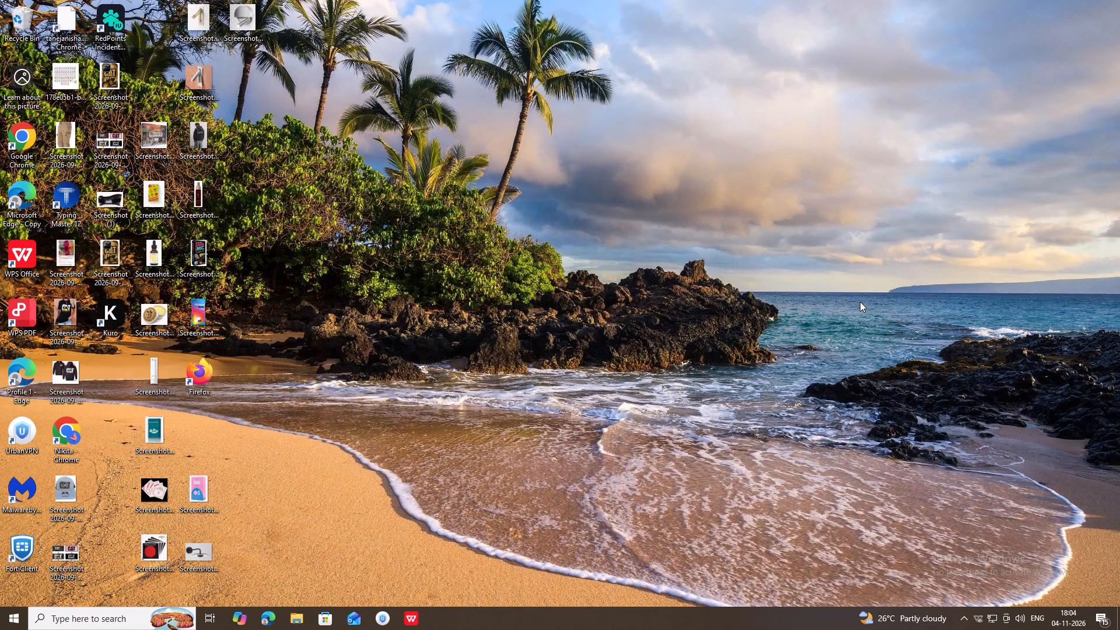
Shut down Windows from the desktop, accepting the default power option.
key("alt+F4")
key("Return")
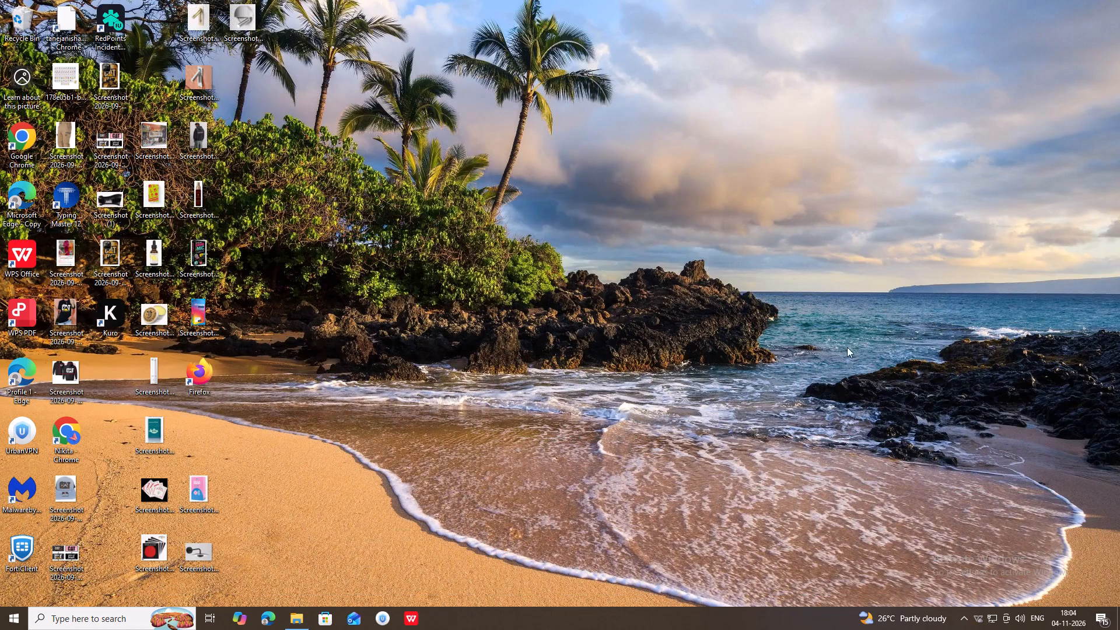